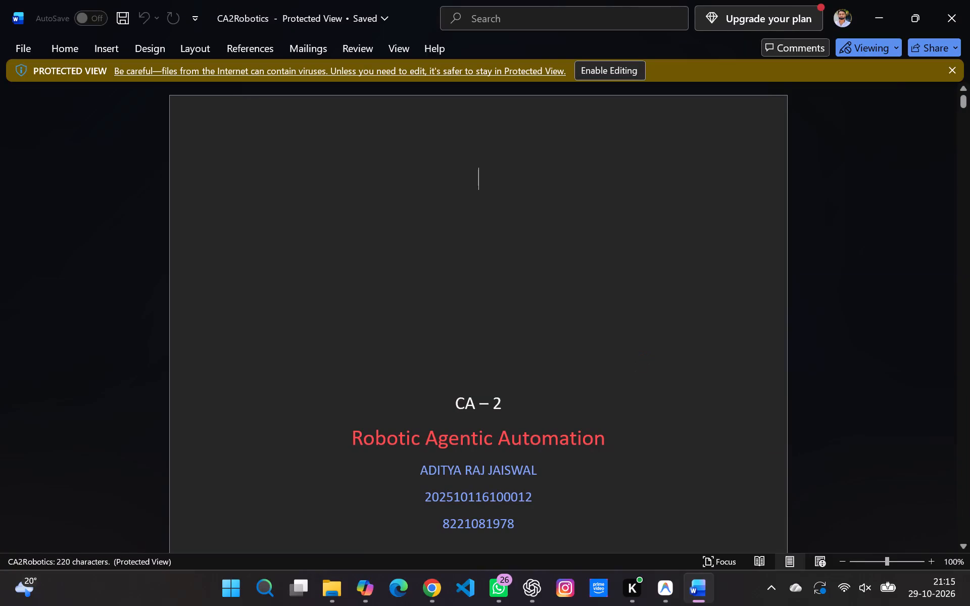
Review the CA2Robotics report from its title page through the CO3 question 1 and question 2 screenshots on page 3.
{"action": "scroll", "coordinate": [588, 413], "scroll_direction": "down", "scroll_amount": 4}
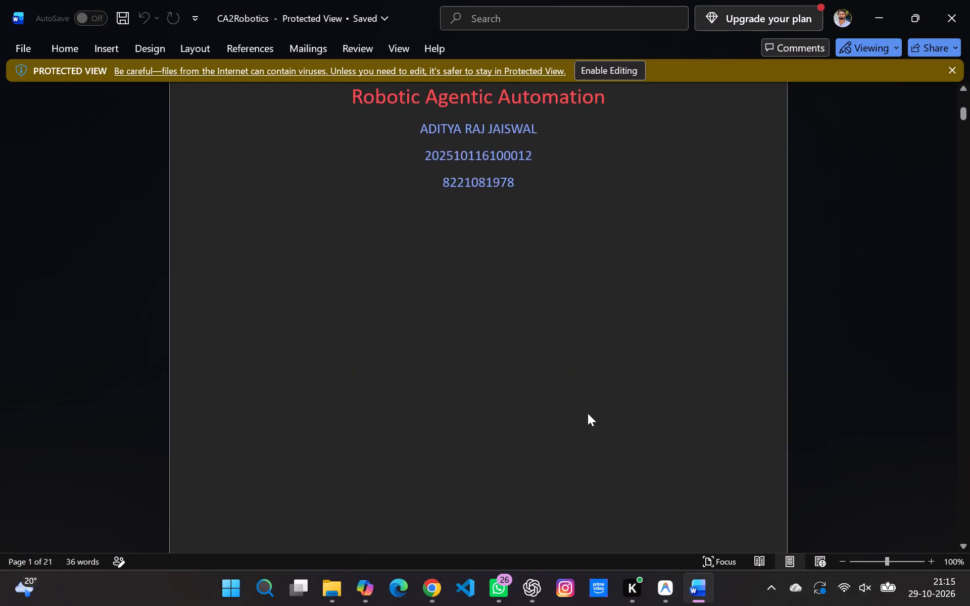
{"action": "scroll", "coordinate": [588, 413], "scroll_direction": "down", "scroll_amount": 2}
{"action": "scroll", "coordinate": [588, 413], "scroll_direction": "up", "scroll_amount": 2}
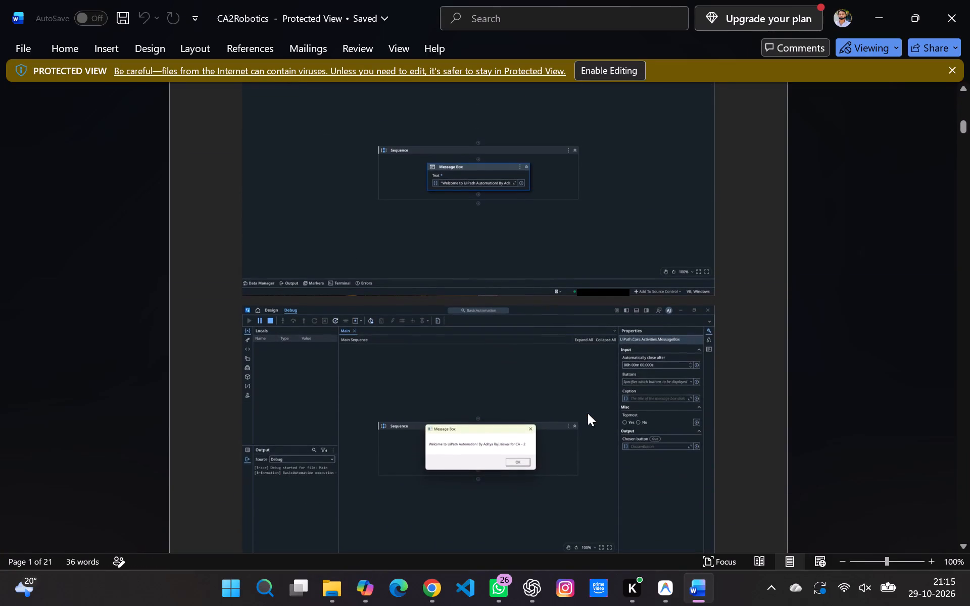
{"action": "scroll", "coordinate": [588, 413], "scroll_direction": "right", "scroll_amount": 1}
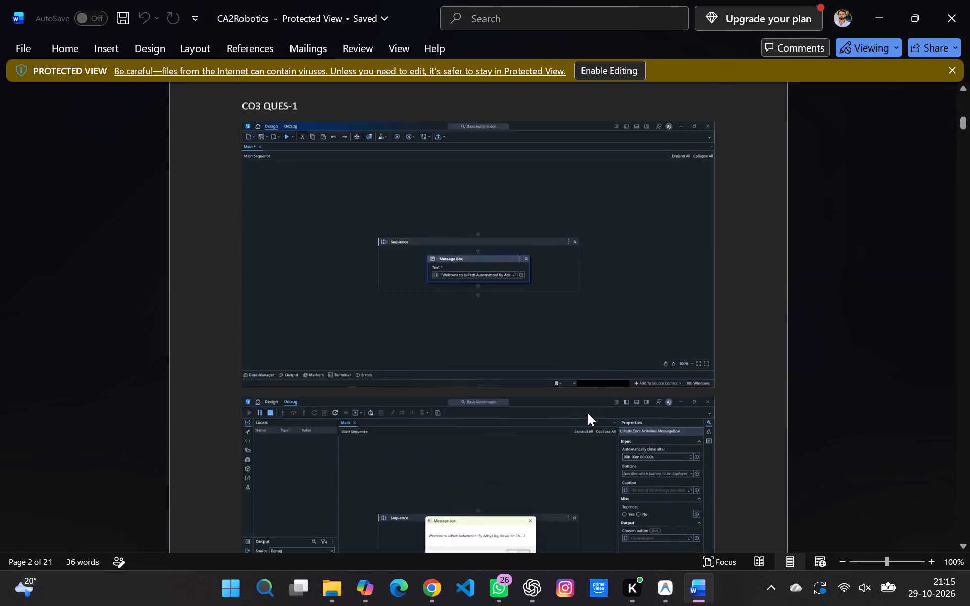
{"action": "scroll", "coordinate": [588, 413], "scroll_direction": "right", "scroll_amount": 2}
{"action": "scroll", "coordinate": [588, 413], "scroll_direction": "down", "scroll_amount": 2}
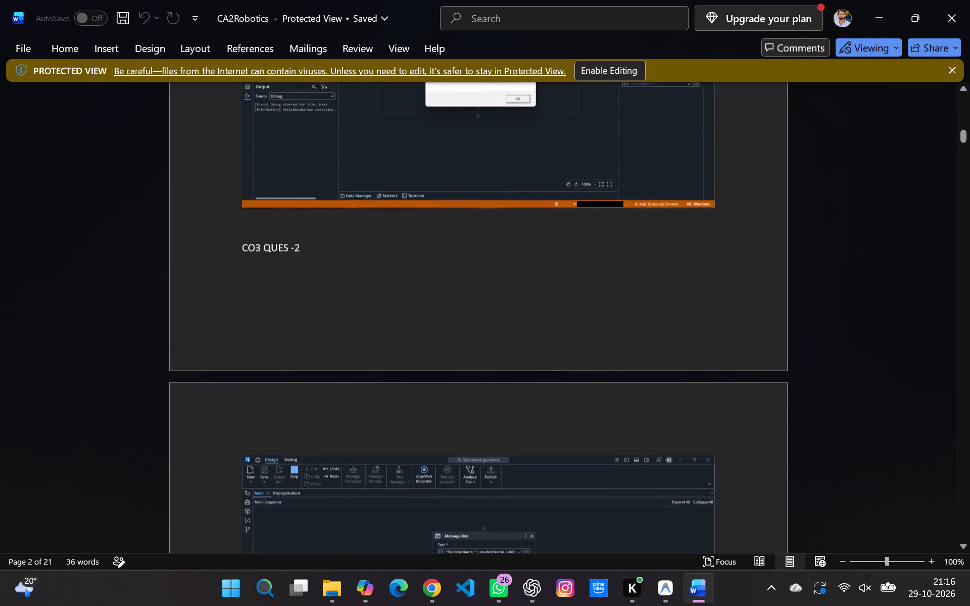
{"action": "scroll", "coordinate": [588, 413], "scroll_direction": "down", "scroll_amount": 8}
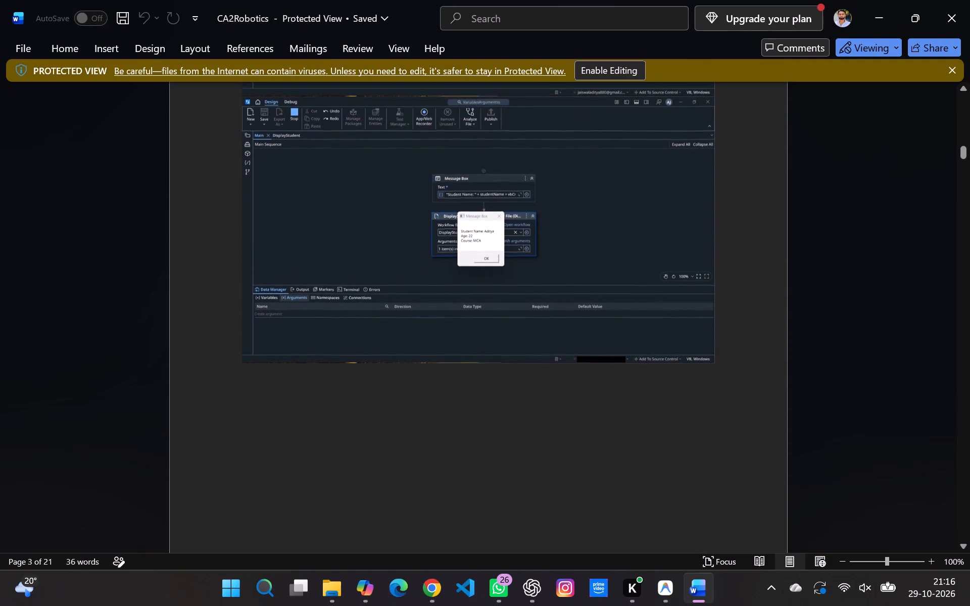
{"action": "scroll", "coordinate": [588, 413], "scroll_direction": "down", "scroll_amount": 1}
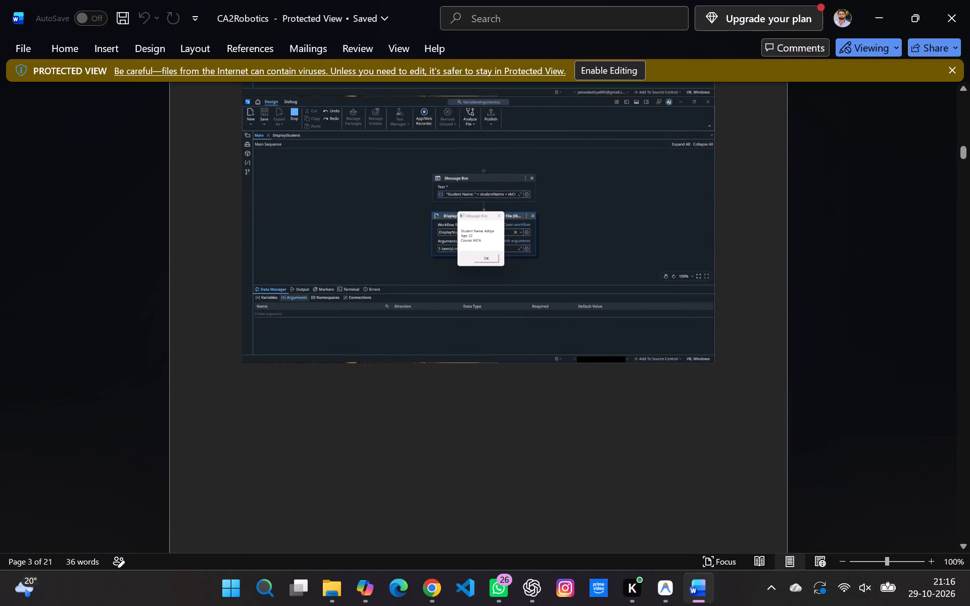
{"action": "scroll", "coordinate": [588, 413], "scroll_direction": "down", "scroll_amount": 1}
{"action": "scroll", "coordinate": [523, 274], "scroll_direction": "down", "scroll_amount": 1}
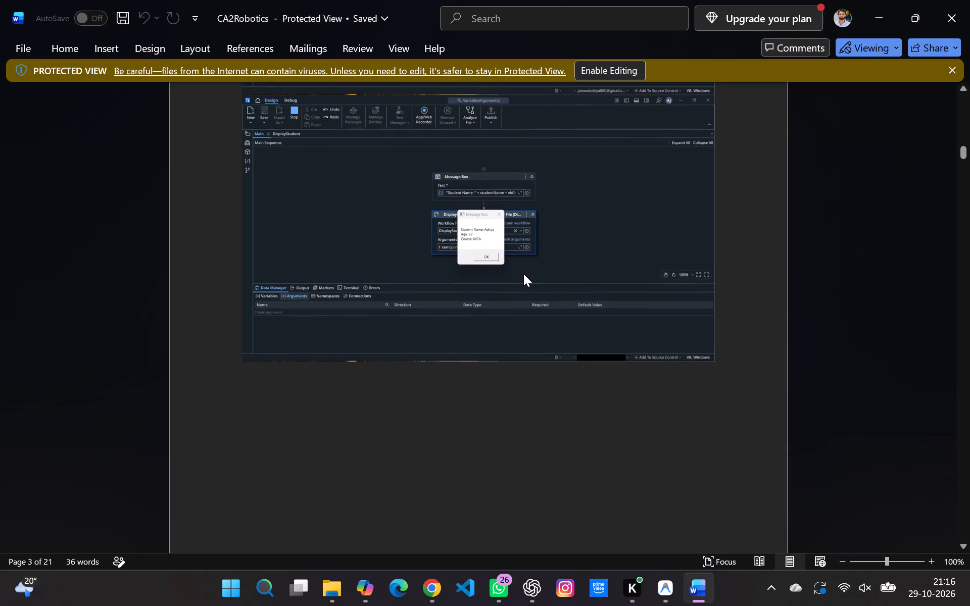
{"action": "scroll", "coordinate": [523, 274], "scroll_direction": "down", "scroll_amount": 1}
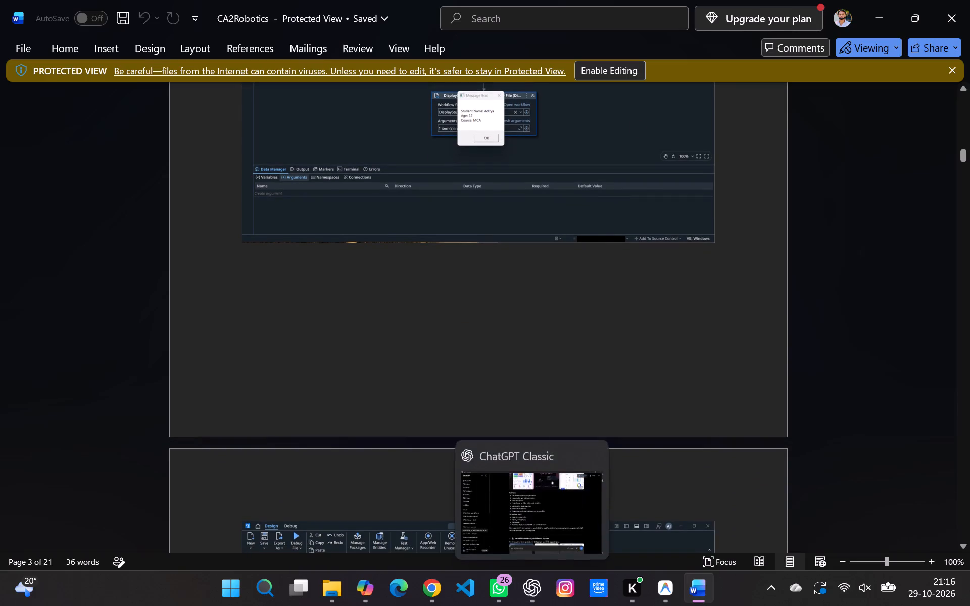
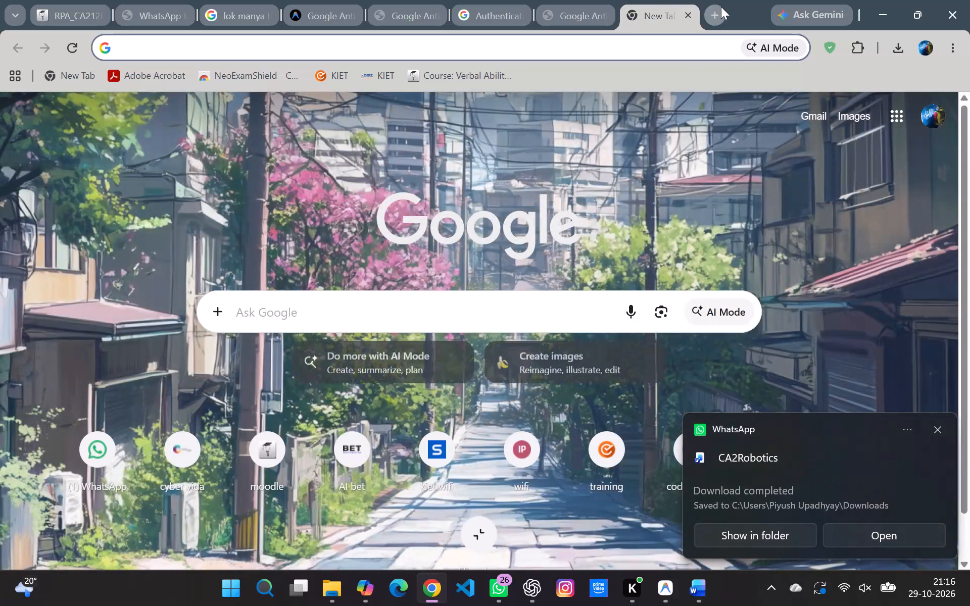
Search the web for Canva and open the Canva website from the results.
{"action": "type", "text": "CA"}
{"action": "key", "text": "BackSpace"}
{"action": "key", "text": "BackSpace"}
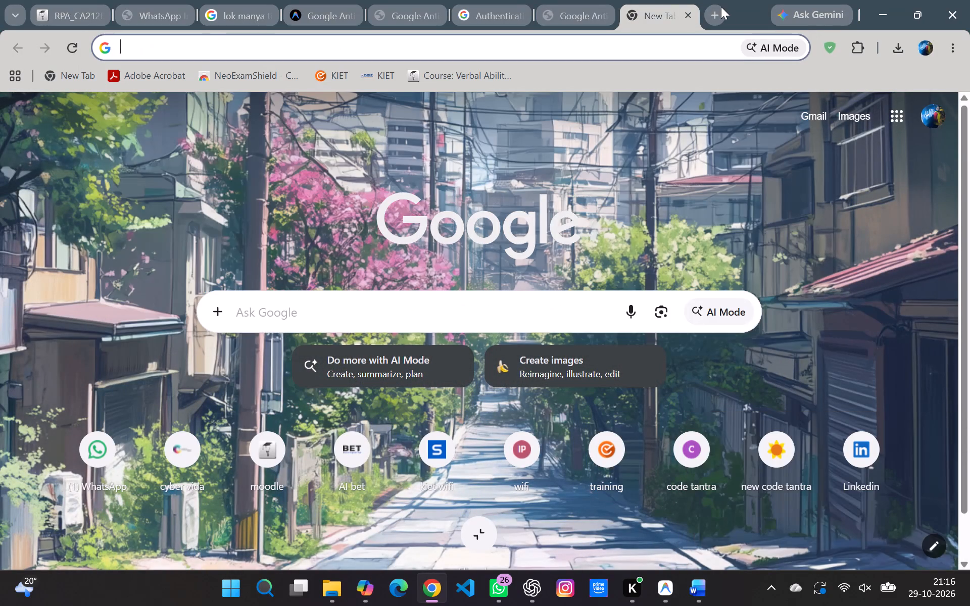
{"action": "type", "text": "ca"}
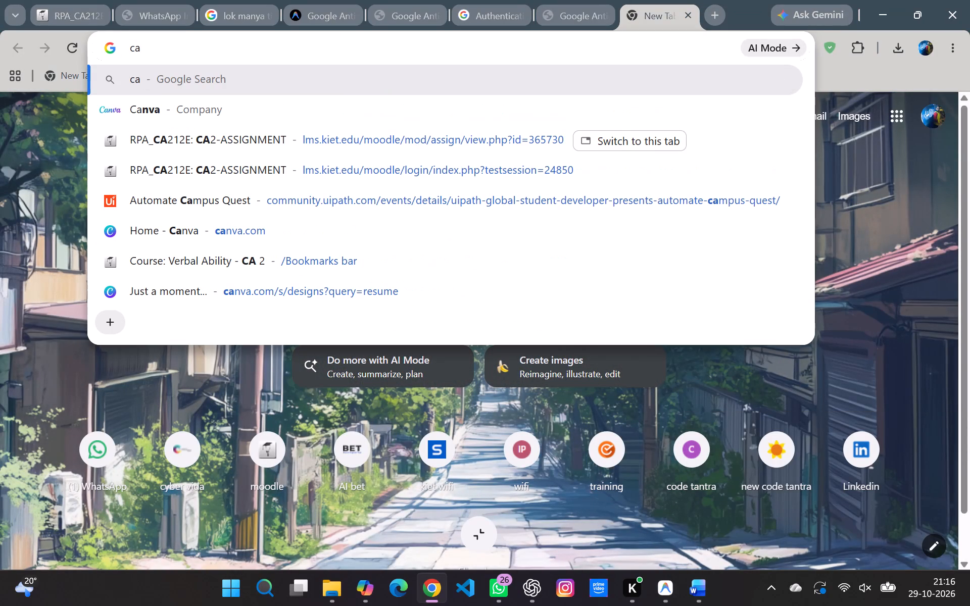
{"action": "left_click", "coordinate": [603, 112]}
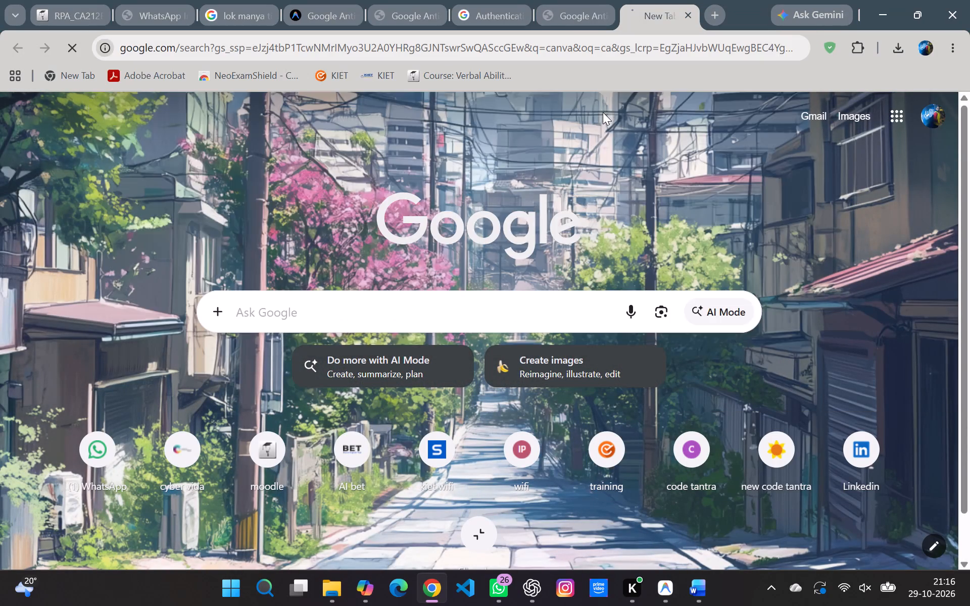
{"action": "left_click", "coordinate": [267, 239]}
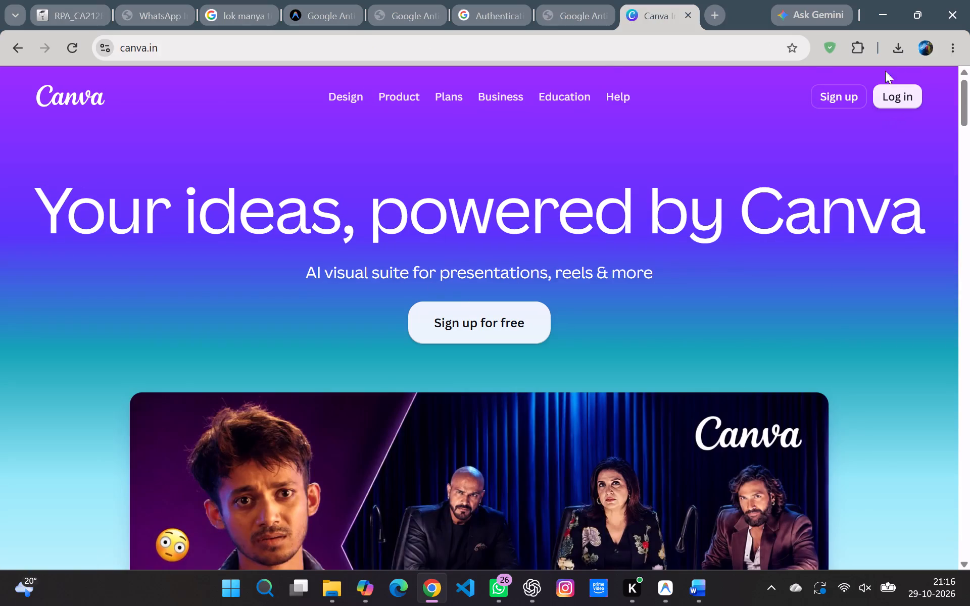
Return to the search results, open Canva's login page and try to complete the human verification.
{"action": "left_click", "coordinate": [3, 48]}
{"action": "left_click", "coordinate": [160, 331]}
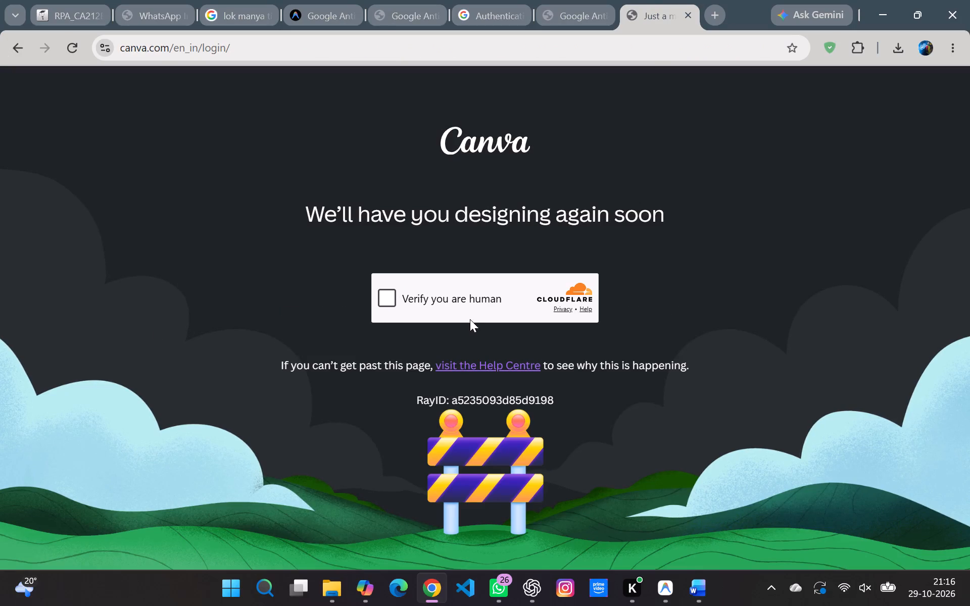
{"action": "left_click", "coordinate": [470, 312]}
Switch to Microsoft Edge, search for "canva" in a new tab and open the Canva: Visual Suite for Everyone result.
{"action": "left_click", "coordinate": [395, 578]}
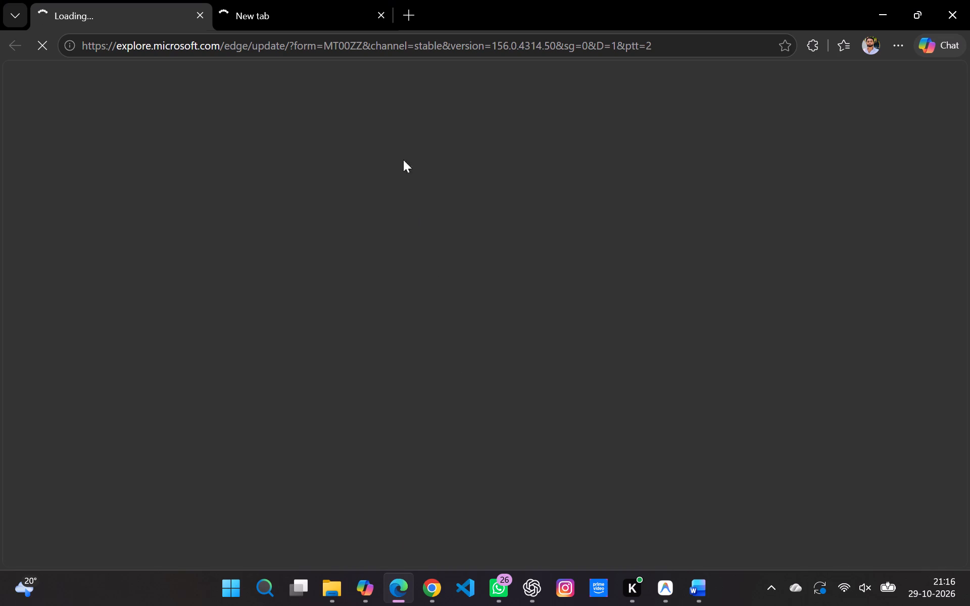
{"action": "left_click", "coordinate": [403, 16]}
{"action": "type", "text": "ca"}
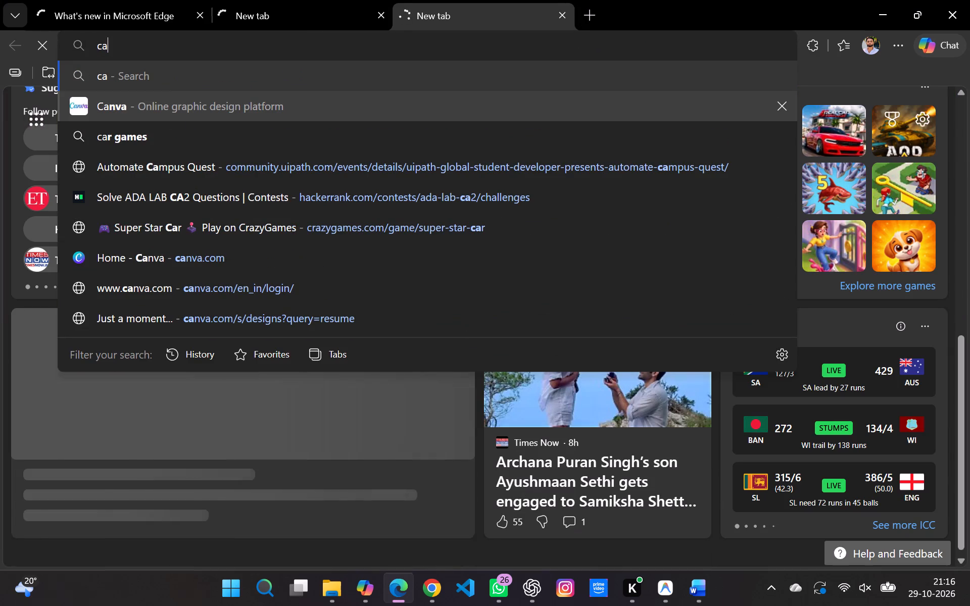
{"action": "type", "text": "nva"}
{"action": "key", "text": "Return"}
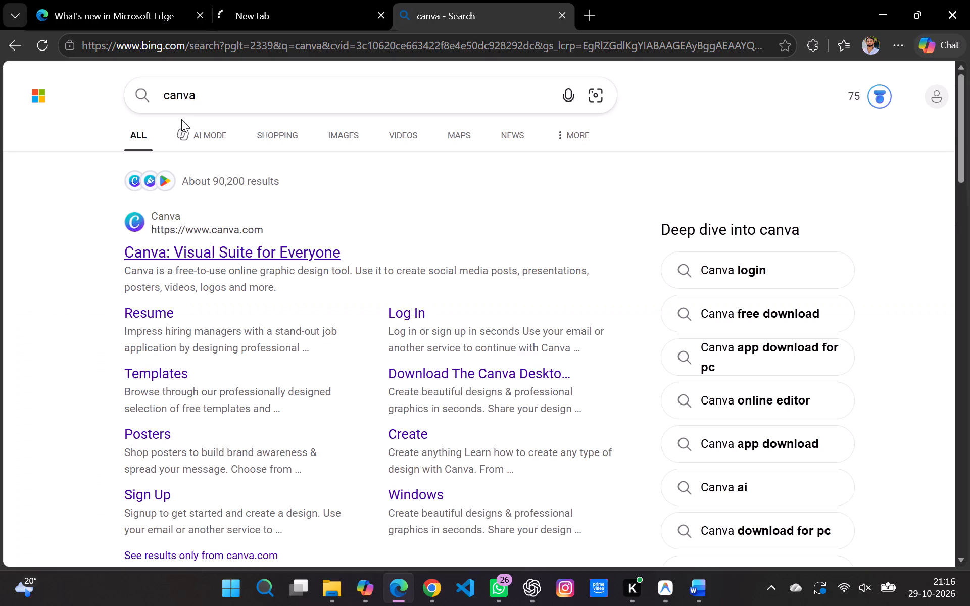
{"action": "left_click", "coordinate": [230, 248]}
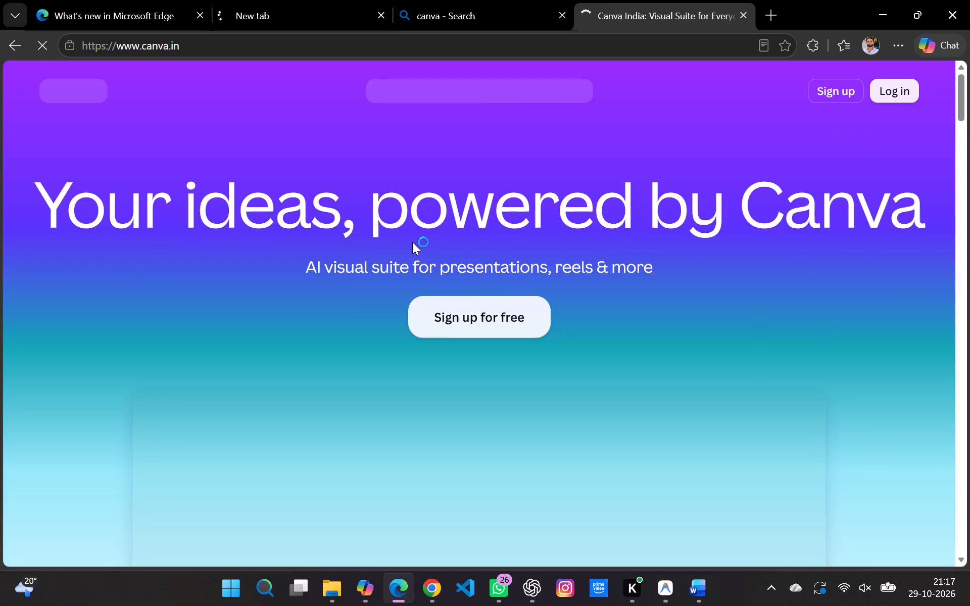
Start logging in to Canva from its home page.
{"action": "left_click", "coordinate": [899, 85]}
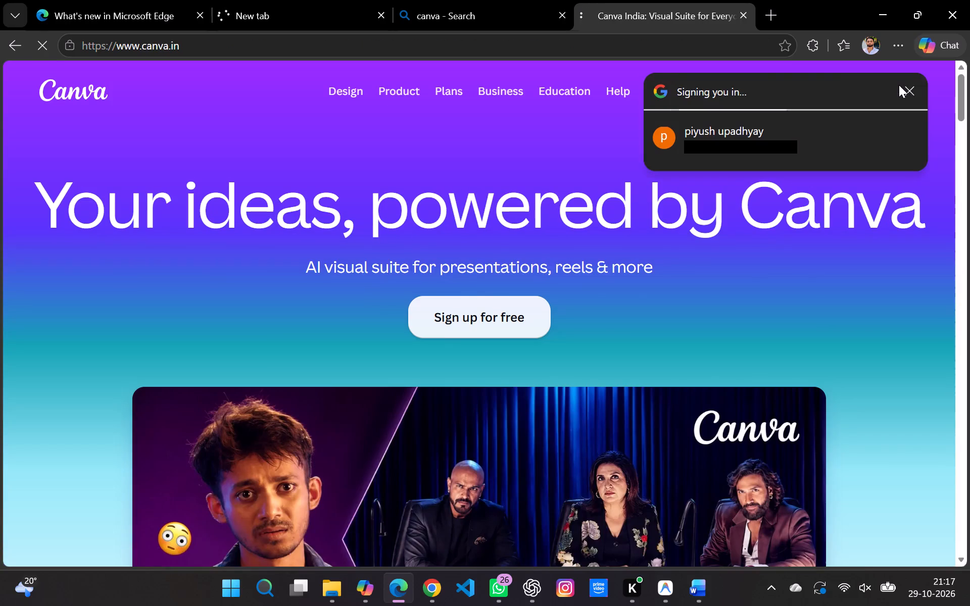
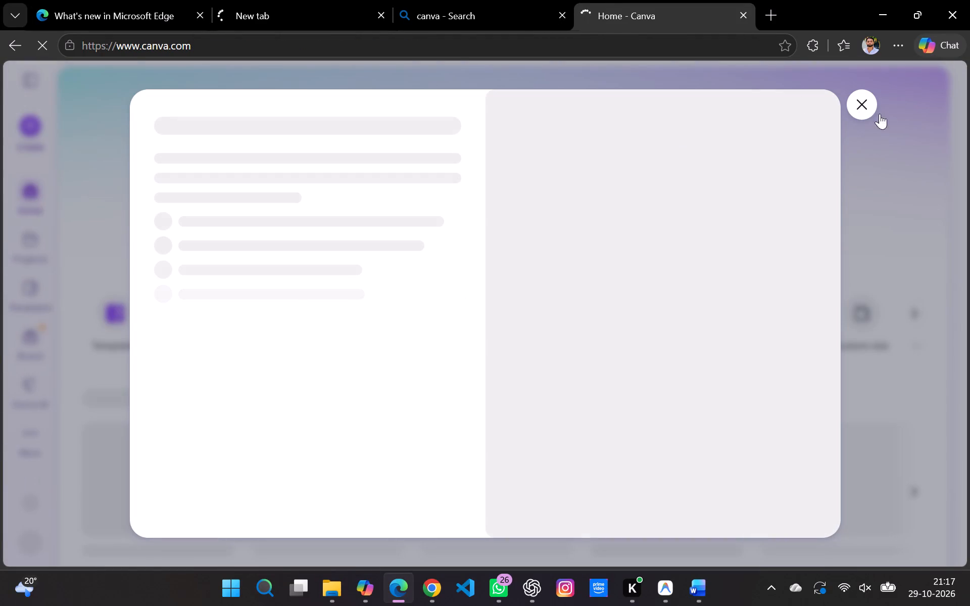
Dismiss the pop-up covering the Canva home page.
{"action": "left_click", "coordinate": [873, 104]}
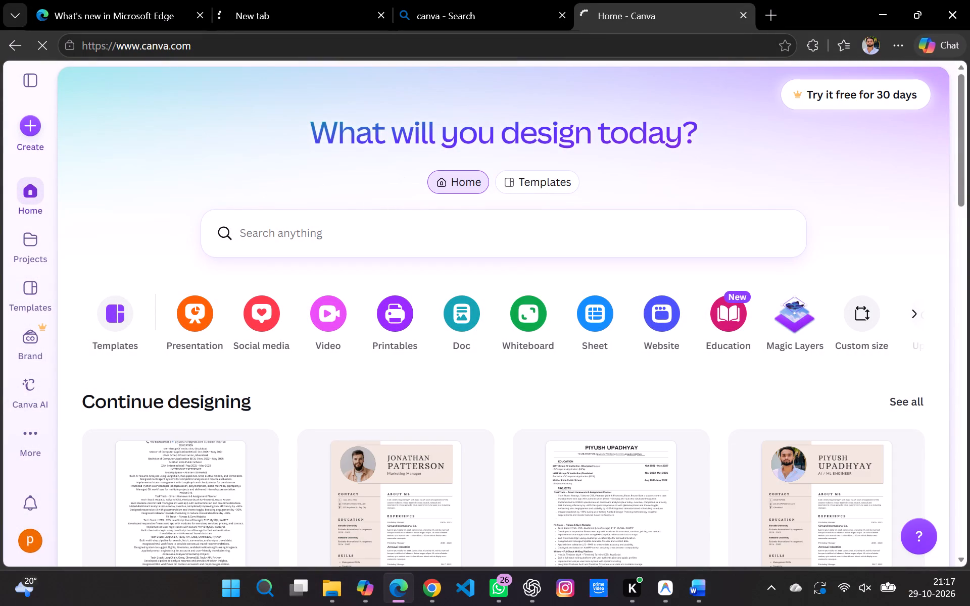
Look through Canva's design creation options and the All projects page, and return to the home page.
{"action": "left_click", "coordinate": [35, 121]}
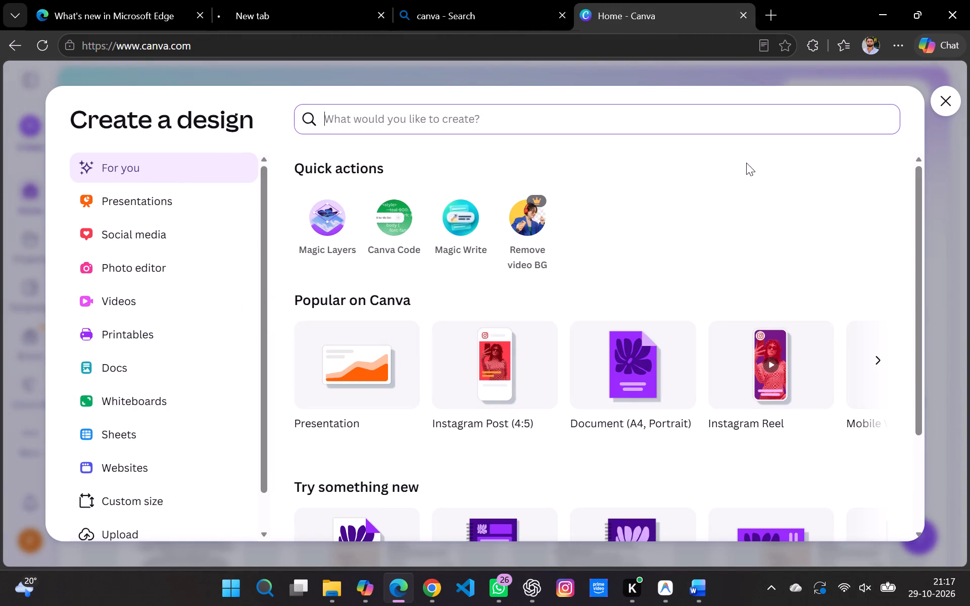
{"action": "left_click", "coordinate": [946, 91]}
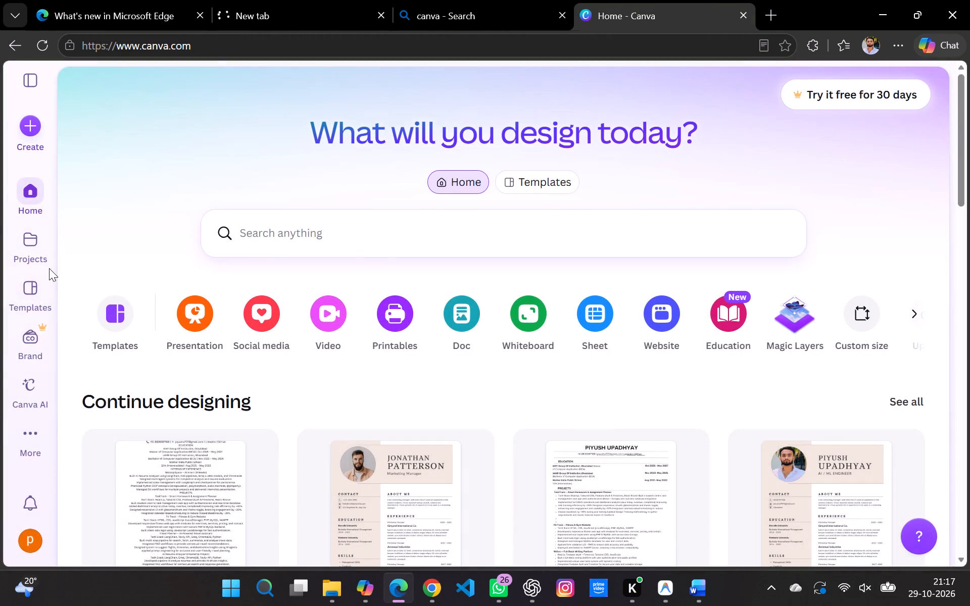
{"action": "left_click", "coordinate": [49, 268]}
{"action": "left_click", "coordinate": [33, 251]}
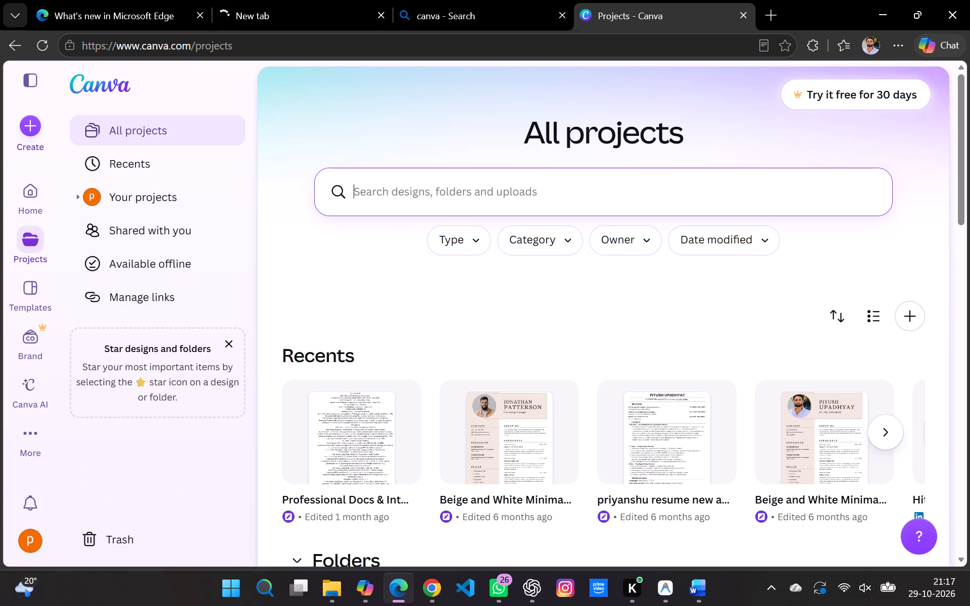
{"action": "scroll", "coordinate": [652, 200], "scroll_direction": "down", "scroll_amount": 1}
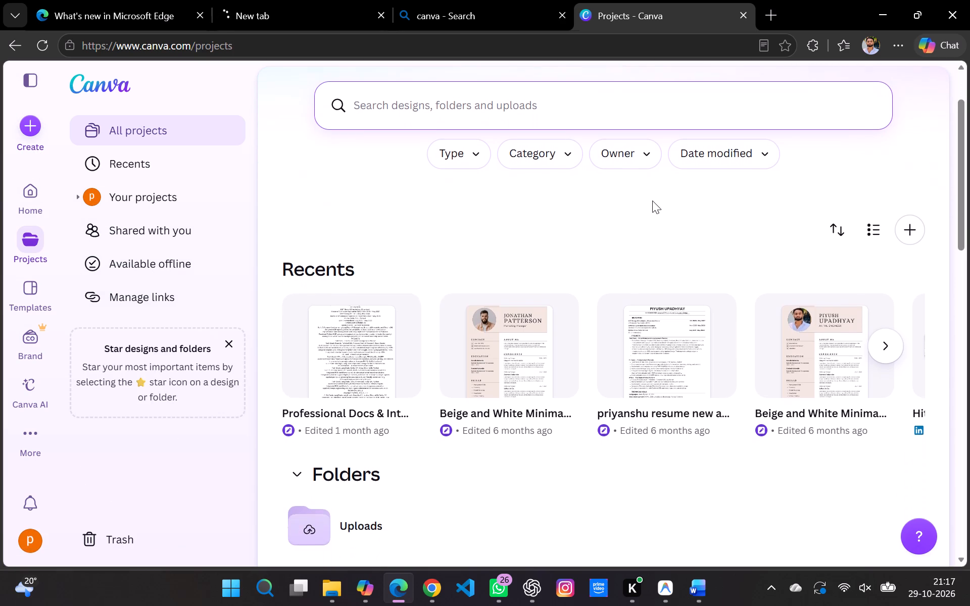
{"action": "scroll", "coordinate": [652, 200], "scroll_direction": "down", "scroll_amount": 4}
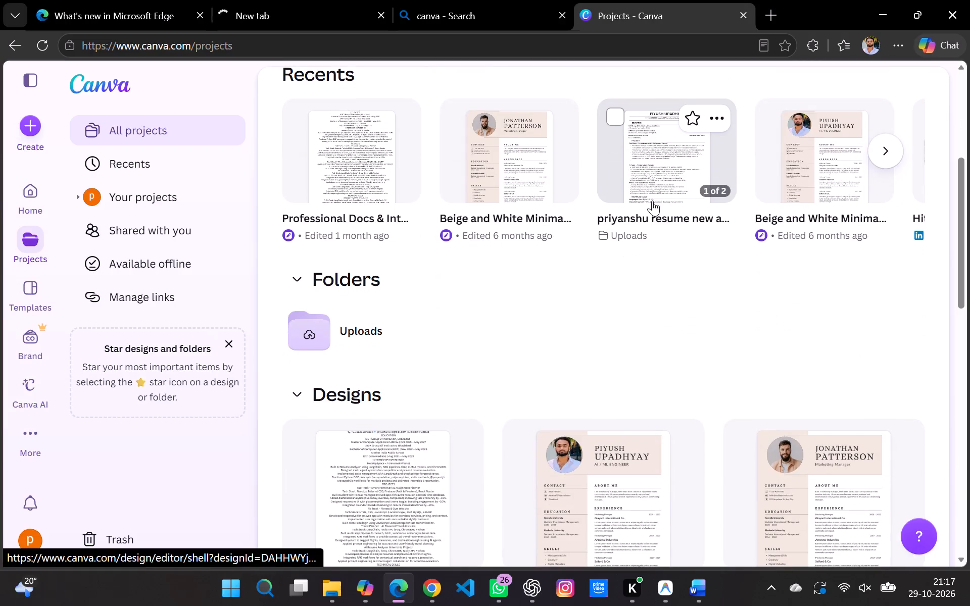
{"action": "scroll", "coordinate": [652, 200], "scroll_direction": "down", "scroll_amount": 2}
{"action": "scroll", "coordinate": [652, 200], "scroll_direction": "up", "scroll_amount": 9}
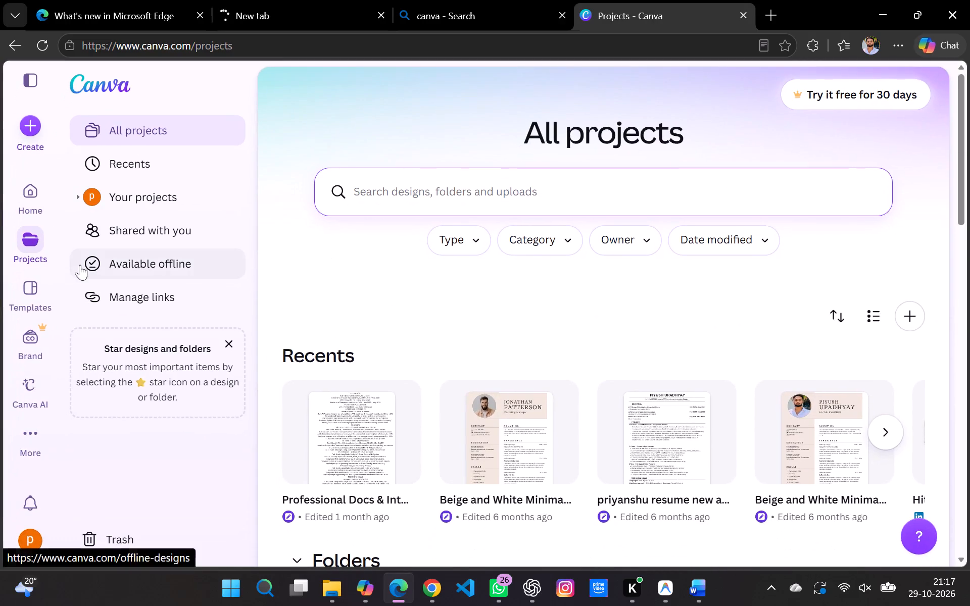
{"action": "left_click", "coordinate": [159, 116]}
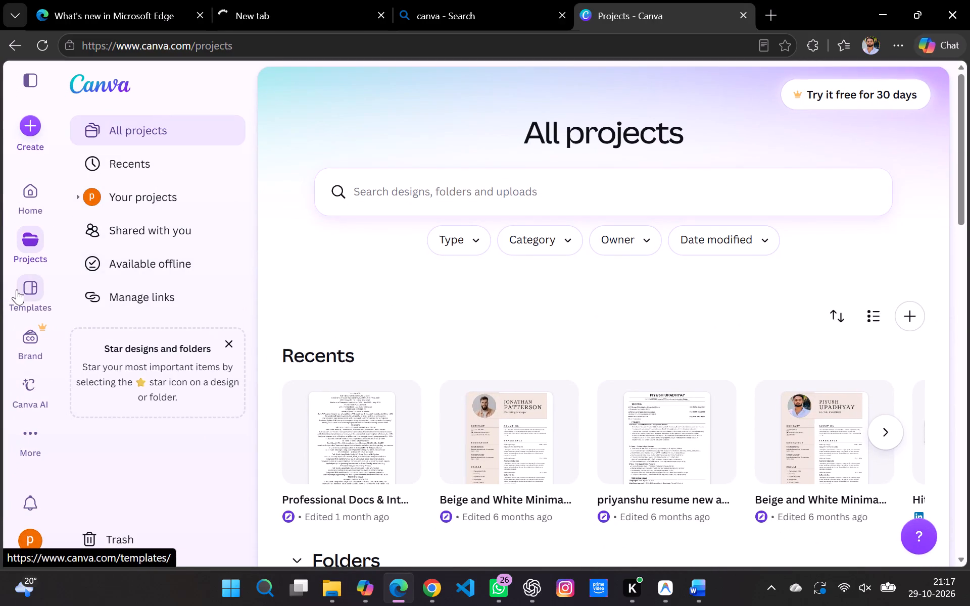
{"action": "left_click", "coordinate": [17, 213]}
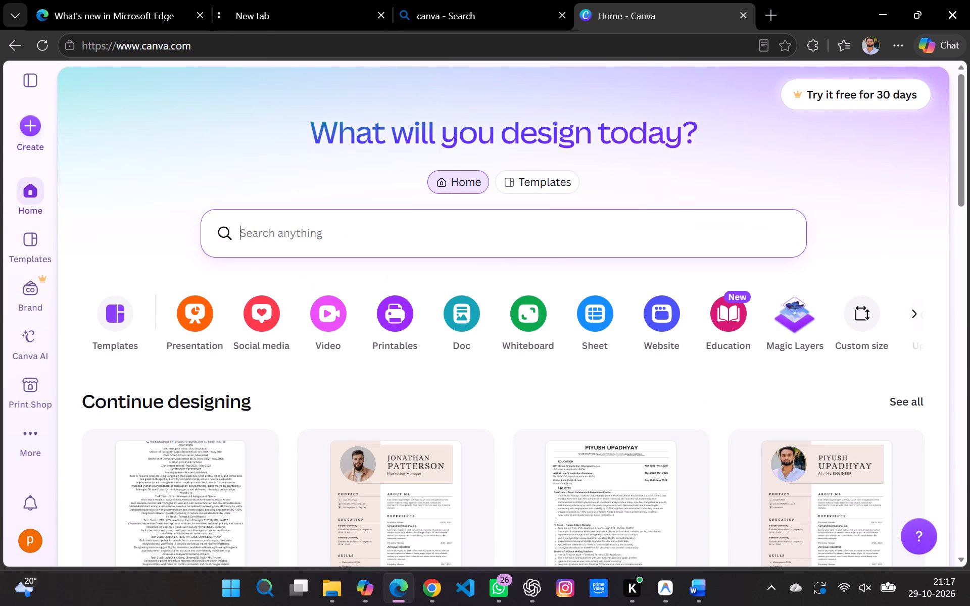
Create a new blank Doc design from the Canva home page.
{"action": "left_click", "coordinate": [456, 334]}
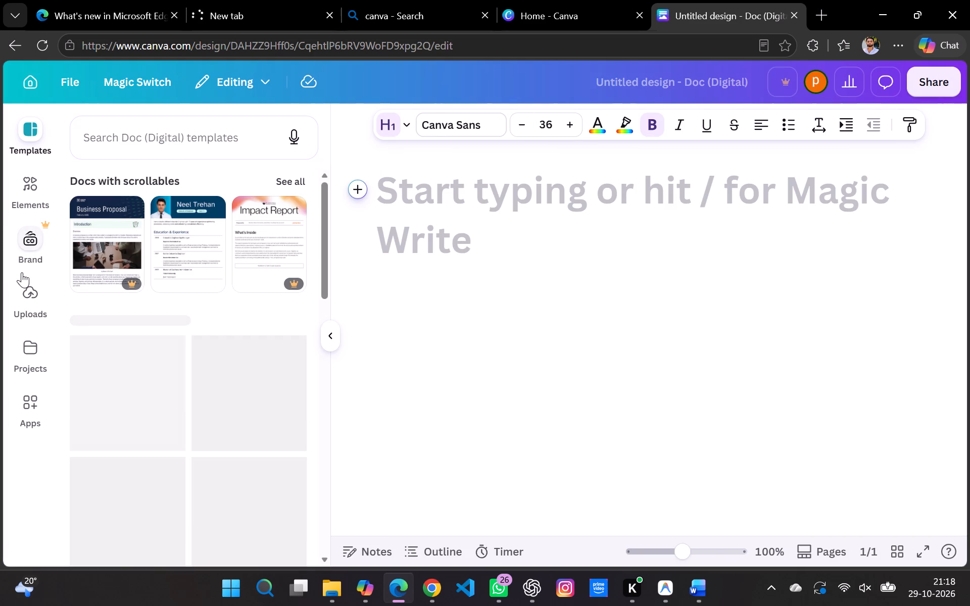
Upload the CA2Robotics file from the Downloads folder to Canva's uploads.
{"action": "left_click", "coordinate": [29, 307]}
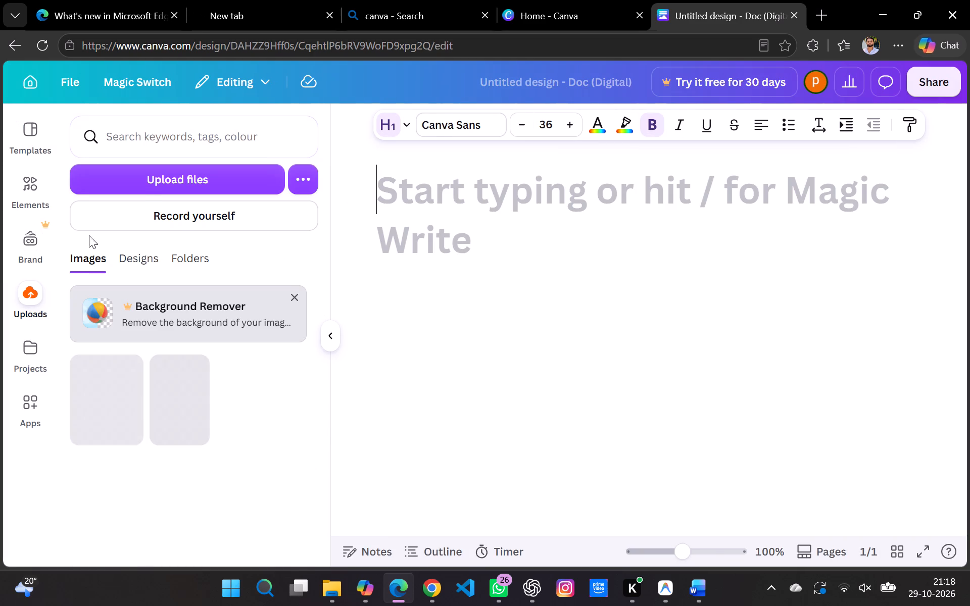
{"action": "left_click", "coordinate": [152, 180]}
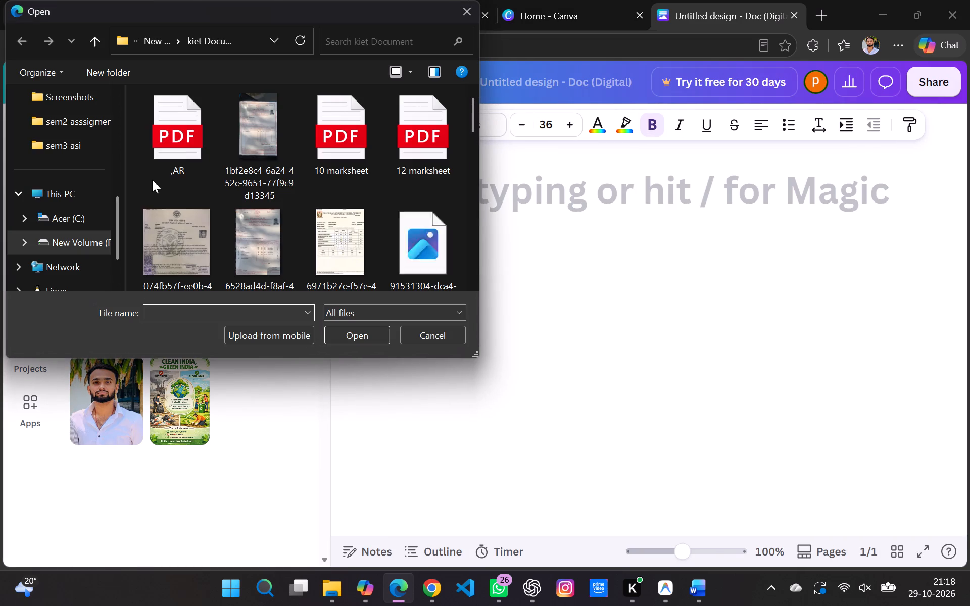
{"action": "scroll", "coordinate": [84, 178], "scroll_direction": "up", "scroll_amount": 4}
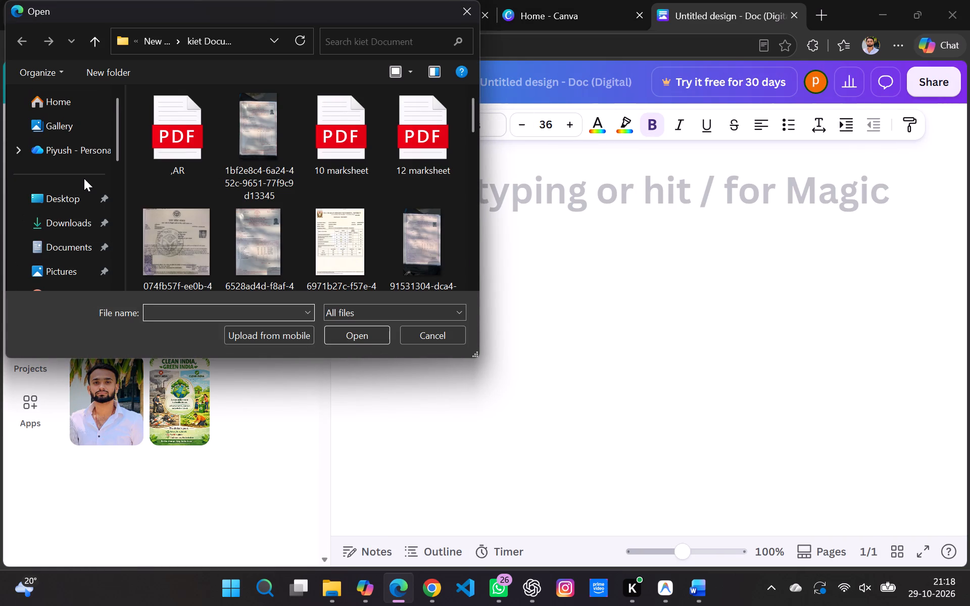
{"action": "left_click", "coordinate": [70, 220]}
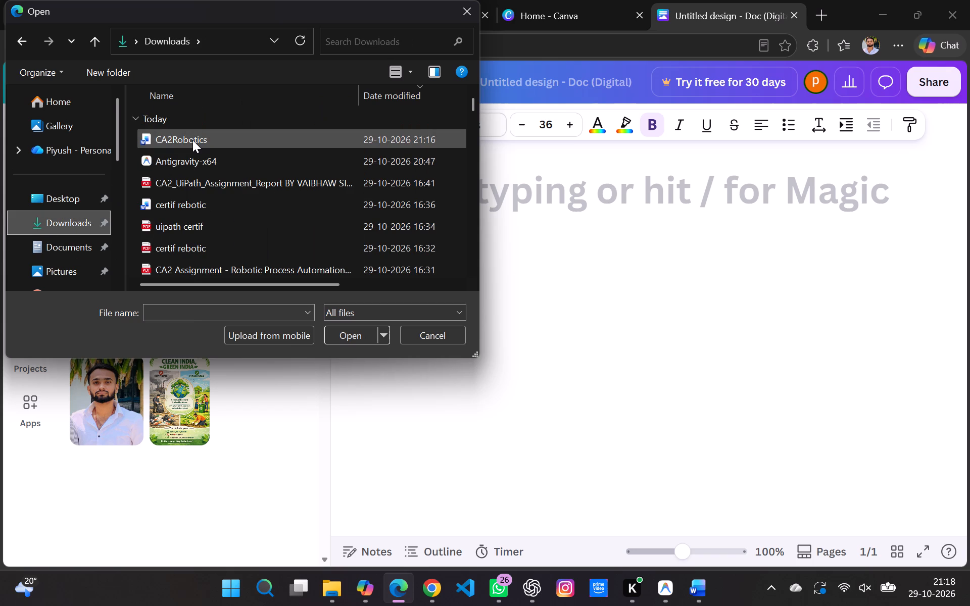
{"action": "left_click", "coordinate": [192, 140]}
{"action": "left_click", "coordinate": [341, 330]}
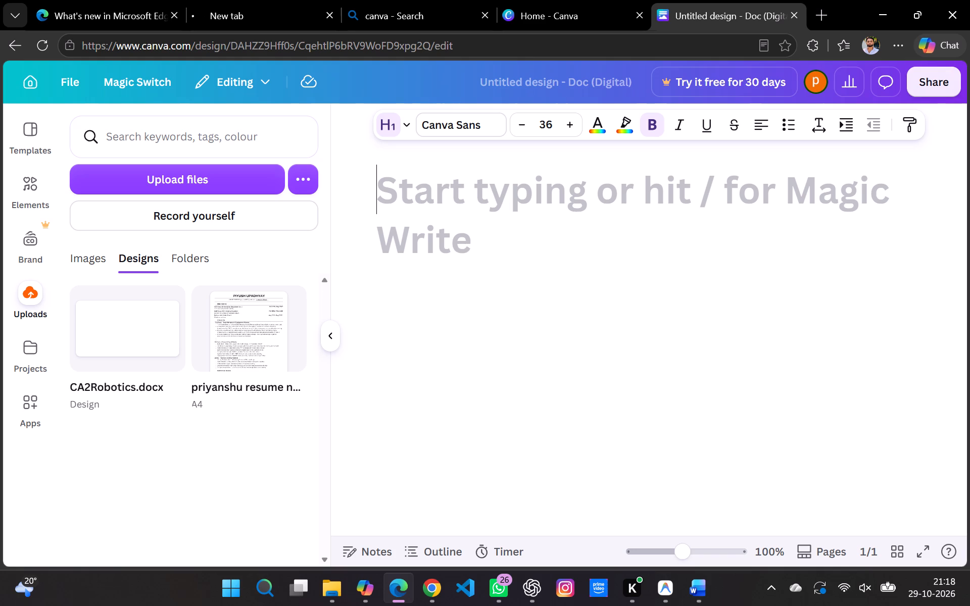
Insert the uploaded CA2Robotics.docx design into the blank doc without adding it as a new page.
{"action": "left_click", "coordinate": [105, 314]}
{"action": "left_click", "coordinate": [173, 335]}
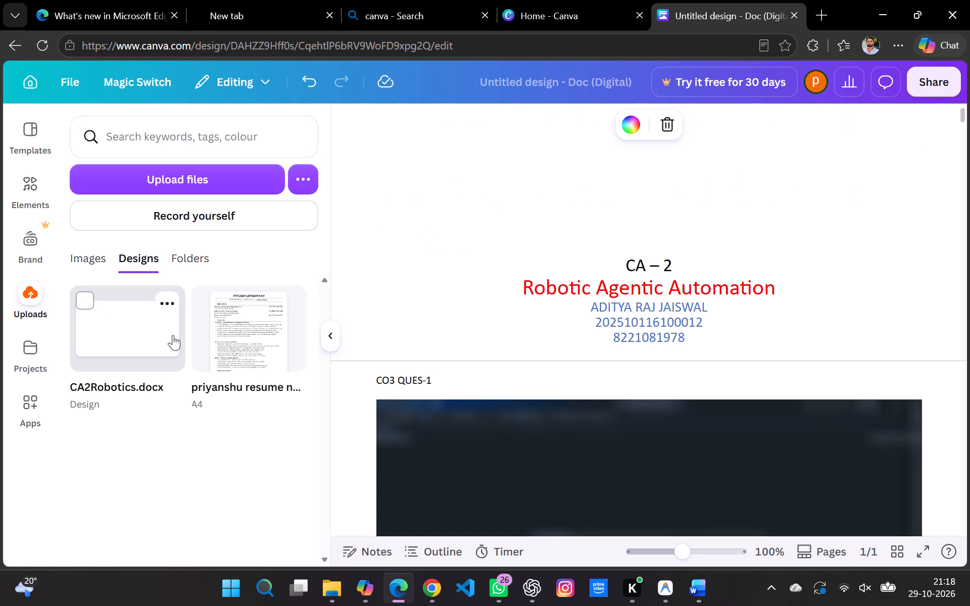
{"action": "left_click", "coordinate": [666, 227]}
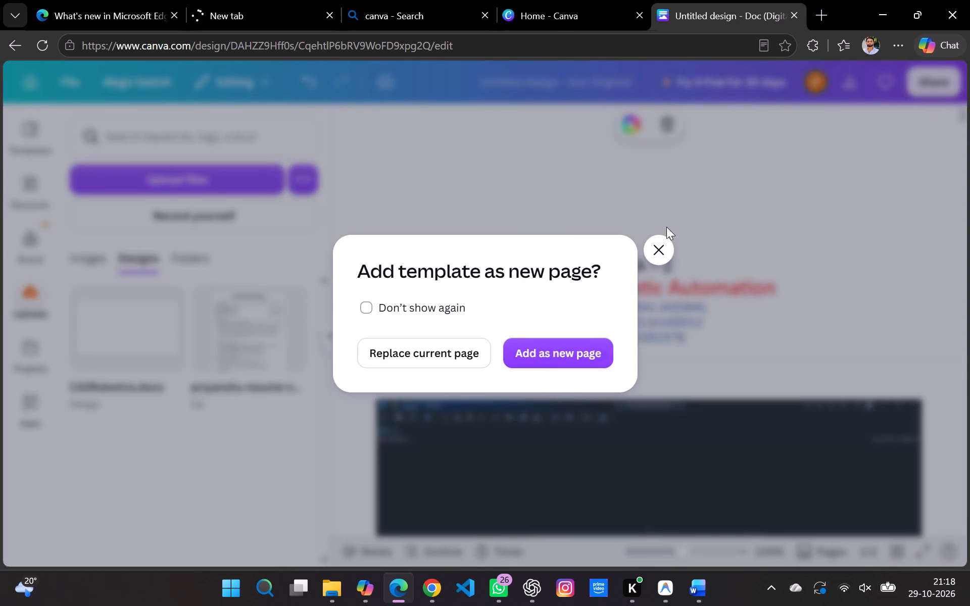
Replace the student name under the Robotic Agentic Automation title with the account owner's own full name.
{"action": "scroll", "coordinate": [575, 365], "scroll_direction": "down", "scroll_amount": 1}
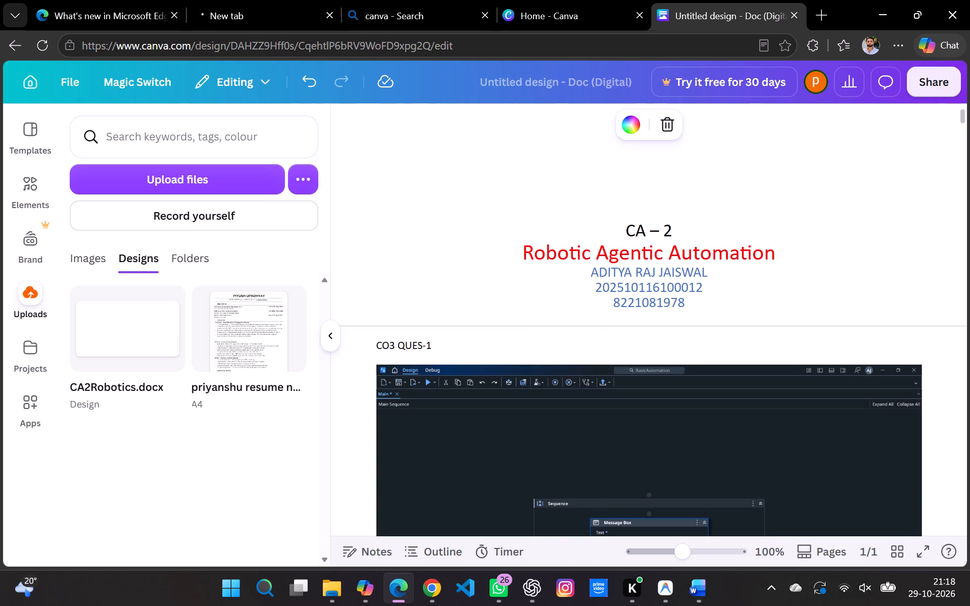
{"action": "left_click_drag", "start_coordinate": [715, 270], "coordinate": [588, 271]}
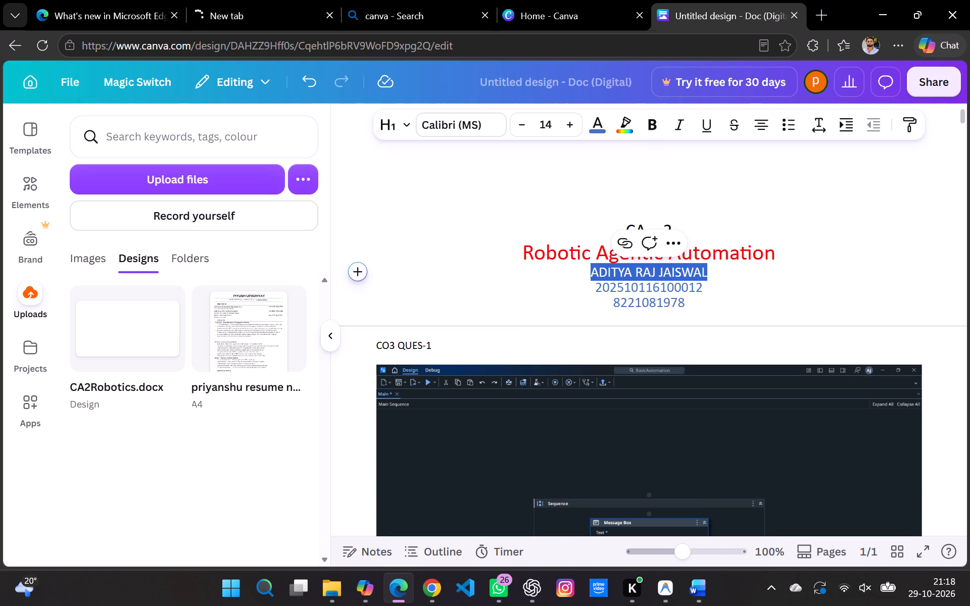
{"action": "key", "text": "BackSpace"}
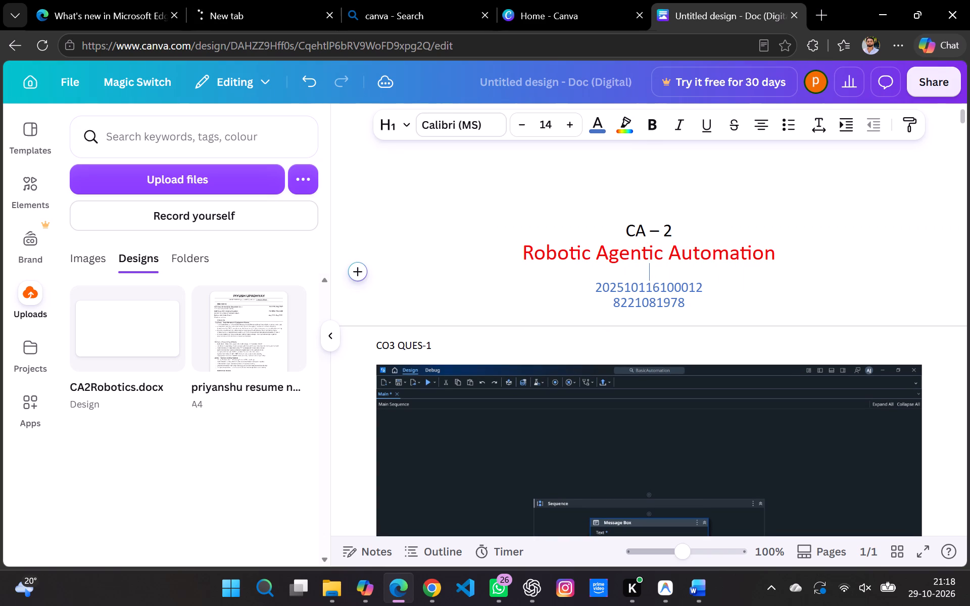
{"action": "key", "text": "shift+p"}
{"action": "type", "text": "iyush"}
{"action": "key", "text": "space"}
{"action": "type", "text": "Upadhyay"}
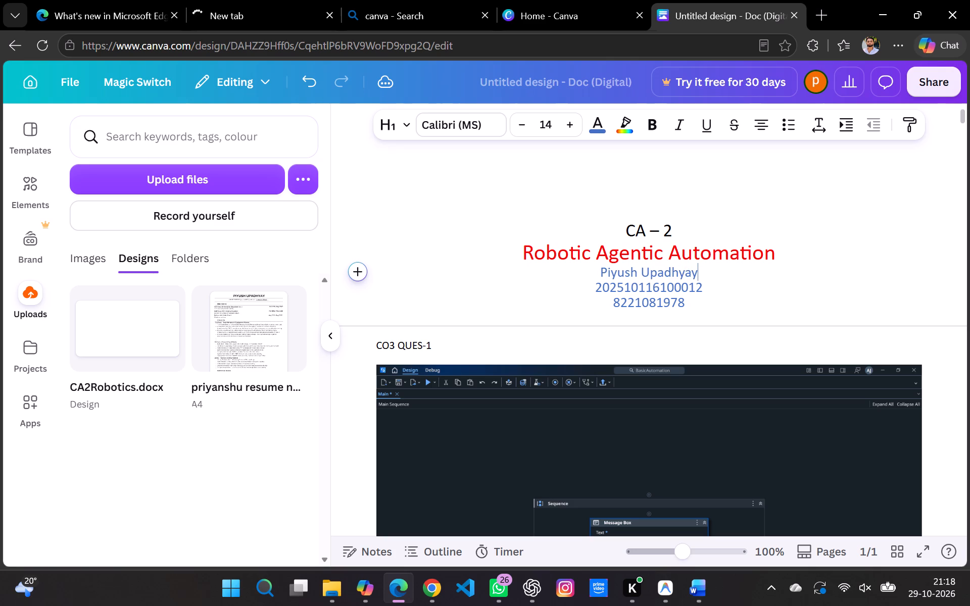
Change the ending of the student ID number on the line below the name.
{"action": "left_click", "coordinate": [717, 283]}
{"action": "key", "text": "BackSpace"}
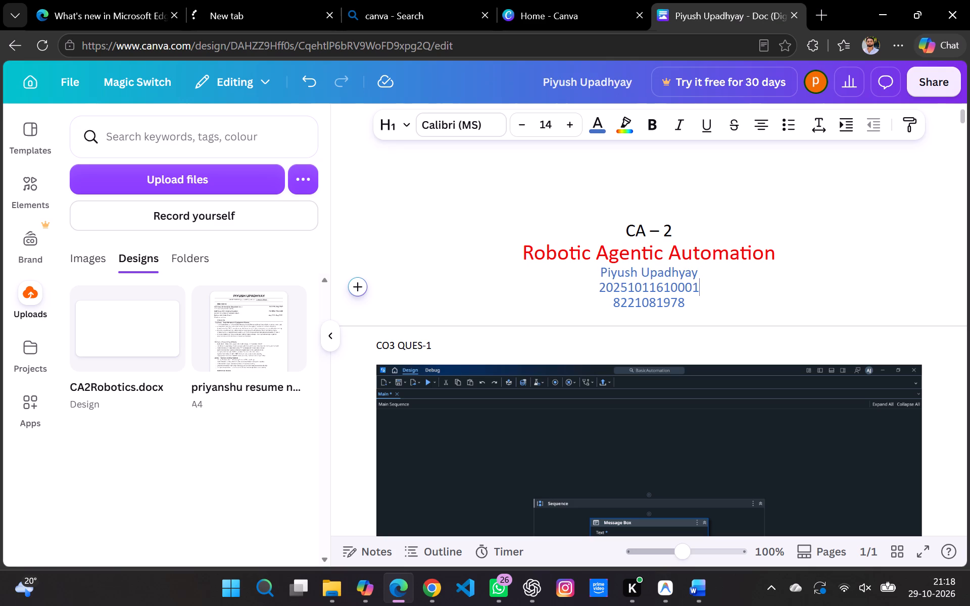
{"action": "type", "text": "60"}
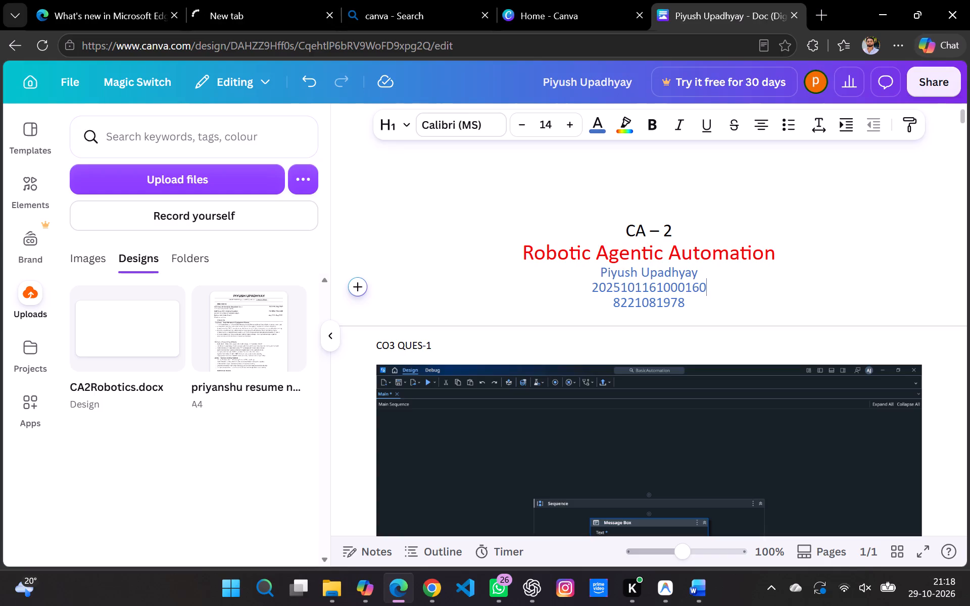
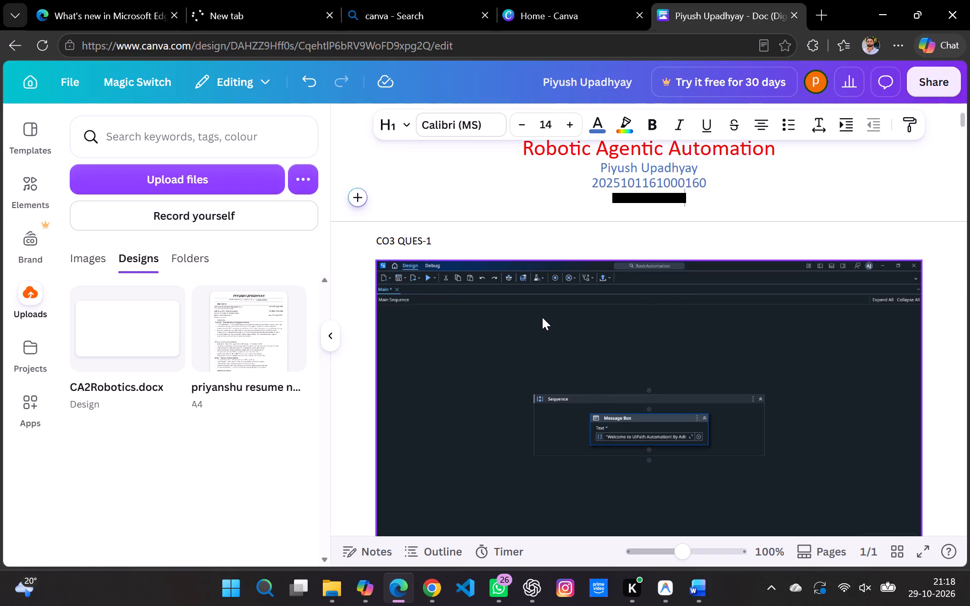
Open the image editing options for the second CO3 QUES-1 screenshot, the one with the UiPath welcome message box.
{"action": "scroll", "coordinate": [542, 317], "scroll_direction": "down", "scroll_amount": 2}
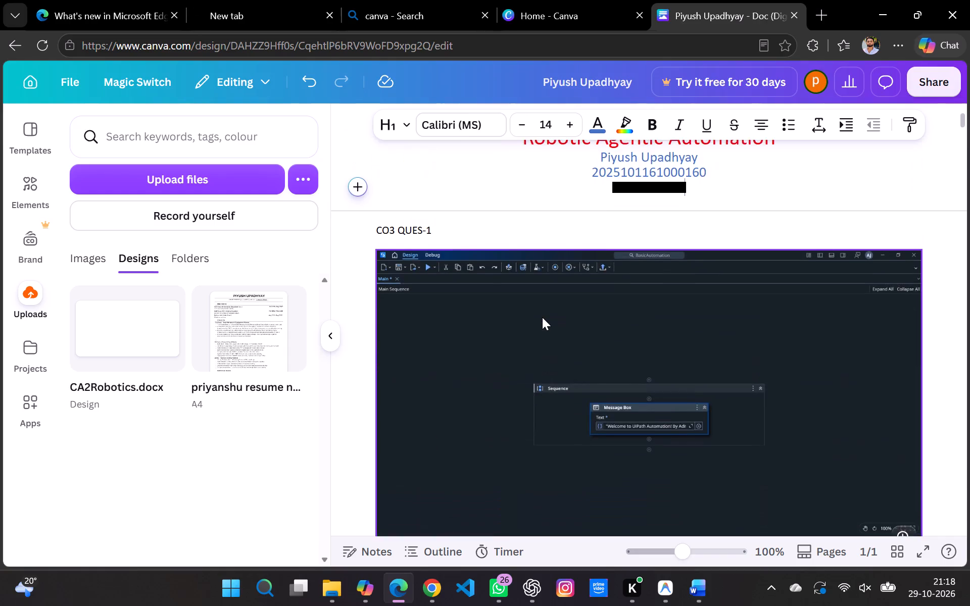
{"action": "scroll", "coordinate": [542, 317], "scroll_direction": "down", "scroll_amount": 2}
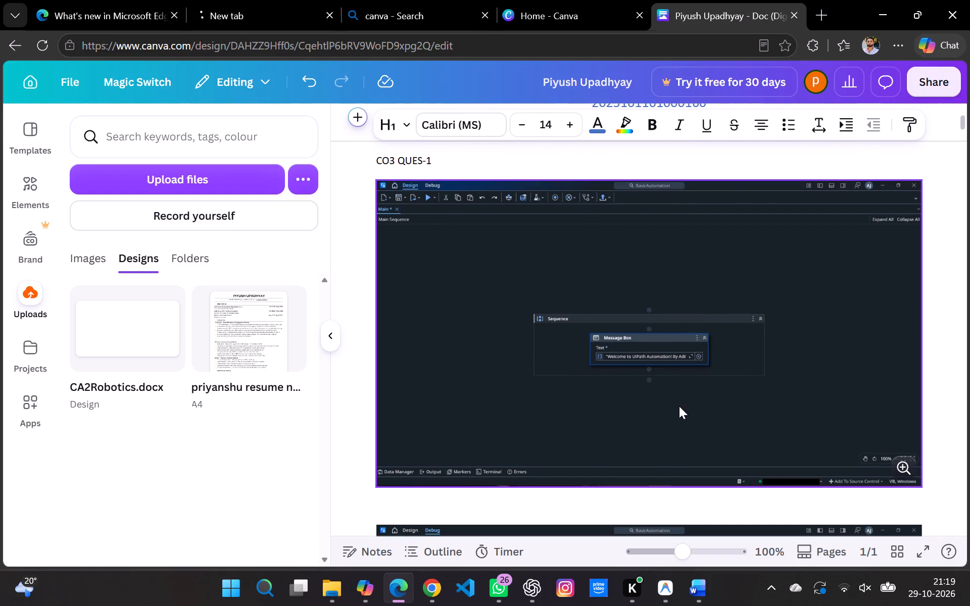
{"action": "scroll", "coordinate": [795, 475], "scroll_direction": "down", "scroll_amount": 2}
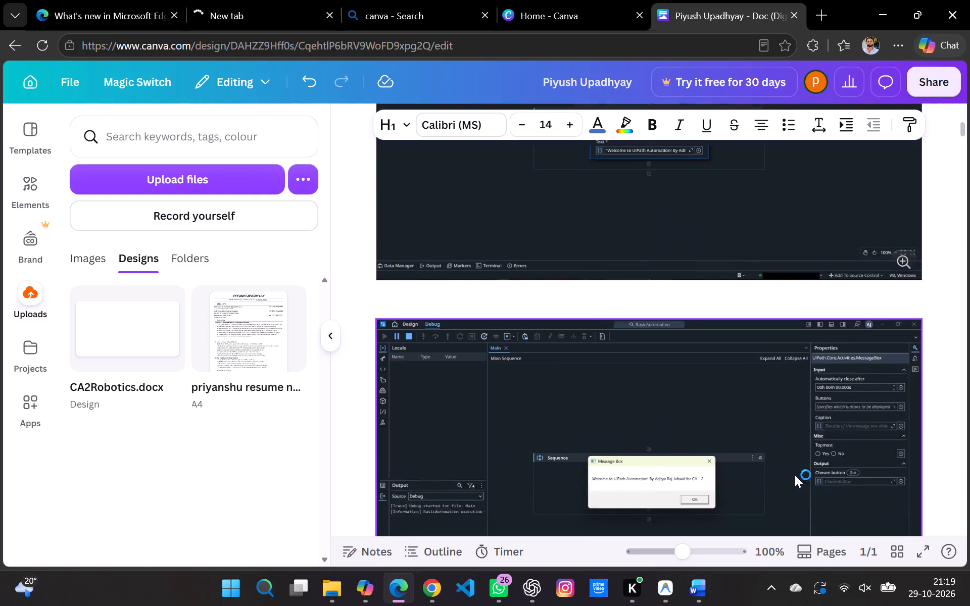
{"action": "scroll", "coordinate": [795, 475], "scroll_direction": "down", "scroll_amount": 2}
{"action": "left_click", "coordinate": [697, 434]}
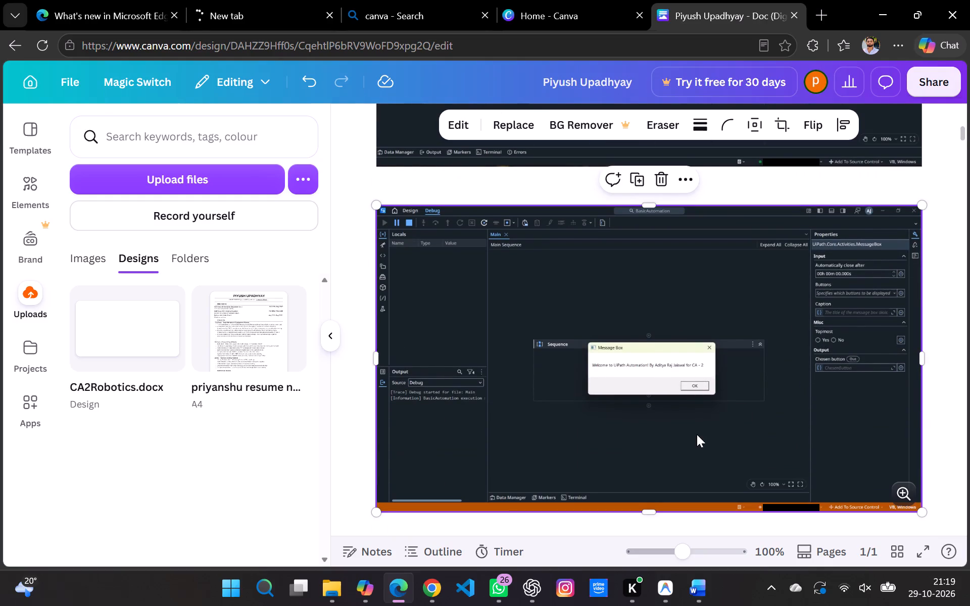
{"action": "left_click", "coordinate": [683, 359]}
{"action": "left_click", "coordinate": [466, 120]}
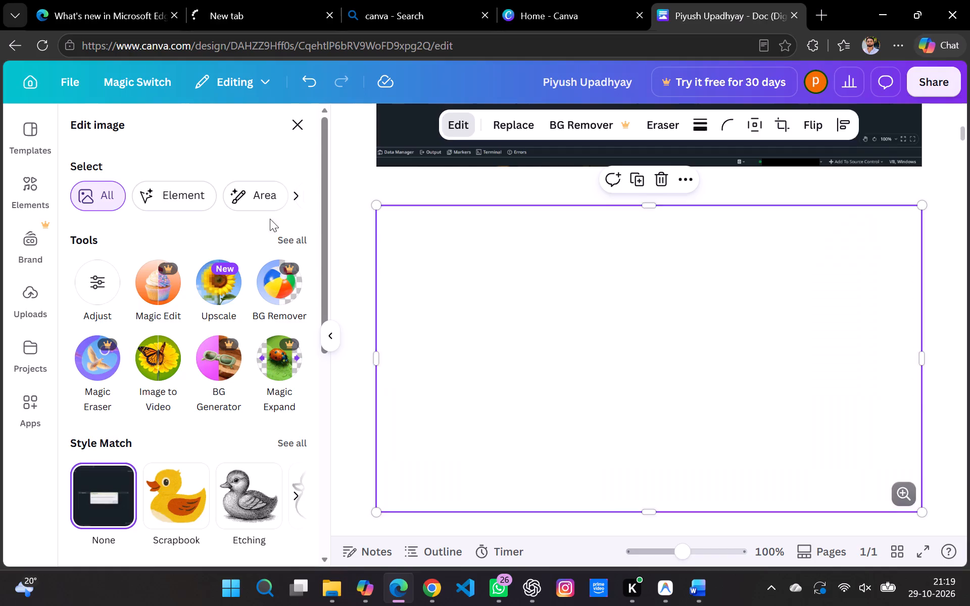
{"action": "left_click", "coordinate": [700, 364]}
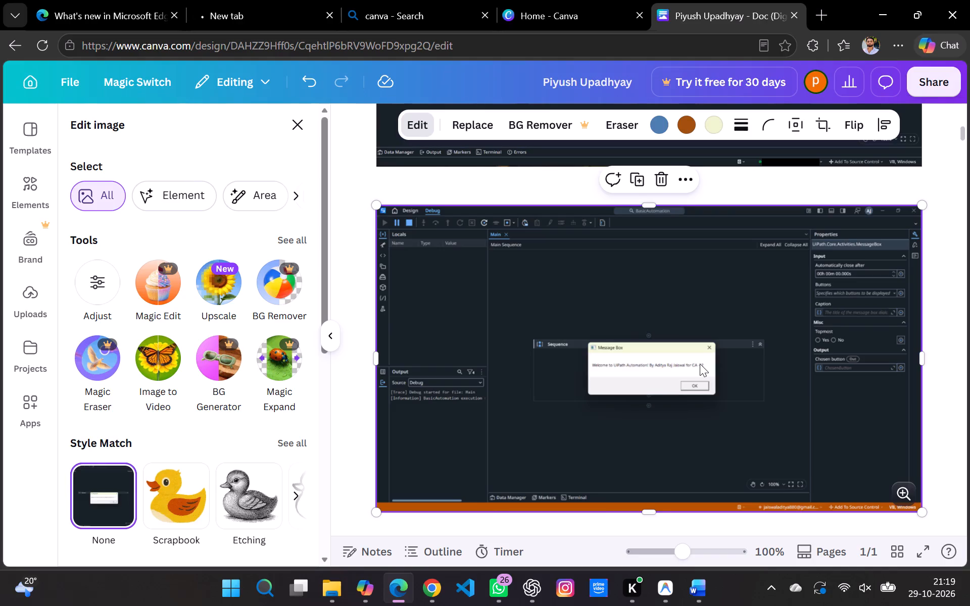
Centre-align the second CO3 QUES-1 screenshot in the doc.
{"action": "scroll", "coordinate": [675, 363], "scroll_direction": "down", "scroll_amount": 1}
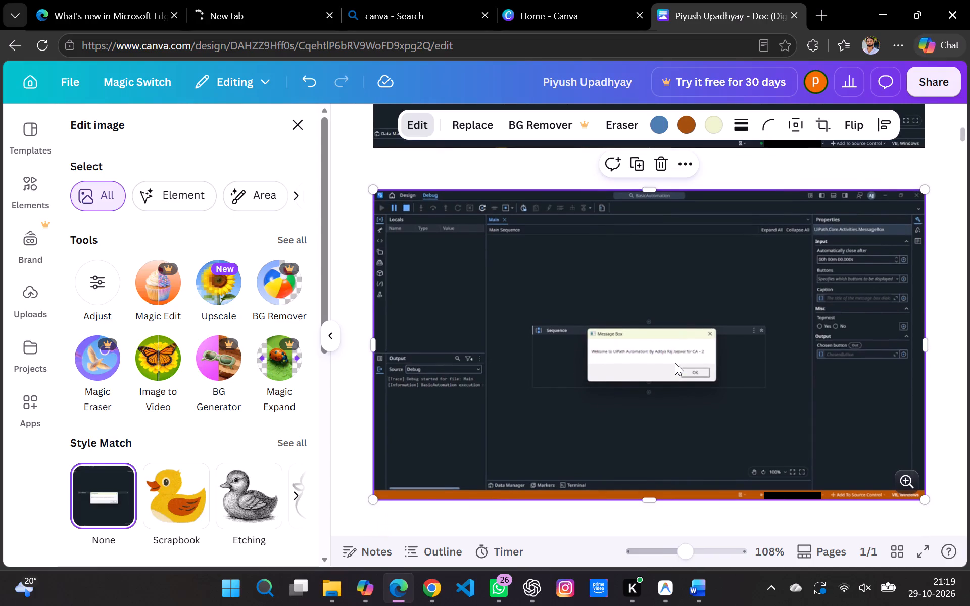
{"action": "scroll", "coordinate": [675, 363], "scroll_direction": "down", "scroll_amount": 1}
{"action": "left_click", "coordinate": [887, 125]}
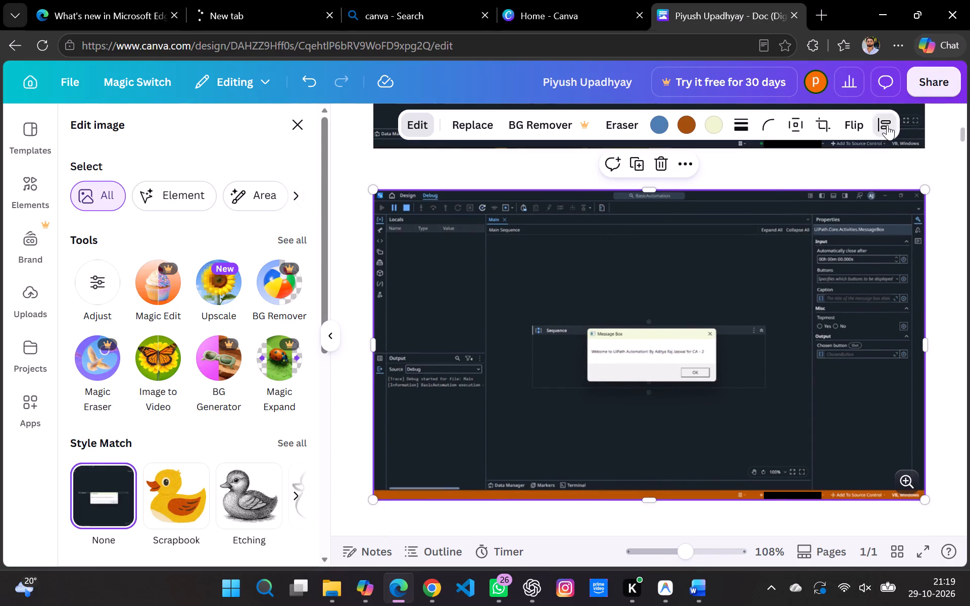
{"action": "left_click", "coordinate": [887, 125]}
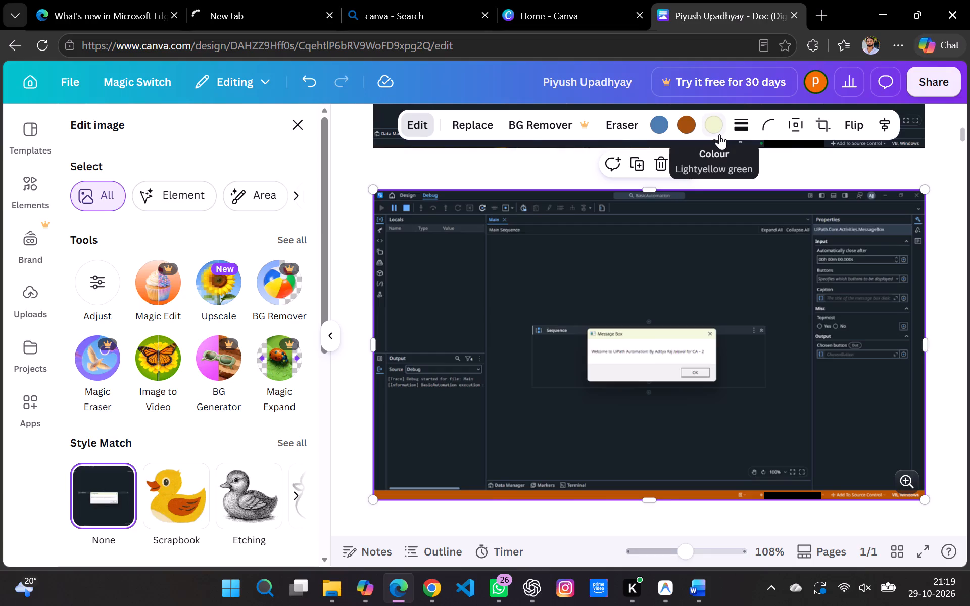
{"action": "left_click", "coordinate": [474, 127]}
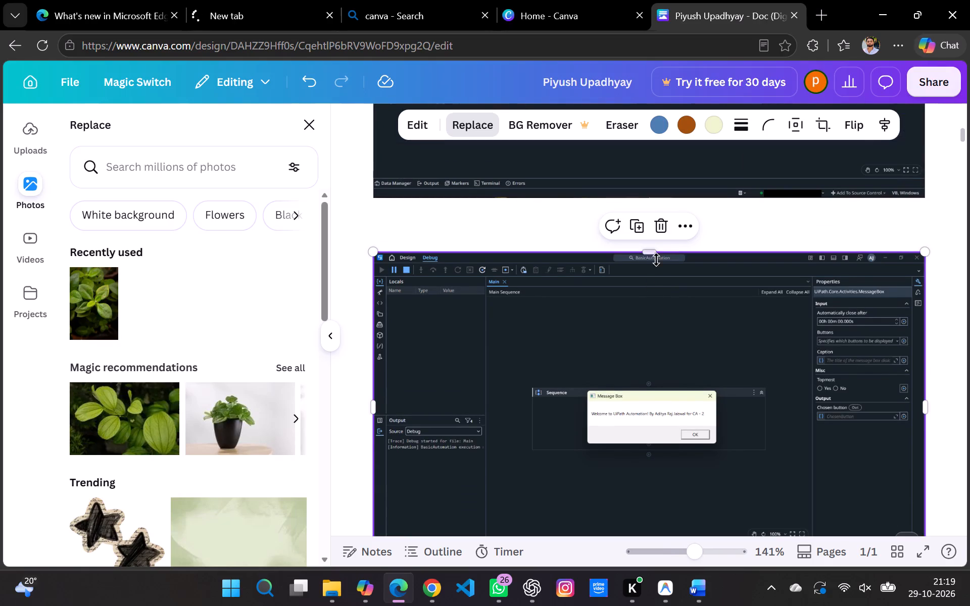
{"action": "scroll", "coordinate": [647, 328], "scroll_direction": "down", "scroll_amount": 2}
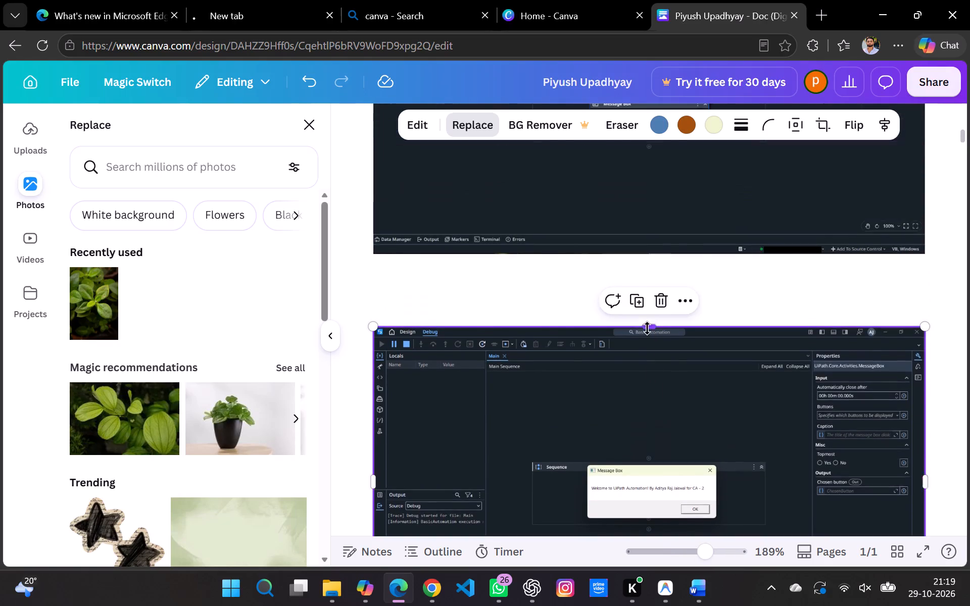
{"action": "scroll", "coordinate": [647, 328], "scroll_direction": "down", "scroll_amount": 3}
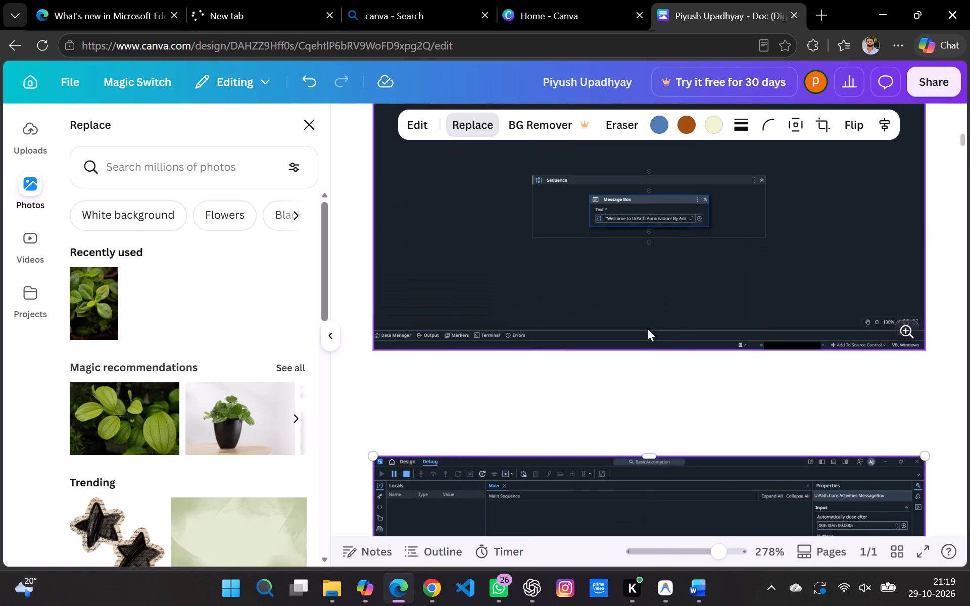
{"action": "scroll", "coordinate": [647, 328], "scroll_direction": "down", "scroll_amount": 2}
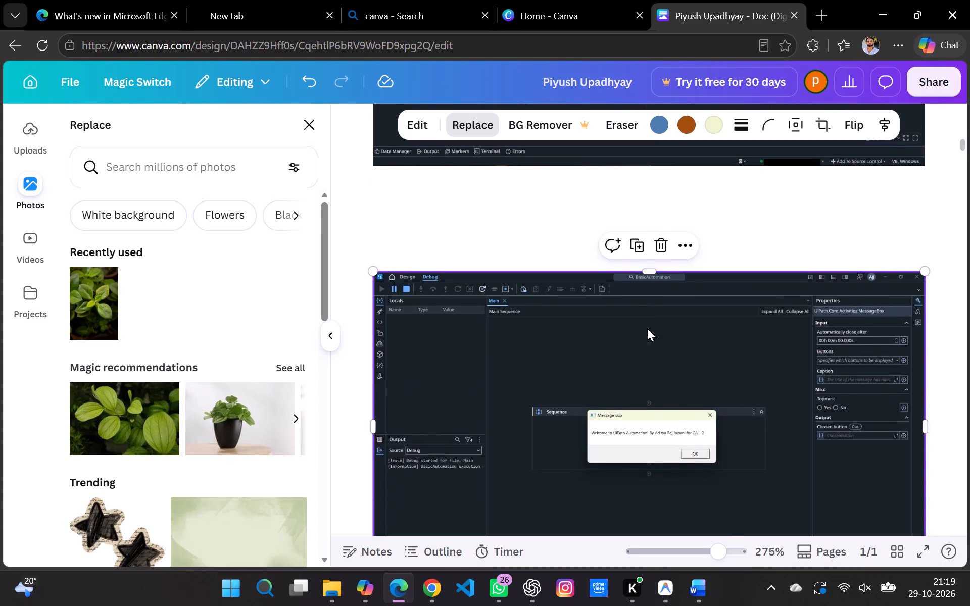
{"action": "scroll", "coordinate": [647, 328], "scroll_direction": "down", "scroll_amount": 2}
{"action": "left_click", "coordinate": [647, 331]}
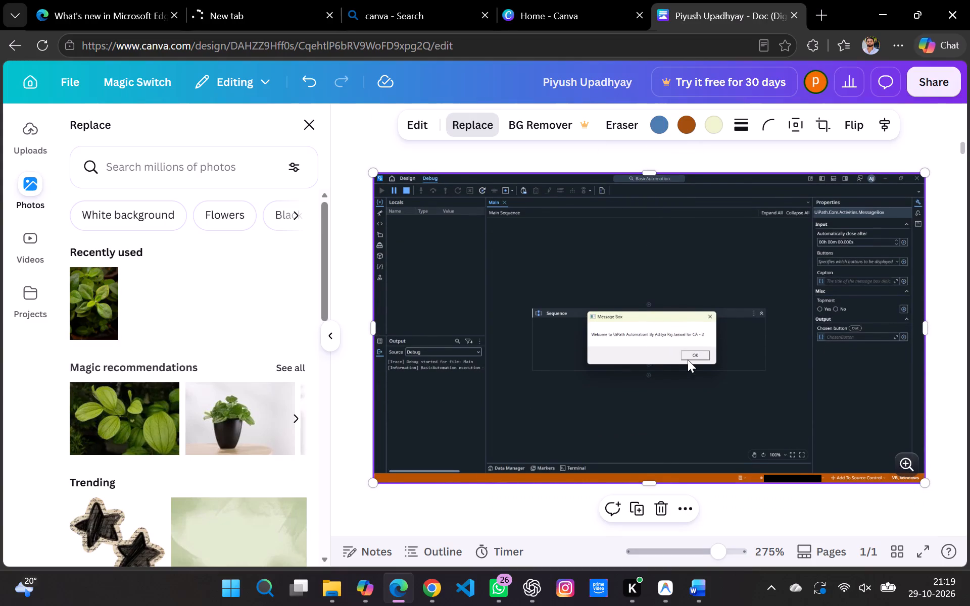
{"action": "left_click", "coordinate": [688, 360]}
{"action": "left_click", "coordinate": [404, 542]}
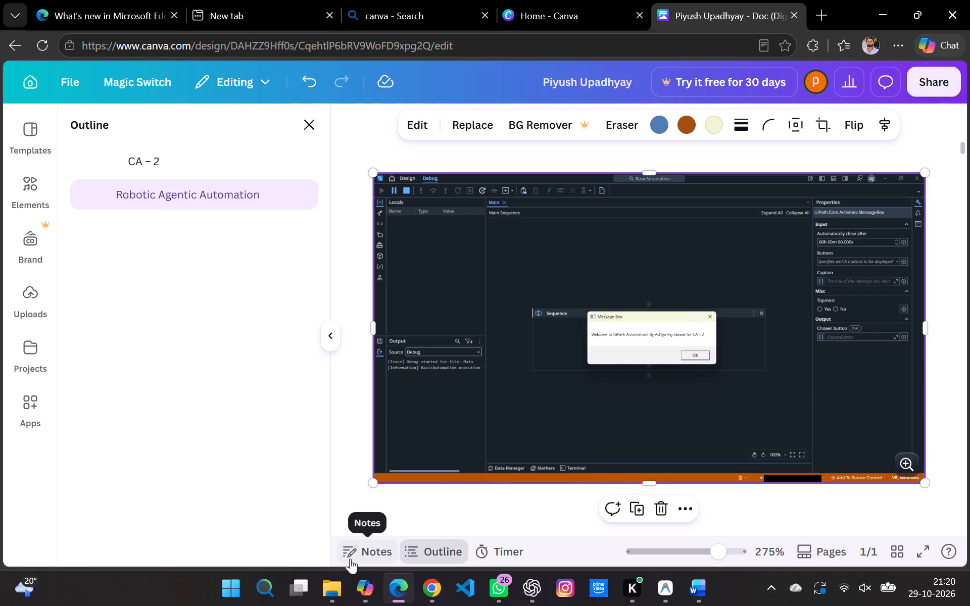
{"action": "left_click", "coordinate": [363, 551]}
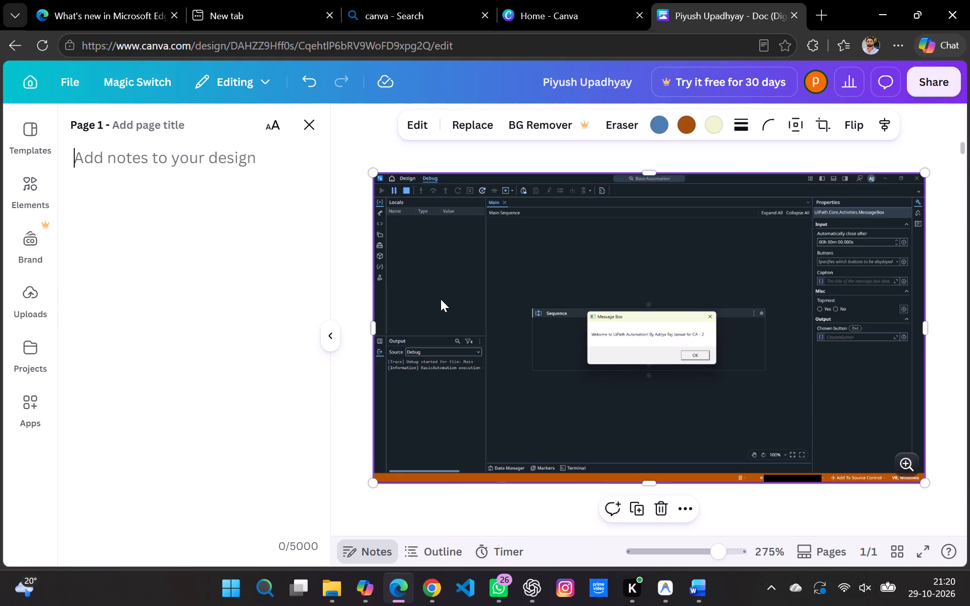
Open the embedded CO3 QUES-2 design for editing and select its second screenshot, showing the Student Name, Age and Course message box.
{"action": "scroll", "coordinate": [586, 282], "scroll_direction": "down", "scroll_amount": 1}
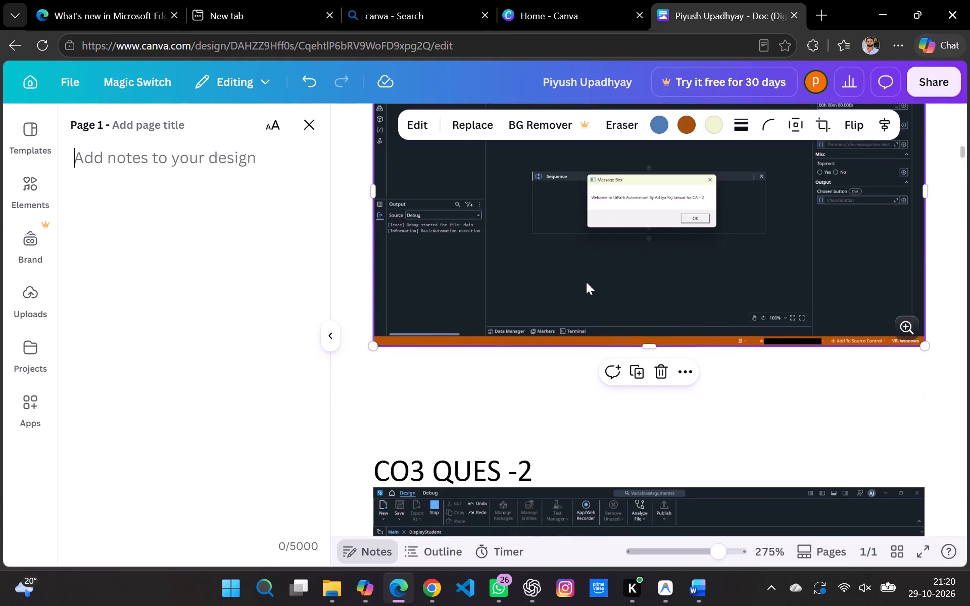
{"action": "scroll", "coordinate": [586, 282], "scroll_direction": "down", "scroll_amount": 3}
{"action": "scroll", "coordinate": [586, 282], "scroll_direction": "up", "scroll_amount": 7}
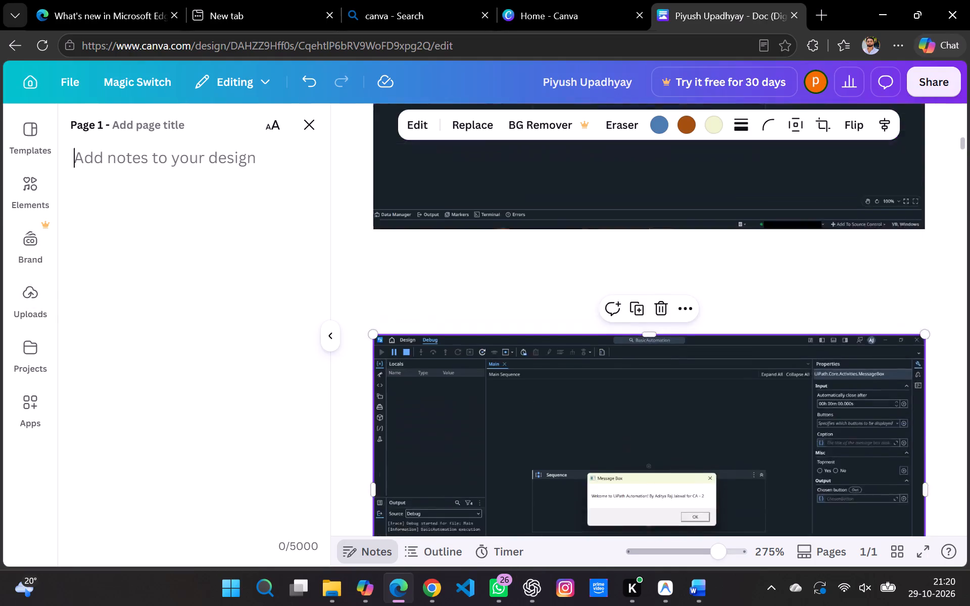
{"action": "scroll", "coordinate": [586, 282], "scroll_direction": "up", "scroll_amount": 3}
{"action": "scroll", "coordinate": [586, 282], "scroll_direction": "down", "scroll_amount": 2}
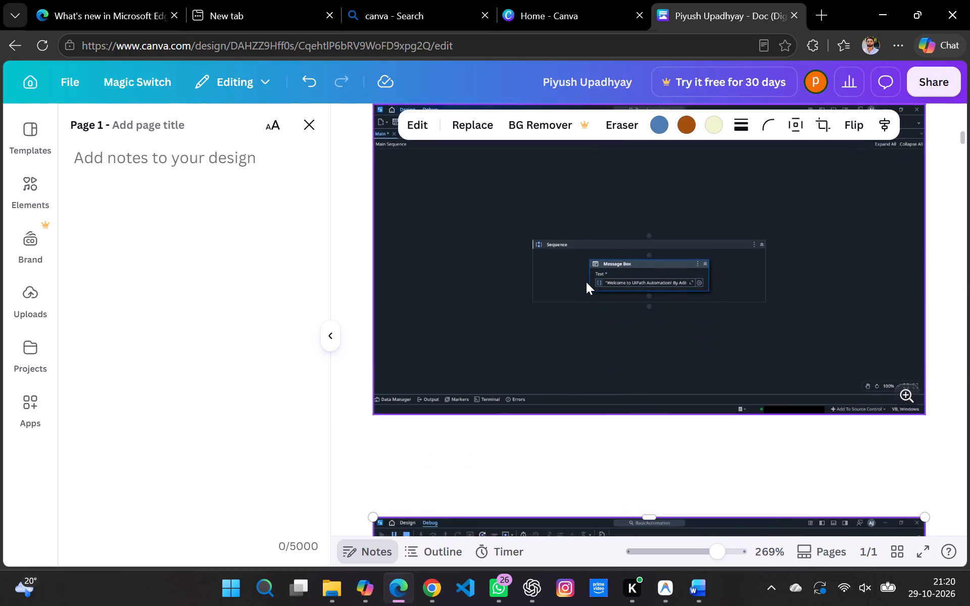
{"action": "scroll", "coordinate": [586, 282], "scroll_direction": "down", "scroll_amount": 2}
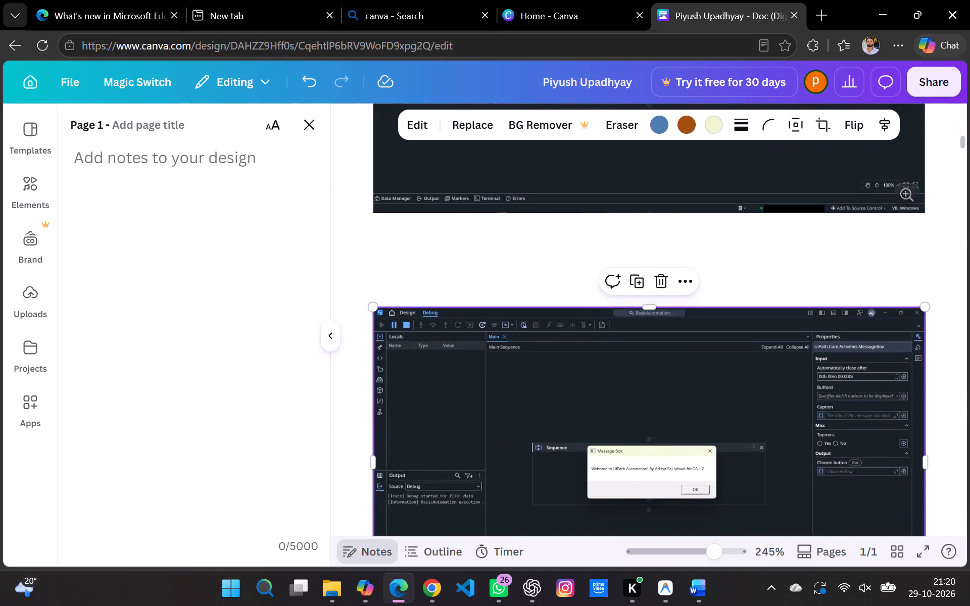
{"action": "scroll", "coordinate": [586, 282], "scroll_direction": "down", "scroll_amount": 3}
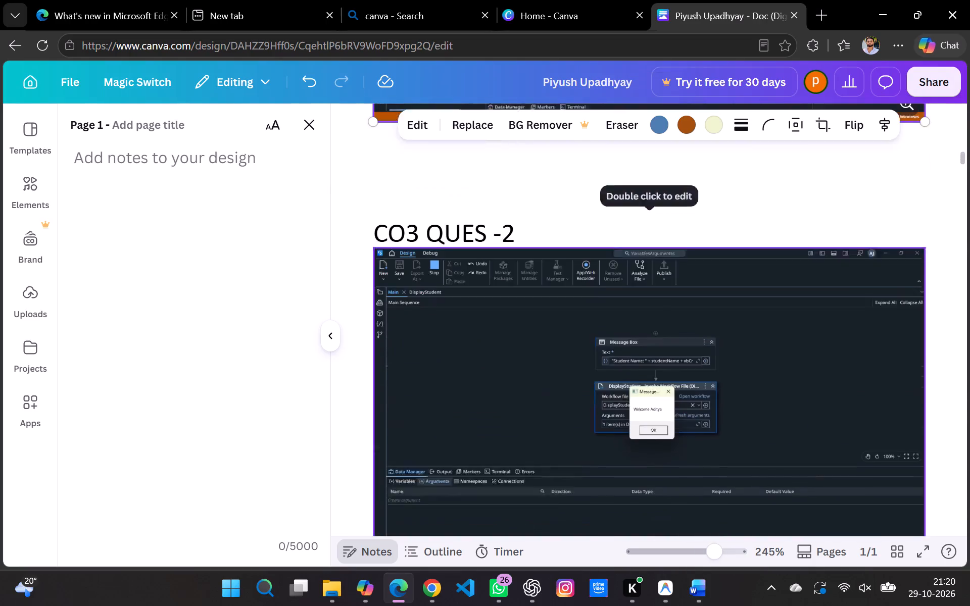
{"action": "scroll", "coordinate": [586, 282], "scroll_direction": "down", "scroll_amount": 2}
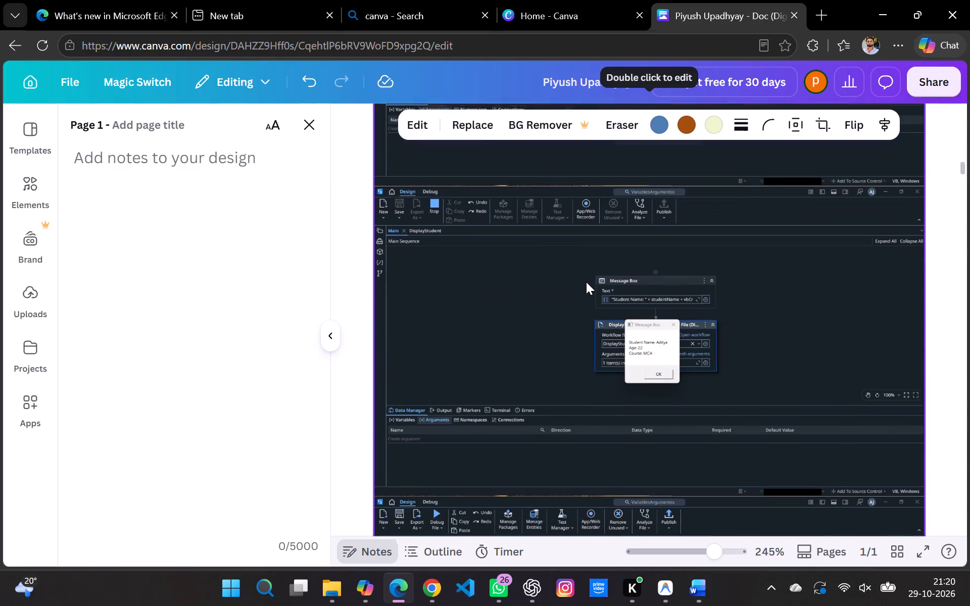
{"action": "scroll", "coordinate": [586, 282], "scroll_direction": "down", "scroll_amount": 1}
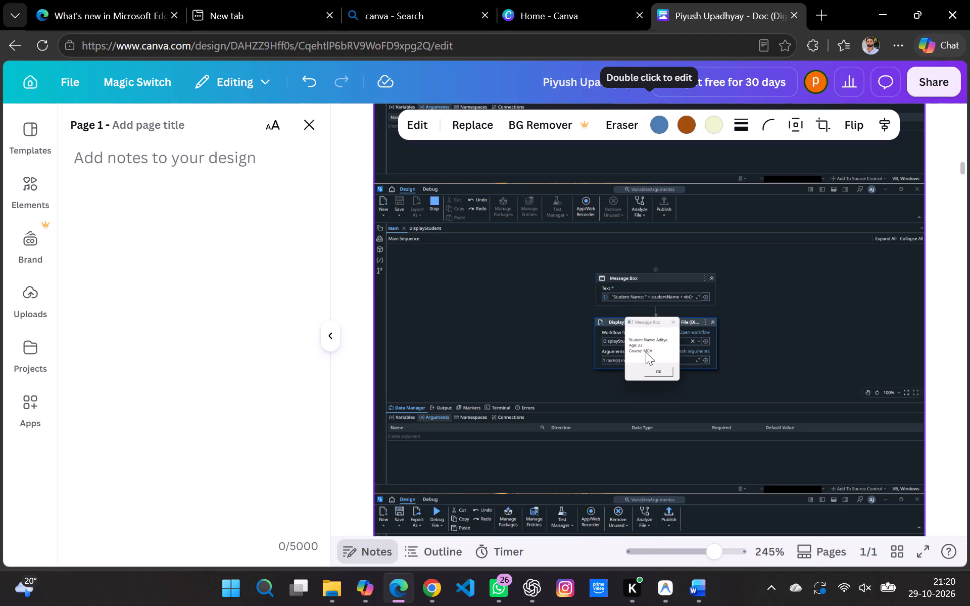
{"action": "left_click", "coordinate": [661, 341]}
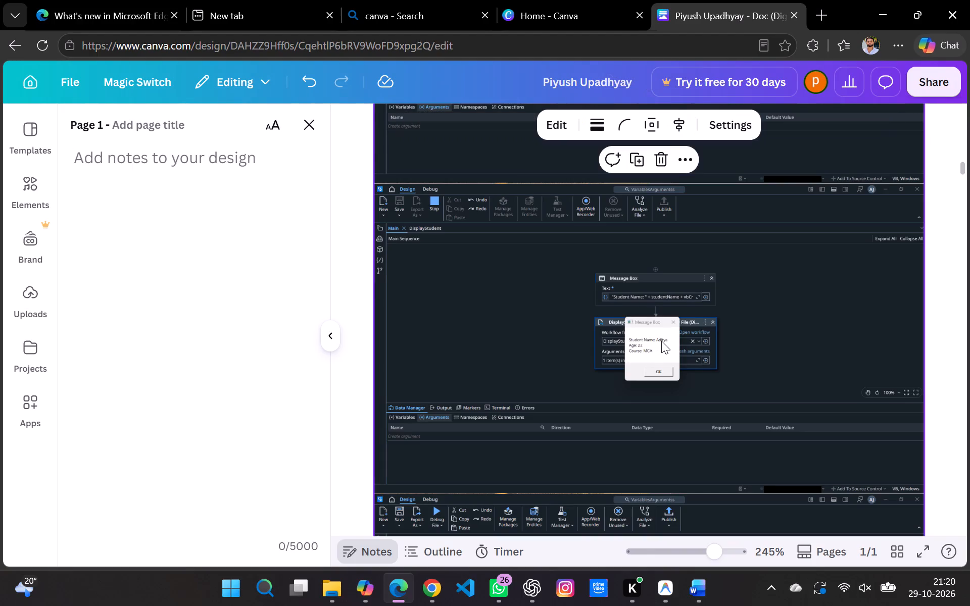
{"action": "double_click", "coordinate": [661, 341]}
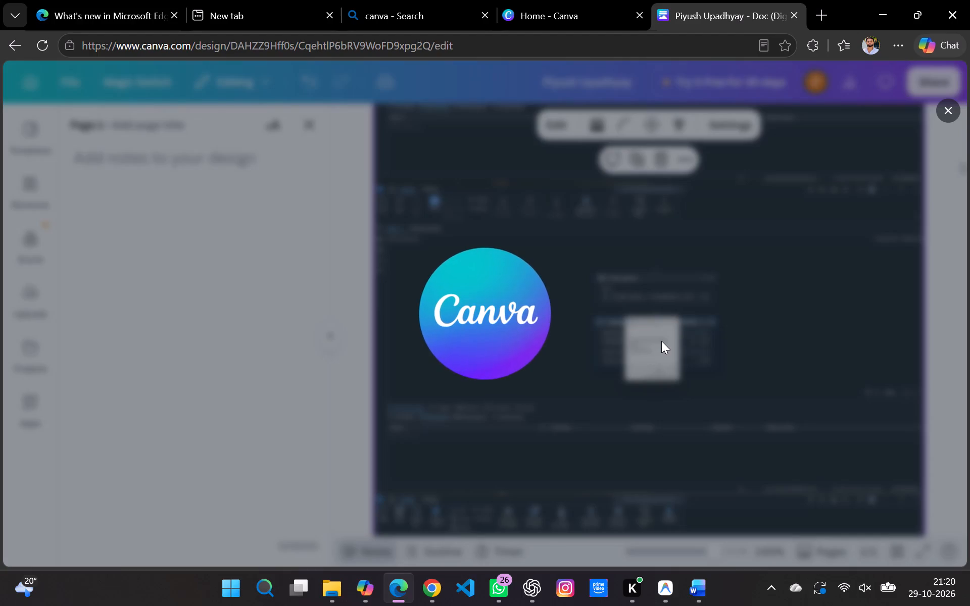
{"action": "left_click", "coordinate": [500, 330]}
{"action": "double_click", "coordinate": [500, 330]}
{"action": "double_click", "coordinate": [500, 330]}
{"action": "key", "text": "space"}
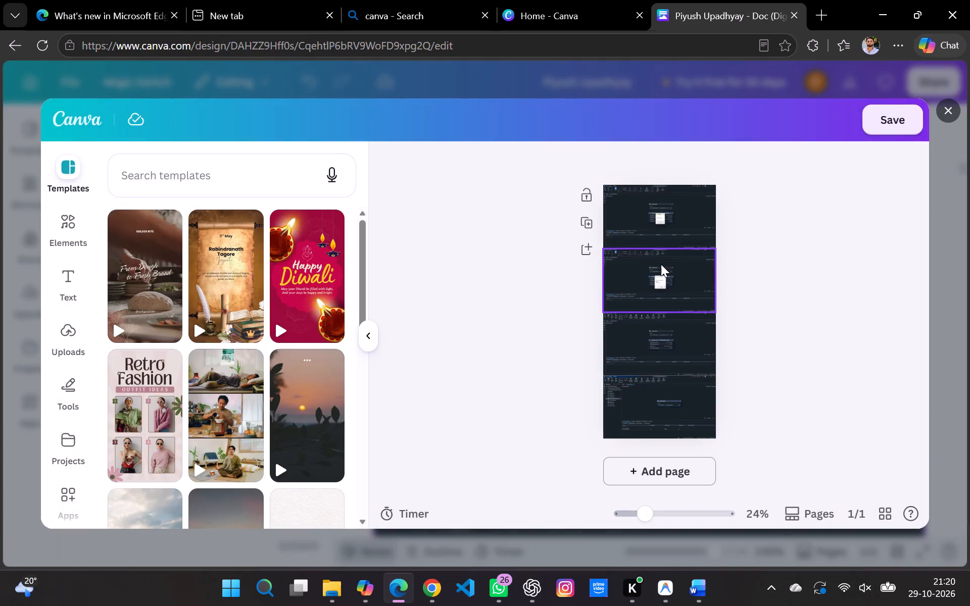
{"action": "left_click", "coordinate": [661, 264]}
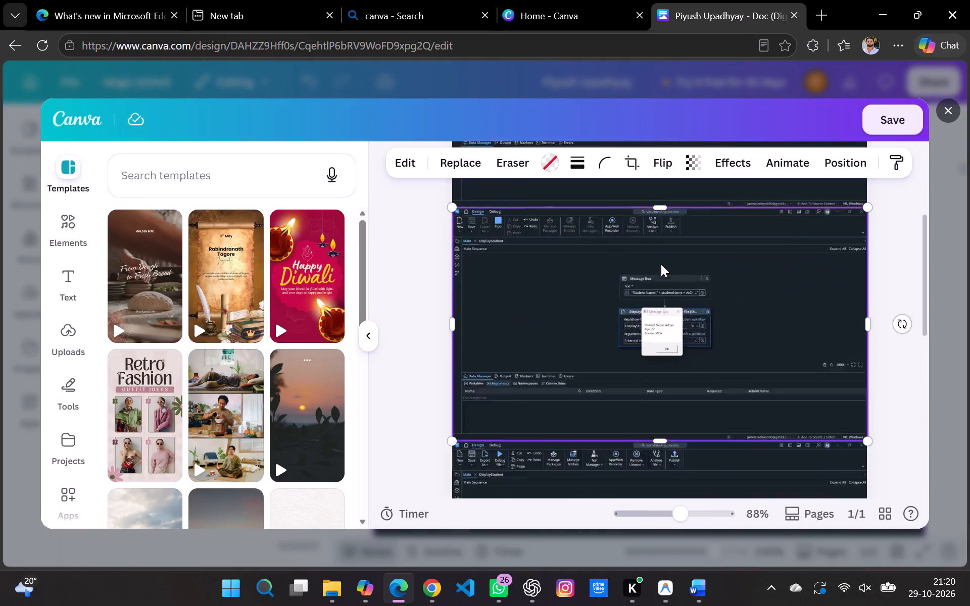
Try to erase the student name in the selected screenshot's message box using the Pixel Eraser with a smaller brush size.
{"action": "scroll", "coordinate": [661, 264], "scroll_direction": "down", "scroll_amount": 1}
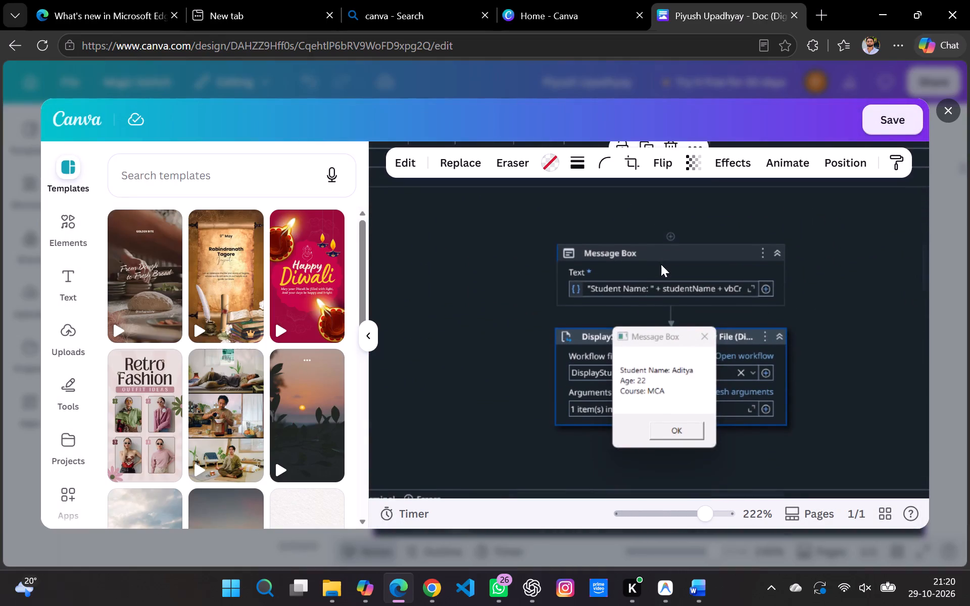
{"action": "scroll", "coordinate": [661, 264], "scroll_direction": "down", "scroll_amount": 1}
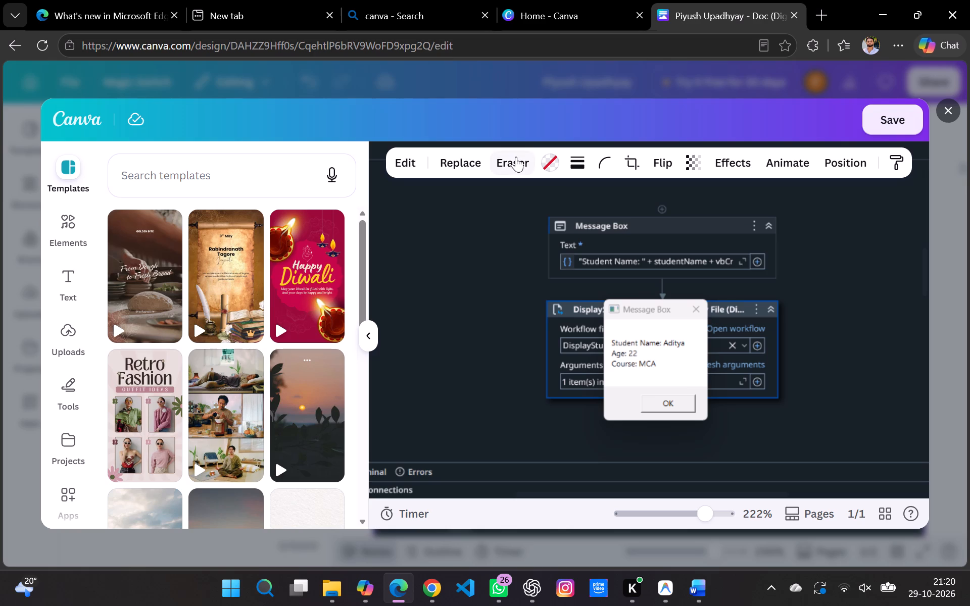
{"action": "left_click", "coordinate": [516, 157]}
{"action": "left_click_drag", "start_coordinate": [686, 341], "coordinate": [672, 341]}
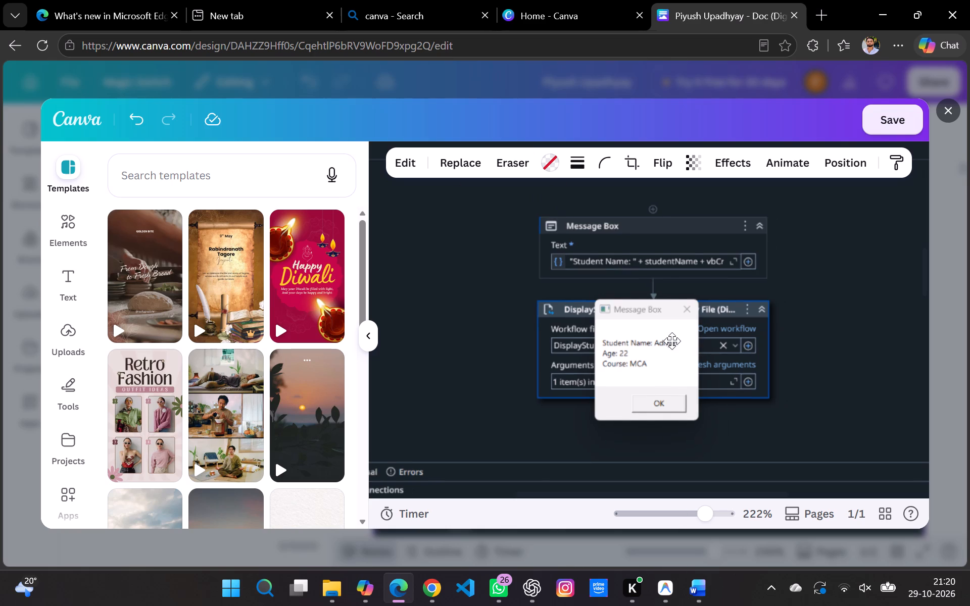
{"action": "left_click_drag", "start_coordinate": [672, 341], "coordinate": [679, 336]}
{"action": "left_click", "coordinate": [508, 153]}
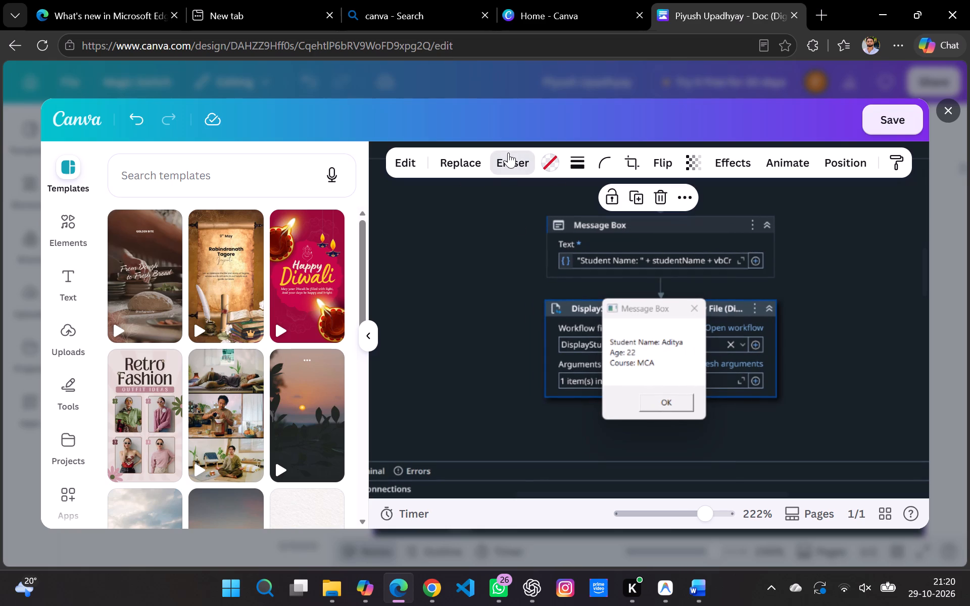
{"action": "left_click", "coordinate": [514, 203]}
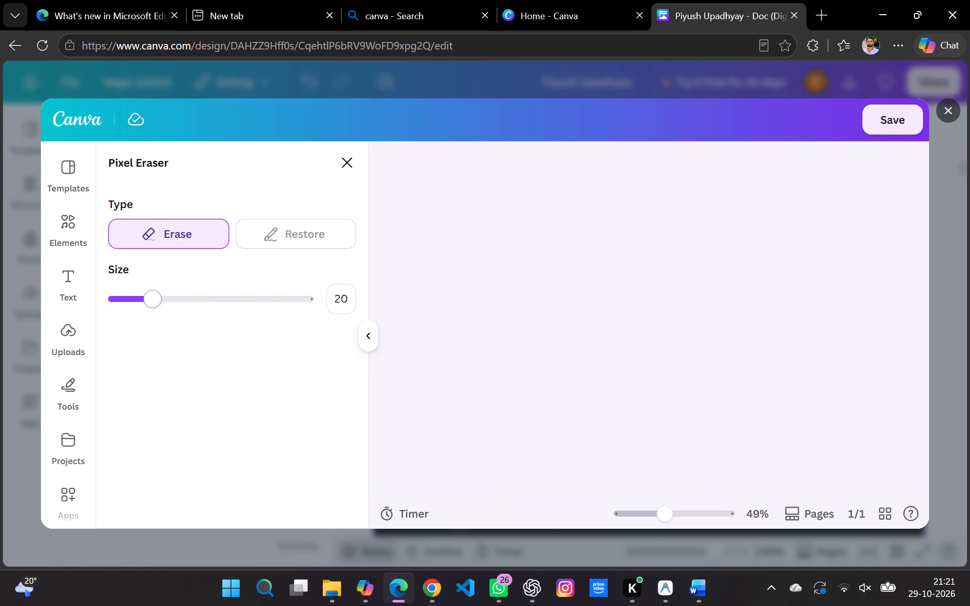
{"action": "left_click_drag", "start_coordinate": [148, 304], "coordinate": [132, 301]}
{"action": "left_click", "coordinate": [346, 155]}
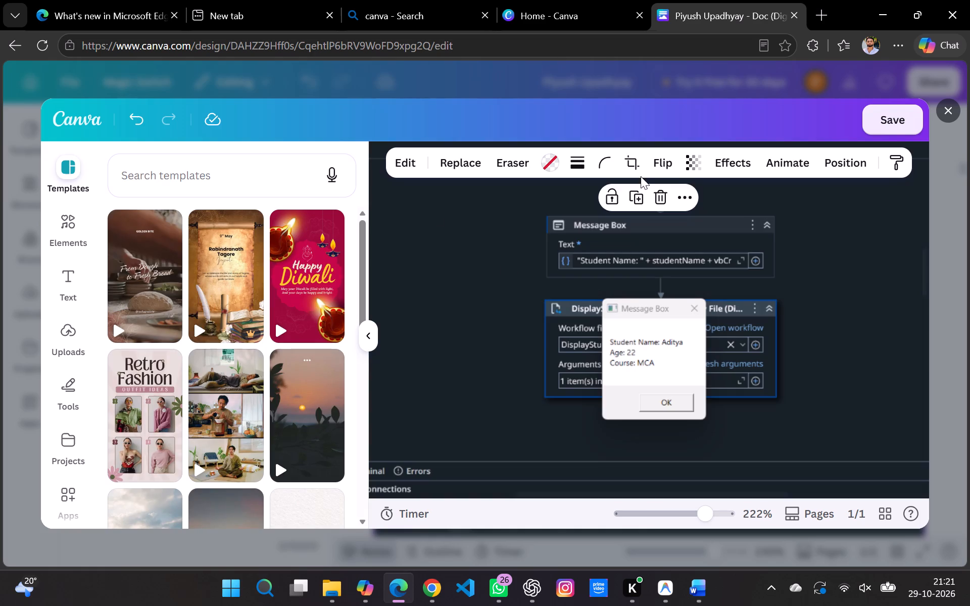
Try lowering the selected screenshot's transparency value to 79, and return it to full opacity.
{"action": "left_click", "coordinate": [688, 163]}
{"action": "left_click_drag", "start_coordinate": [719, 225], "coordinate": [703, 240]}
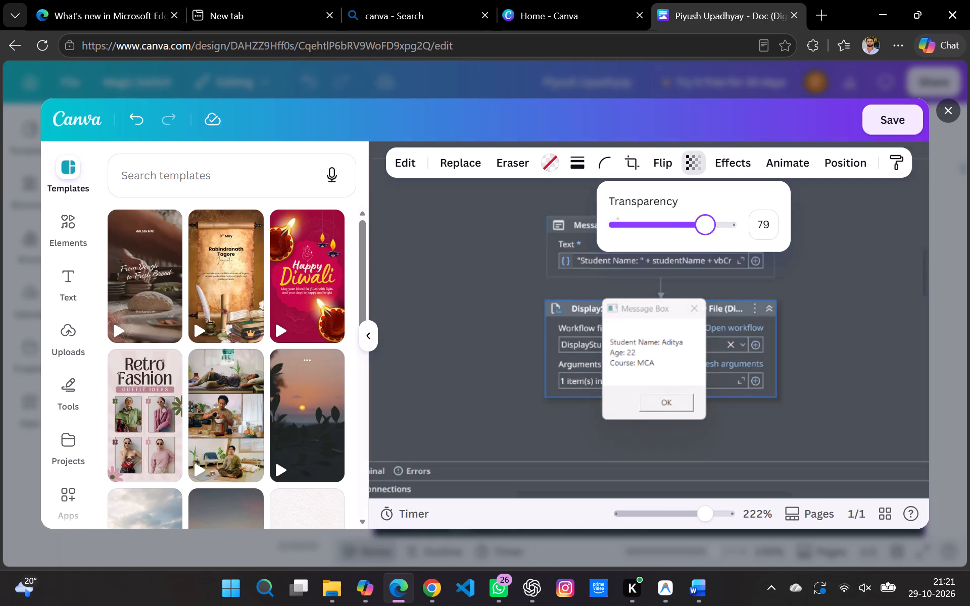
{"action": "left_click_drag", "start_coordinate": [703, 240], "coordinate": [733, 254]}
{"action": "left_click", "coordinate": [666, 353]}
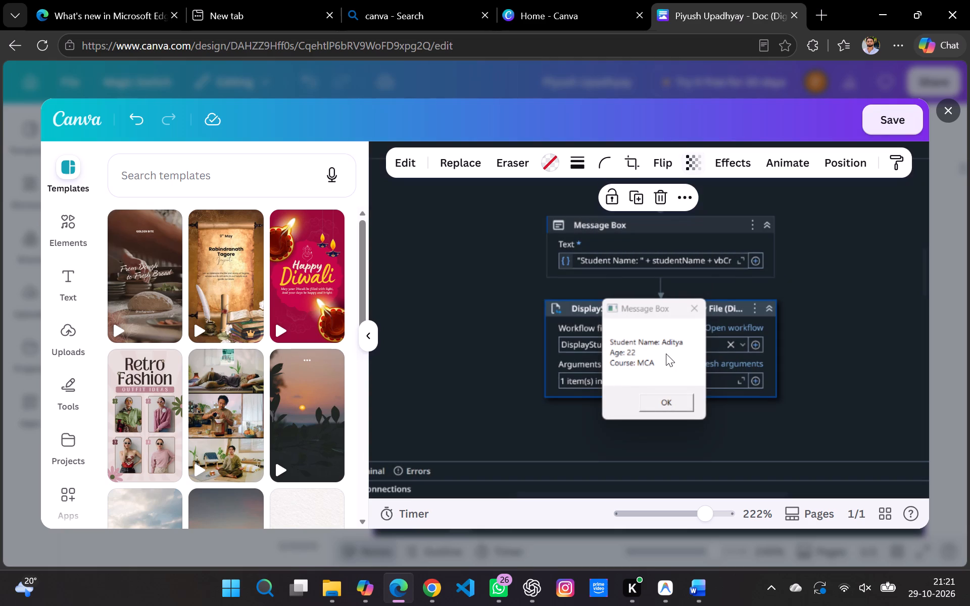
Look through the screenshot's image editing tools, filters and shadows for a way to alter the message box text.
{"action": "left_click", "coordinate": [604, 316]}
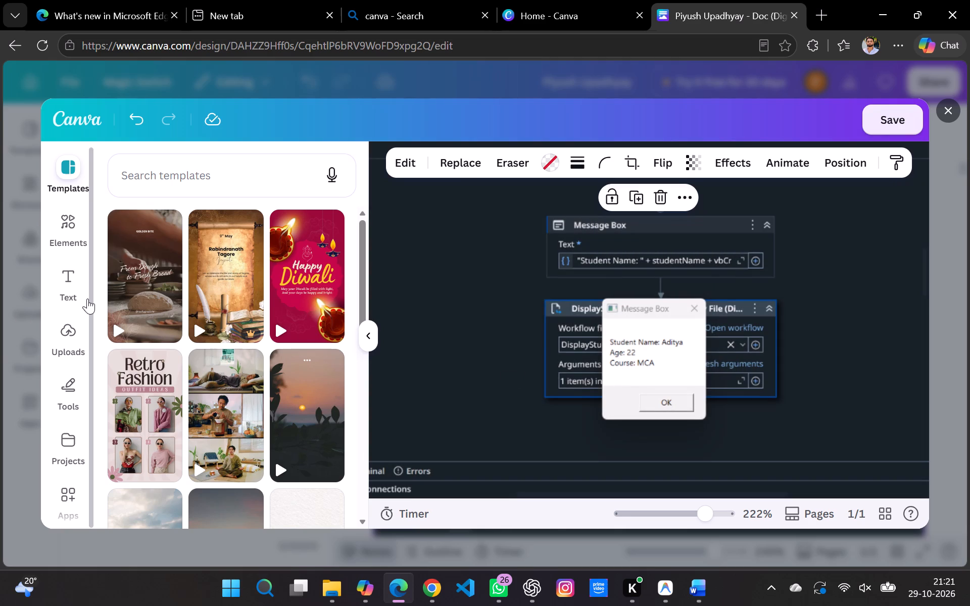
{"action": "left_click", "coordinate": [402, 171]}
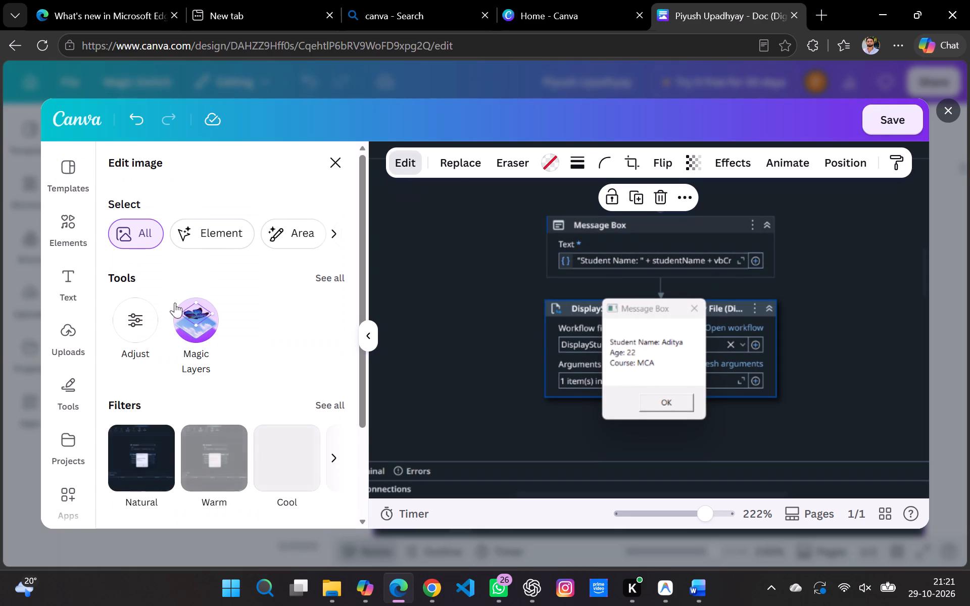
{"action": "scroll", "coordinate": [185, 439], "scroll_direction": "down", "scroll_amount": 1}
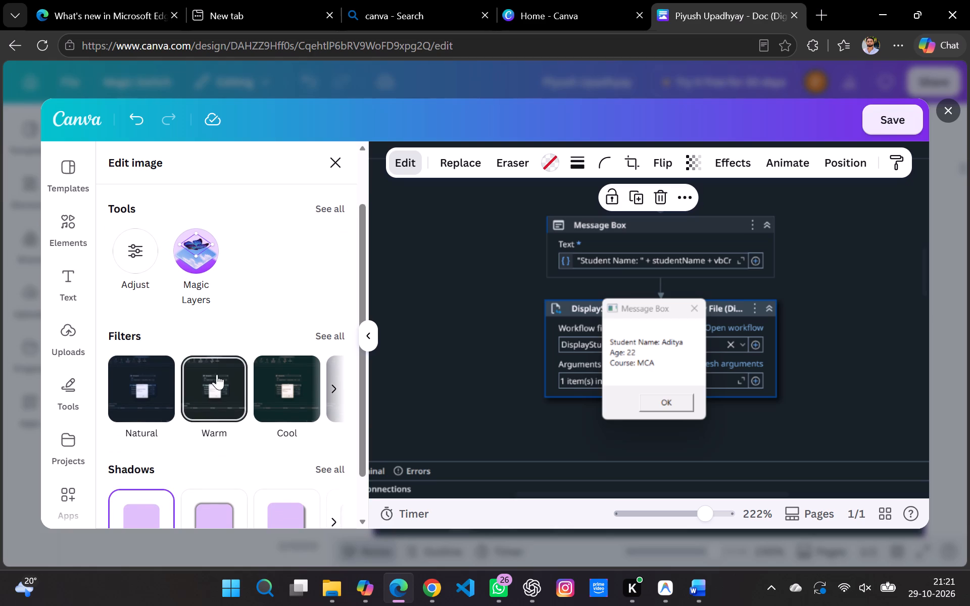
{"action": "scroll", "coordinate": [217, 374], "scroll_direction": "right", "scroll_amount": 1}
{"action": "scroll", "coordinate": [217, 374], "scroll_direction": "down", "scroll_amount": 1}
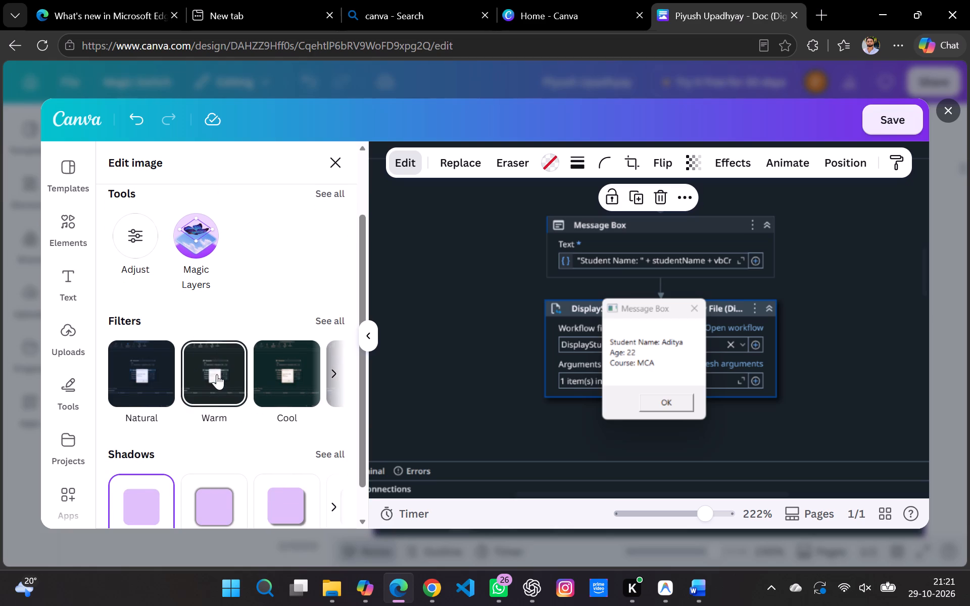
{"action": "scroll", "coordinate": [217, 374], "scroll_direction": "down", "scroll_amount": 1}
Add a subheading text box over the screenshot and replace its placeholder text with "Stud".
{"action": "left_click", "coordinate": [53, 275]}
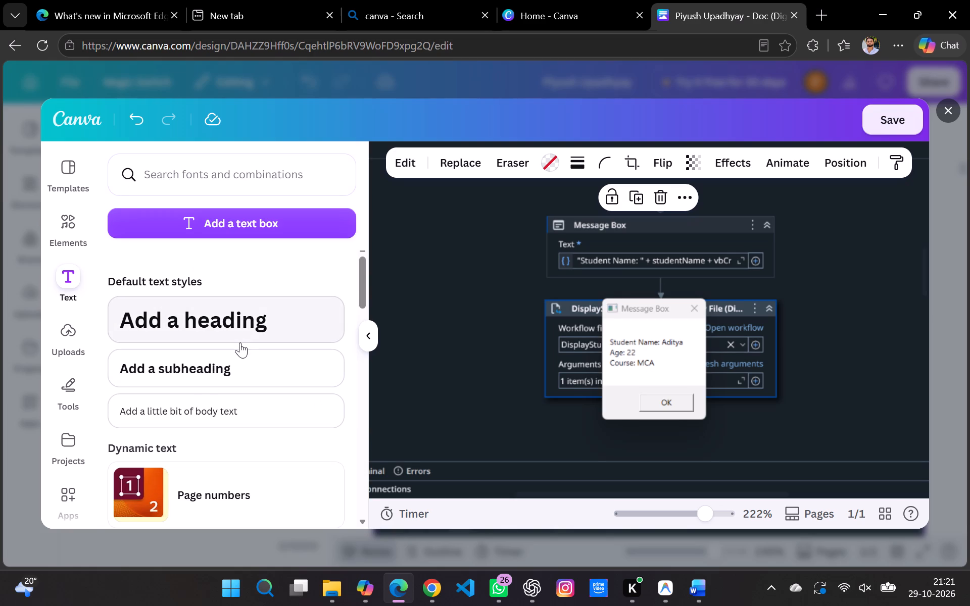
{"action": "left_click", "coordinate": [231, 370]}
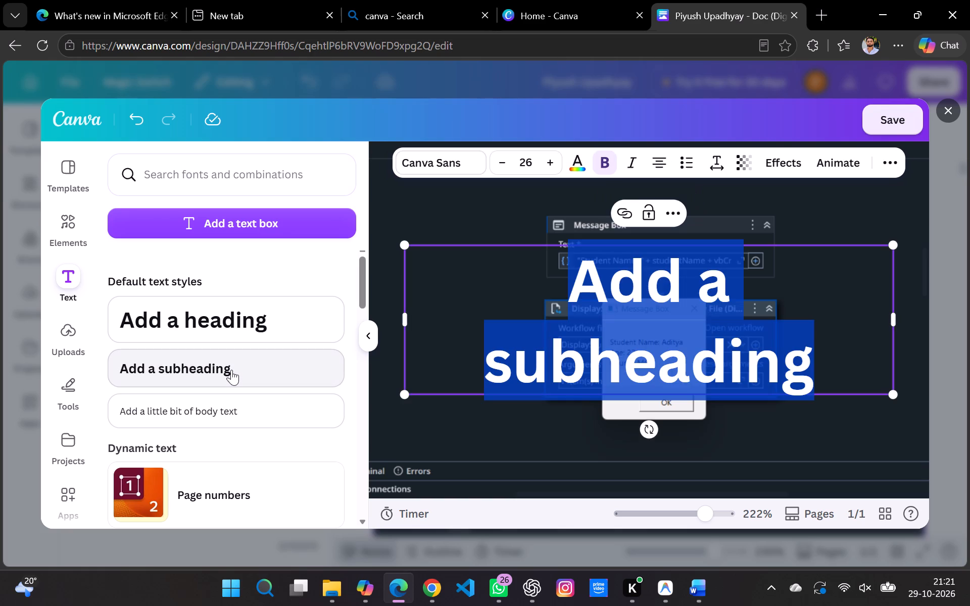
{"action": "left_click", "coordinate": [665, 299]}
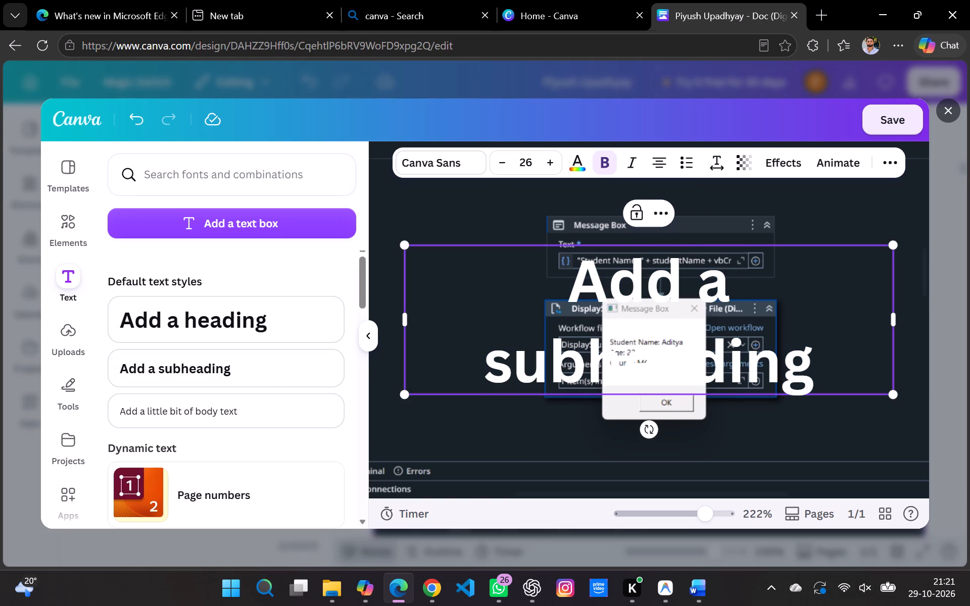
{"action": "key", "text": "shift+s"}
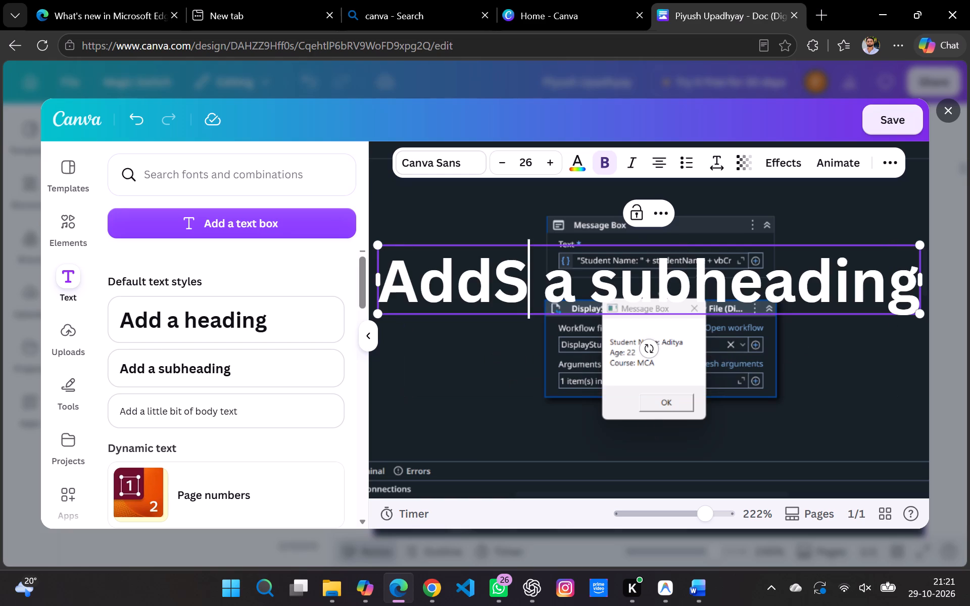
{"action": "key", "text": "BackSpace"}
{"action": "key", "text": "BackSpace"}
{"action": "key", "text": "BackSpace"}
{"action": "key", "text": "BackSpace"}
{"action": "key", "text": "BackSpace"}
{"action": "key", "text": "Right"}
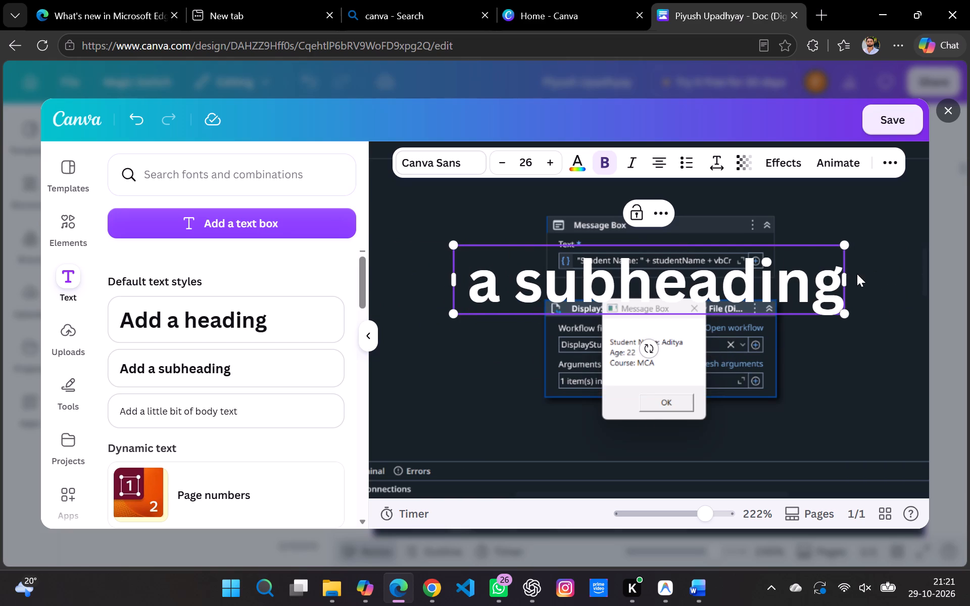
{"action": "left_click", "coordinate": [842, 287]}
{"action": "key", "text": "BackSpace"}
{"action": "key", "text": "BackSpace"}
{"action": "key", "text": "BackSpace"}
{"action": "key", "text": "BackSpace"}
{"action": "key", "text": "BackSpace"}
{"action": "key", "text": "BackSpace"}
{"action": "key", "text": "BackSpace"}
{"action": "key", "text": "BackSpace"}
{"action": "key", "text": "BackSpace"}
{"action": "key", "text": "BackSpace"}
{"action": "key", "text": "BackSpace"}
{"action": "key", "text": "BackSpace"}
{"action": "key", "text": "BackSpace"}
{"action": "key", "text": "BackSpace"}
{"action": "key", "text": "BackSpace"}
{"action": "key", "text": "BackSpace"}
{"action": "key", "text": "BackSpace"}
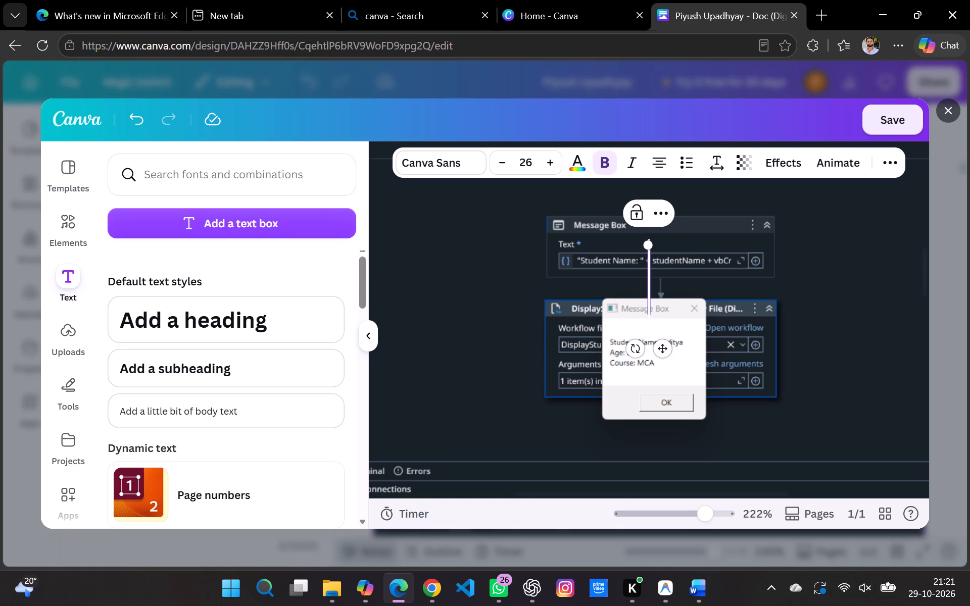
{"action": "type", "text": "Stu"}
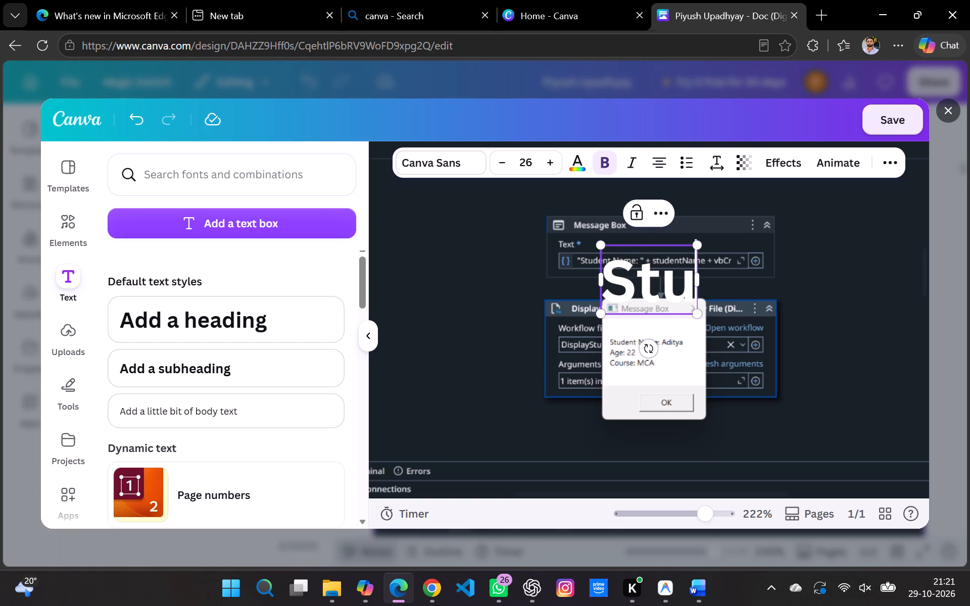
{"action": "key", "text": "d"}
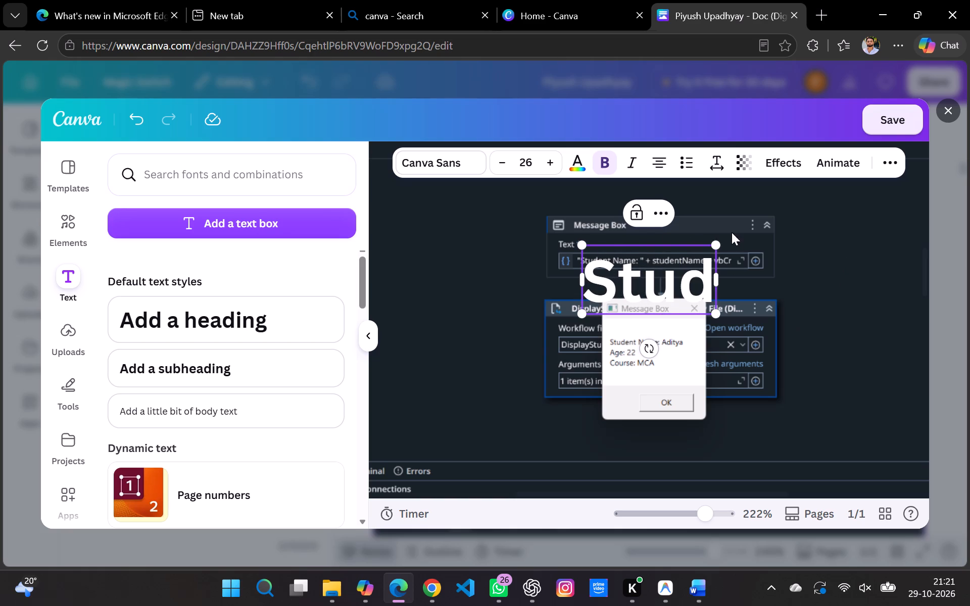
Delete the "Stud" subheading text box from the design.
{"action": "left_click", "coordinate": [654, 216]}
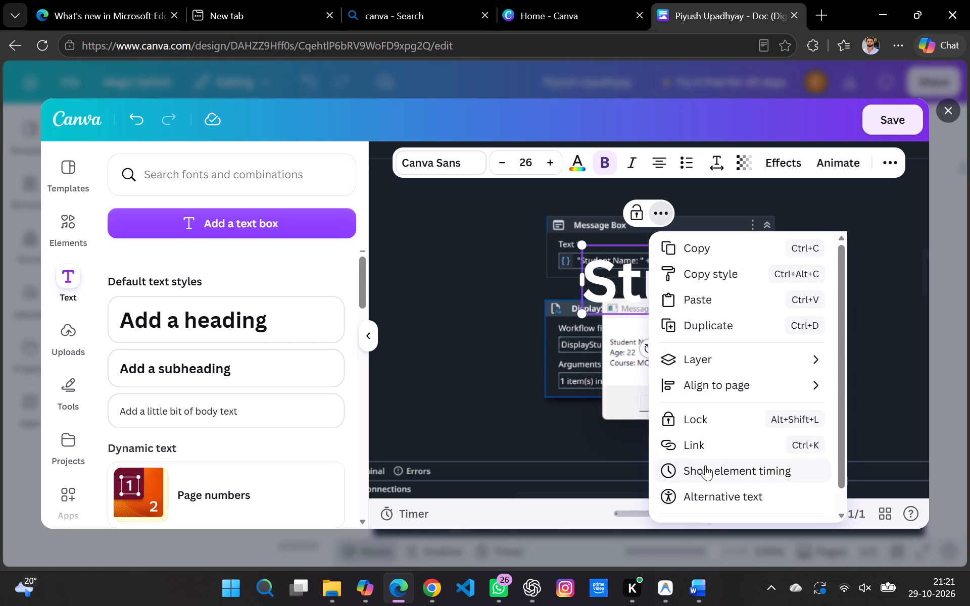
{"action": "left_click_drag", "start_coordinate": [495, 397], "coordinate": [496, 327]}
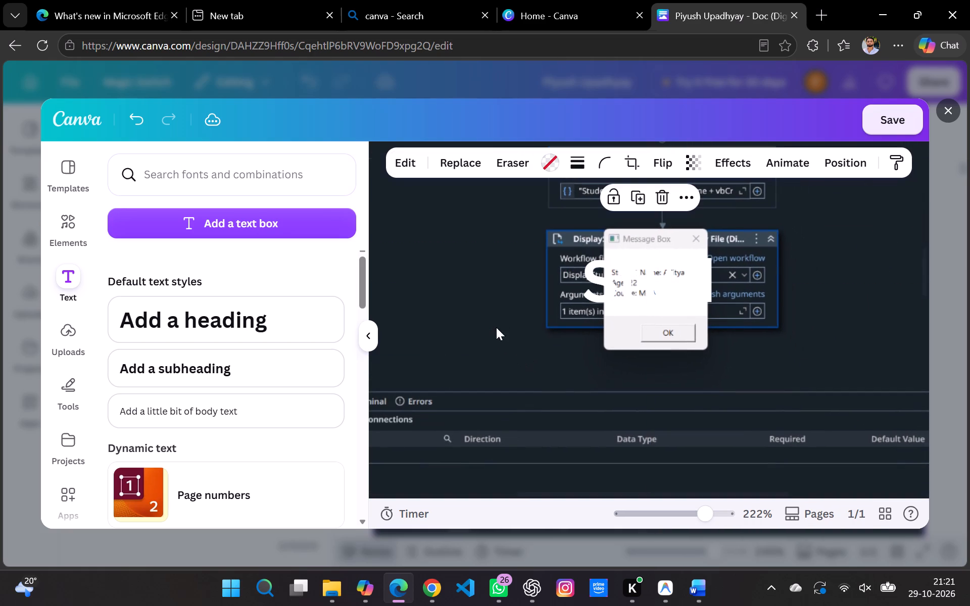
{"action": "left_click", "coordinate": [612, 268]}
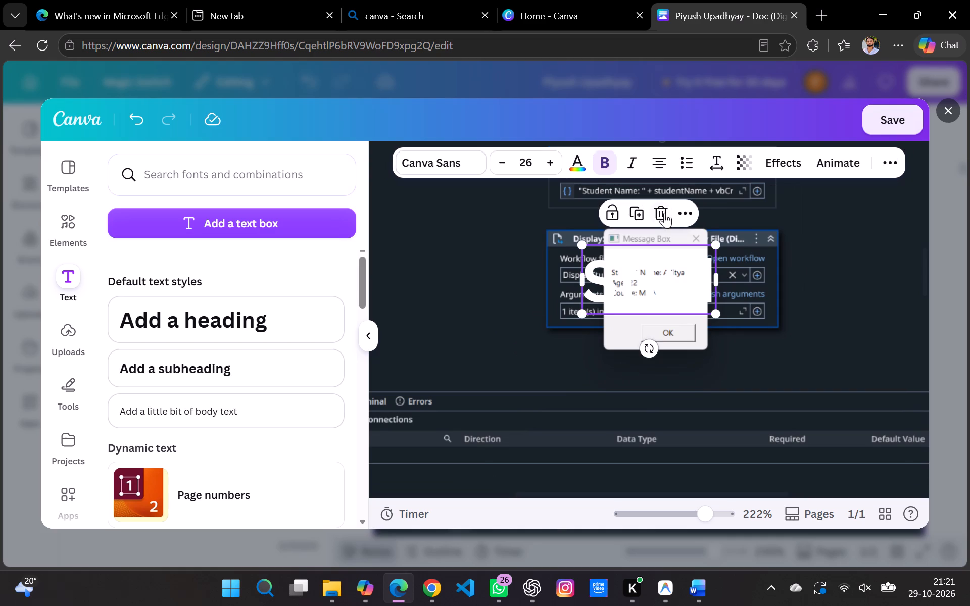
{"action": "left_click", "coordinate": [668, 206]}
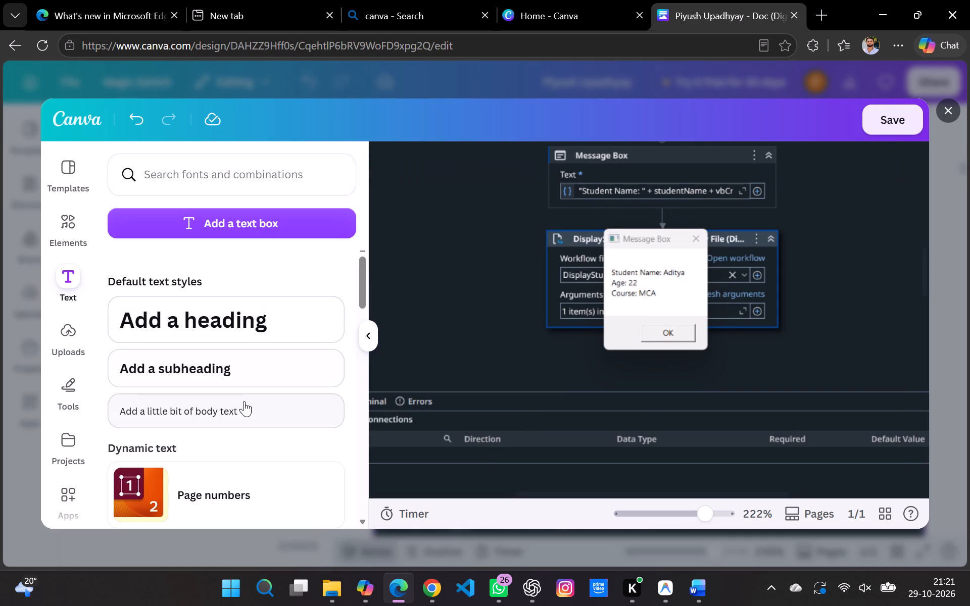
Add a body text box over the message box and replace its placeholder text with "Student".
{"action": "left_click", "coordinate": [244, 401]}
{"action": "left_click", "coordinate": [72, 385]}
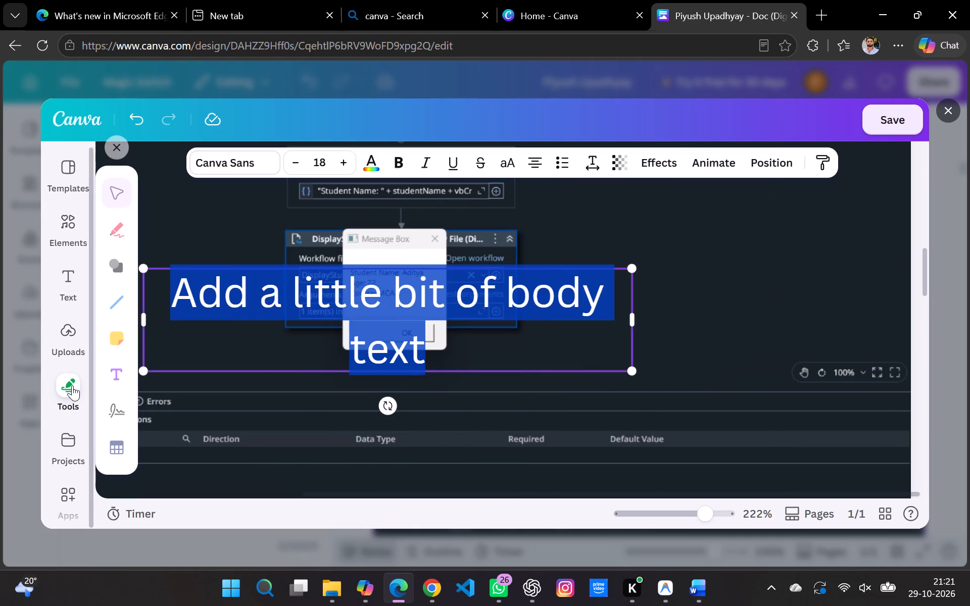
{"action": "left_click", "coordinate": [439, 318]}
{"action": "left_click_drag", "start_coordinate": [440, 351], "coordinate": [192, 283]}
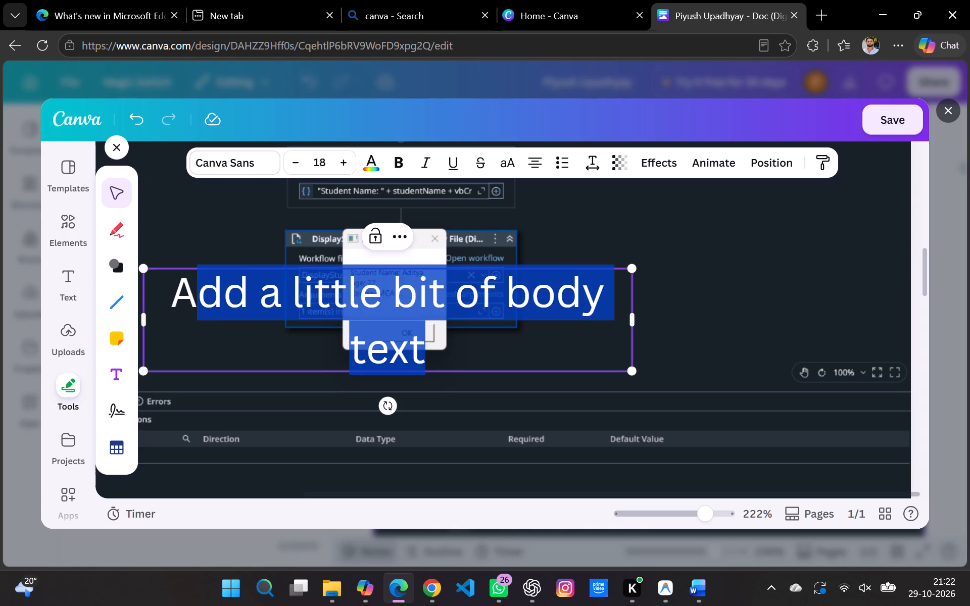
{"action": "left_click_drag", "start_coordinate": [192, 283], "coordinate": [177, 283]}
{"action": "key", "text": "BackSpace"}
{"action": "key", "text": "shift+s"}
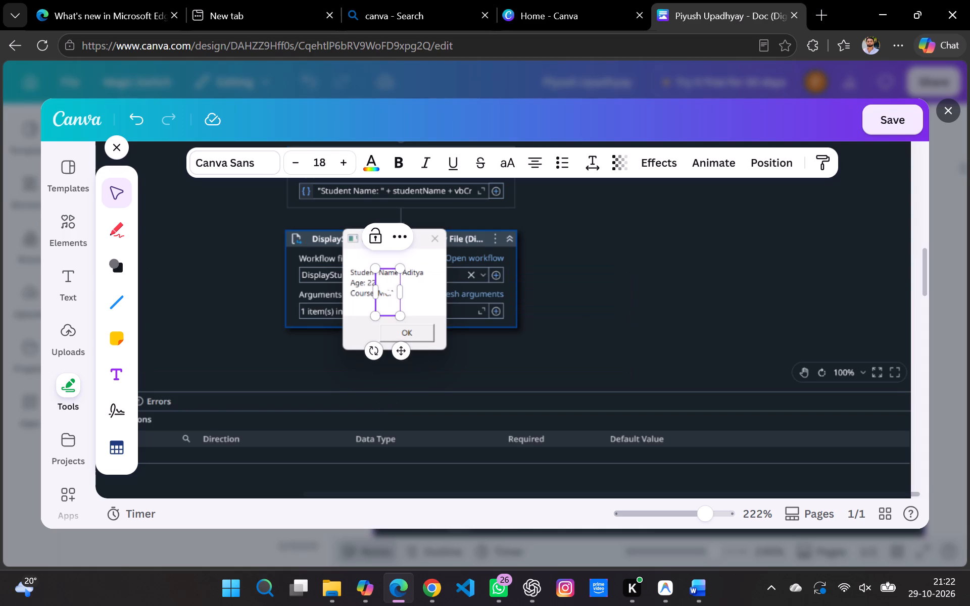
{"action": "type", "text": "tu"}
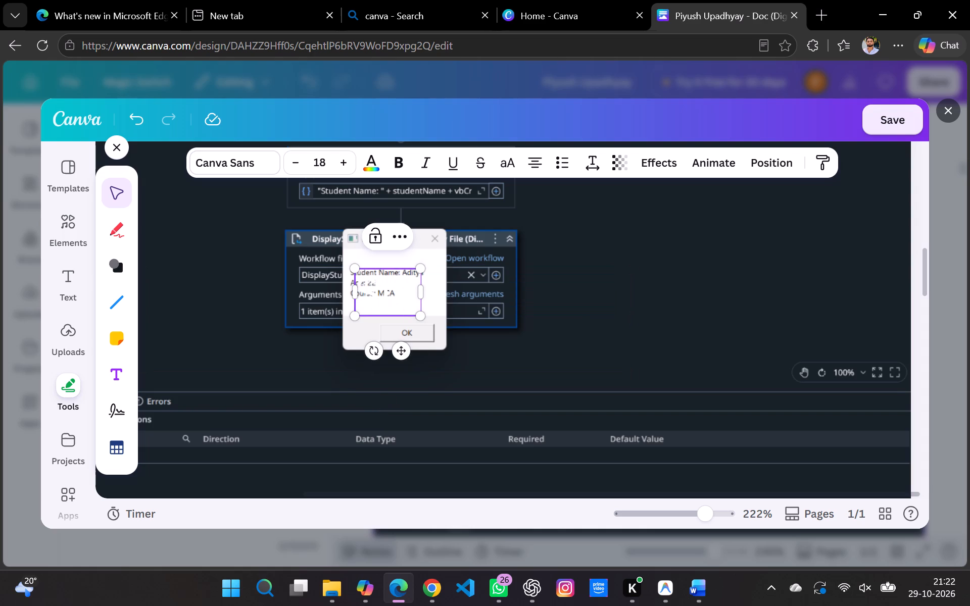
{"action": "type", "text": "dent"}
Turn on bold and choose the dark greyazure #182027 text colour in the "Student" text box.
{"action": "left_click", "coordinate": [390, 157]}
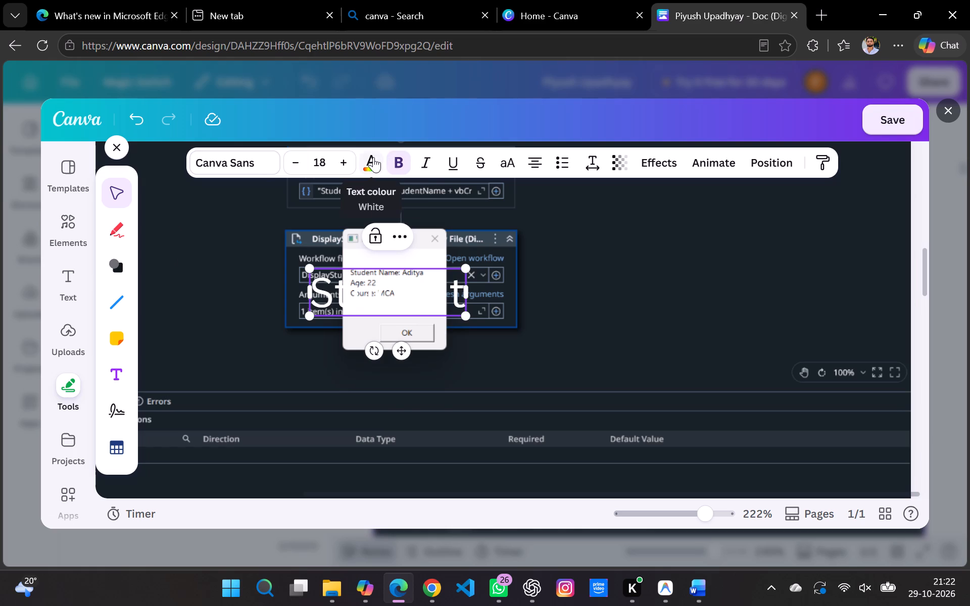
{"action": "left_click", "coordinate": [373, 157]}
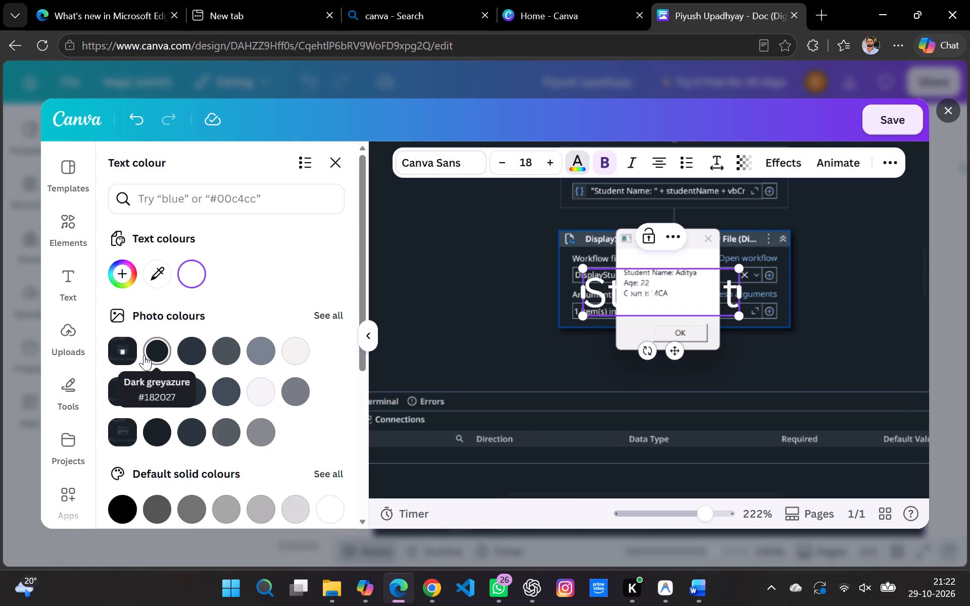
{"action": "left_click", "coordinate": [144, 355]}
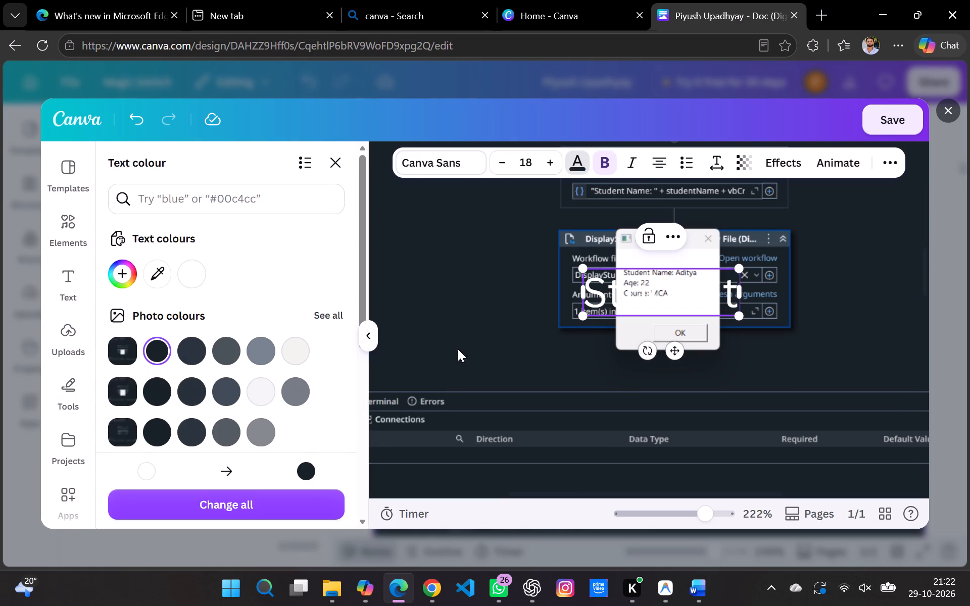
{"action": "scroll", "coordinate": [200, 392], "scroll_direction": "down", "scroll_amount": 1}
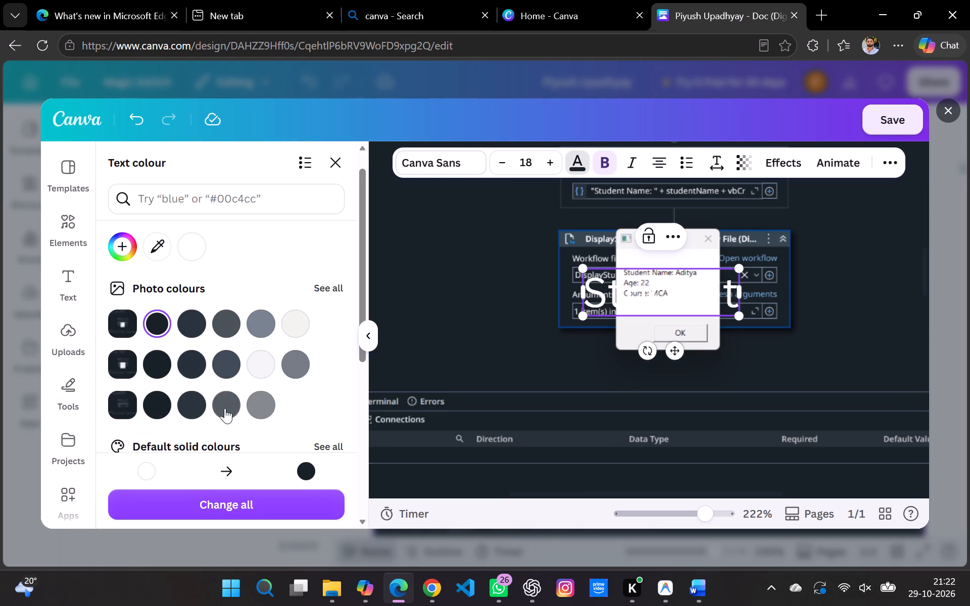
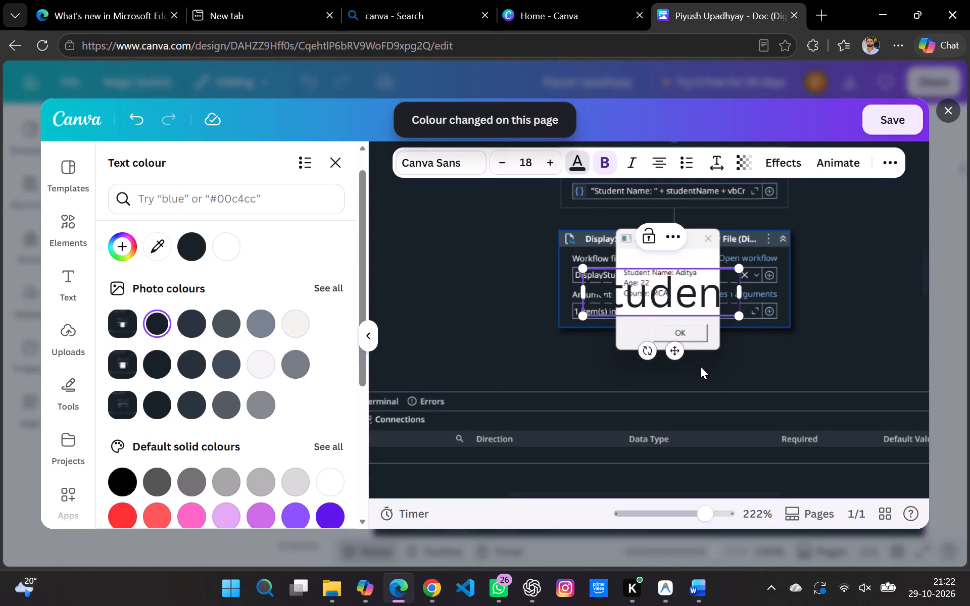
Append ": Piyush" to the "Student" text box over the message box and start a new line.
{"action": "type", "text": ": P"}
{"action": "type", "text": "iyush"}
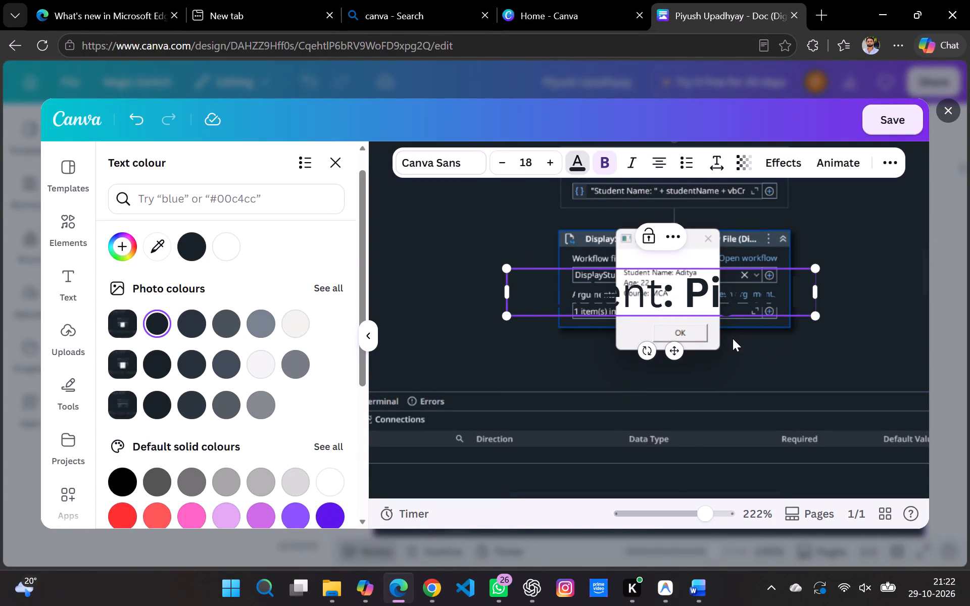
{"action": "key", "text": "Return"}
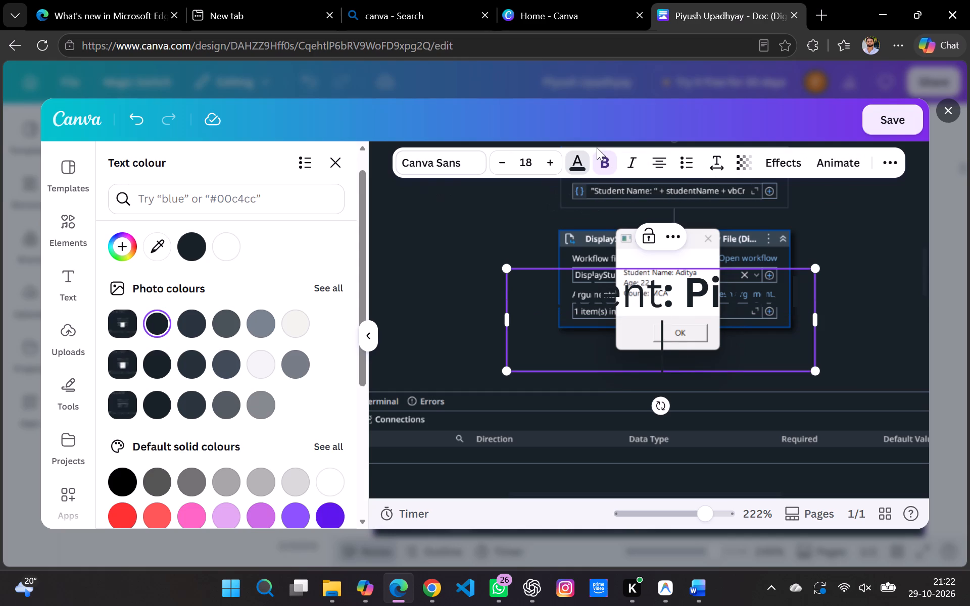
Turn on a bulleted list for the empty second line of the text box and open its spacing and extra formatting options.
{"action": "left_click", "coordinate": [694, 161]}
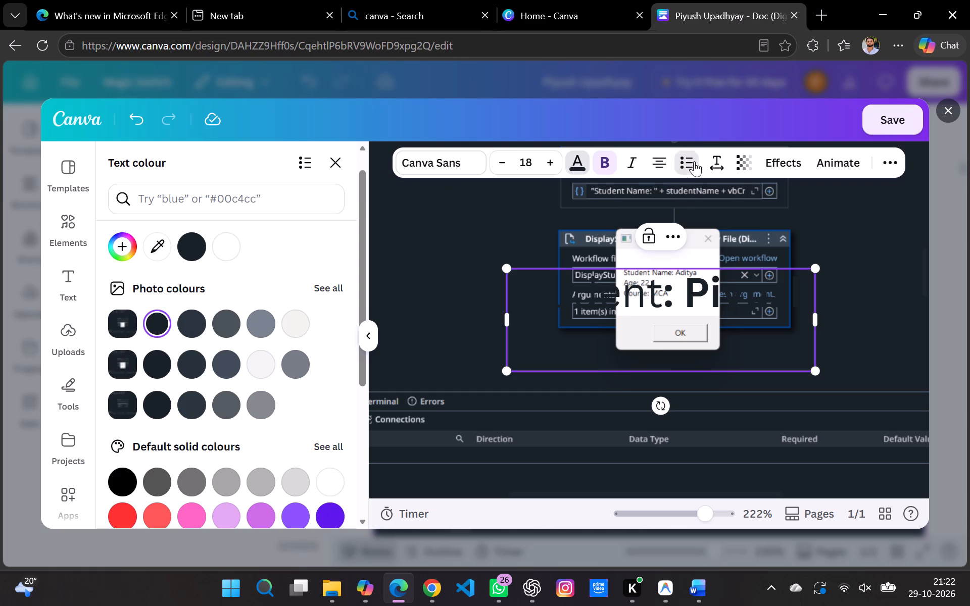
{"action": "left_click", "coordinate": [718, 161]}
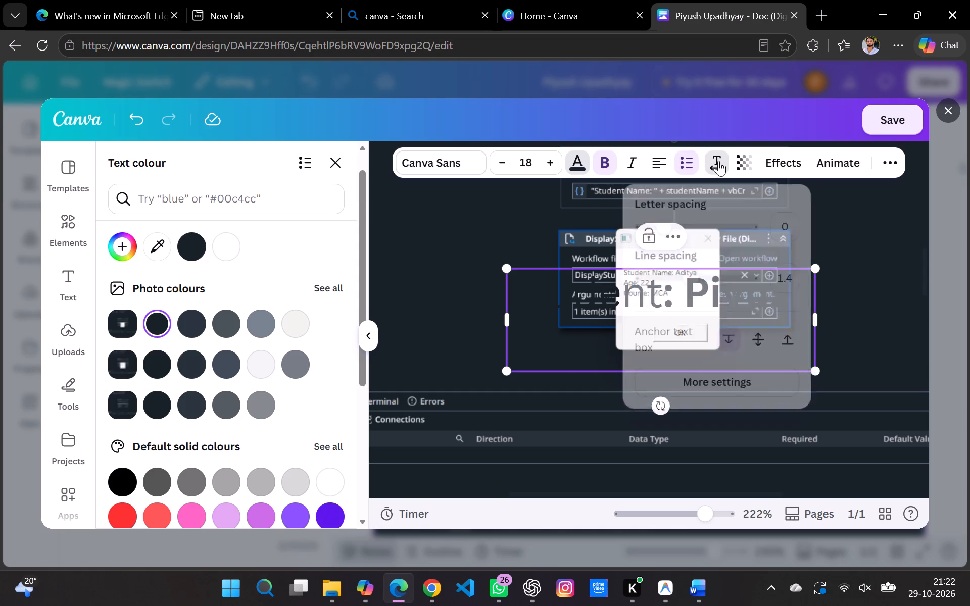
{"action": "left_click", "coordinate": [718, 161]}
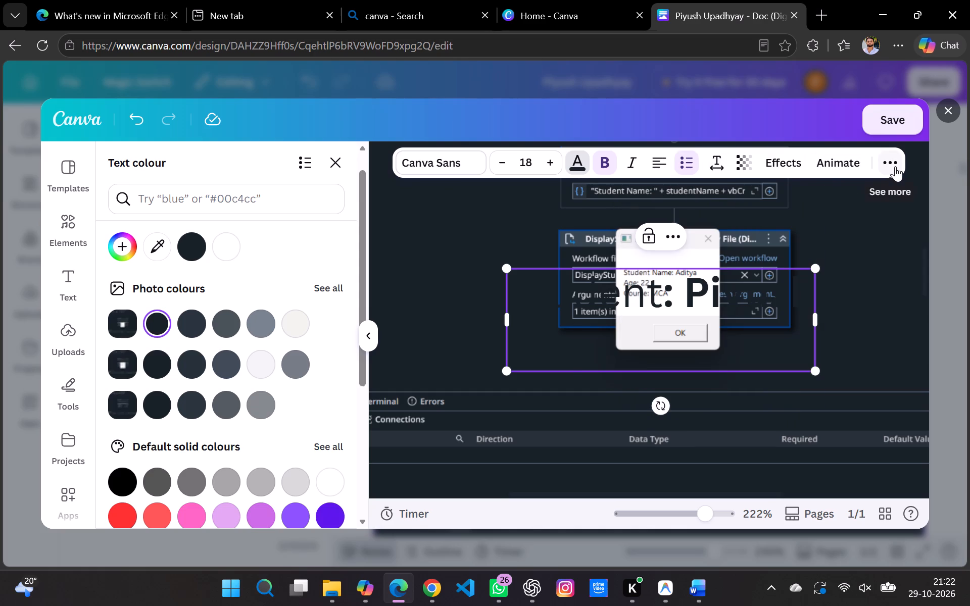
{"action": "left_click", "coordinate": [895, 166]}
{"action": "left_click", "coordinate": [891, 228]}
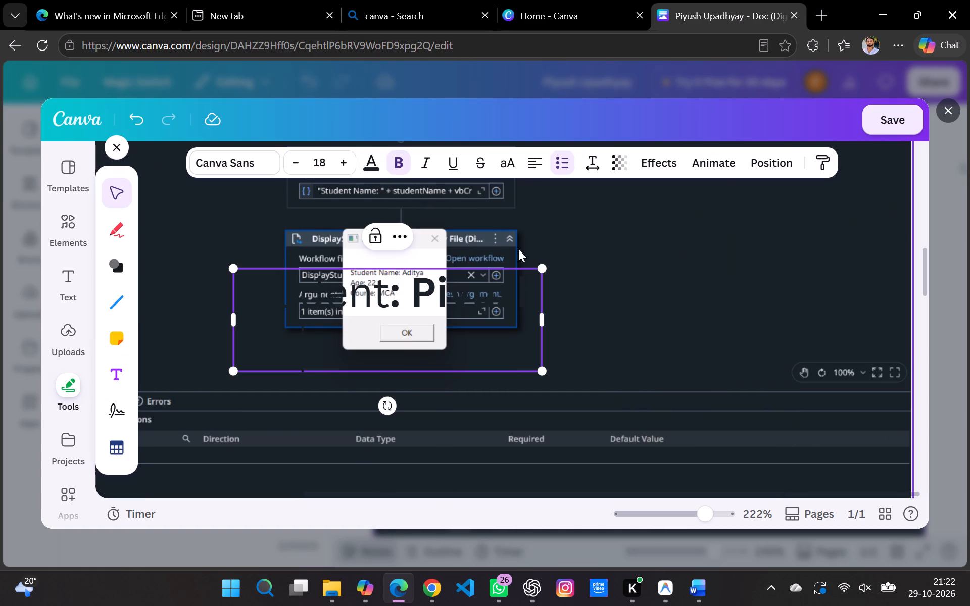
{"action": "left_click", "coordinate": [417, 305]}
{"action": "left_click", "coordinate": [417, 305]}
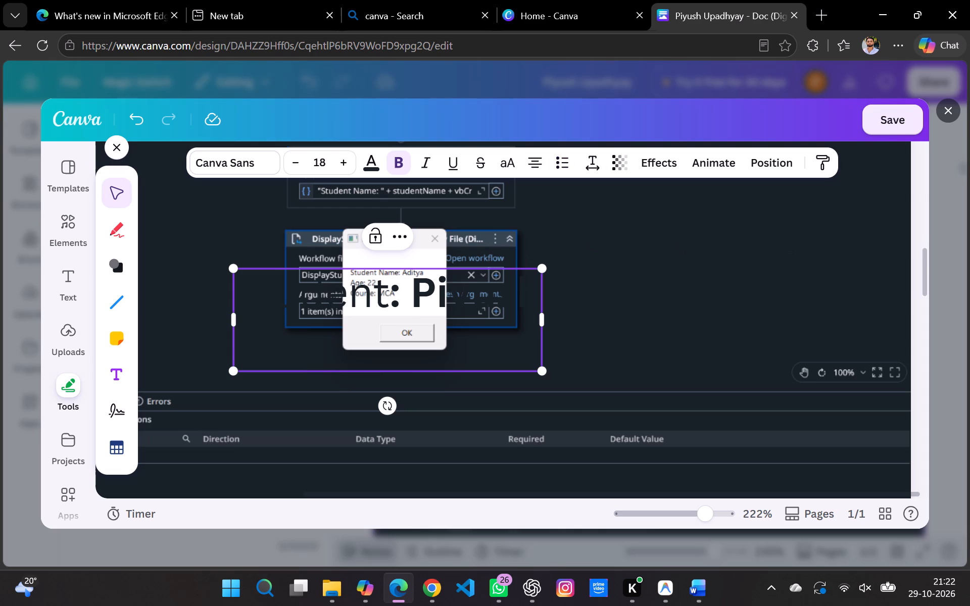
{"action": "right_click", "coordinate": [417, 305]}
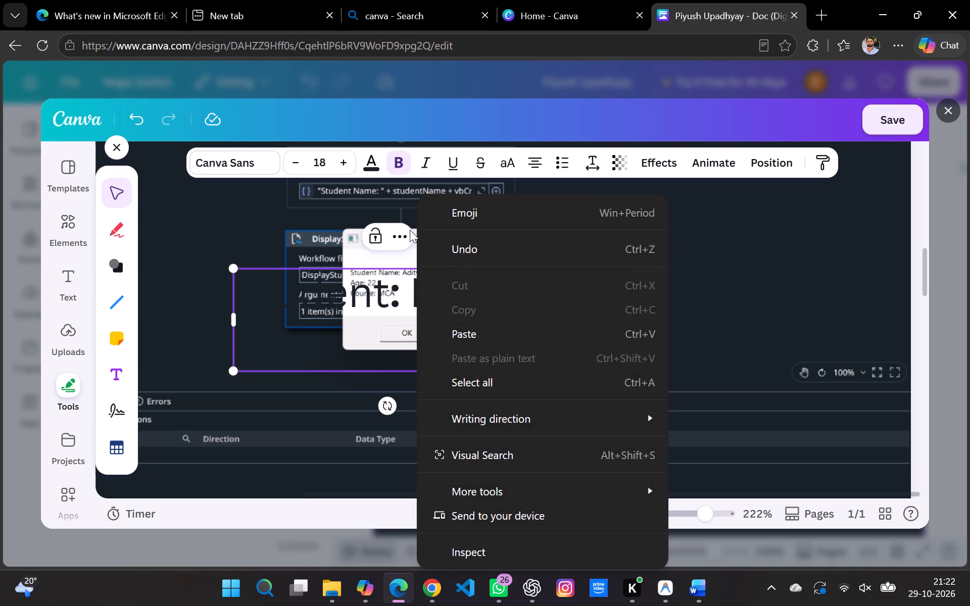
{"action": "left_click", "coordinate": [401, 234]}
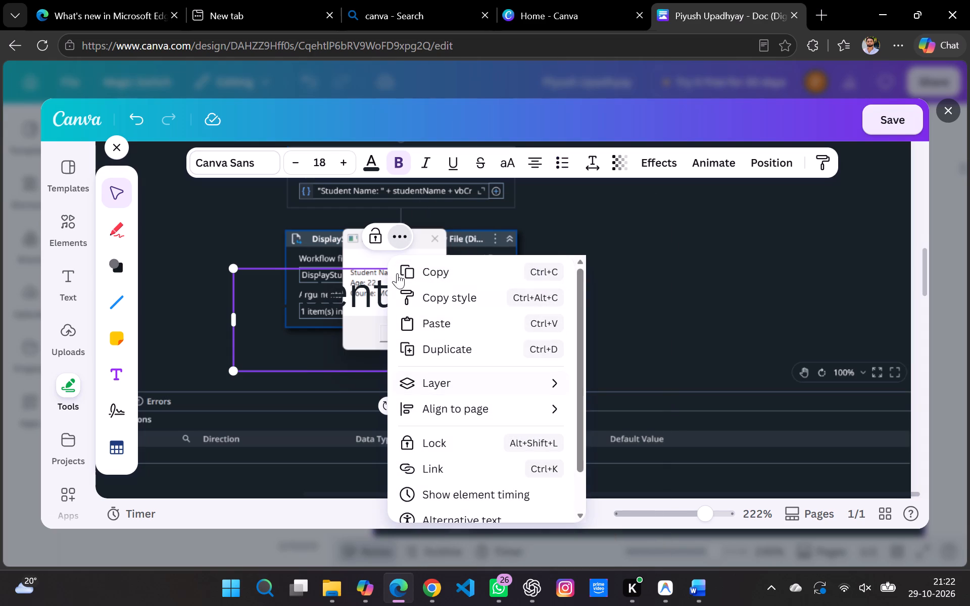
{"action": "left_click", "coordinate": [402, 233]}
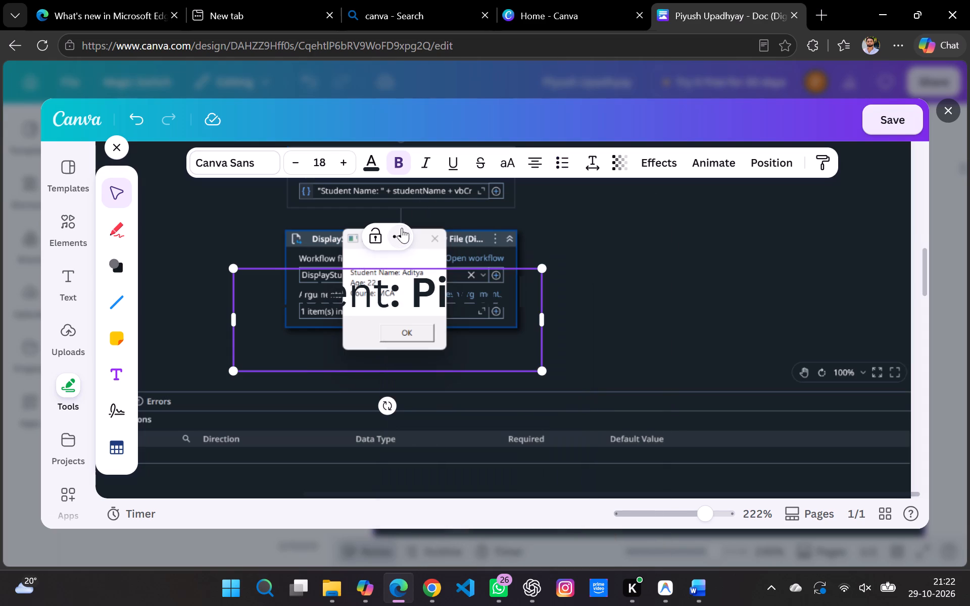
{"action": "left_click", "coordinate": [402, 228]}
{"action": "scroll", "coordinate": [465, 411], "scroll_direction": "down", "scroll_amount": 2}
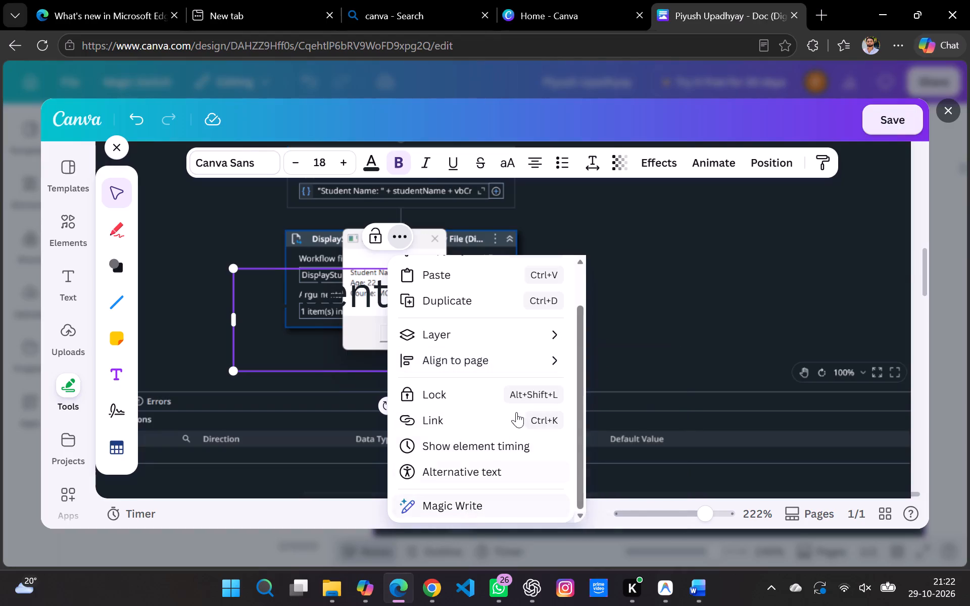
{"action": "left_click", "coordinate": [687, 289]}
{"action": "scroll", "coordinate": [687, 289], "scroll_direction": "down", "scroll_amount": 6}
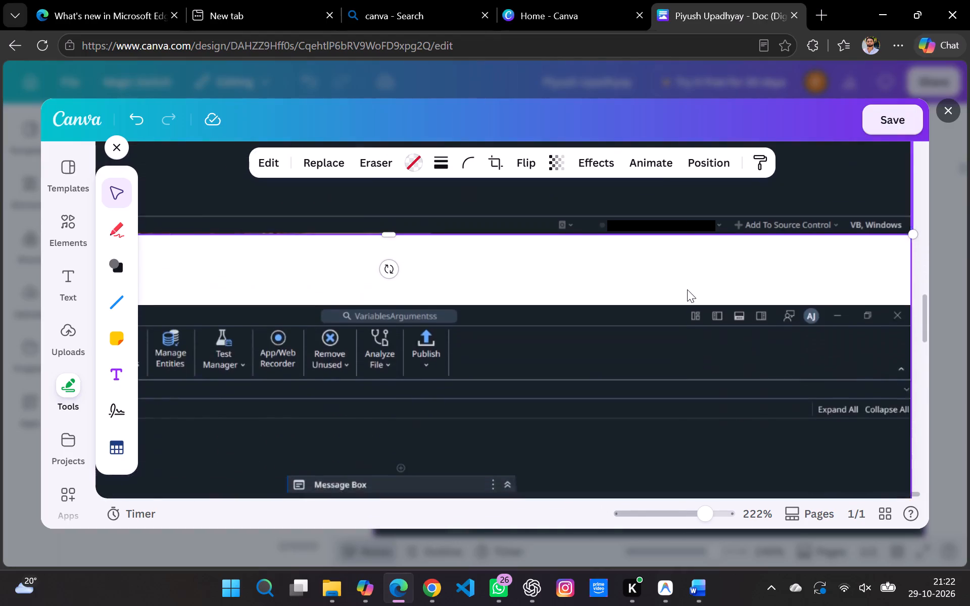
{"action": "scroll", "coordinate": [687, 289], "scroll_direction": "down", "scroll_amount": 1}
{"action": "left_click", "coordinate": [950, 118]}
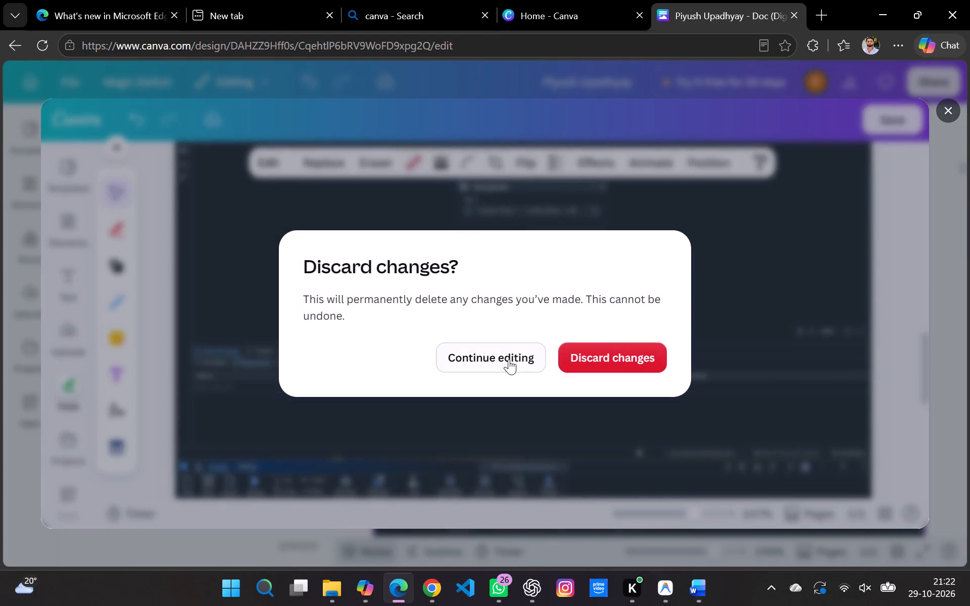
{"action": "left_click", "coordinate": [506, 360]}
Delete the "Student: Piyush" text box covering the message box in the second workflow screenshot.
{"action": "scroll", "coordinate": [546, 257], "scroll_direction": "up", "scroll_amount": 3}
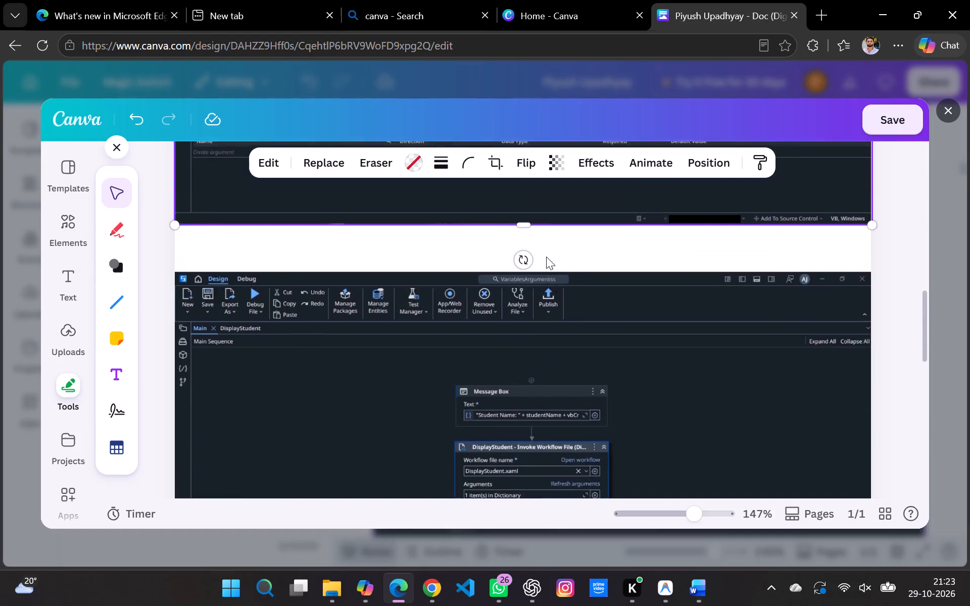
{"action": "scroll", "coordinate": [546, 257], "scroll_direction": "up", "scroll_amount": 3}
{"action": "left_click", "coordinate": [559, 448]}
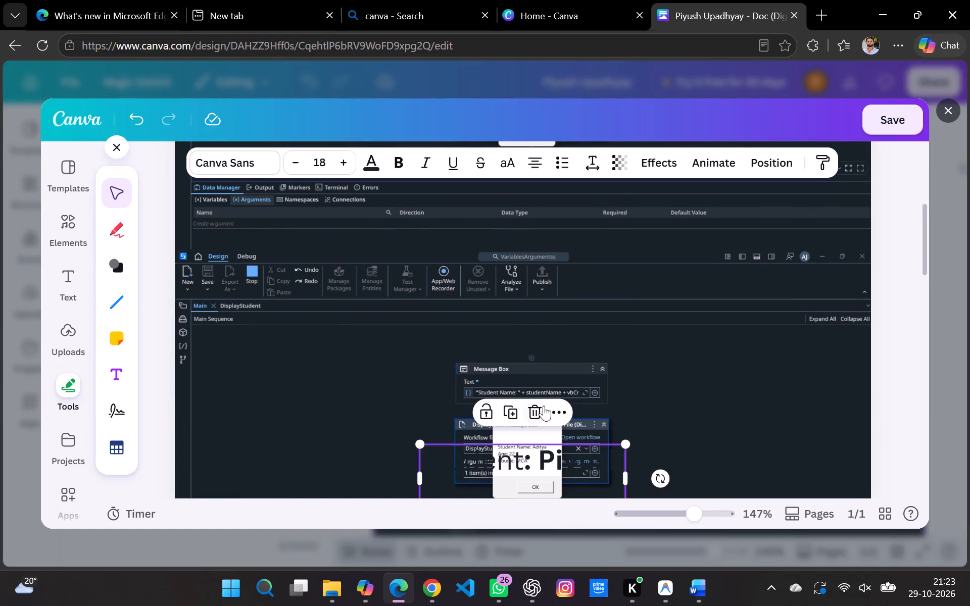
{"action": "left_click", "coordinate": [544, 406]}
Examine all the VariablesArguments workflow screenshots in the embedded design for text showing the original student's details.
{"action": "scroll", "coordinate": [544, 406], "scroll_direction": "down", "scroll_amount": 6}
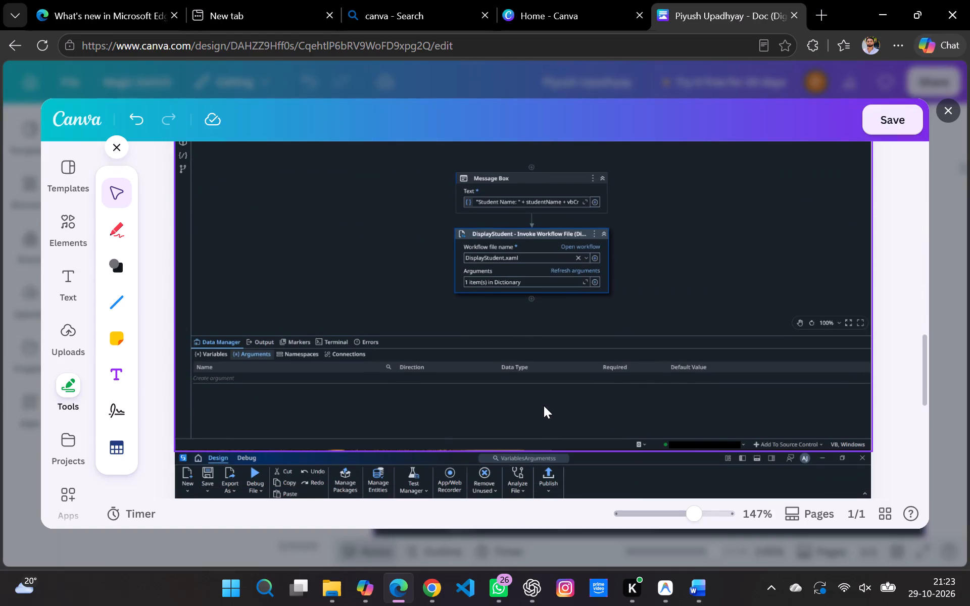
{"action": "scroll", "coordinate": [544, 406], "scroll_direction": "down", "scroll_amount": 2}
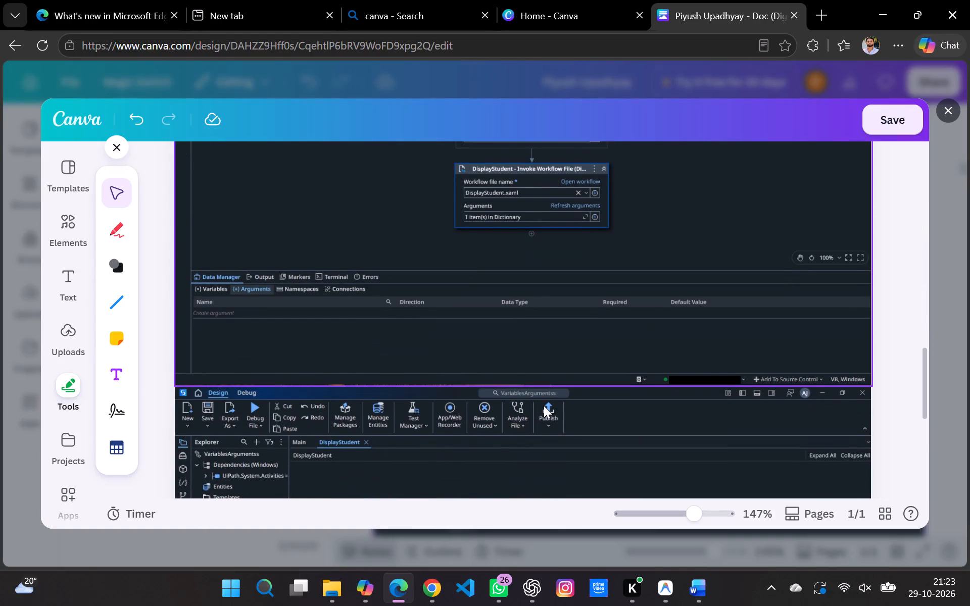
{"action": "scroll", "coordinate": [544, 406], "scroll_direction": "down", "scroll_amount": 6}
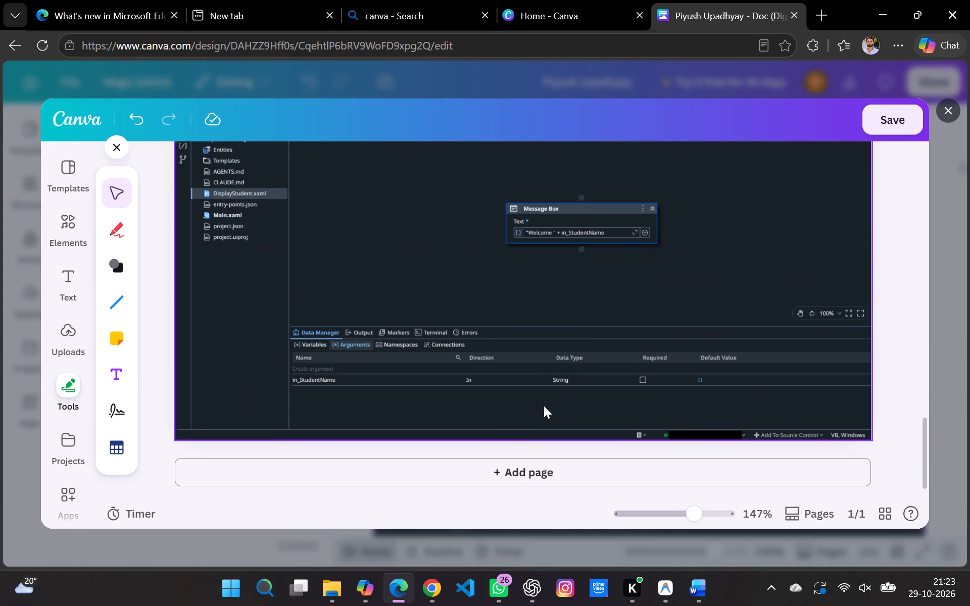
{"action": "scroll", "coordinate": [544, 406], "scroll_direction": "down", "scroll_amount": 6}
{"action": "scroll", "coordinate": [544, 406], "scroll_direction": "up", "scroll_amount": 19}
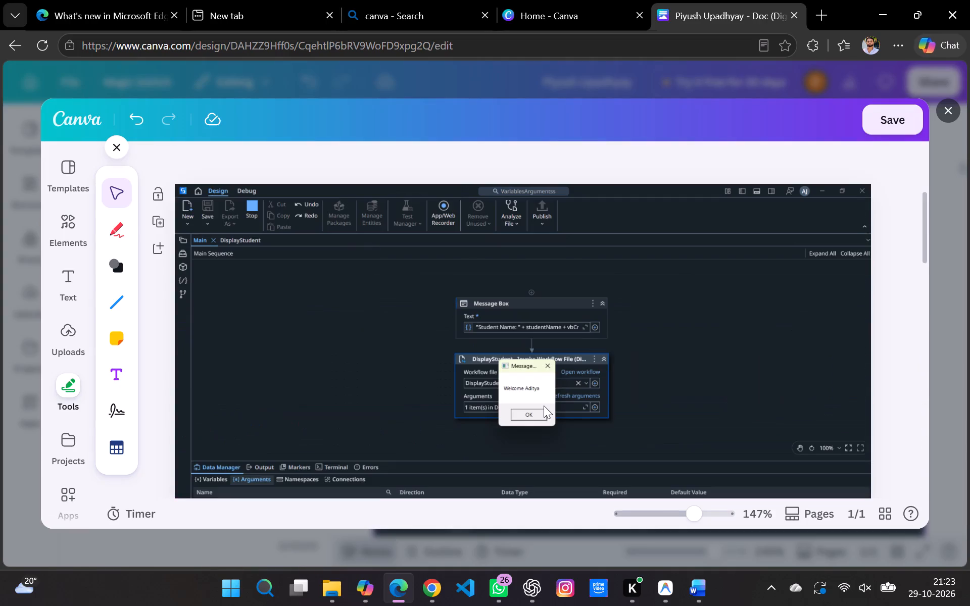
{"action": "scroll", "coordinate": [544, 406], "scroll_direction": "up", "scroll_amount": 13}
{"action": "scroll", "coordinate": [544, 406], "scroll_direction": "down", "scroll_amount": 2}
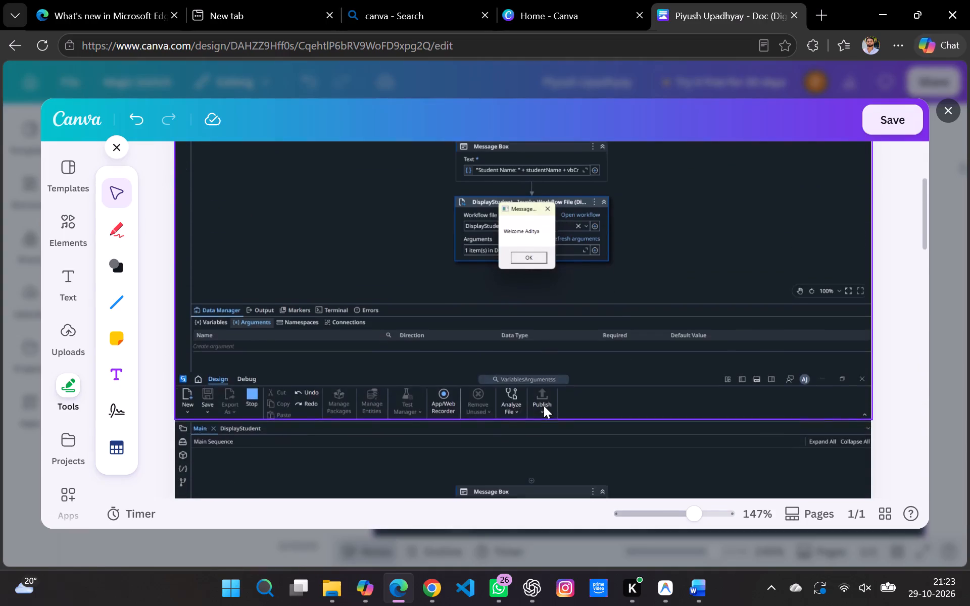
{"action": "scroll", "coordinate": [544, 406], "scroll_direction": "down", "scroll_amount": 7}
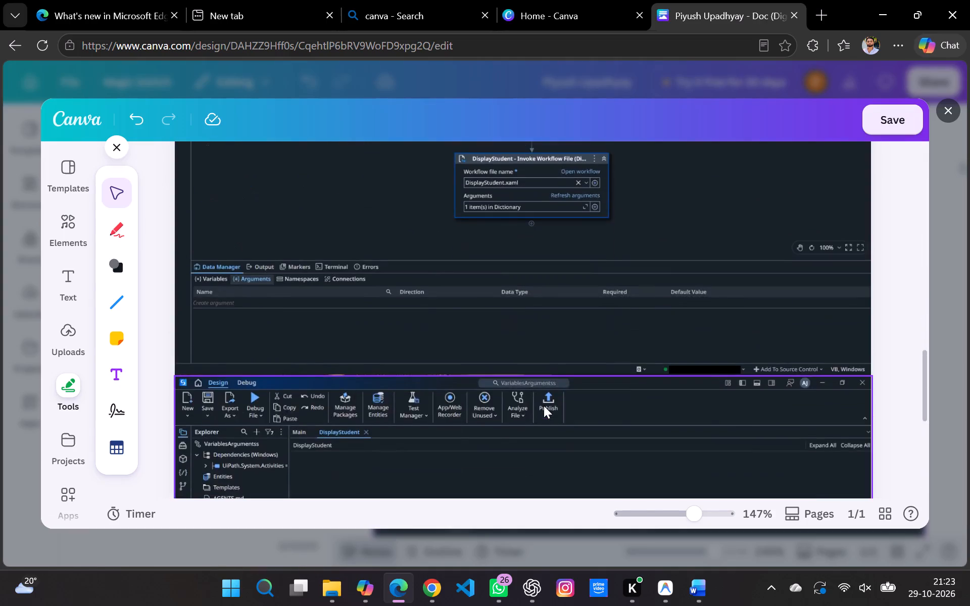
{"action": "scroll", "coordinate": [544, 406], "scroll_direction": "down", "scroll_amount": 3}
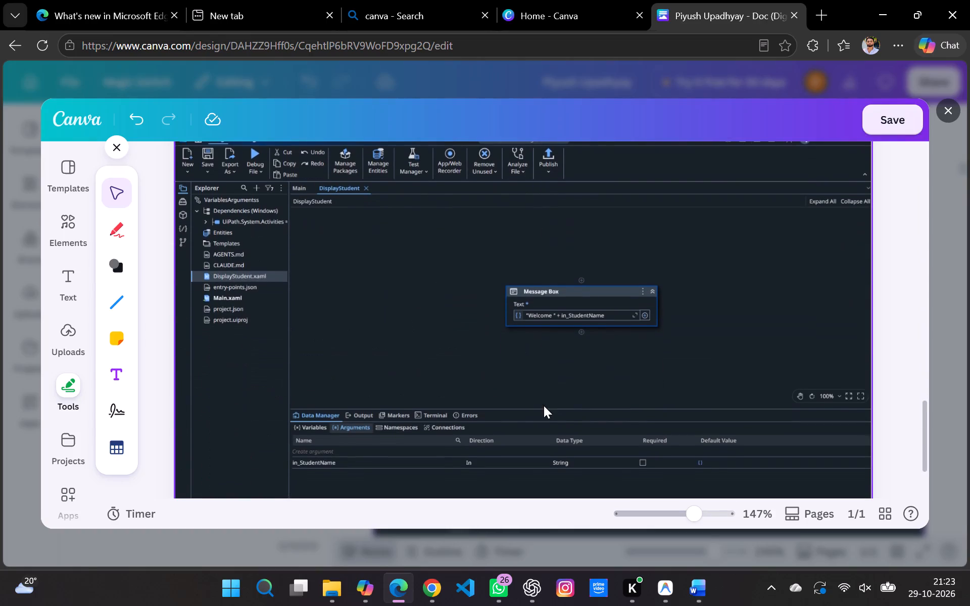
{"action": "scroll", "coordinate": [544, 406], "scroll_direction": "down", "scroll_amount": 2}
{"action": "scroll", "coordinate": [544, 406], "scroll_direction": "up", "scroll_amount": 4}
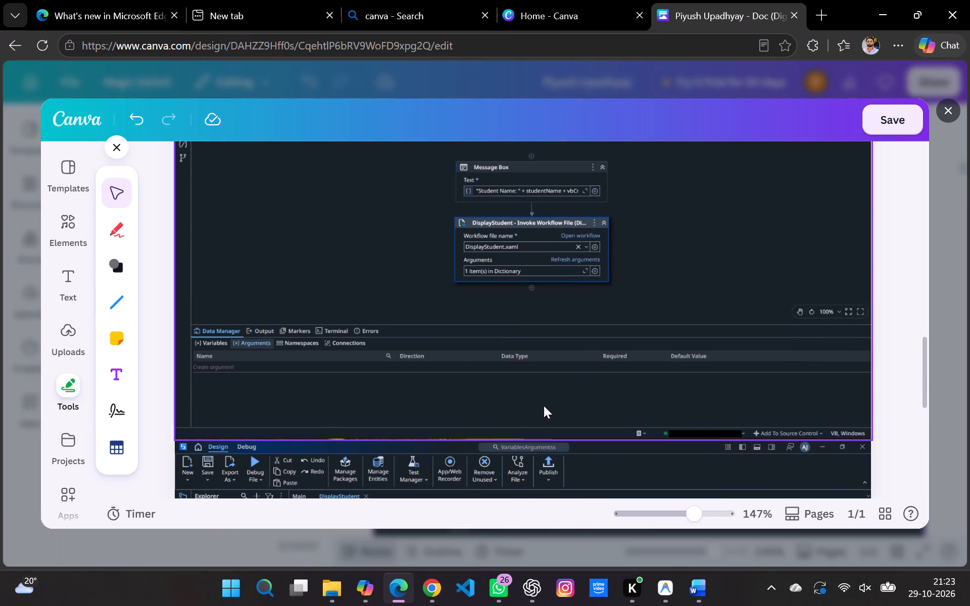
{"action": "scroll", "coordinate": [544, 406], "scroll_direction": "up", "scroll_amount": 11}
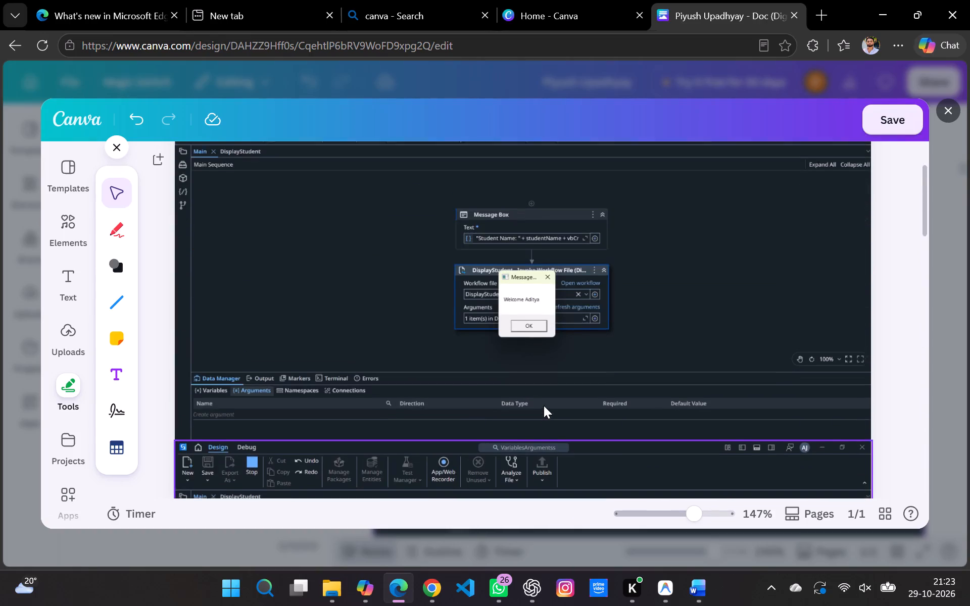
{"action": "scroll", "coordinate": [544, 406], "scroll_direction": "up", "scroll_amount": 6}
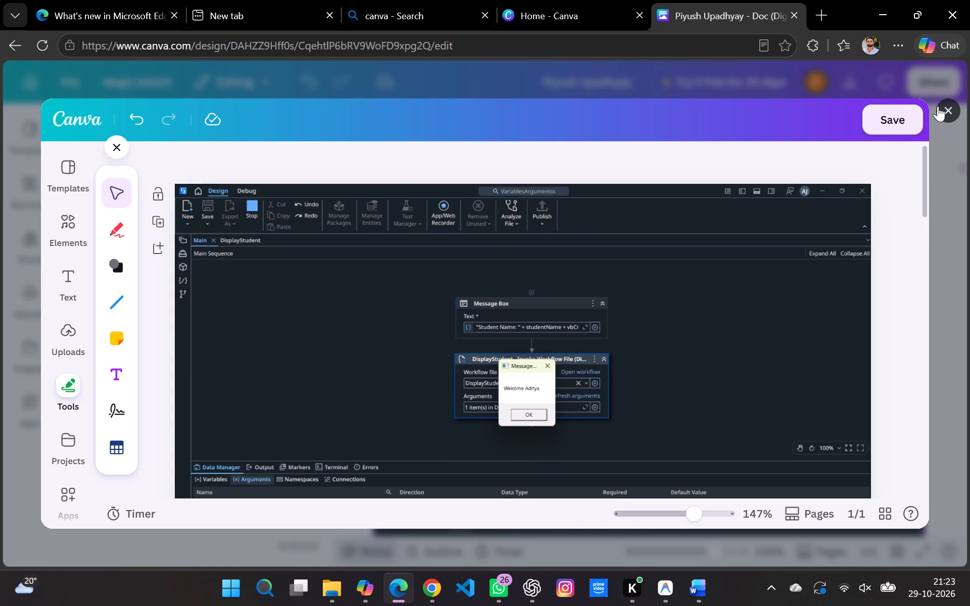
Close the embedded screenshot design and discard its changes.
{"action": "left_click", "coordinate": [950, 113]}
{"action": "left_click", "coordinate": [613, 369]}
Examine the report's embedded workflow screenshots, from VariablesArguments through CO3 QUES-3 and QUES-4, for remaining details of the original student.
{"action": "scroll", "coordinate": [613, 369], "scroll_direction": "up", "scroll_amount": 2}
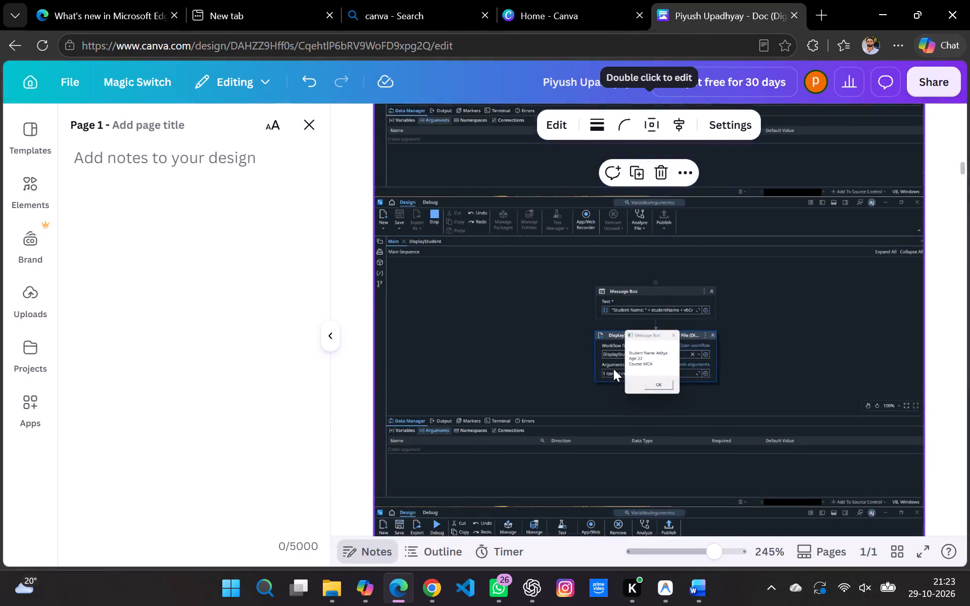
{"action": "scroll", "coordinate": [613, 369], "scroll_direction": "up", "scroll_amount": 5}
{"action": "scroll", "coordinate": [613, 369], "scroll_direction": "down", "scroll_amount": 15}
{"action": "scroll", "coordinate": [613, 369], "scroll_direction": "down", "scroll_amount": 8}
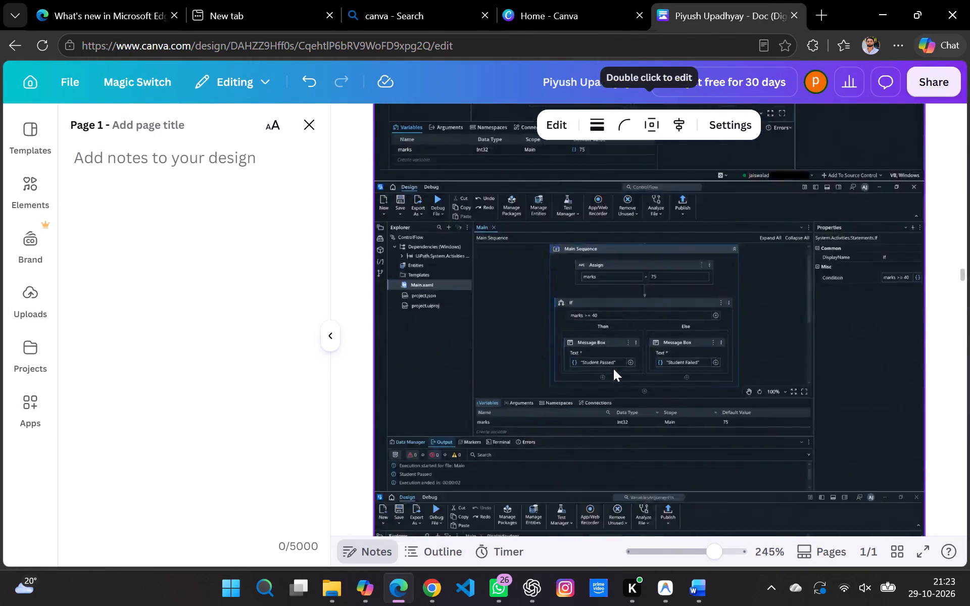
{"action": "scroll", "coordinate": [613, 369], "scroll_direction": "down", "scroll_amount": 5}
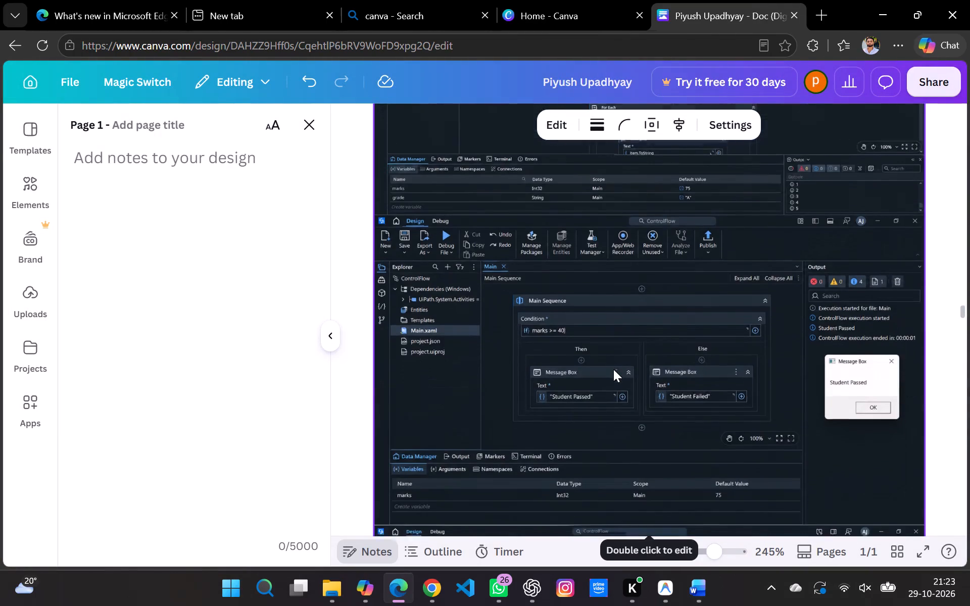
{"action": "scroll", "coordinate": [613, 369], "scroll_direction": "down", "scroll_amount": 7}
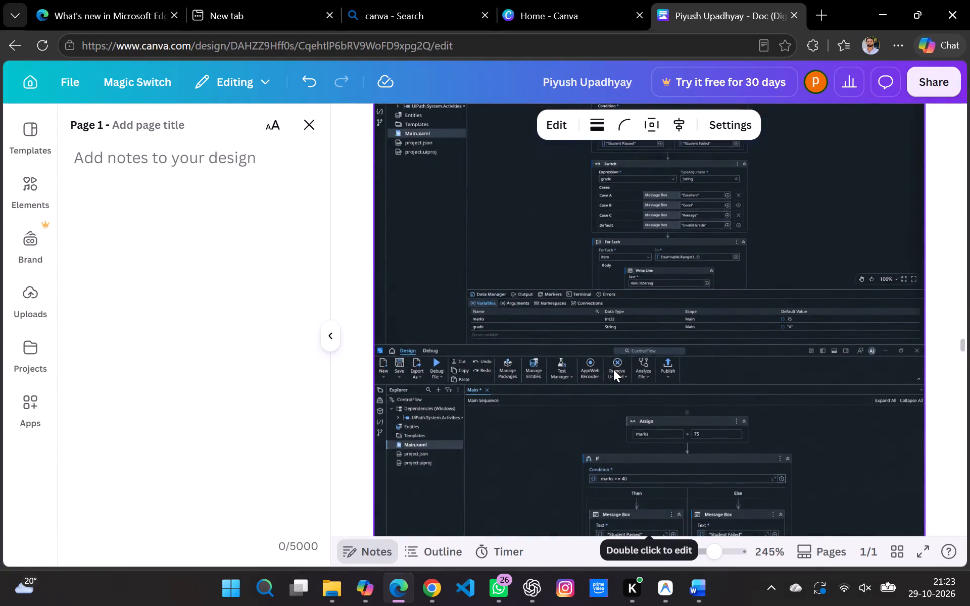
{"action": "scroll", "coordinate": [613, 369], "scroll_direction": "down", "scroll_amount": 3}
{"action": "scroll", "coordinate": [613, 369], "scroll_direction": "up", "scroll_amount": 2}
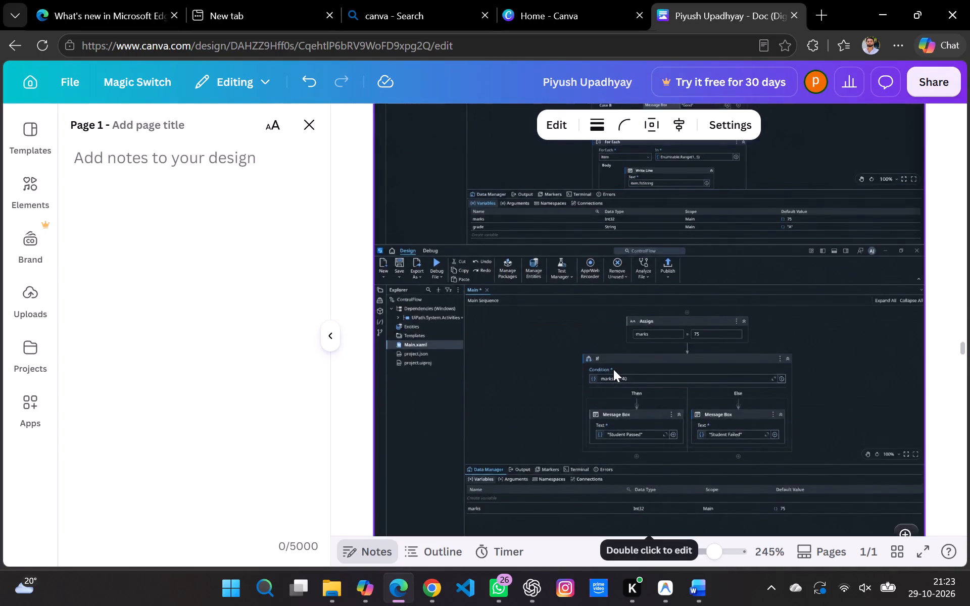
{"action": "scroll", "coordinate": [613, 369], "scroll_direction": "up", "scroll_amount": 12}
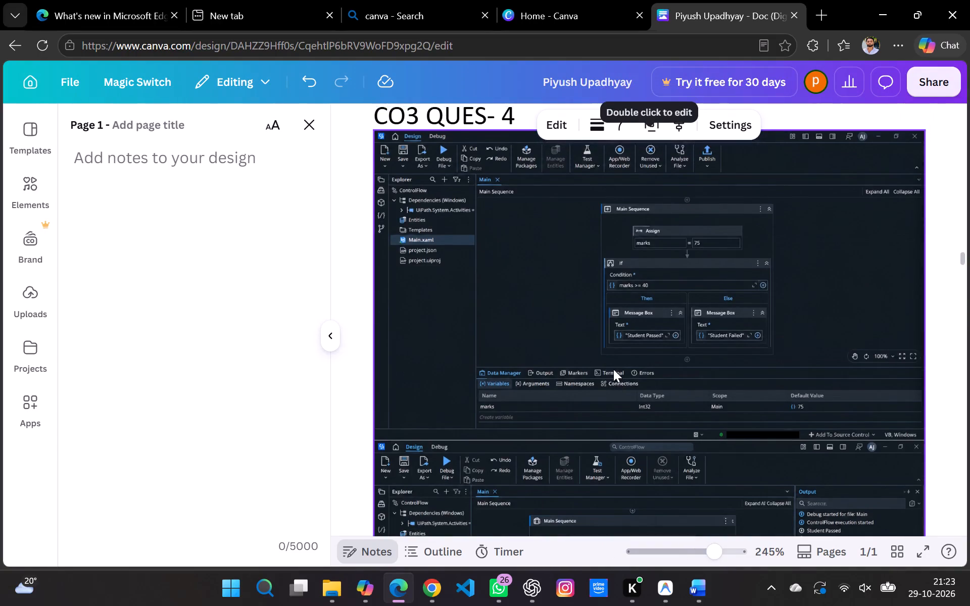
{"action": "scroll", "coordinate": [613, 369], "scroll_direction": "up", "scroll_amount": 4}
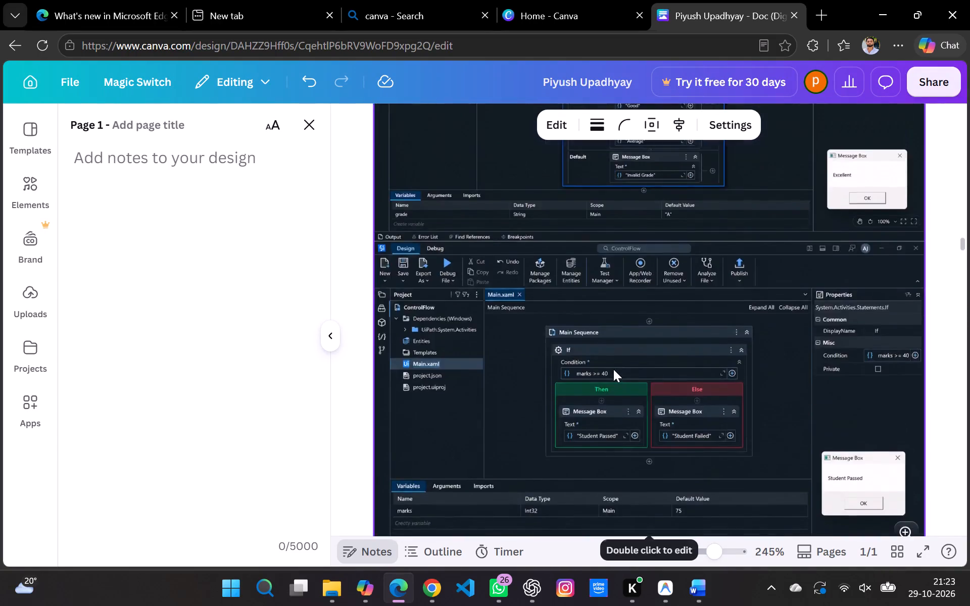
{"action": "scroll", "coordinate": [613, 369], "scroll_direction": "up", "scroll_amount": 2}
{"action": "scroll", "coordinate": [613, 369], "scroll_direction": "down", "scroll_amount": 3}
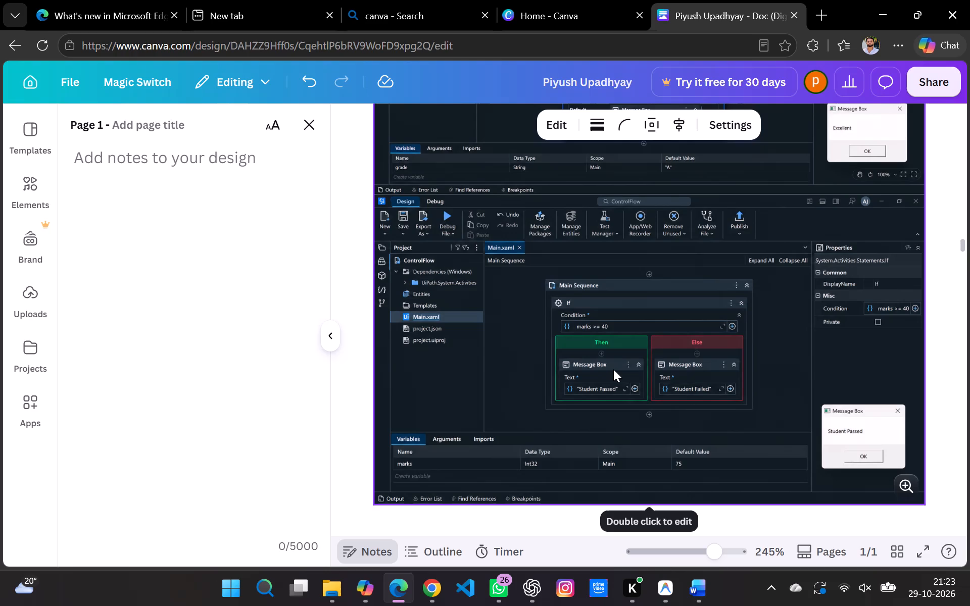
{"action": "scroll", "coordinate": [613, 369], "scroll_direction": "down", "scroll_amount": 1}
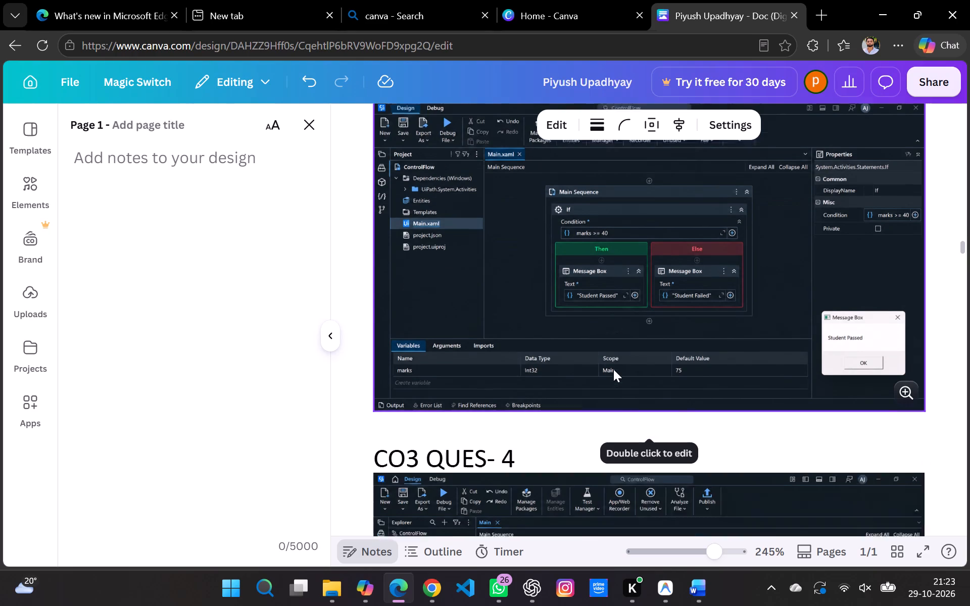
{"action": "scroll", "coordinate": [613, 369], "scroll_direction": "down", "scroll_amount": 1}
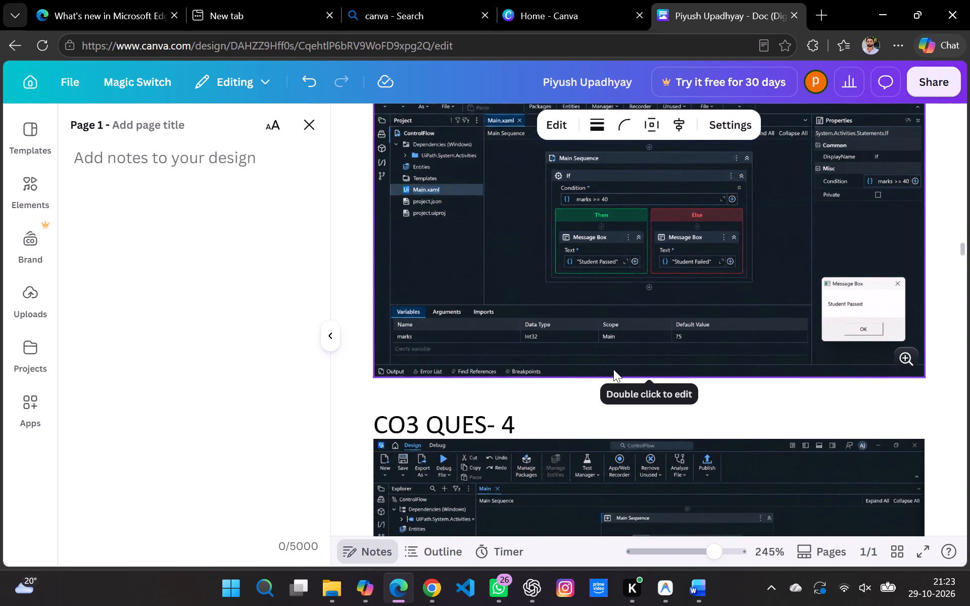
{"action": "scroll", "coordinate": [613, 369], "scroll_direction": "up", "scroll_amount": 1}
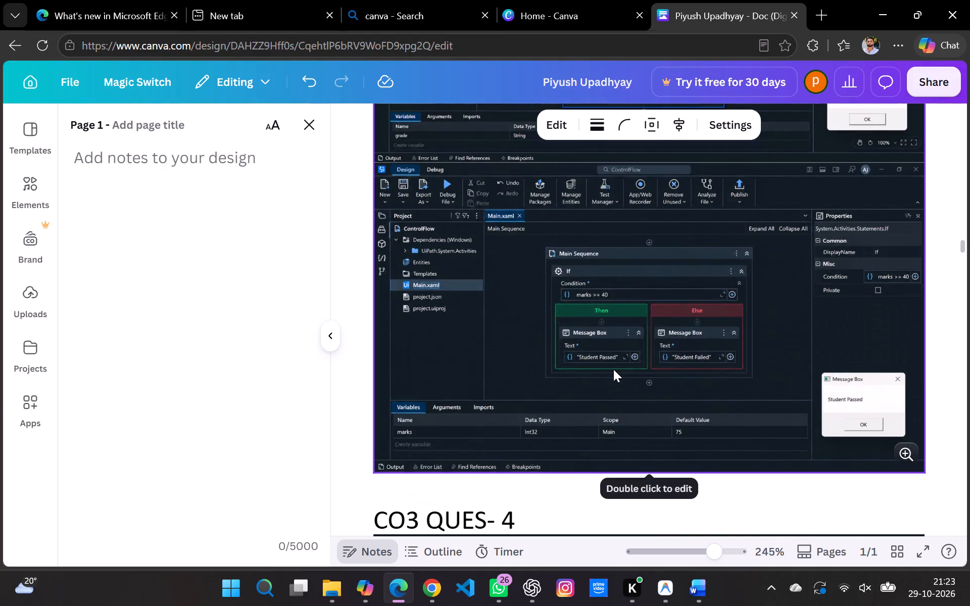
{"action": "scroll", "coordinate": [613, 369], "scroll_direction": "up", "scroll_amount": 1}
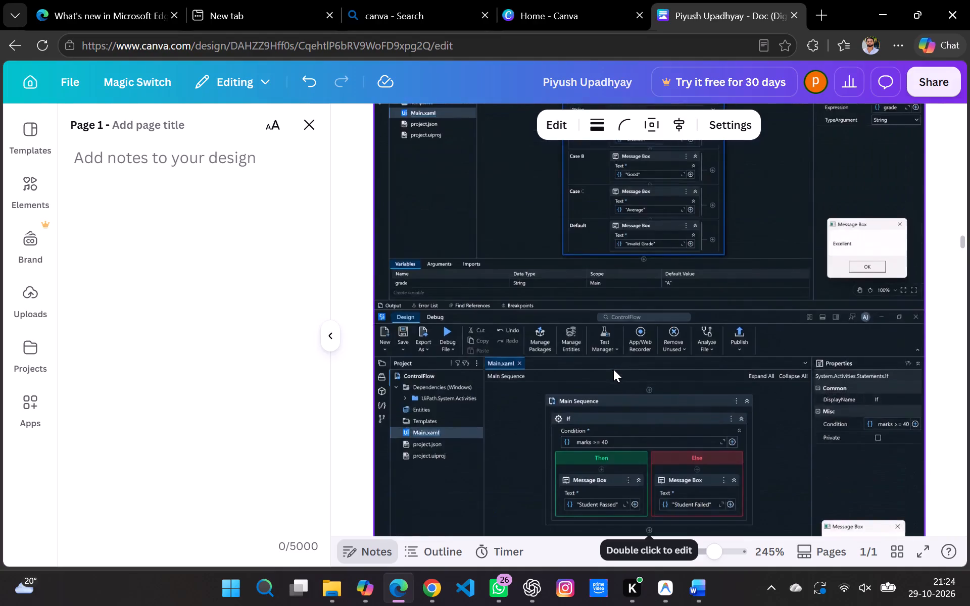
{"action": "scroll", "coordinate": [613, 369], "scroll_direction": "up", "scroll_amount": 4}
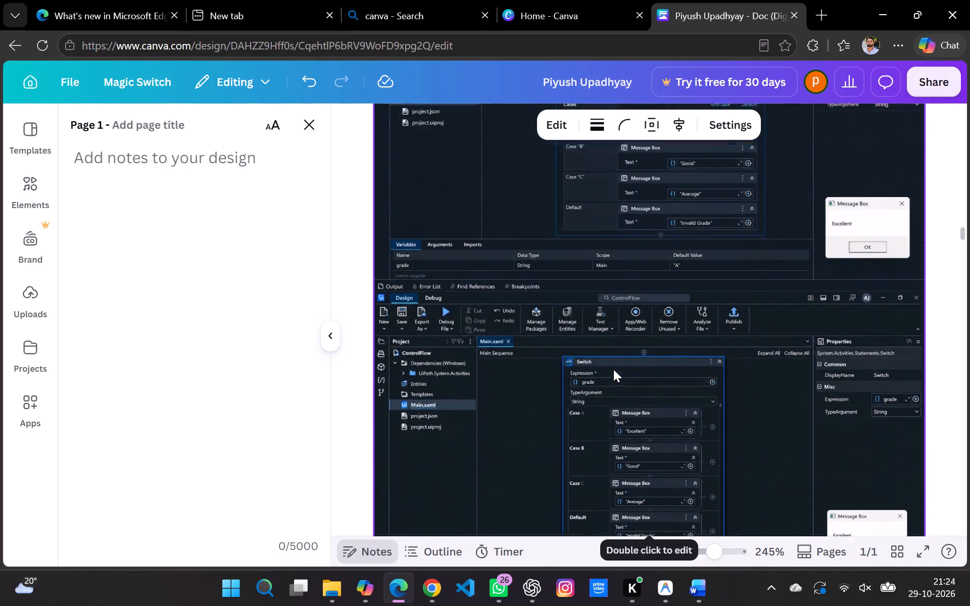
{"action": "scroll", "coordinate": [613, 369], "scroll_direction": "up", "scroll_amount": 5}
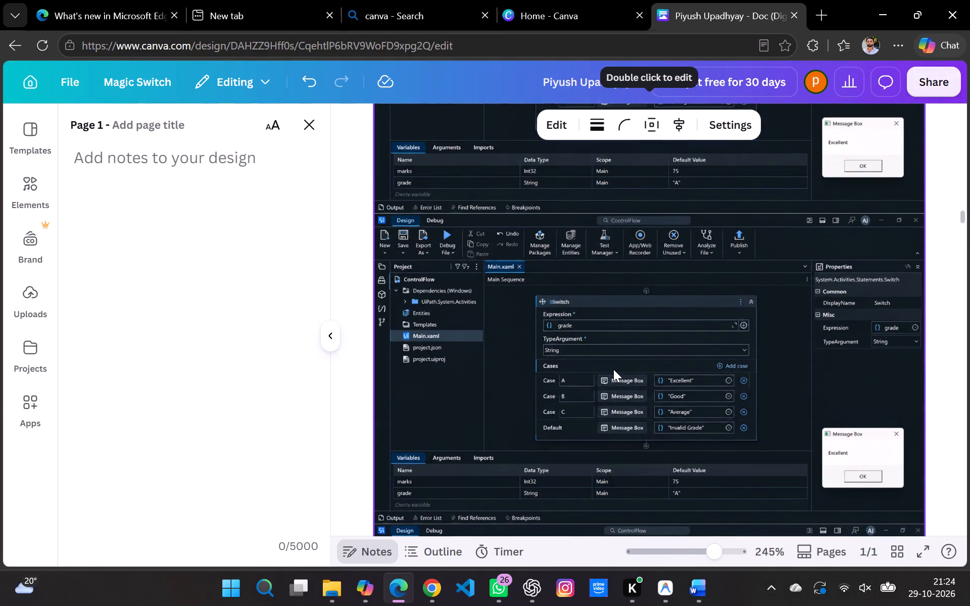
{"action": "scroll", "coordinate": [613, 369], "scroll_direction": "up", "scroll_amount": 5}
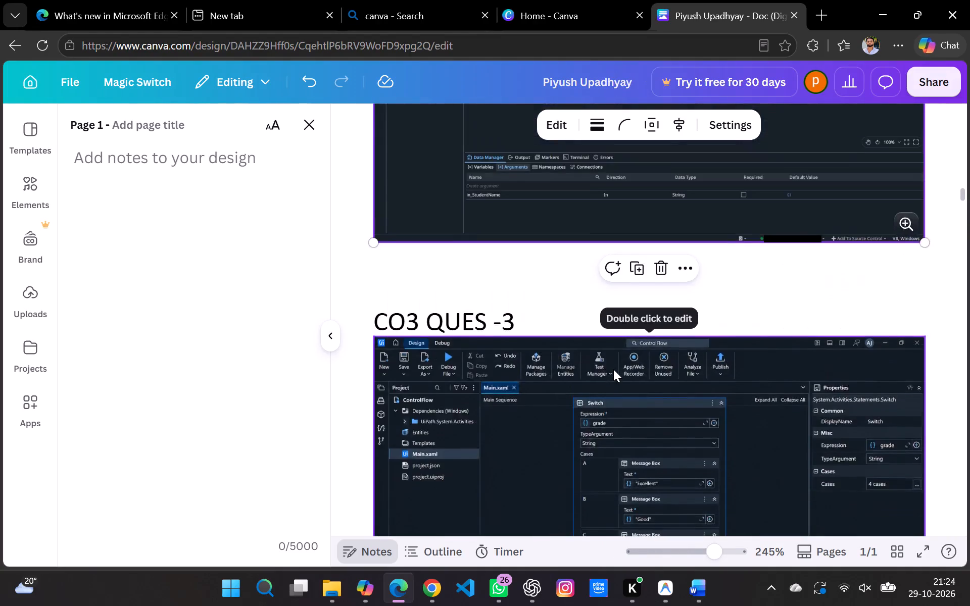
{"action": "scroll", "coordinate": [613, 369], "scroll_direction": "up", "scroll_amount": 1}
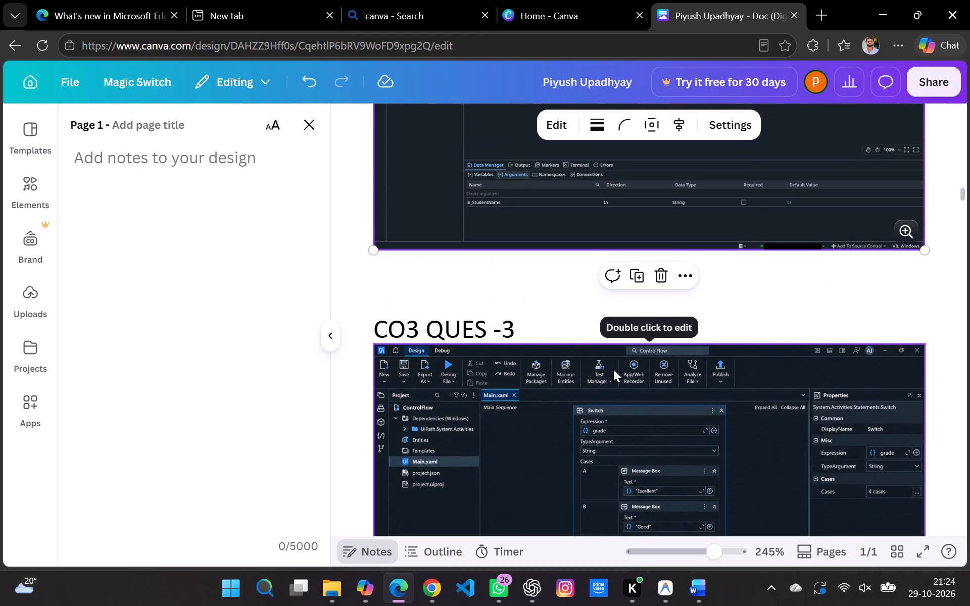
Review the ControlFlow screenshots again from CO3 QUES-3 to the end of CO3 QUES-4 for the original student's details.
{"action": "scroll", "coordinate": [613, 369], "scroll_direction": "down", "scroll_amount": 1}
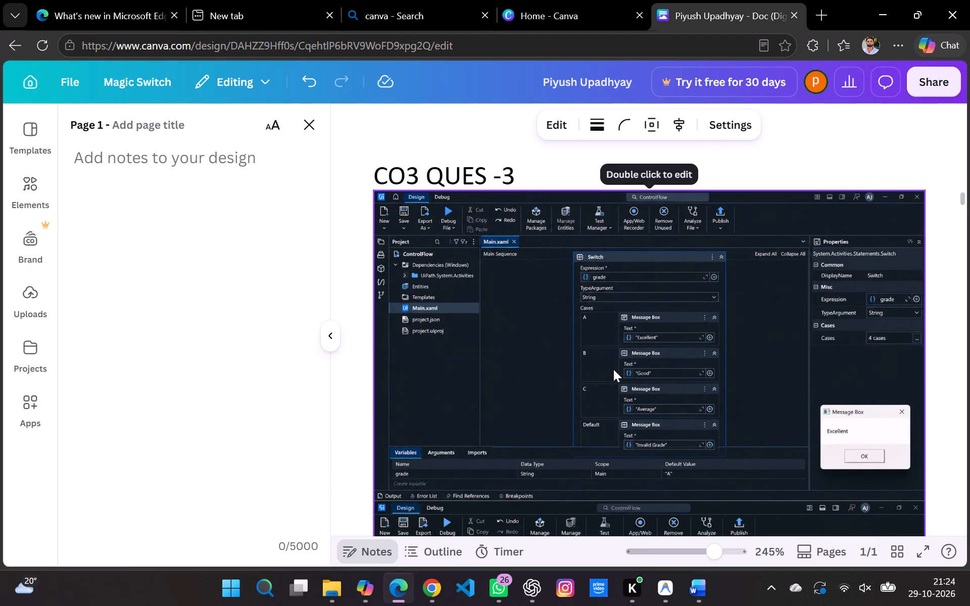
{"action": "scroll", "coordinate": [613, 369], "scroll_direction": "down", "scroll_amount": 4}
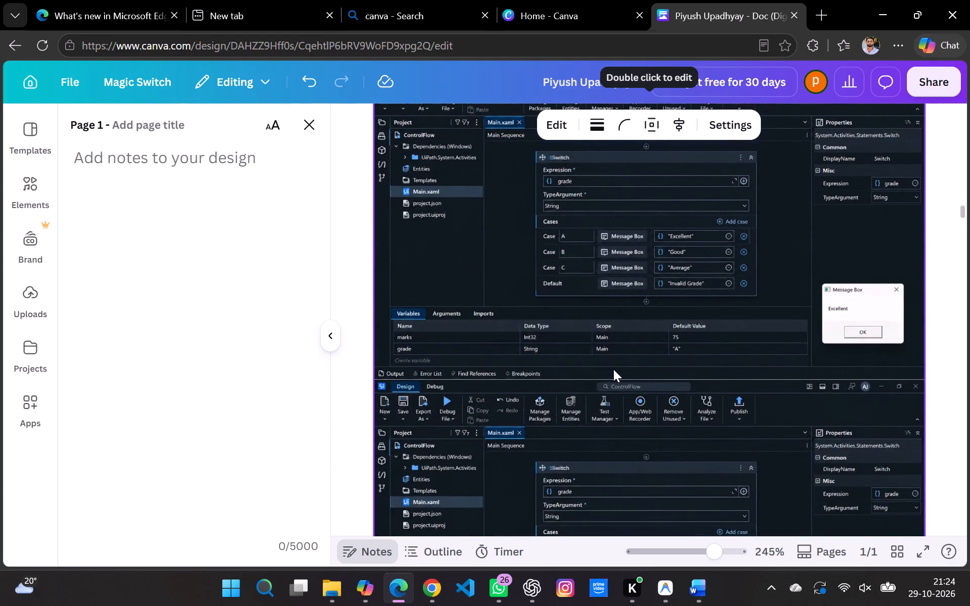
{"action": "scroll", "coordinate": [613, 369], "scroll_direction": "down", "scroll_amount": 3}
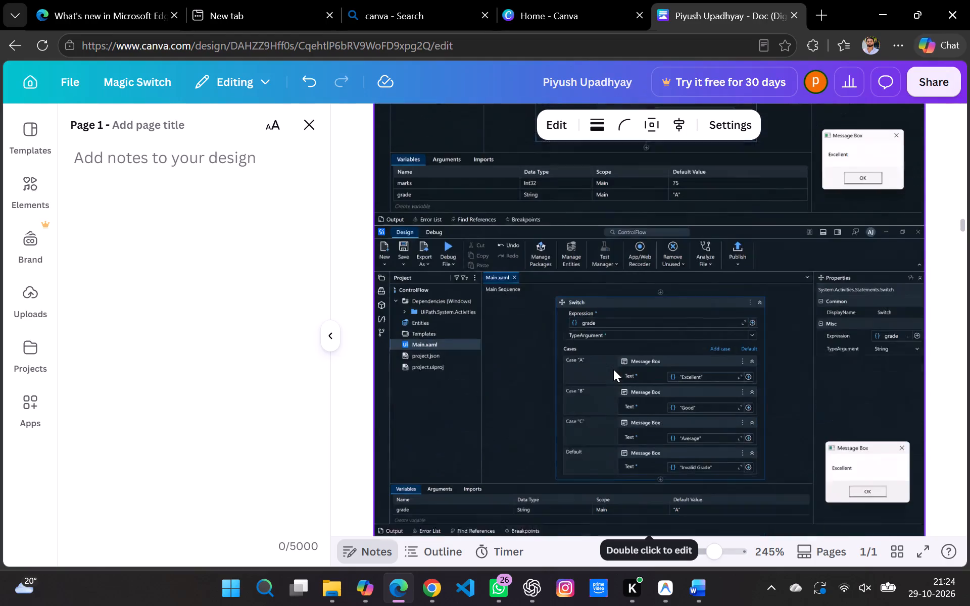
{"action": "scroll", "coordinate": [613, 369], "scroll_direction": "down", "scroll_amount": 3}
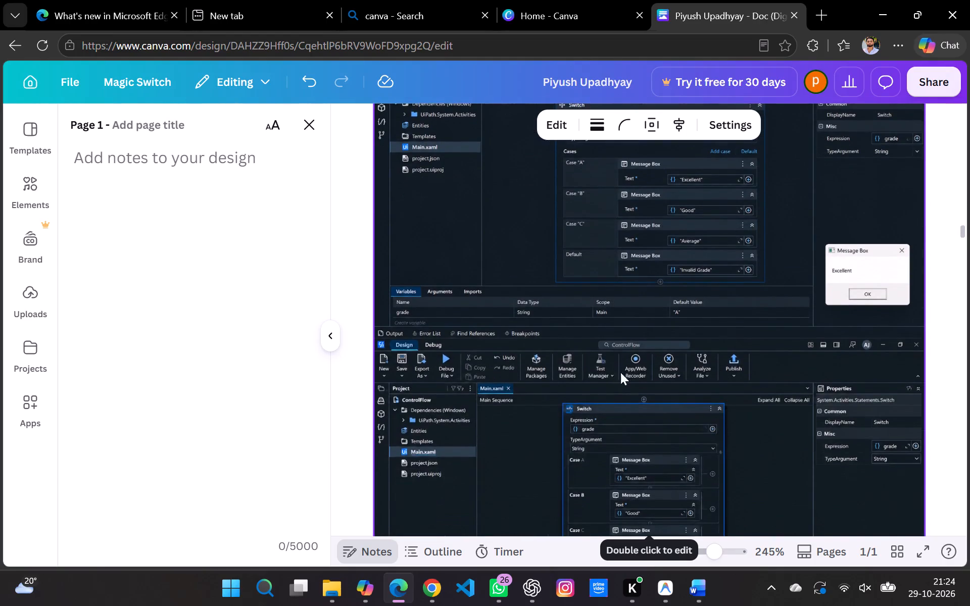
{"action": "scroll", "coordinate": [663, 416], "scroll_direction": "down", "scroll_amount": 8}
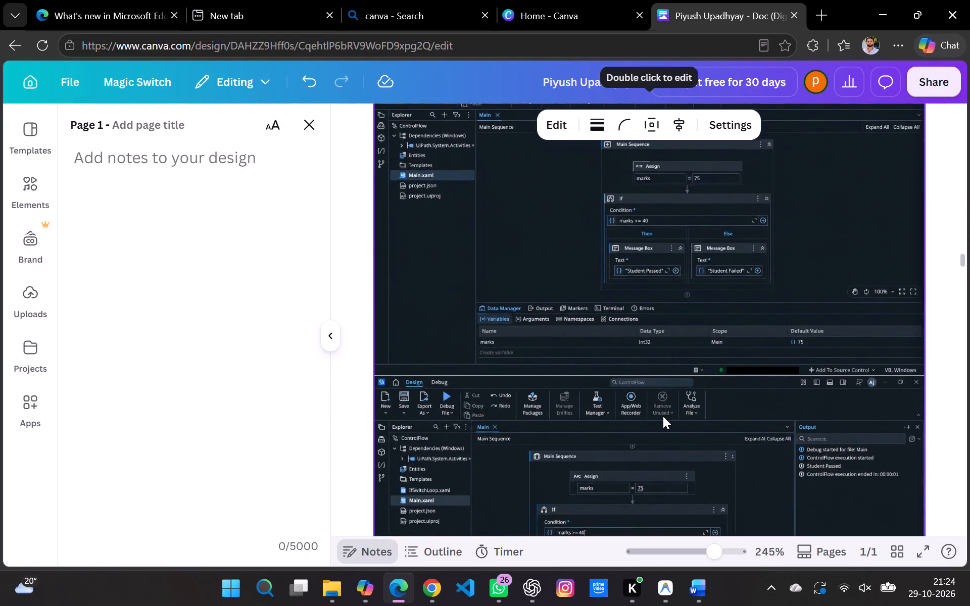
{"action": "scroll", "coordinate": [663, 416], "scroll_direction": "down", "scroll_amount": 6}
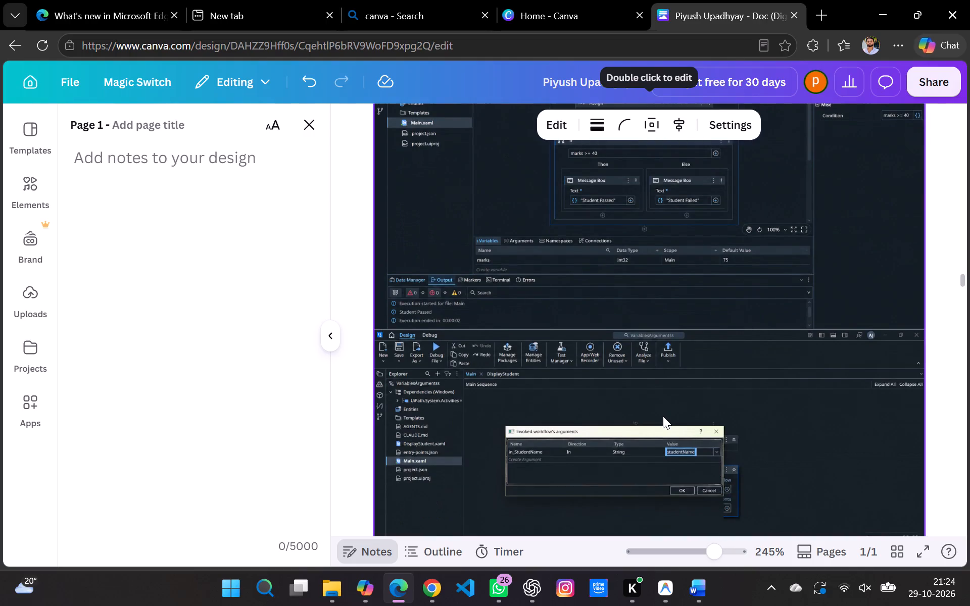
{"action": "scroll", "coordinate": [663, 416], "scroll_direction": "down", "scroll_amount": 4}
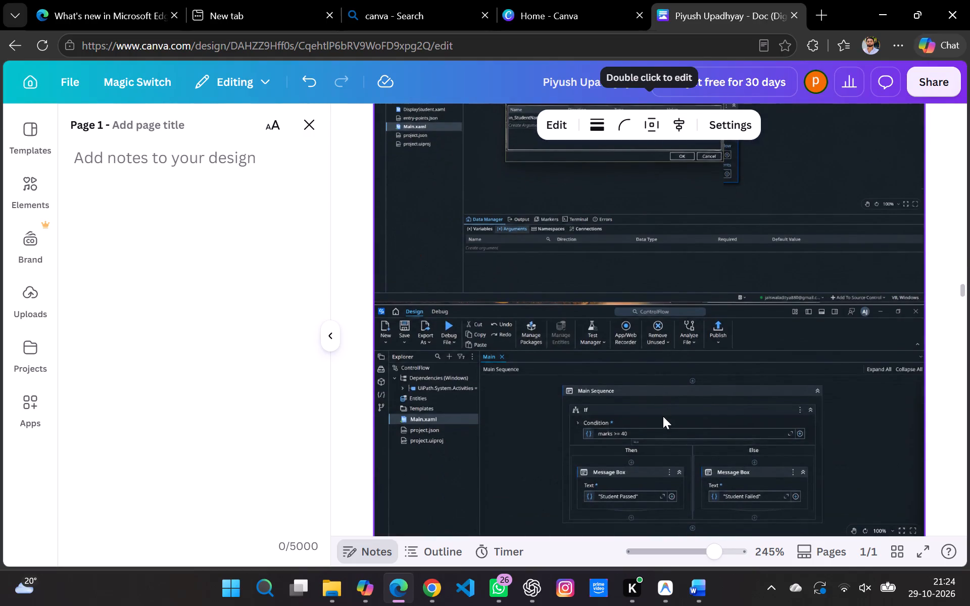
{"action": "scroll", "coordinate": [663, 416], "scroll_direction": "down", "scroll_amount": 4}
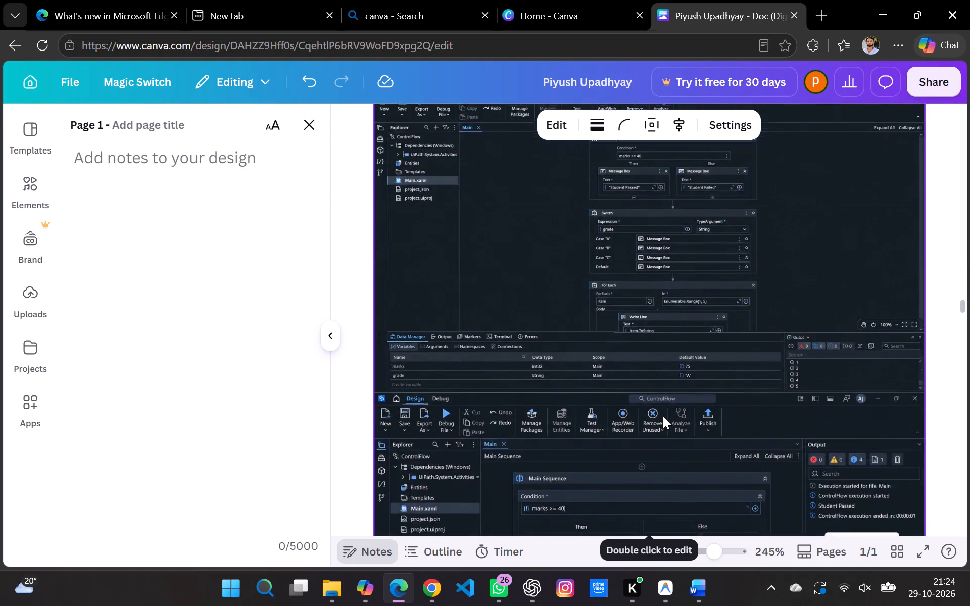
{"action": "scroll", "coordinate": [663, 416], "scroll_direction": "down", "scroll_amount": 3}
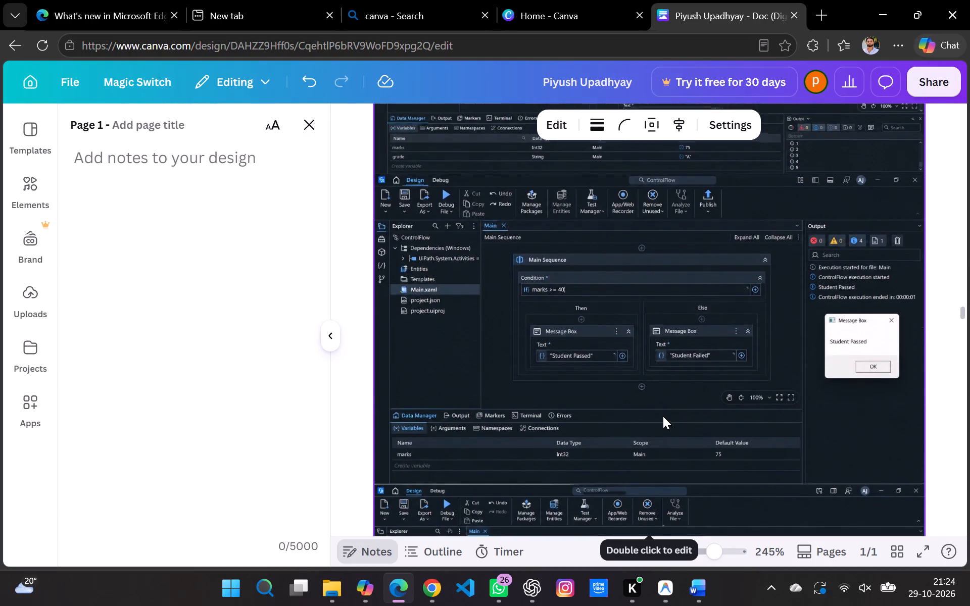
{"action": "scroll", "coordinate": [663, 416], "scroll_direction": "down", "scroll_amount": 7}
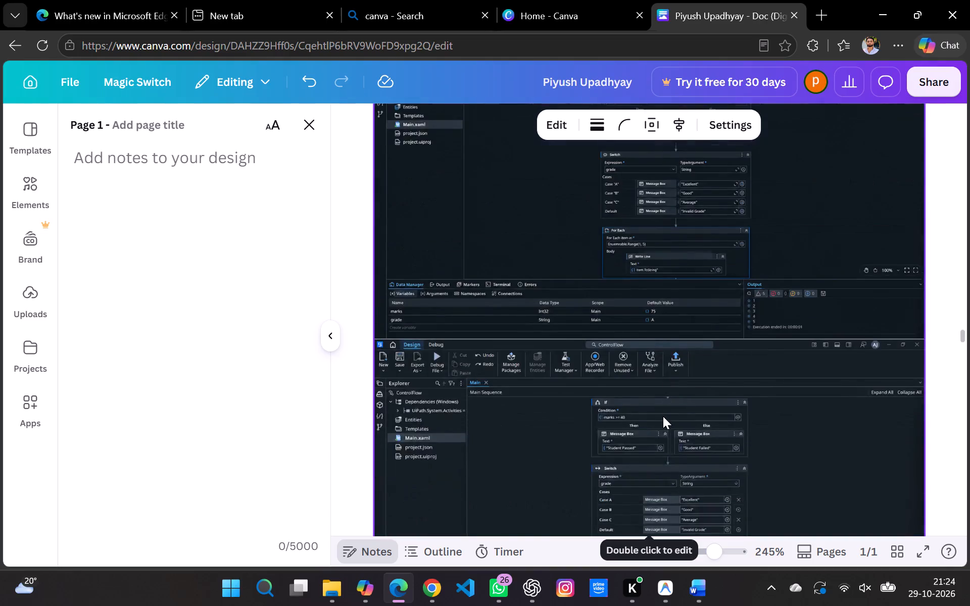
{"action": "scroll", "coordinate": [663, 416], "scroll_direction": "down", "scroll_amount": 4}
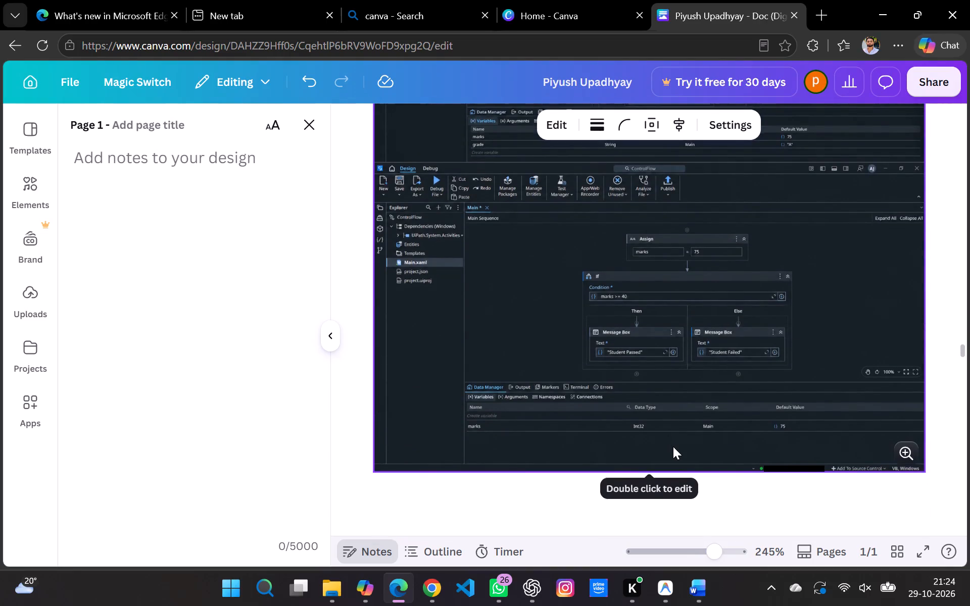
Open the embedded CO3 QUES-4 screenshot design for editing.
{"action": "left_click", "coordinate": [651, 420]}
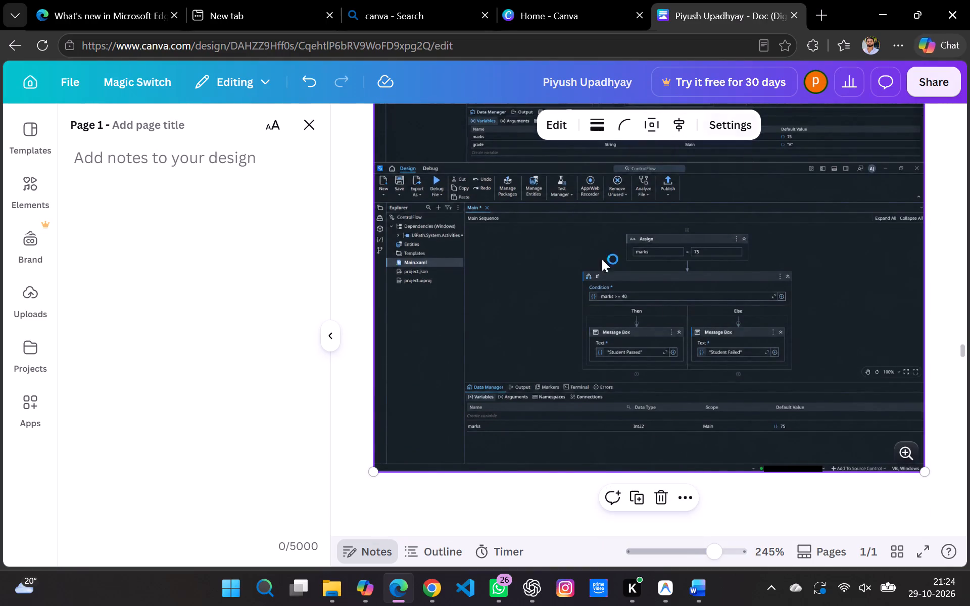
{"action": "left_click", "coordinate": [558, 307]}
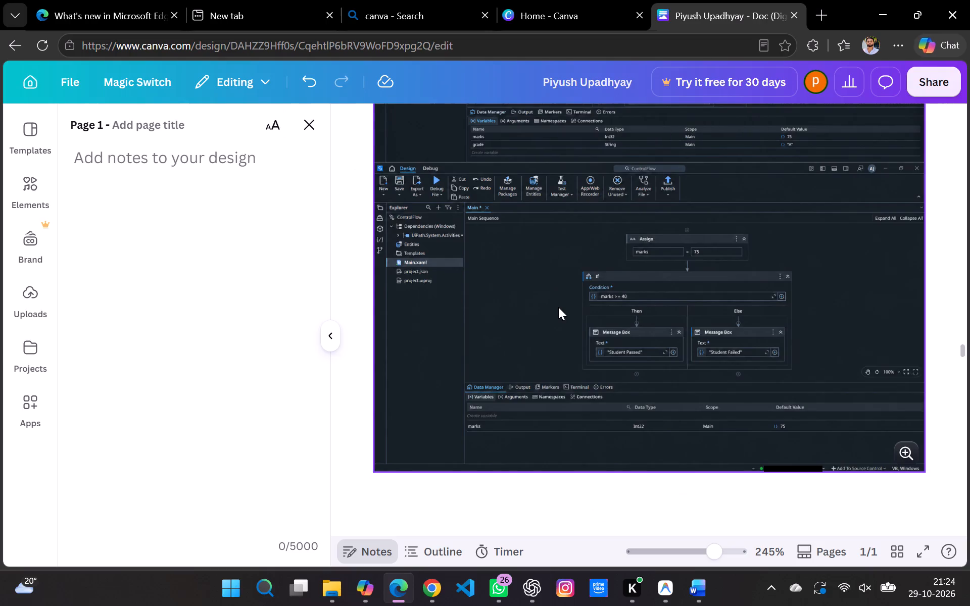
{"action": "right_click", "coordinate": [558, 307]}
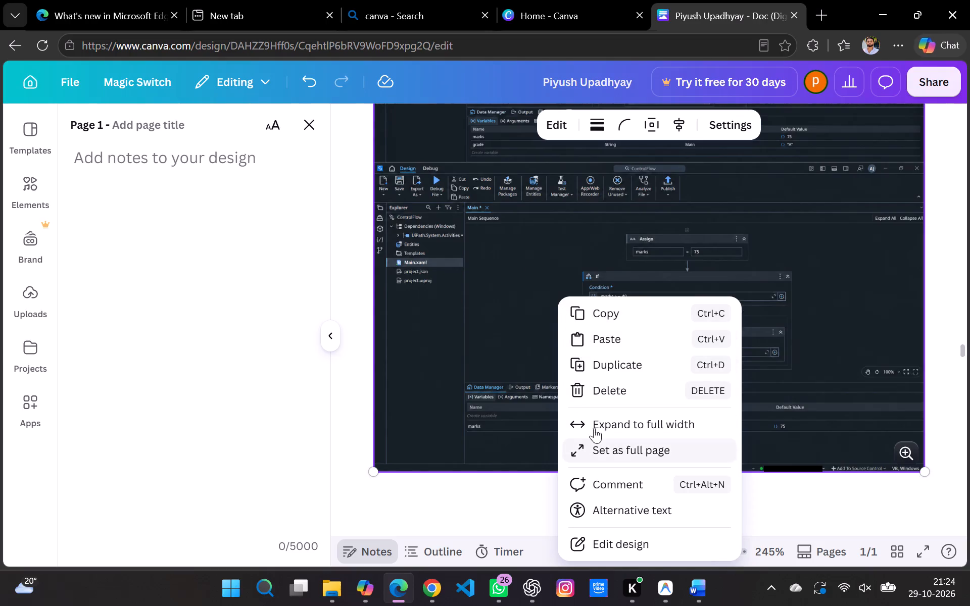
{"action": "left_click", "coordinate": [593, 549]}
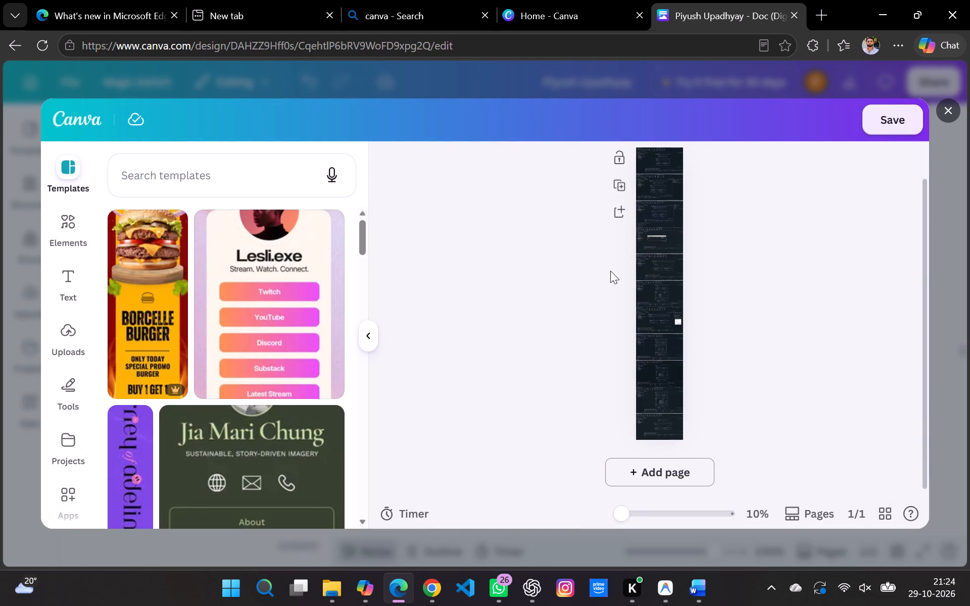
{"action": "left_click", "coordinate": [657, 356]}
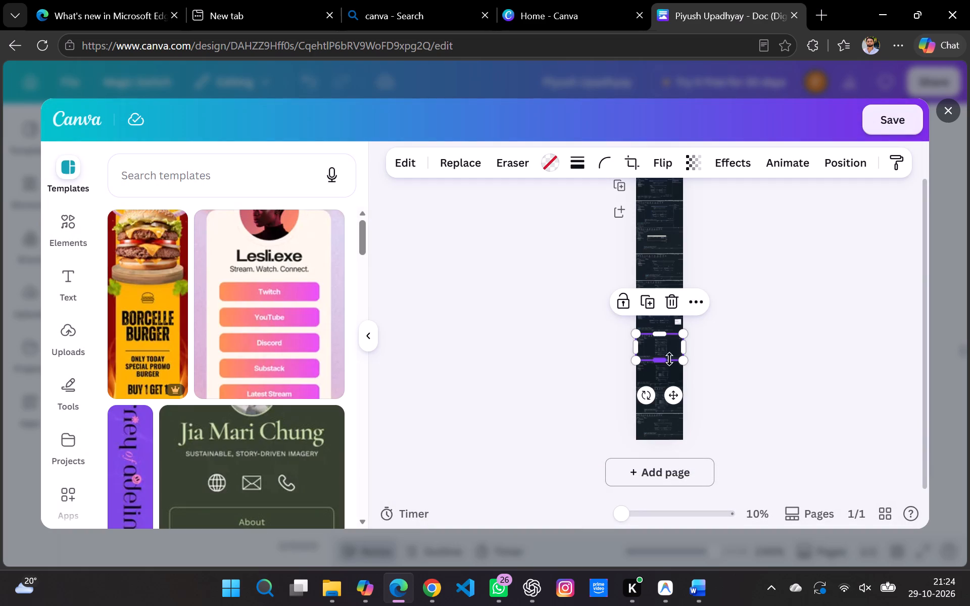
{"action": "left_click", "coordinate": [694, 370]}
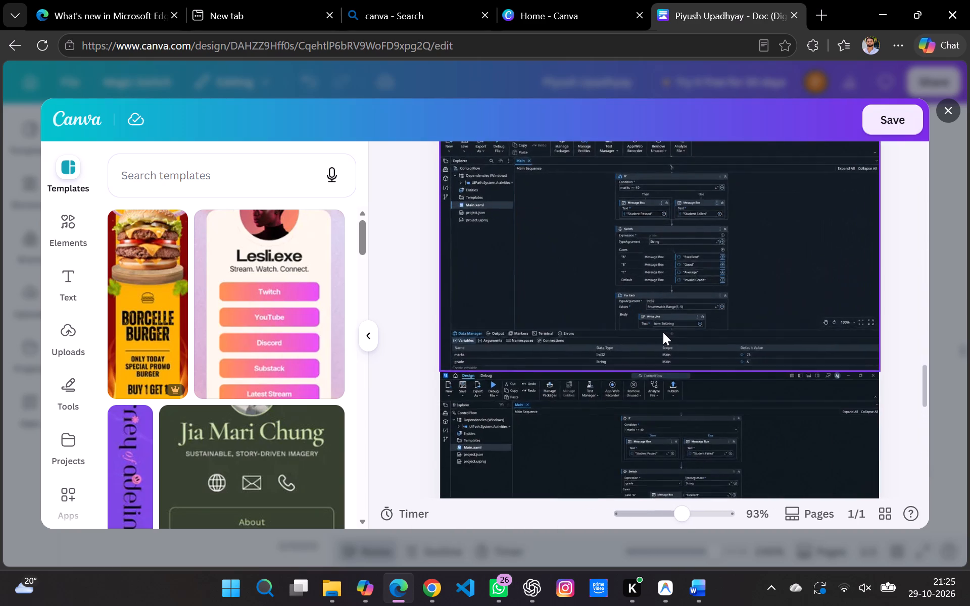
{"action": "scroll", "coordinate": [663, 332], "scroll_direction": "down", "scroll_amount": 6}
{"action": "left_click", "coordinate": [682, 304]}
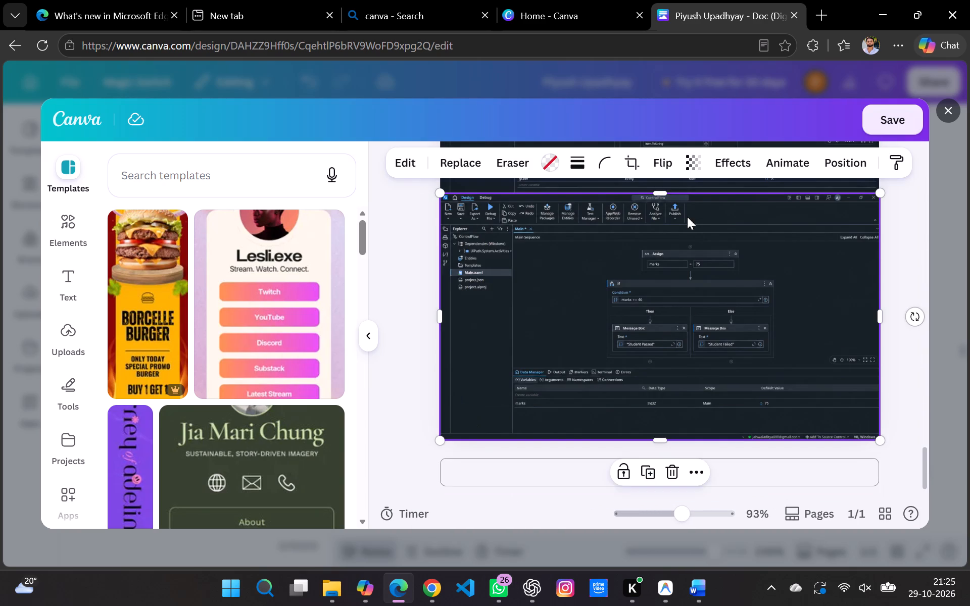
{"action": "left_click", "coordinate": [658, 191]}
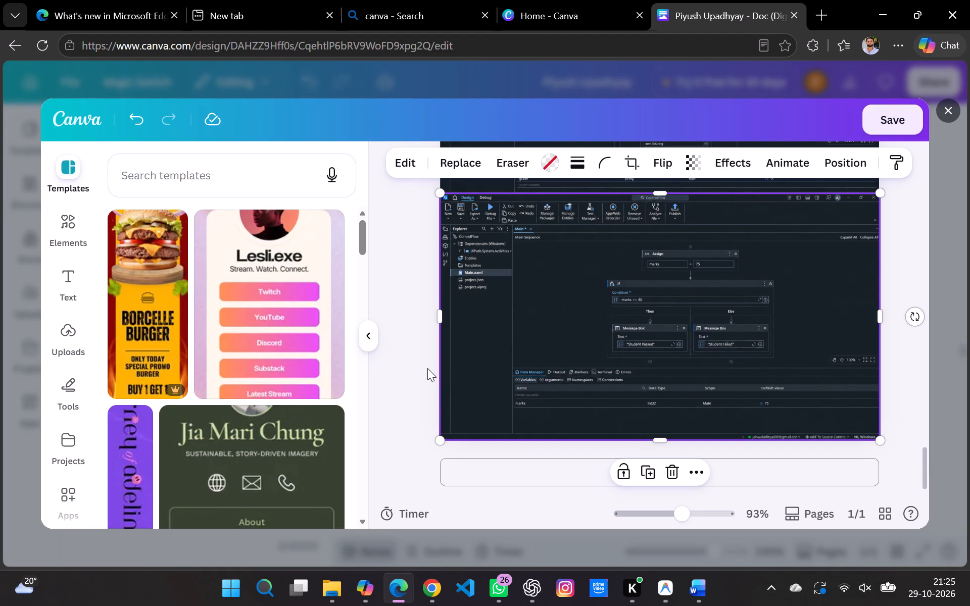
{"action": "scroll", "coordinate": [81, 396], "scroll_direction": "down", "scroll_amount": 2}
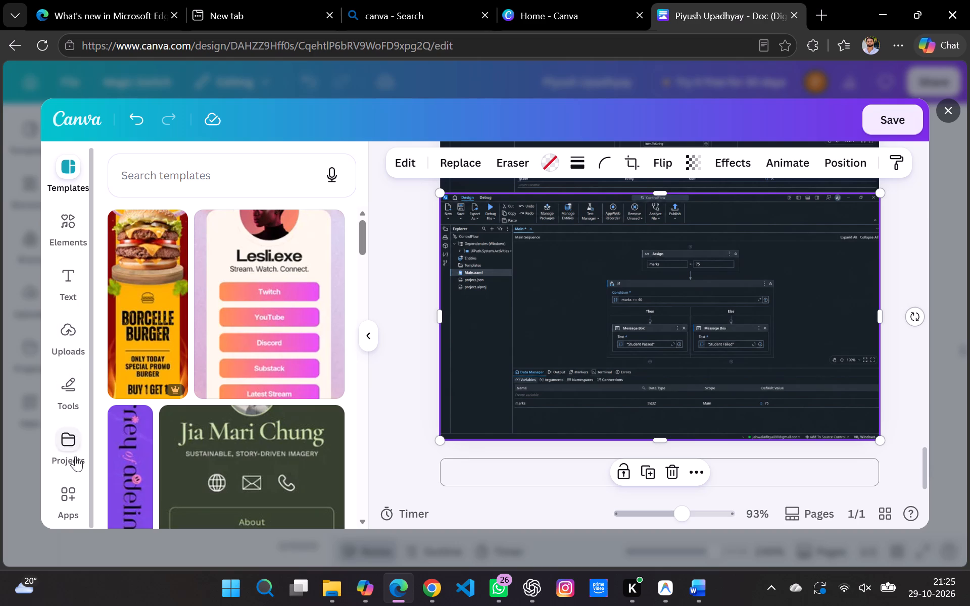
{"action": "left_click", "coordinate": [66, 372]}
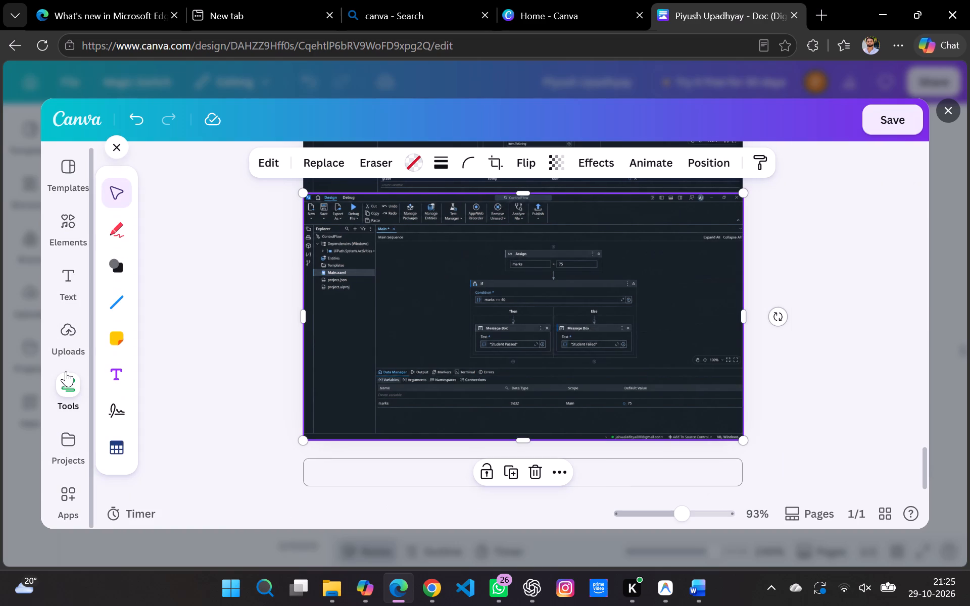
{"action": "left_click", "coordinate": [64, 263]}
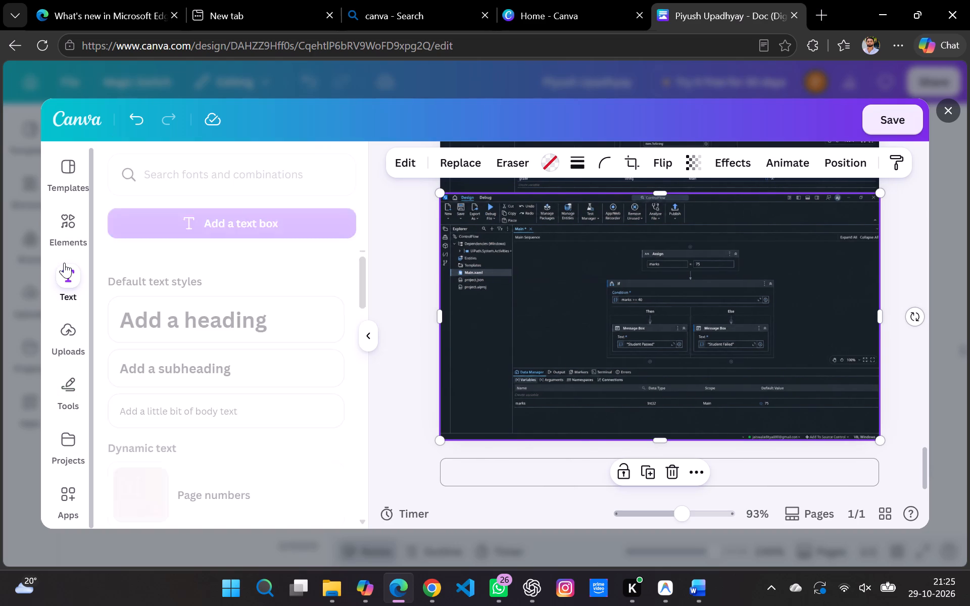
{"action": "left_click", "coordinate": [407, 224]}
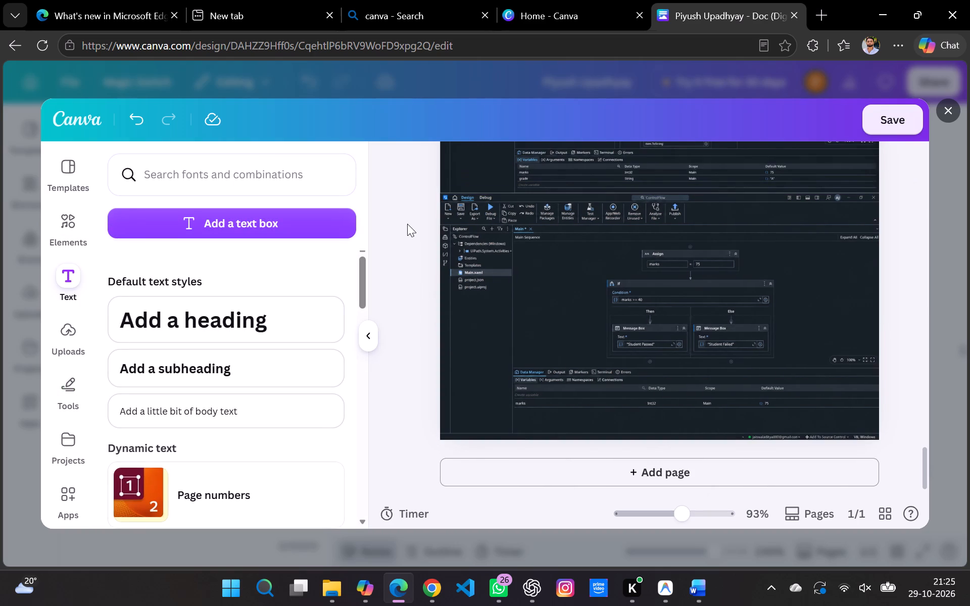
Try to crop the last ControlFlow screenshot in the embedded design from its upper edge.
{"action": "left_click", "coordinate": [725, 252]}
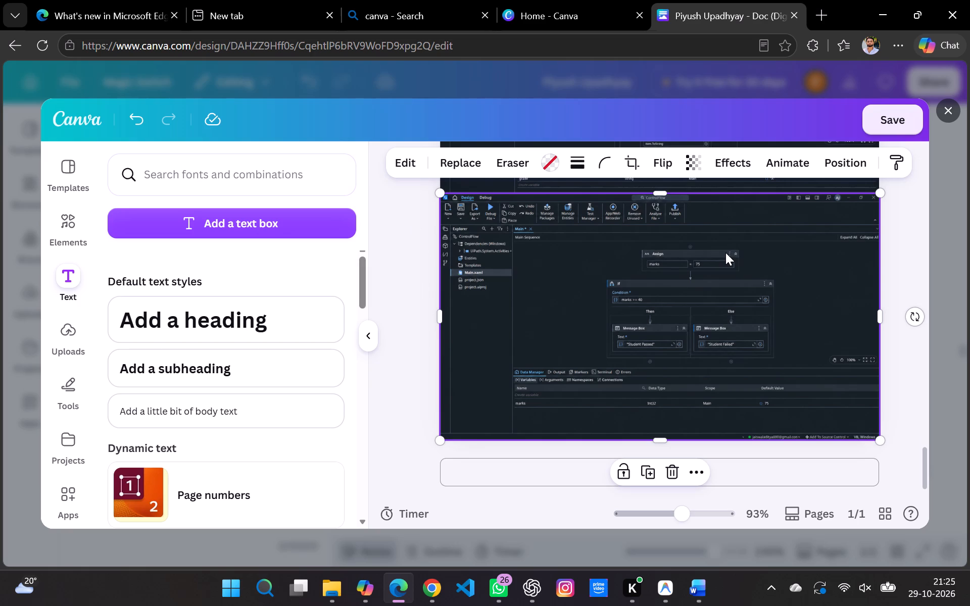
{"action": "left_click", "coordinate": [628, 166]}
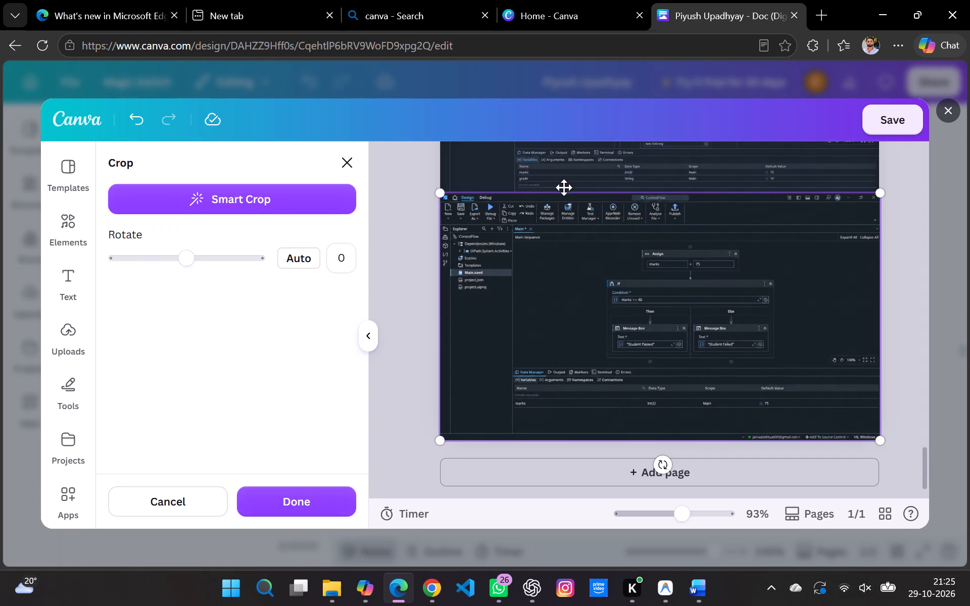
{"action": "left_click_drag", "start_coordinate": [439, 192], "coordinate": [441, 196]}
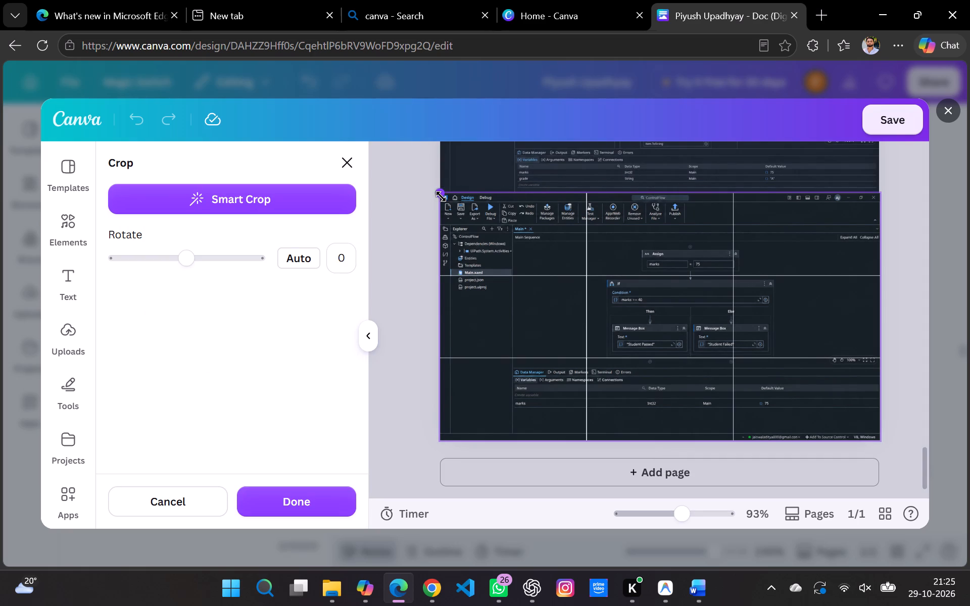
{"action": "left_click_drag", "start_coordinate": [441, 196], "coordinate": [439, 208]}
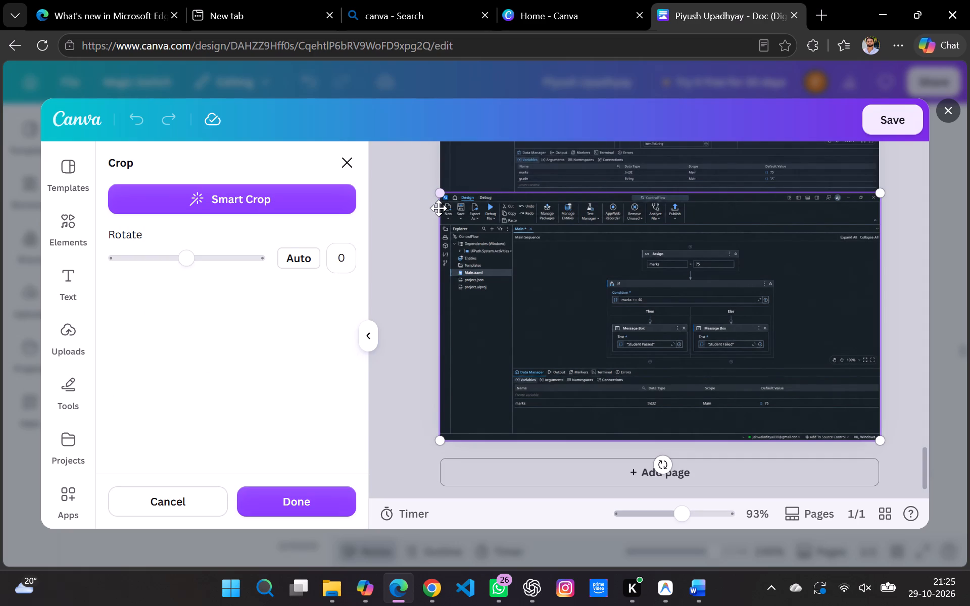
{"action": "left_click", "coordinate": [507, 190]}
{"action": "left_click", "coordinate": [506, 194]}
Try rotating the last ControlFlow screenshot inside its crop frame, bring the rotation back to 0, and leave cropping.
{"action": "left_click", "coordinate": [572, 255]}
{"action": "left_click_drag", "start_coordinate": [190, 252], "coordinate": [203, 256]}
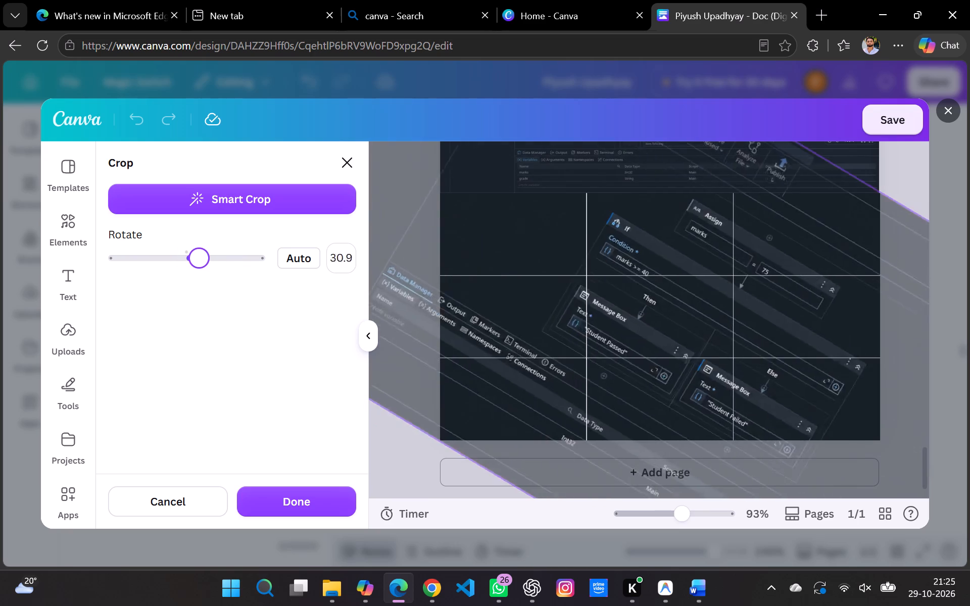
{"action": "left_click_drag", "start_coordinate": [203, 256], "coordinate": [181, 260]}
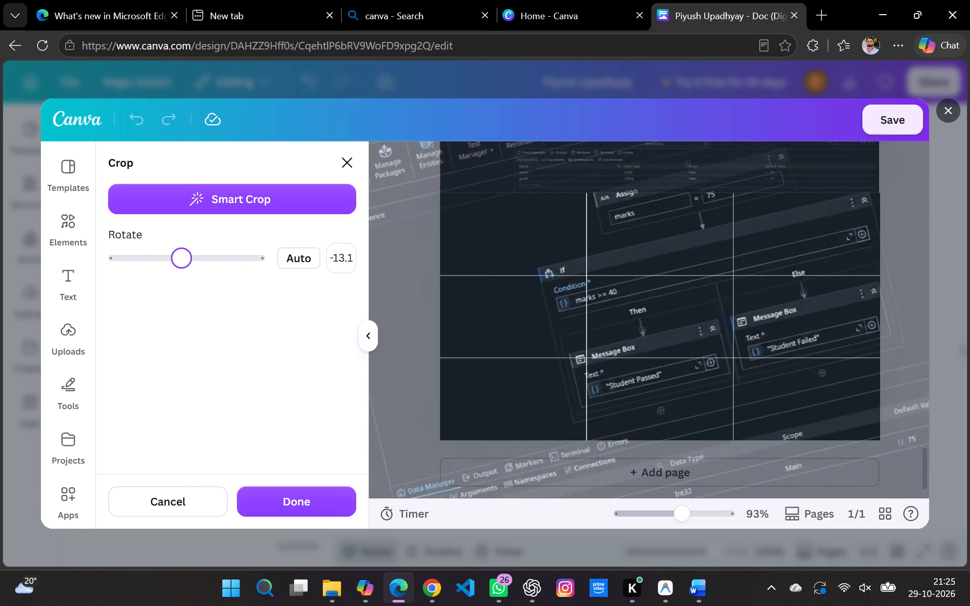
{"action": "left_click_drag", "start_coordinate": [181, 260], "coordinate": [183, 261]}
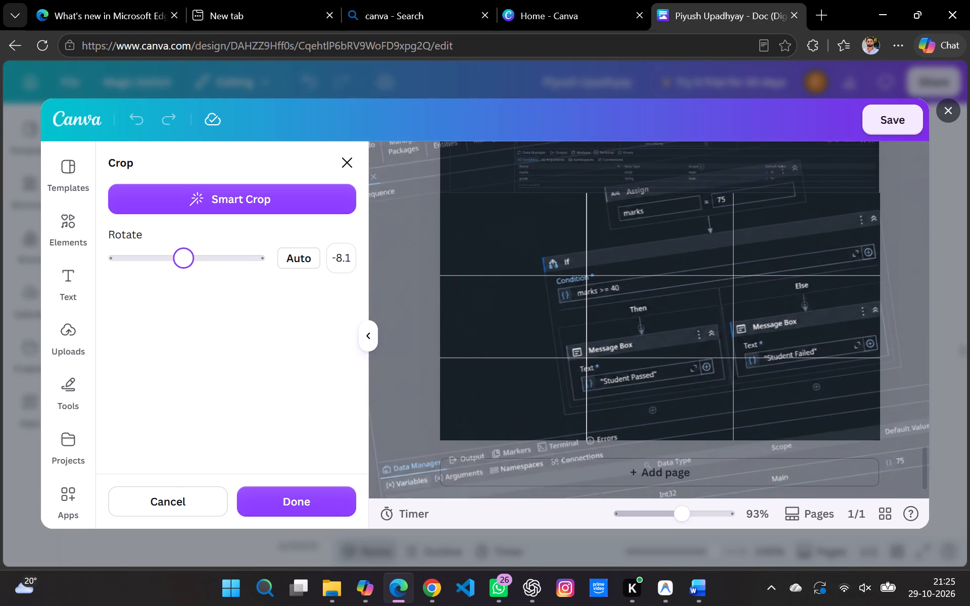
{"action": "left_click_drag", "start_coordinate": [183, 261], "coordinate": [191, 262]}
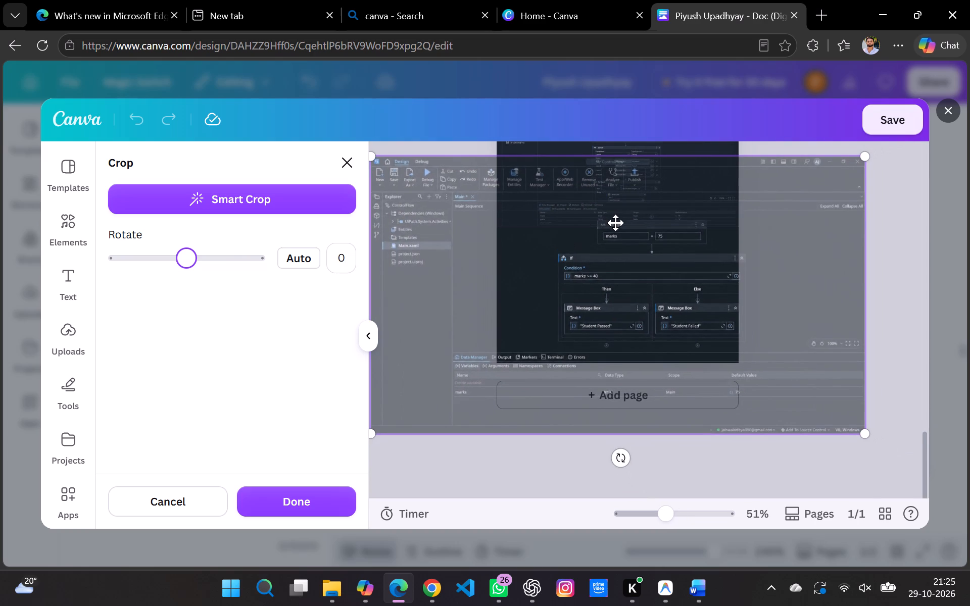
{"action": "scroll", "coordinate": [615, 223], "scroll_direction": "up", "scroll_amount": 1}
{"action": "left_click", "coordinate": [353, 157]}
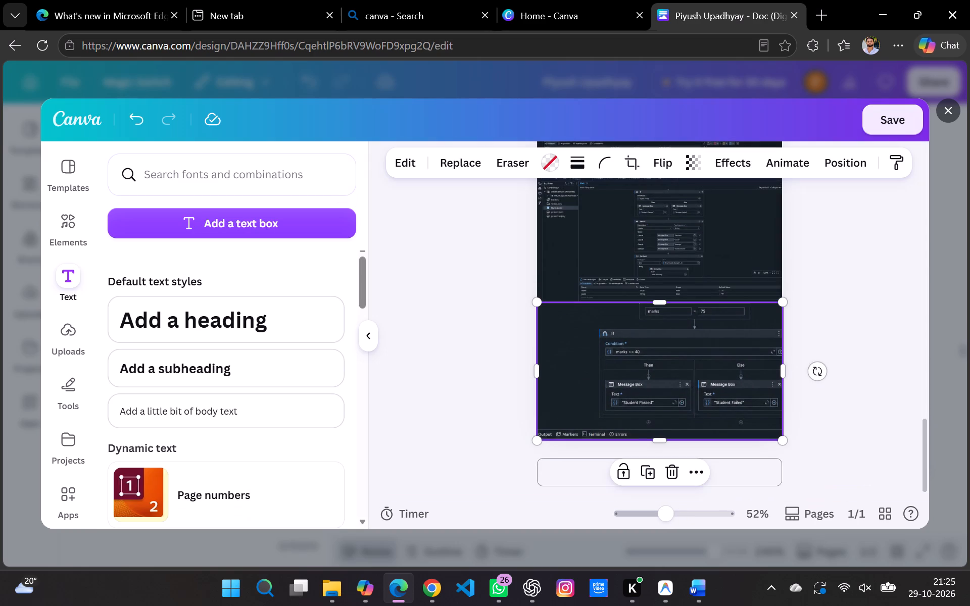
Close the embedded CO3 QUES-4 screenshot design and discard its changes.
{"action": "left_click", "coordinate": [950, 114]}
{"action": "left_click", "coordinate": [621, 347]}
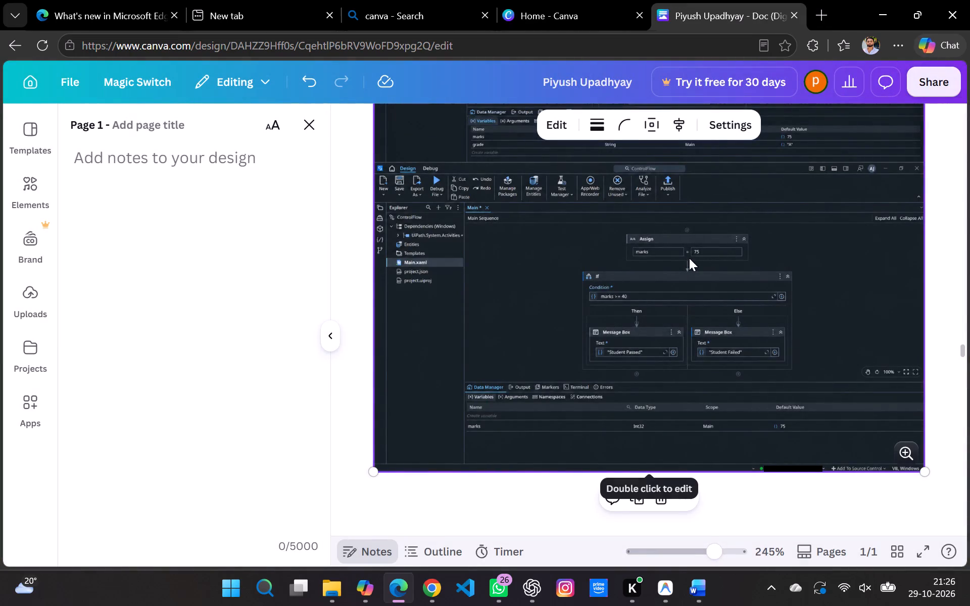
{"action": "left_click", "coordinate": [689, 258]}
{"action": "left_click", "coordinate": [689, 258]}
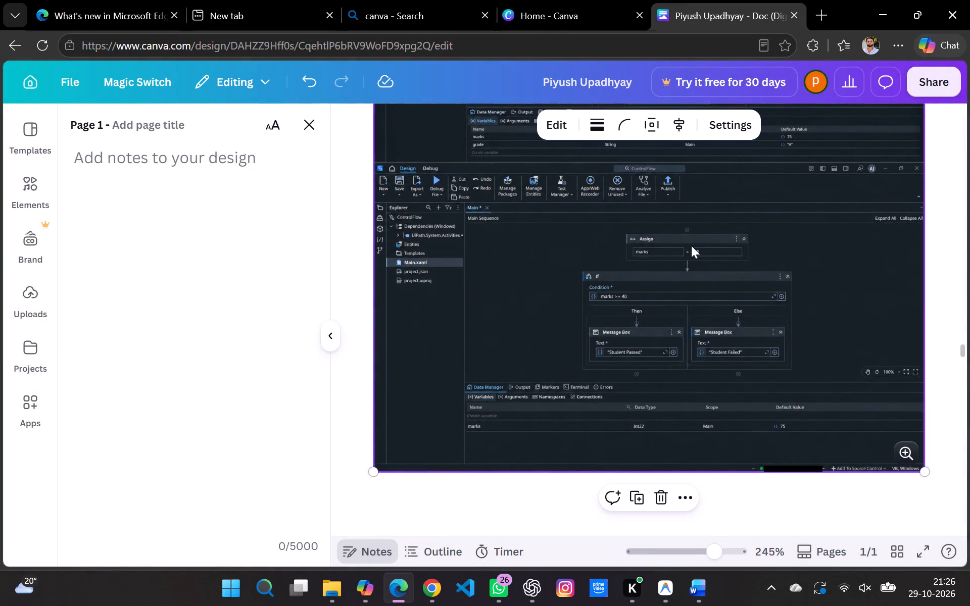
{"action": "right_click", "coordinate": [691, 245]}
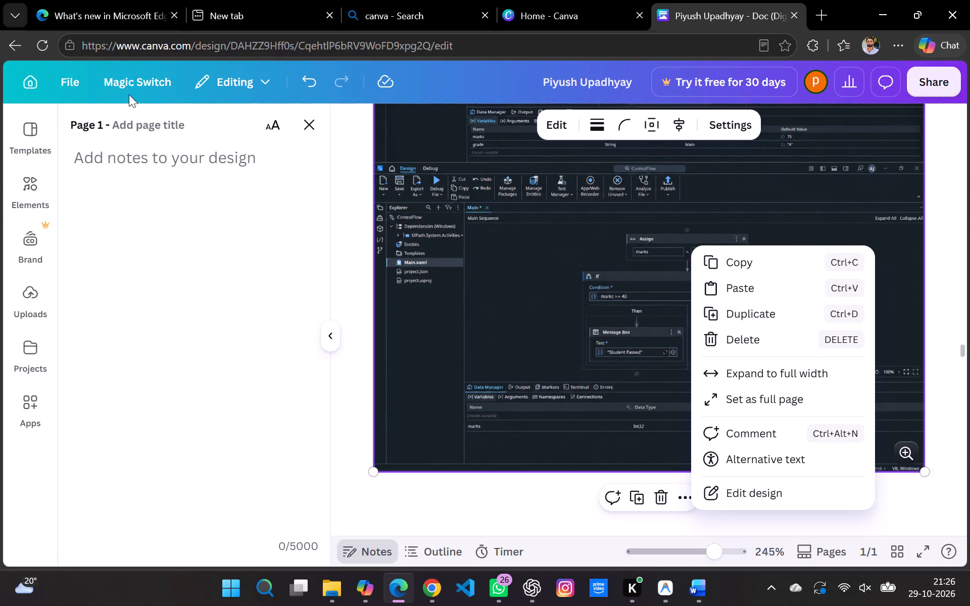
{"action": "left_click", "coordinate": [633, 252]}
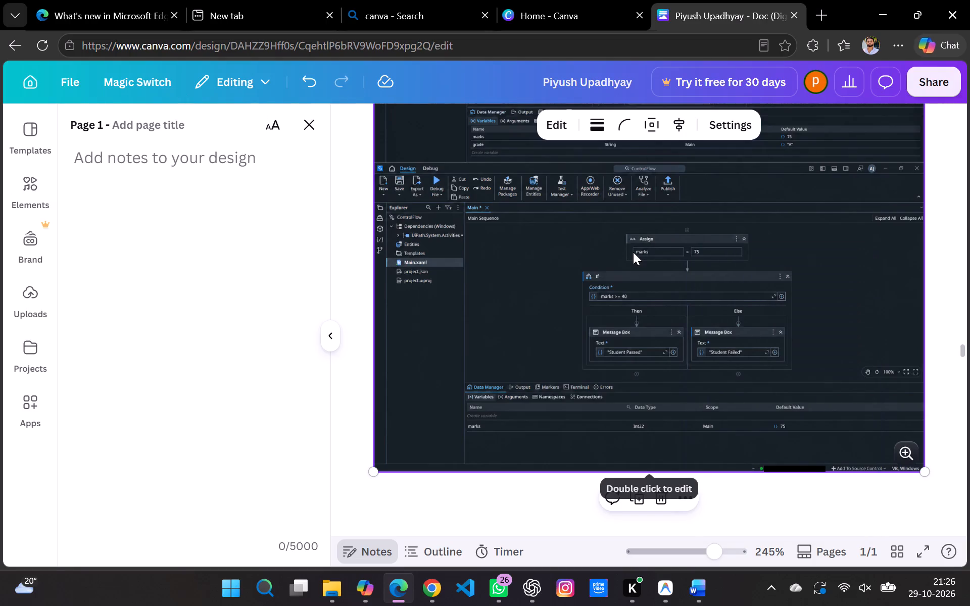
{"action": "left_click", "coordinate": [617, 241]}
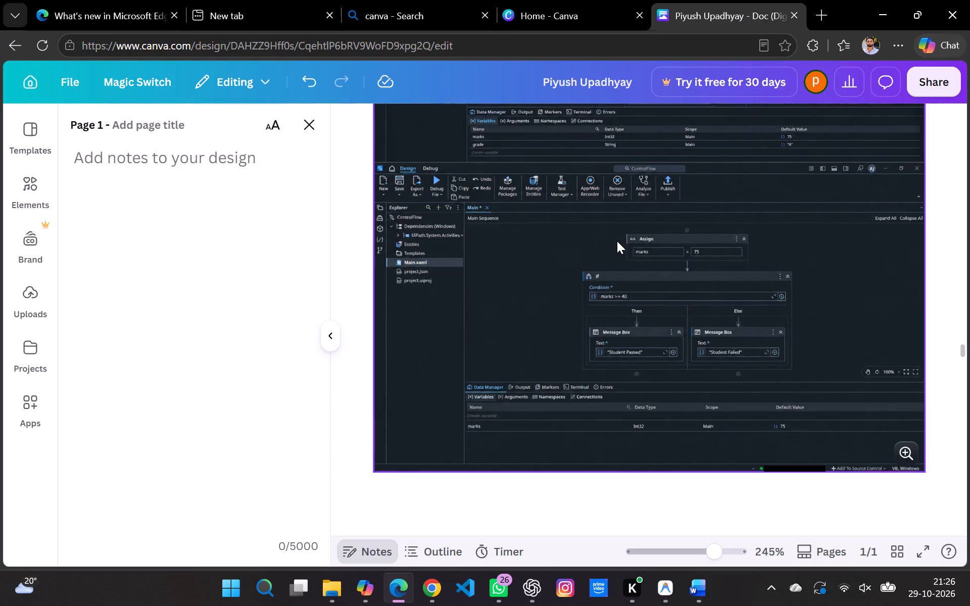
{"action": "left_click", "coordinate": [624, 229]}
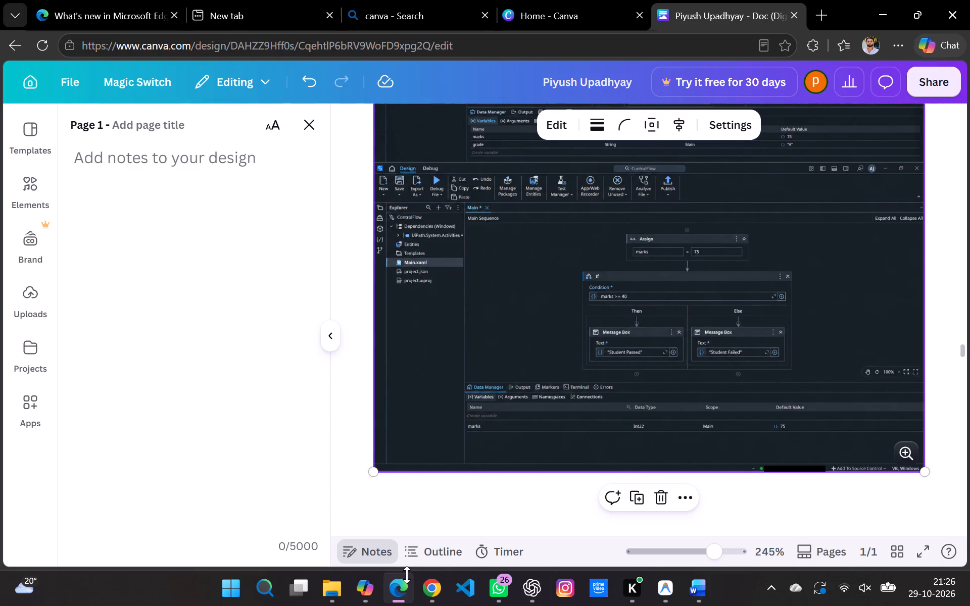
Switch to Chrome and reload the CA2-ASSIGNMENT page to check the submission status and time remaining.
{"action": "left_click", "coordinate": [436, 589]}
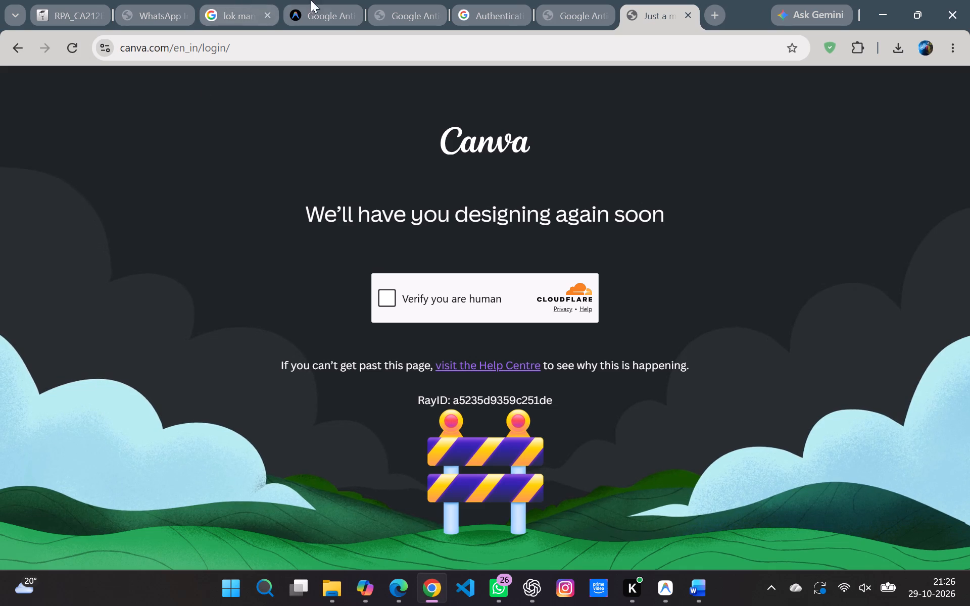
{"action": "left_click", "coordinate": [63, 0]}
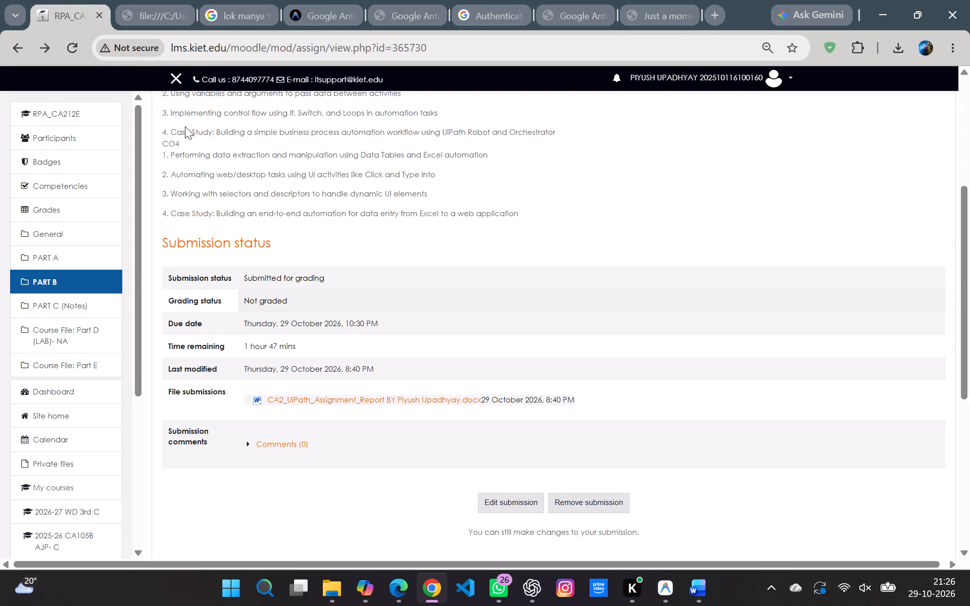
{"action": "left_click", "coordinate": [83, 52]}
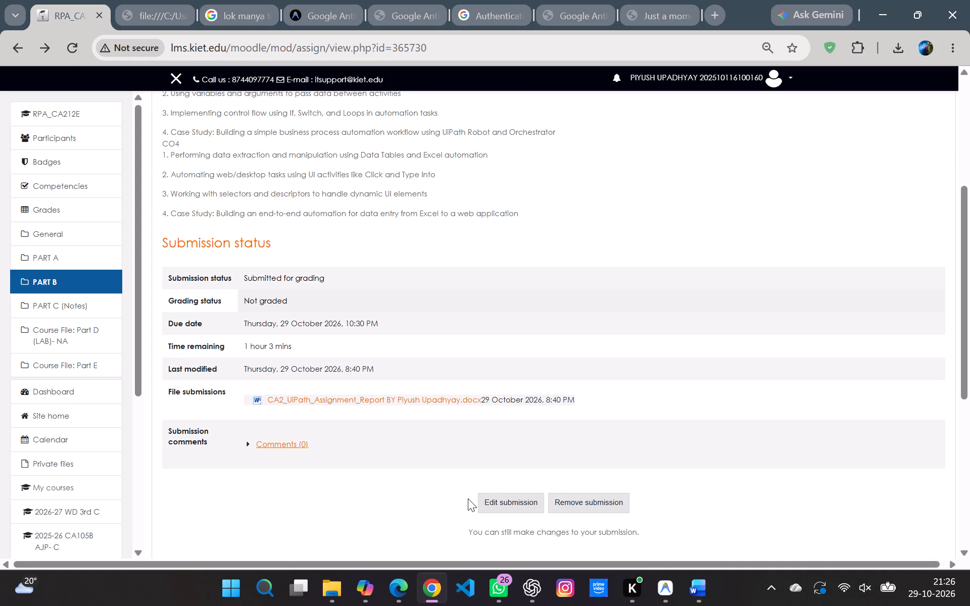
{"action": "left_click", "coordinate": [65, 42]}
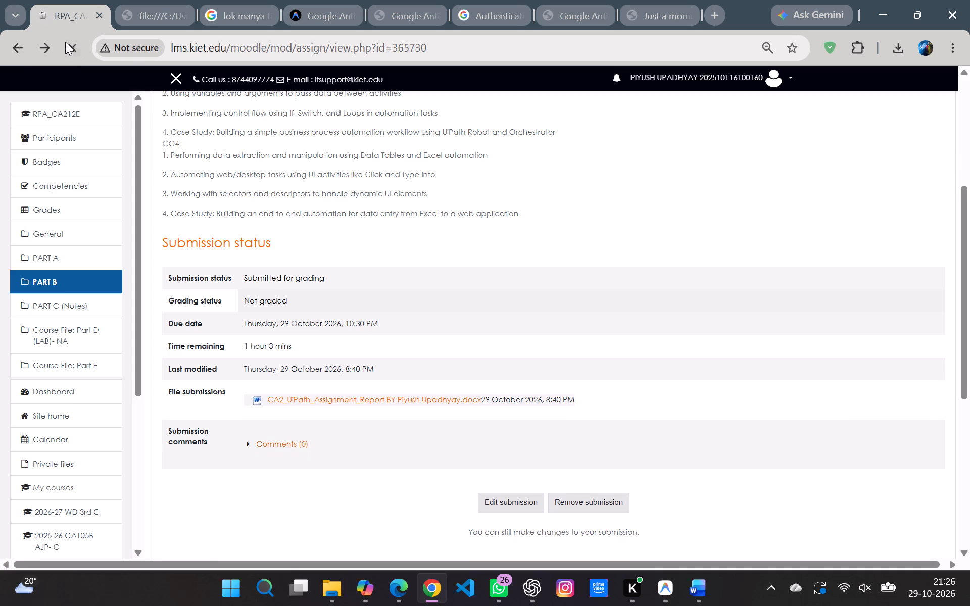
{"action": "left_click", "coordinate": [65, 42]}
Switch back to the Canva report in Edge and review the ControlFlow screenshots upward from the last one.
{"action": "left_click", "coordinate": [414, 586]}
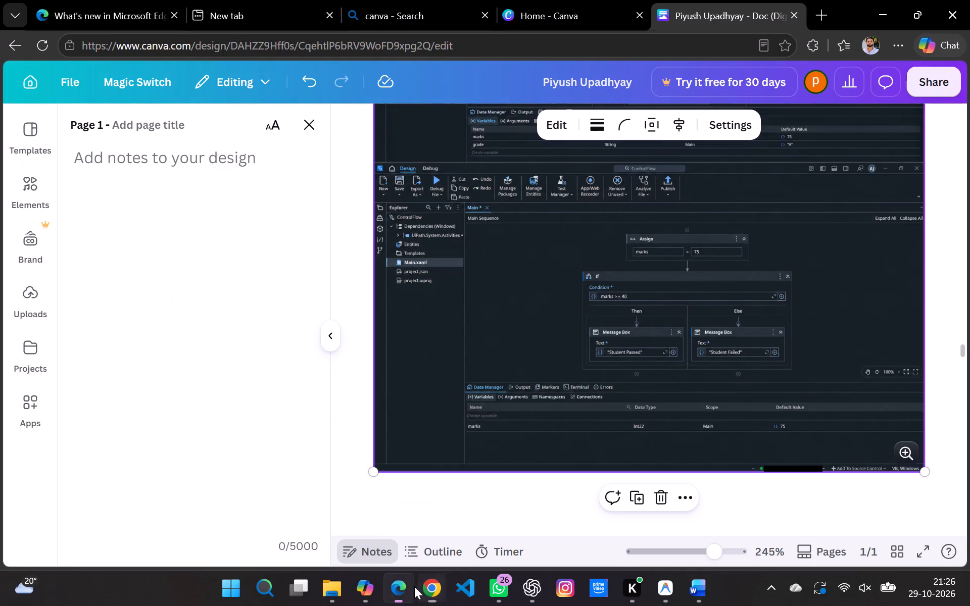
{"action": "scroll", "coordinate": [590, 321], "scroll_direction": "up", "scroll_amount": 1}
{"action": "left_click", "coordinate": [590, 321]}
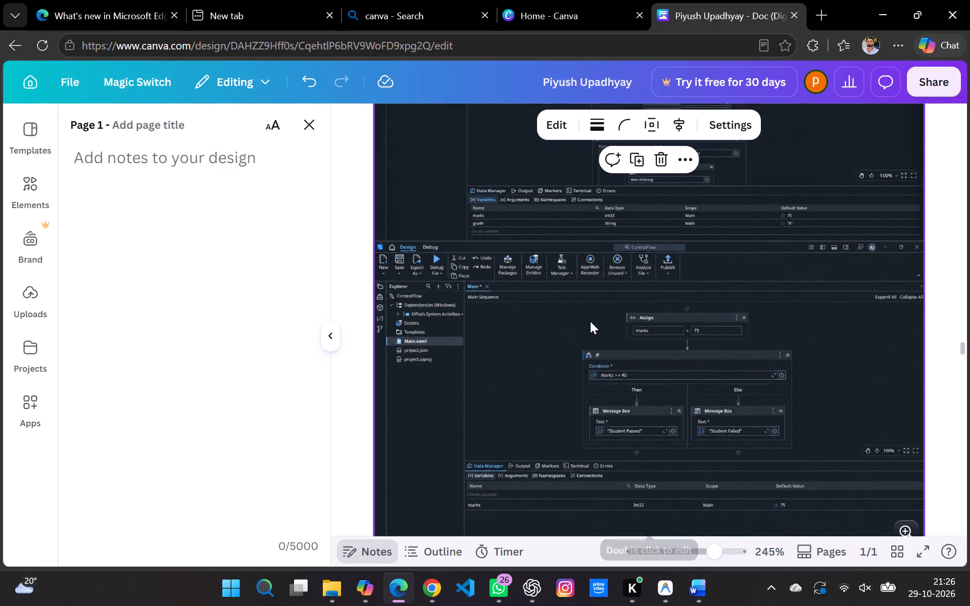
{"action": "scroll", "coordinate": [590, 321], "scroll_direction": "up", "scroll_amount": 1}
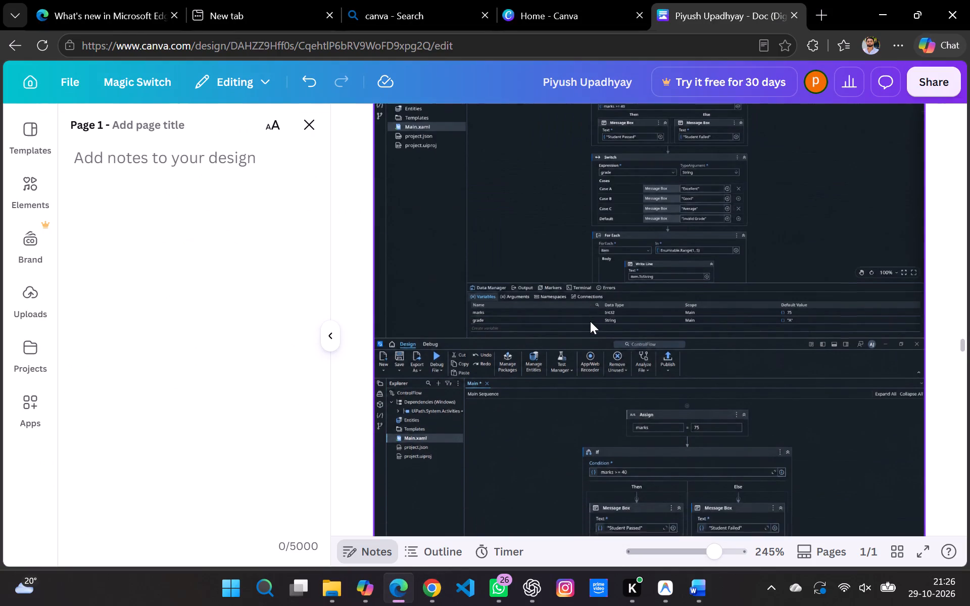
{"action": "scroll", "coordinate": [590, 321], "scroll_direction": "up", "scroll_amount": 2}
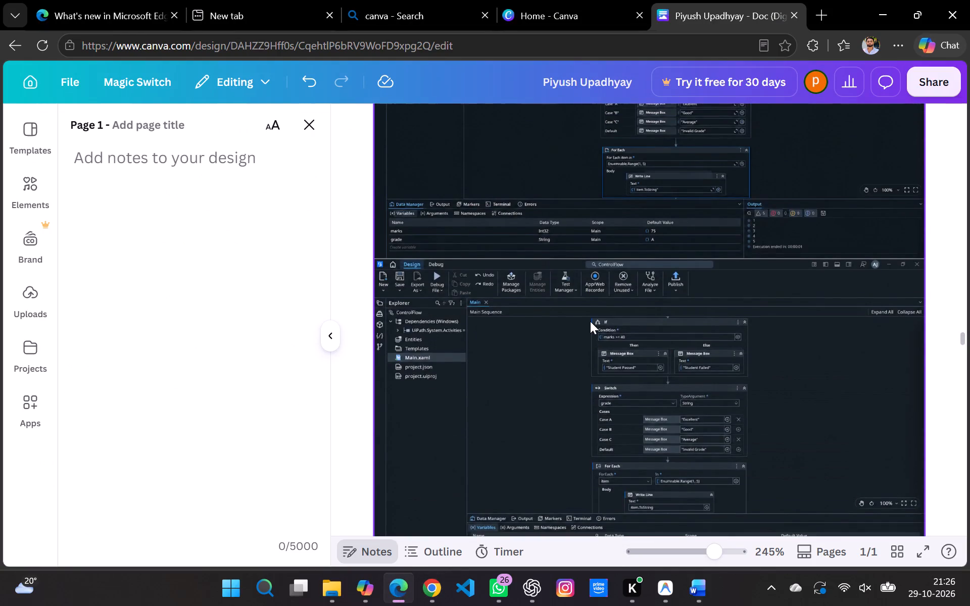
{"action": "scroll", "coordinate": [590, 321], "scroll_direction": "up", "scroll_amount": 1}
{"action": "left_click", "coordinate": [700, 315]}
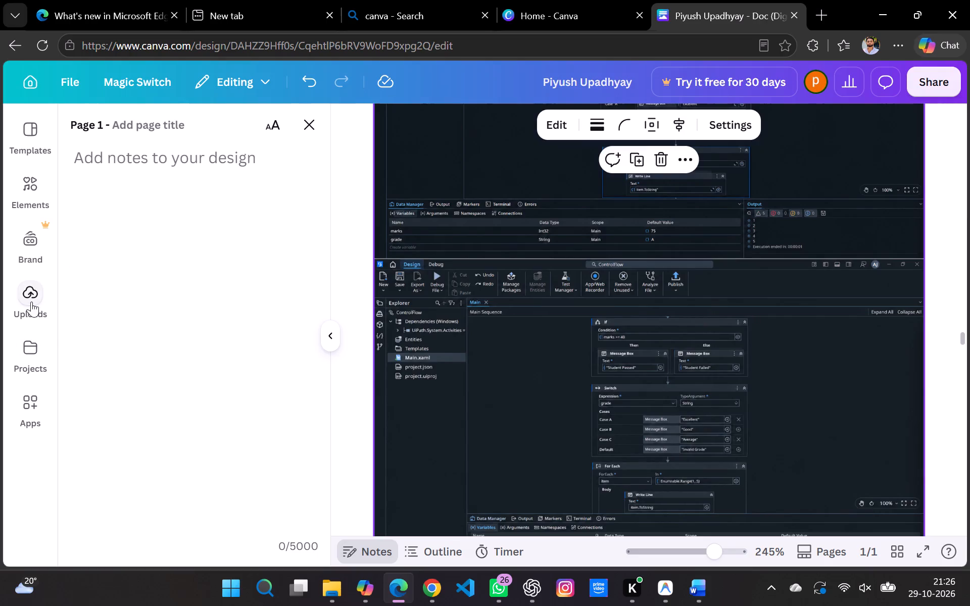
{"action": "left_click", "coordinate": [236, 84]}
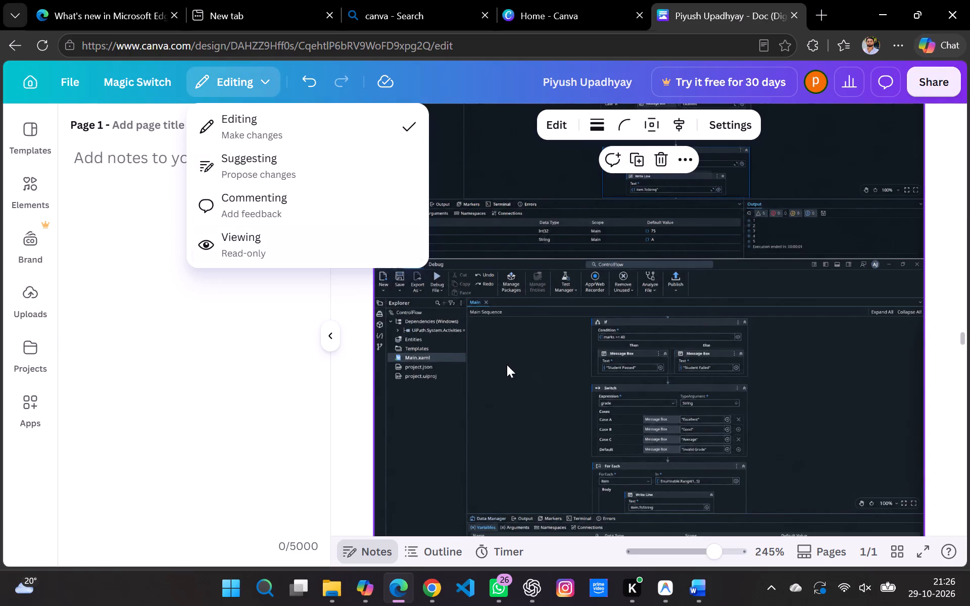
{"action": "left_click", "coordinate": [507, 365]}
Review the CO3 screenshots from QUES-4 back up to the BasicAutomation welcome message box for the original student's details.
{"action": "scroll", "coordinate": [507, 365], "scroll_direction": "down", "scroll_amount": 2}
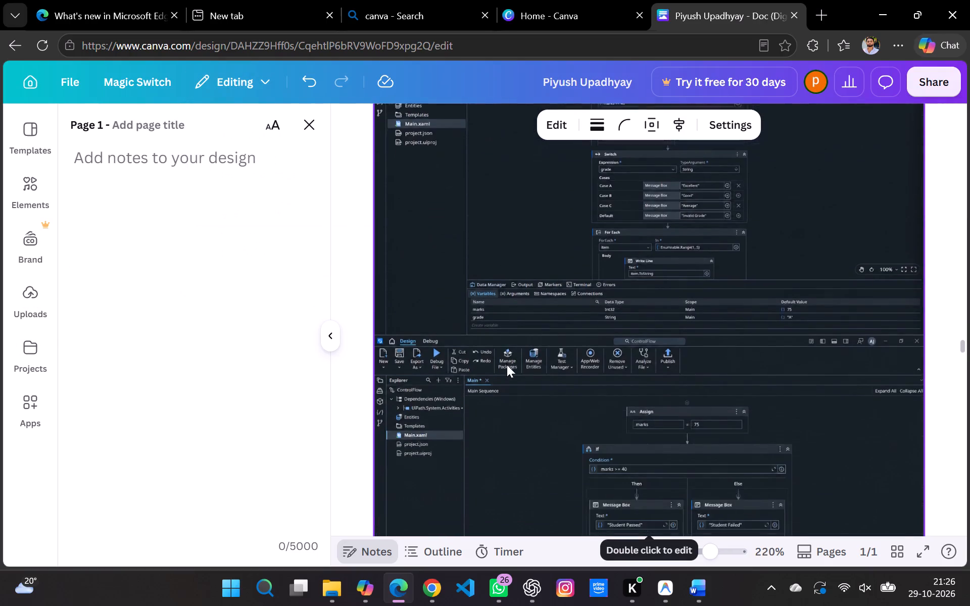
{"action": "scroll", "coordinate": [507, 365], "scroll_direction": "up", "scroll_amount": 1}
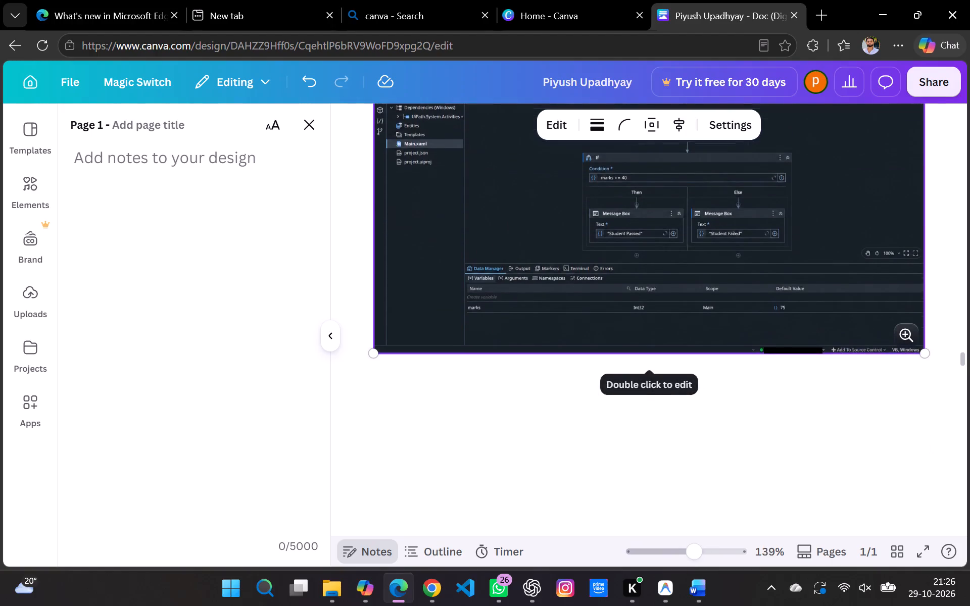
{"action": "scroll", "coordinate": [507, 365], "scroll_direction": "up", "scroll_amount": 9}
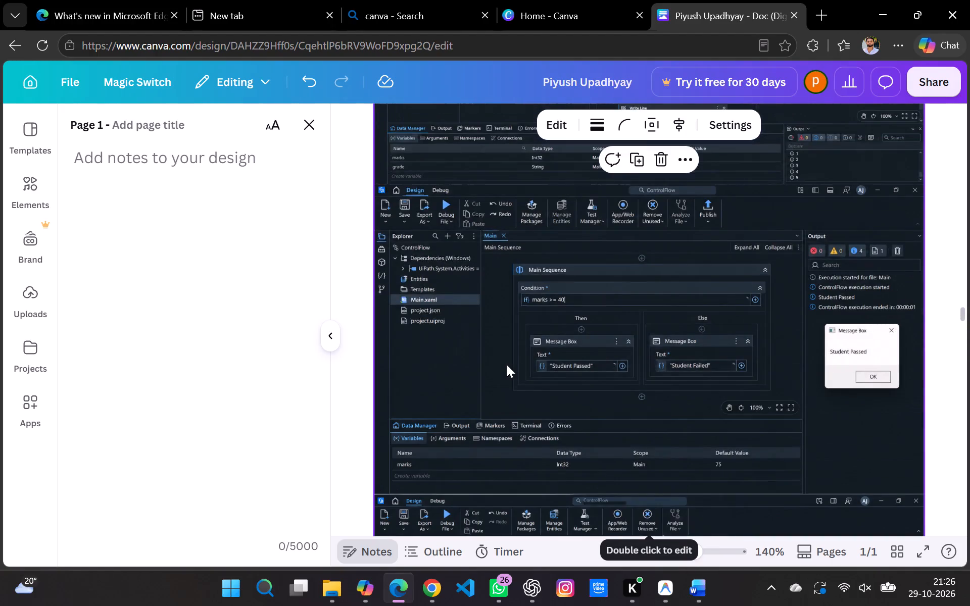
{"action": "scroll", "coordinate": [507, 365], "scroll_direction": "up", "scroll_amount": 5}
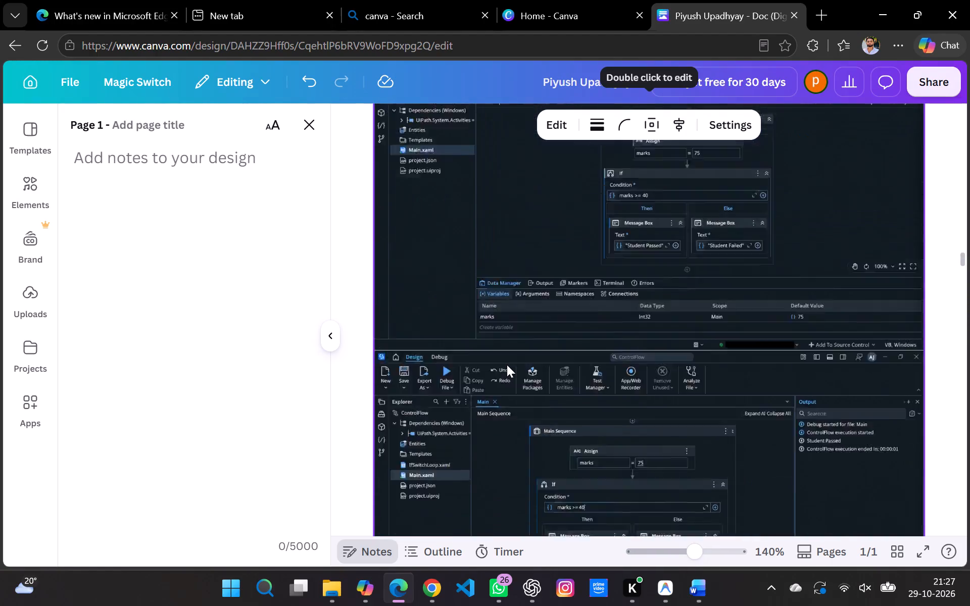
{"action": "scroll", "coordinate": [507, 365], "scroll_direction": "up", "scroll_amount": 5}
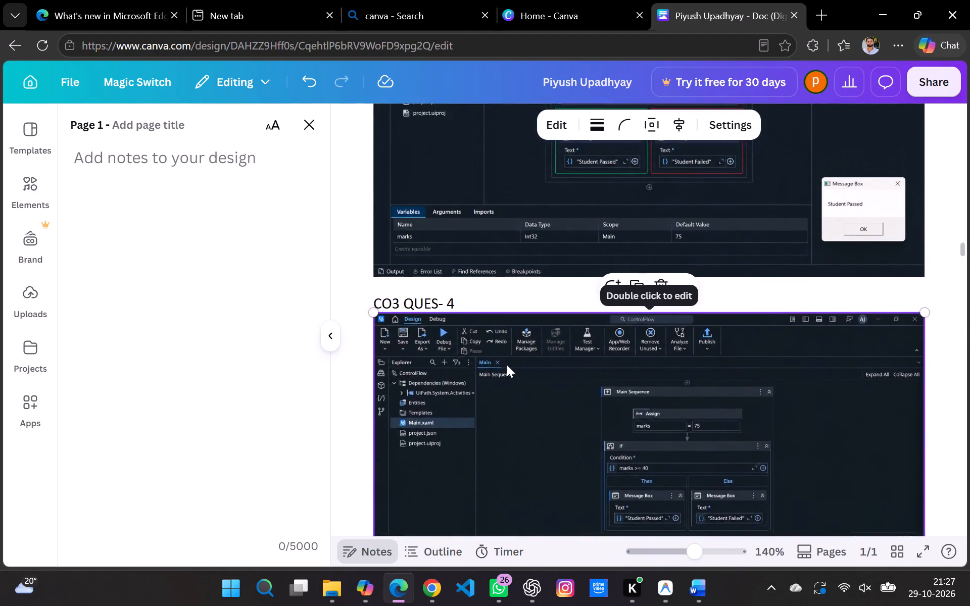
{"action": "scroll", "coordinate": [507, 365], "scroll_direction": "up", "scroll_amount": 6}
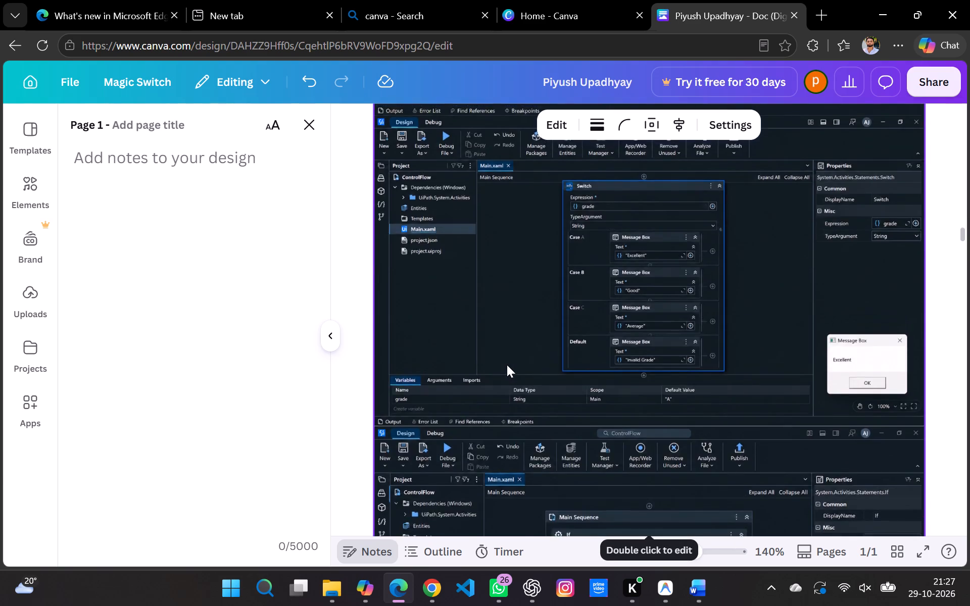
{"action": "scroll", "coordinate": [507, 365], "scroll_direction": "up", "scroll_amount": 2}
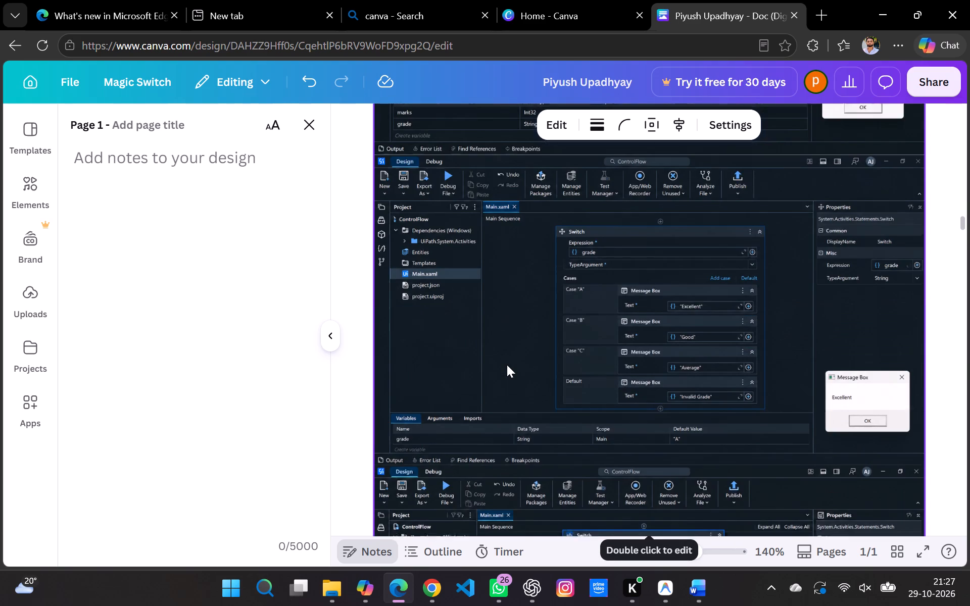
{"action": "scroll", "coordinate": [507, 365], "scroll_direction": "up", "scroll_amount": 1}
{"action": "left_click", "coordinate": [697, 234]}
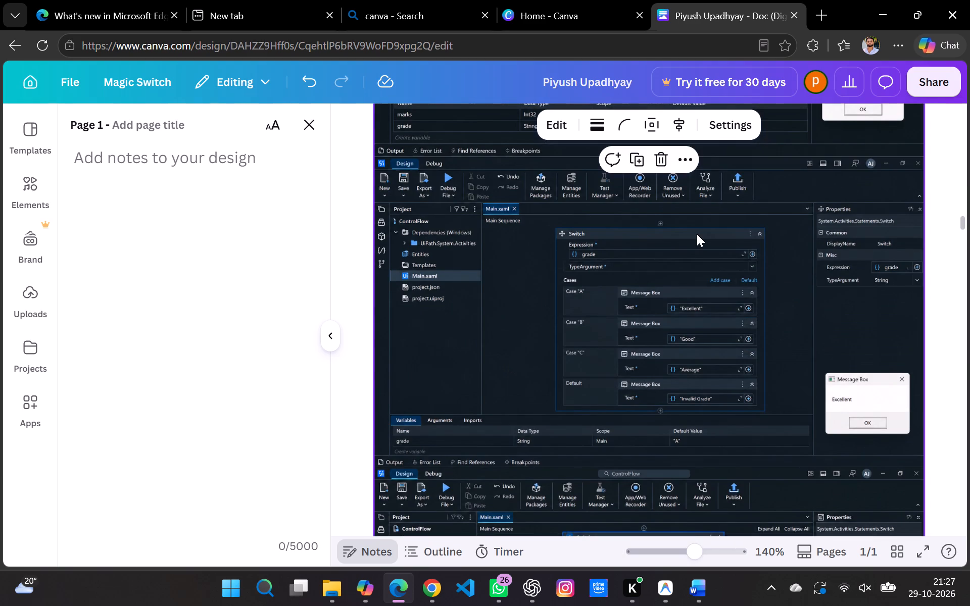
{"action": "scroll", "coordinate": [472, 229], "scroll_direction": "up", "scroll_amount": 4}
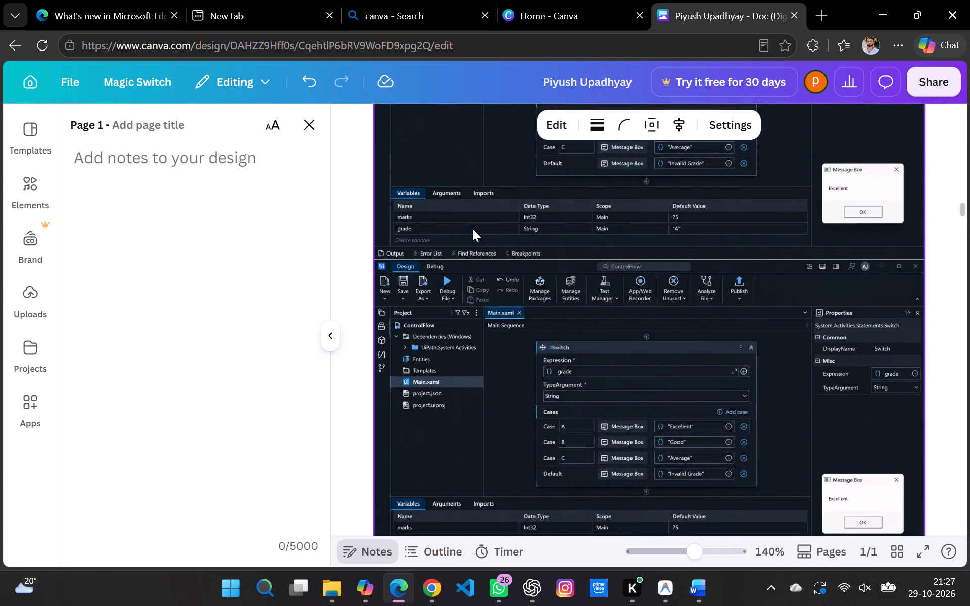
{"action": "scroll", "coordinate": [472, 229], "scroll_direction": "up", "scroll_amount": 6}
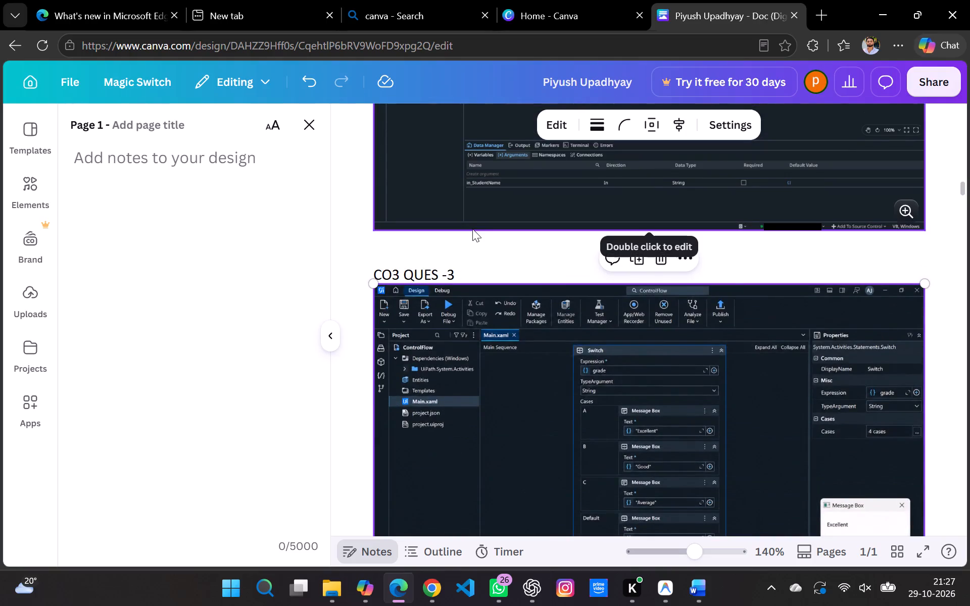
{"action": "scroll", "coordinate": [472, 229], "scroll_direction": "up", "scroll_amount": 4}
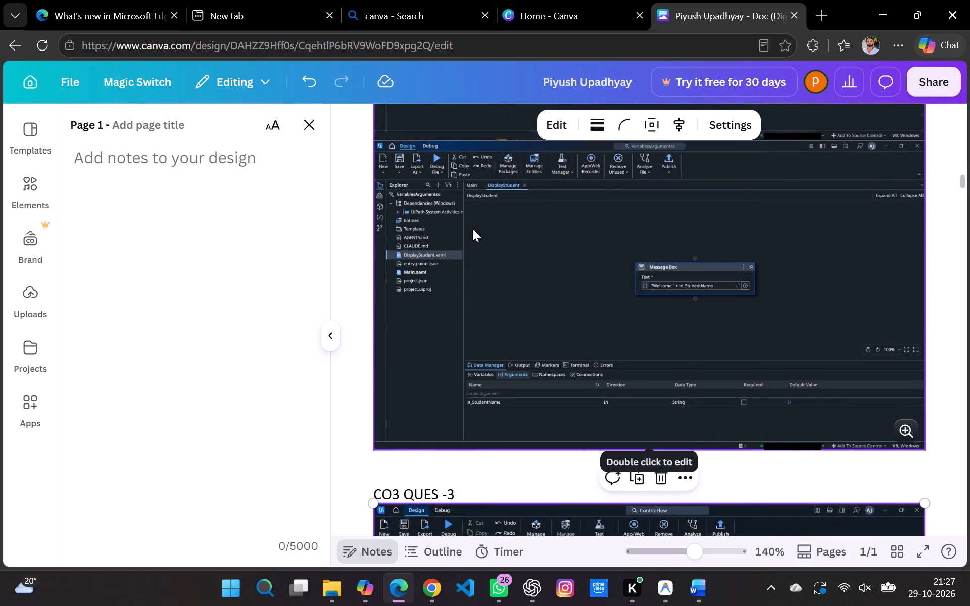
{"action": "scroll", "coordinate": [472, 229], "scroll_direction": "up", "scroll_amount": 5}
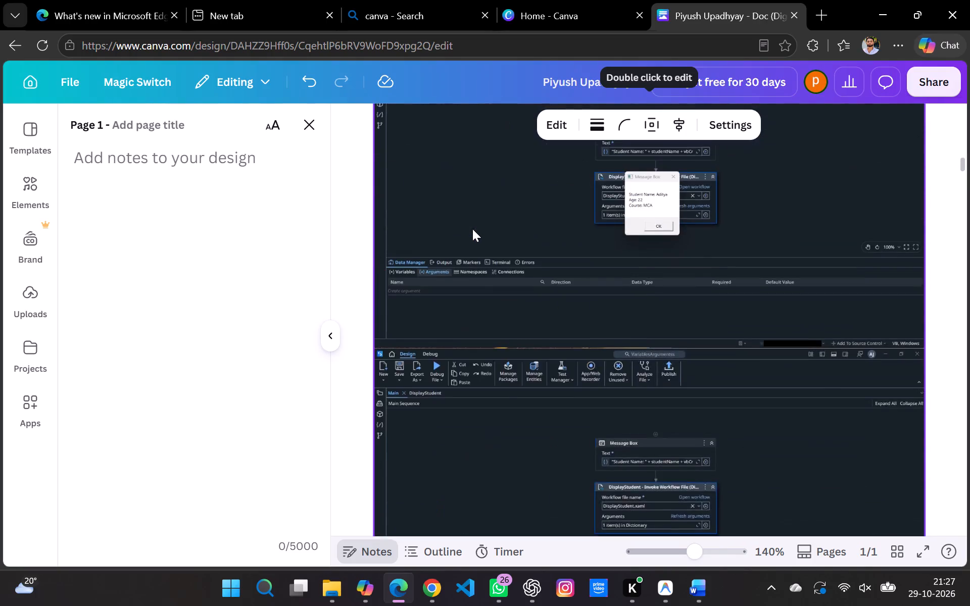
{"action": "scroll", "coordinate": [472, 229], "scroll_direction": "up", "scroll_amount": 6}
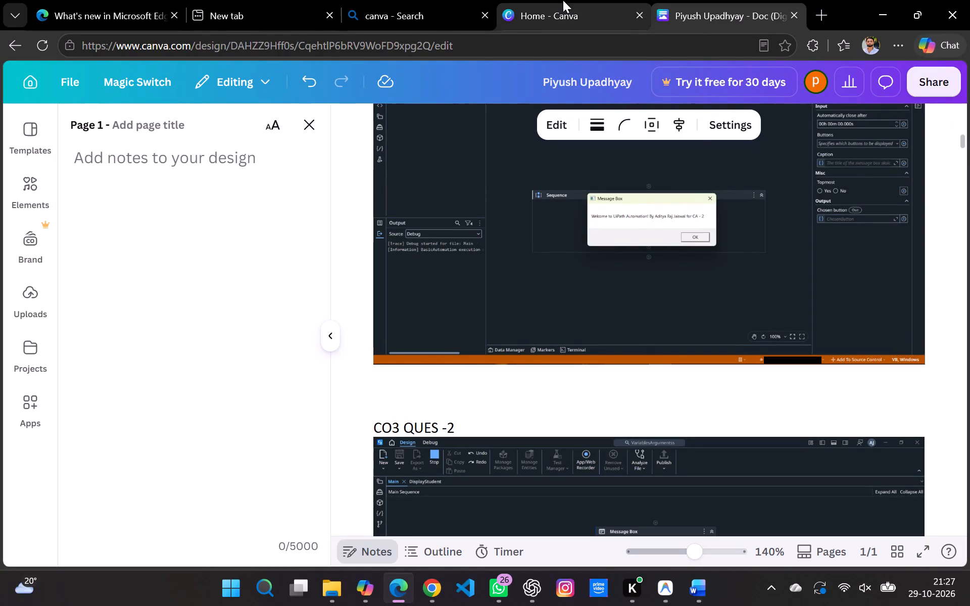
{"action": "left_click", "coordinate": [679, 200]}
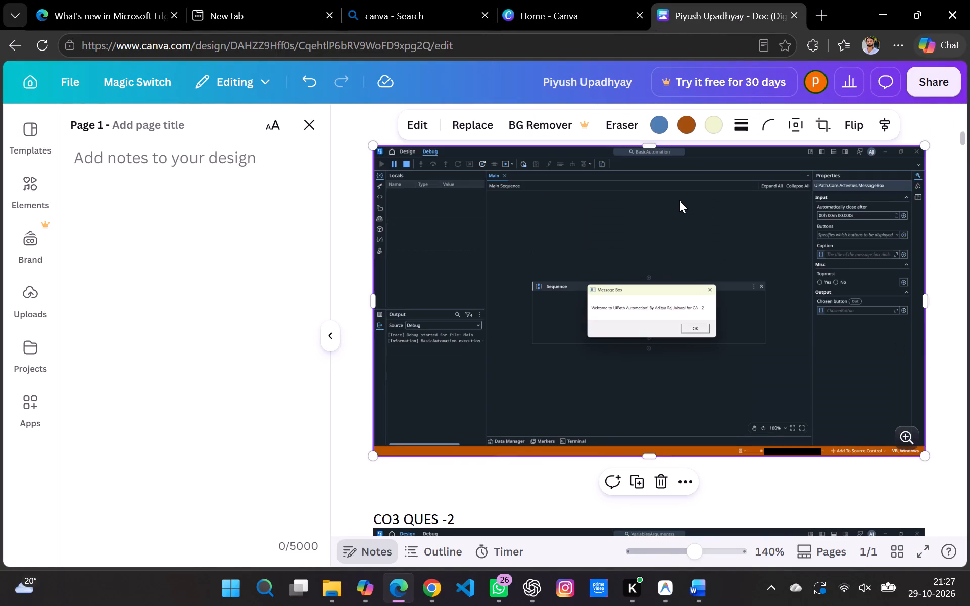
Examine the CO4 screenshots at the report's end and around the CO 4 QUES – 4 heading, including the selector screenshots above it.
{"action": "scroll", "coordinate": [624, 294], "scroll_direction": "down", "scroll_amount": 17}
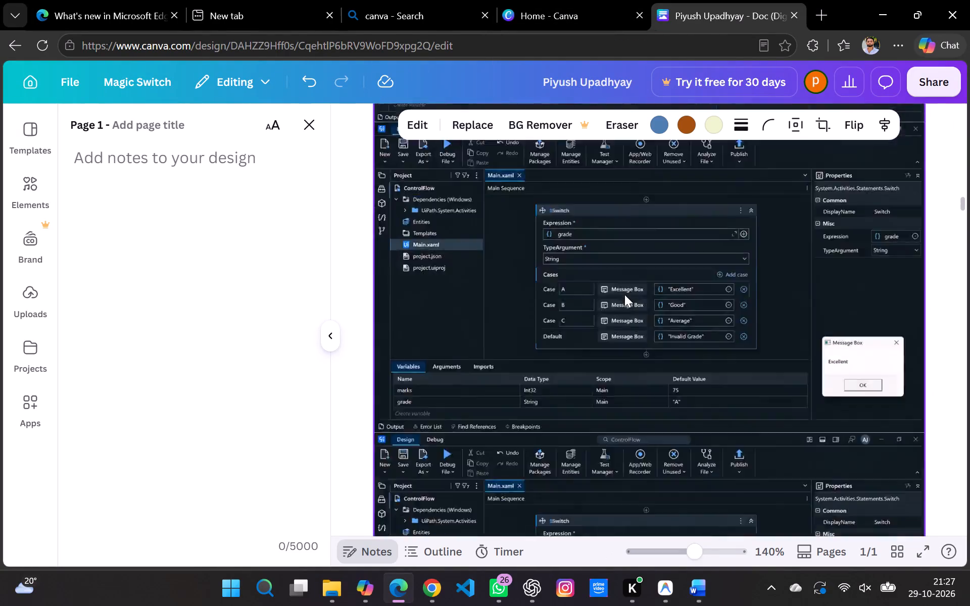
{"action": "scroll", "coordinate": [624, 294], "scroll_direction": "down", "scroll_amount": 10}
{"action": "scroll", "coordinate": [624, 294], "scroll_direction": "down", "scroll_amount": 15}
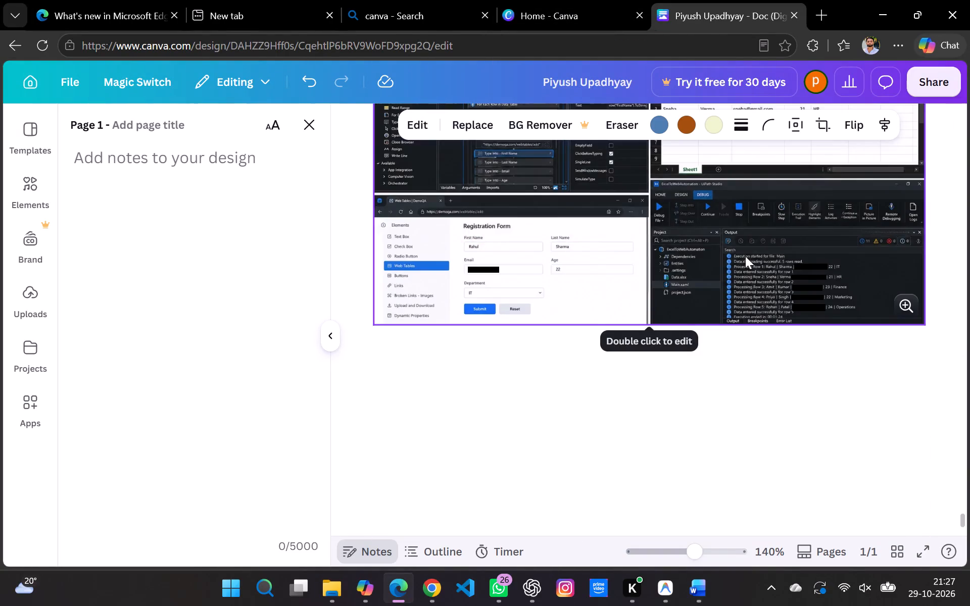
{"action": "scroll", "coordinate": [745, 256], "scroll_direction": "up", "scroll_amount": 8}
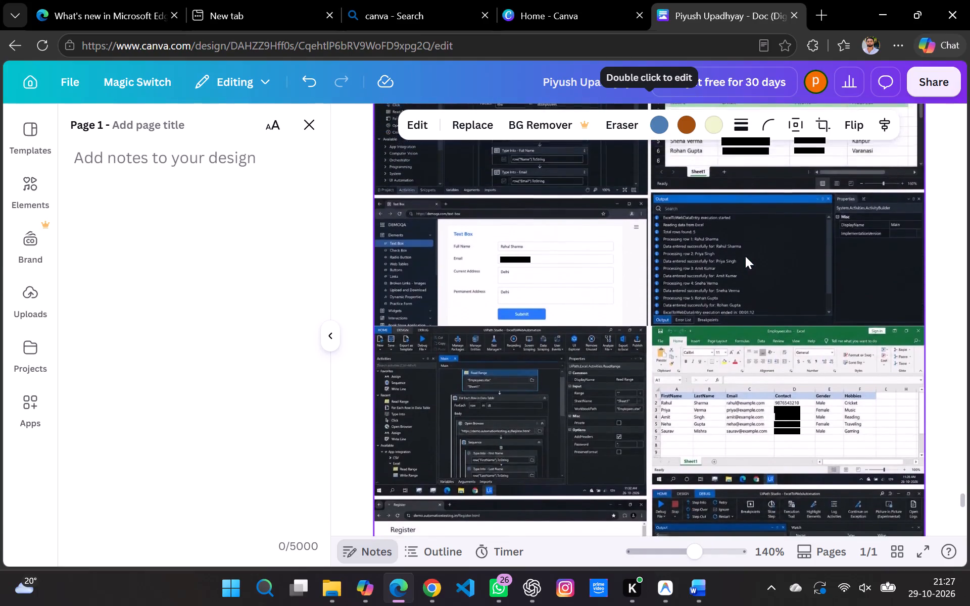
{"action": "scroll", "coordinate": [745, 256], "scroll_direction": "up", "scroll_amount": 5}
{"action": "left_click", "coordinate": [758, 231]}
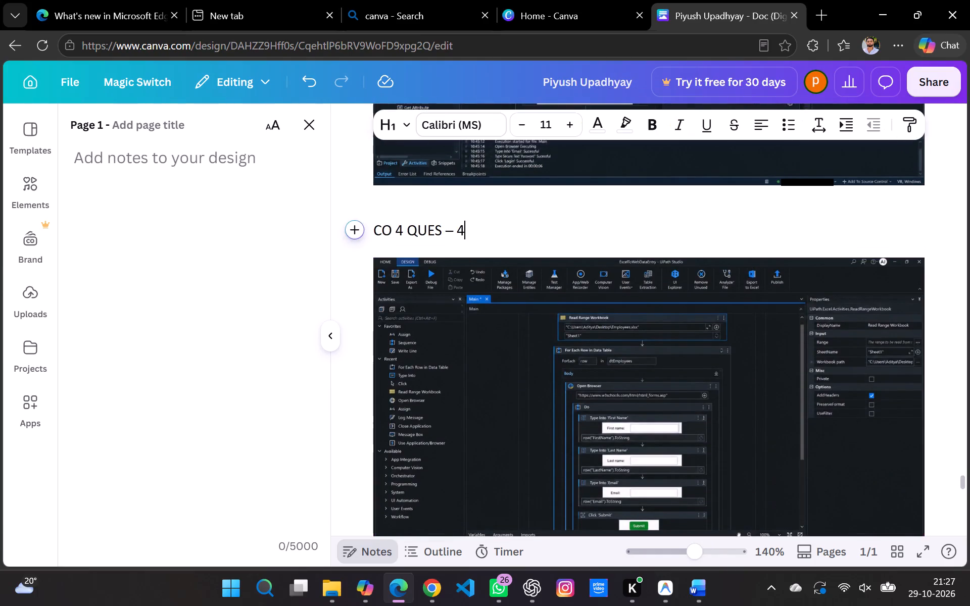
{"action": "scroll", "coordinate": [758, 231], "scroll_direction": "down", "scroll_amount": 5}
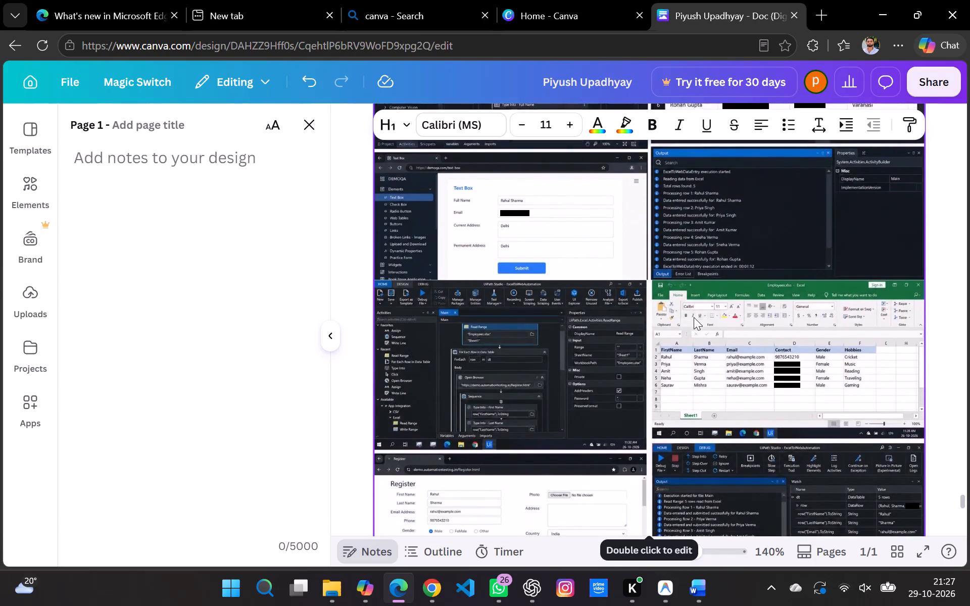
{"action": "scroll", "coordinate": [694, 317], "scroll_direction": "up", "scroll_amount": 5}
{"action": "scroll", "coordinate": [908, 142], "scroll_direction": "up", "scroll_amount": 4}
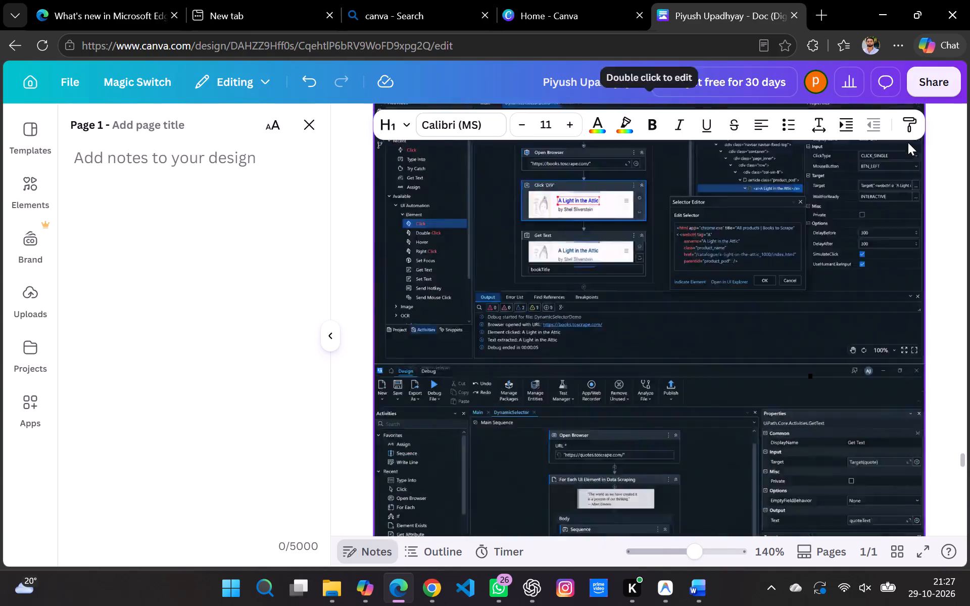
{"action": "scroll", "coordinate": [908, 142], "scroll_direction": "up", "scroll_amount": 3}
Close the Canva report and minimize Edge to return to the LMS assignment page in Chrome.
{"action": "left_click", "coordinate": [793, 15]}
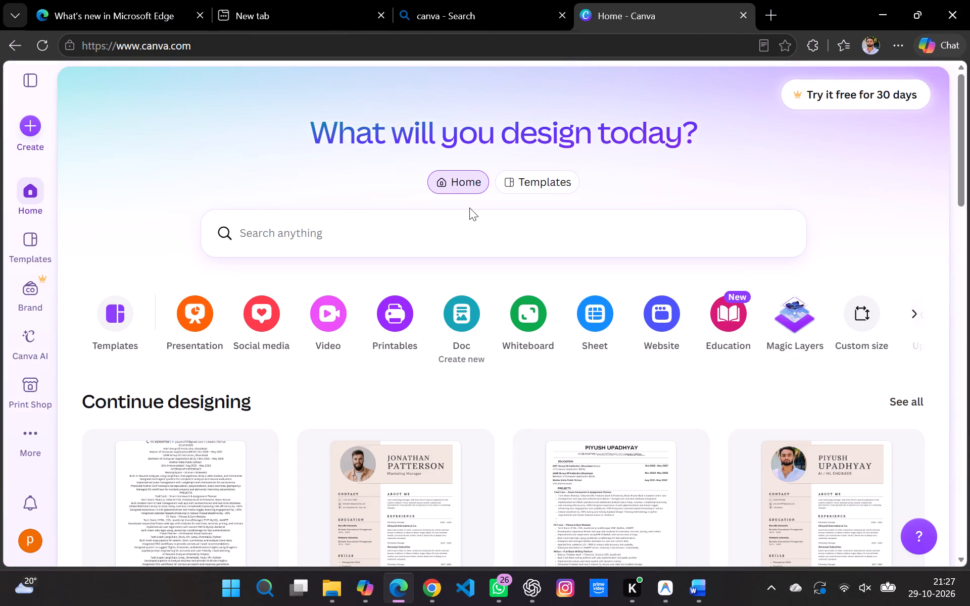
{"action": "left_click", "coordinate": [469, 188]}
{"action": "scroll", "coordinate": [469, 188], "scroll_direction": "right", "scroll_amount": 3}
{"action": "left_click", "coordinate": [879, 0]}
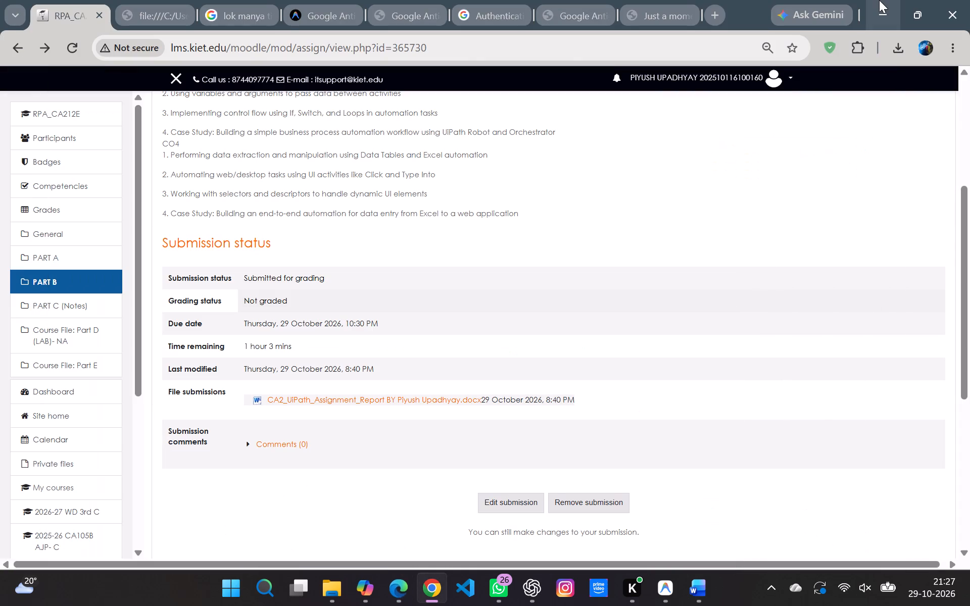
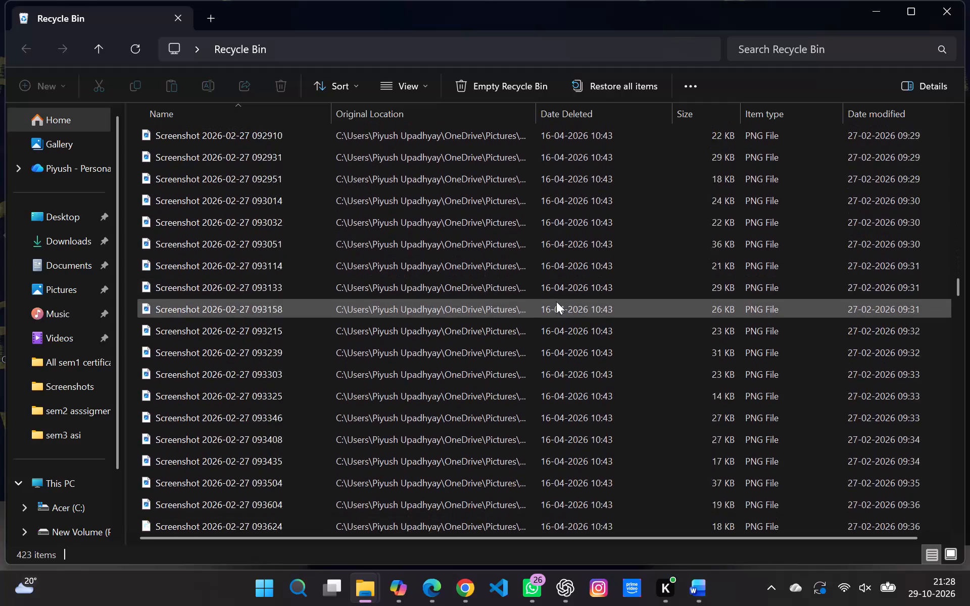
Look through the deleted items in the Recycle Bin, covering the dated screenshots and the documents, folders and installers listed before them.
{"action": "scroll", "coordinate": [556, 301], "scroll_direction": "down", "scroll_amount": 20}
{"action": "scroll", "coordinate": [556, 301], "scroll_direction": "up", "scroll_amount": 8}
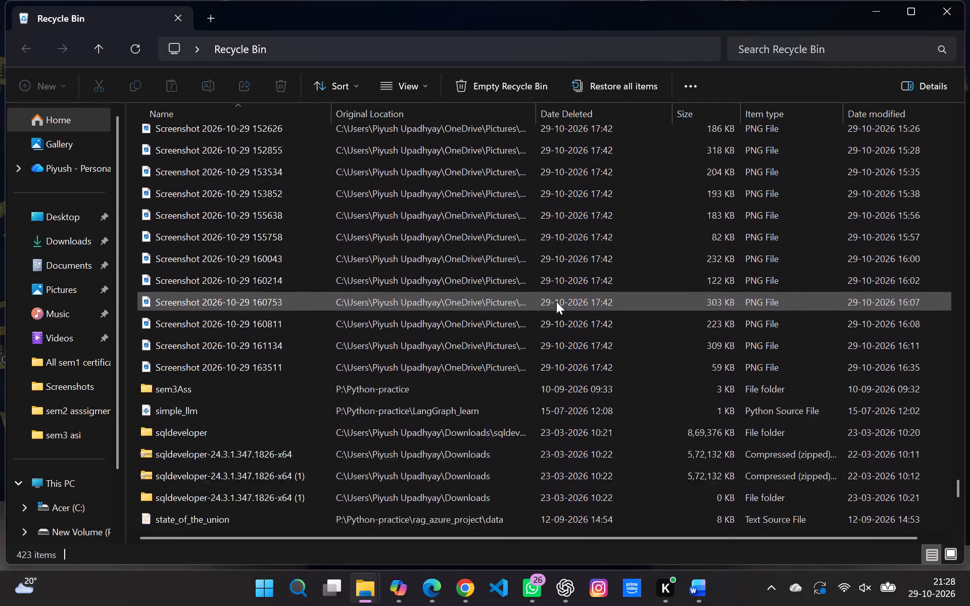
{"action": "scroll", "coordinate": [556, 301], "scroll_direction": "up", "scroll_amount": 20}
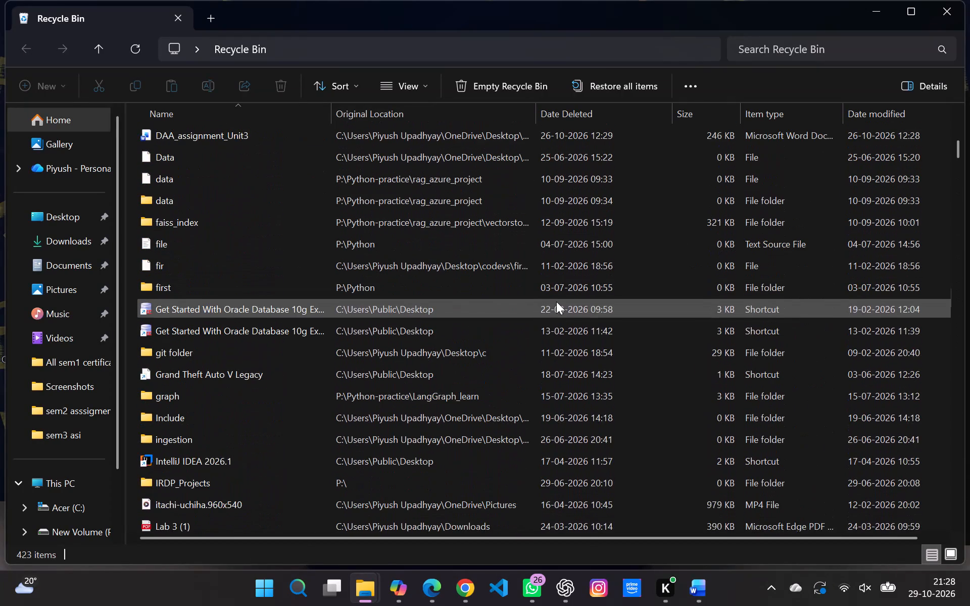
{"action": "scroll", "coordinate": [312, 553], "scroll_direction": "down", "scroll_amount": 3}
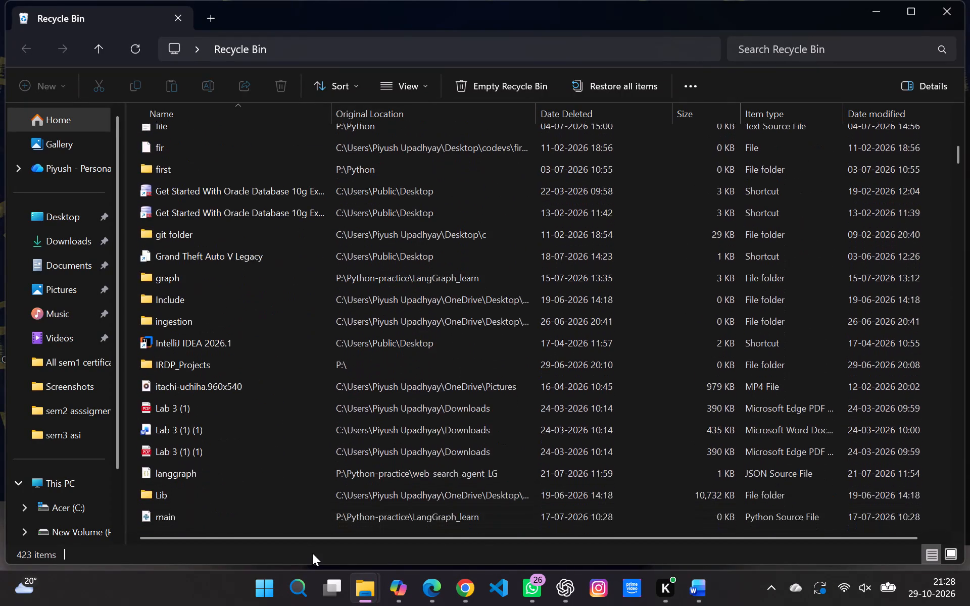
{"action": "scroll", "coordinate": [312, 553], "scroll_direction": "down", "scroll_amount": 2}
{"action": "scroll", "coordinate": [232, 512], "scroll_direction": "down", "scroll_amount": 3}
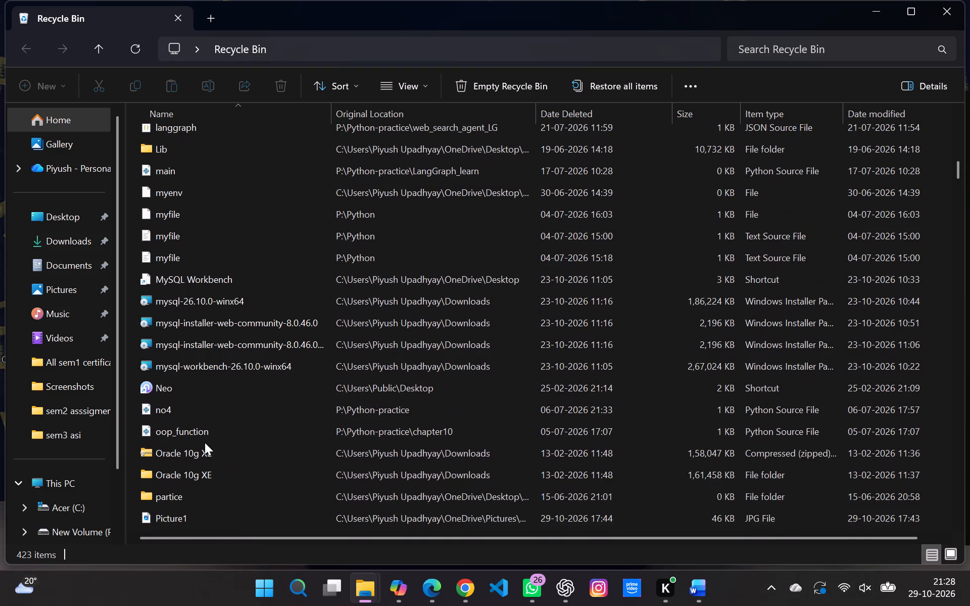
{"action": "scroll", "coordinate": [205, 442], "scroll_direction": "down", "scroll_amount": 7}
{"action": "scroll", "coordinate": [205, 442], "scroll_direction": "up", "scroll_amount": 1, "text": "ctrl"}
{"action": "scroll", "coordinate": [205, 442], "scroll_direction": "down", "scroll_amount": 1, "text": "ctrl"}
{"action": "scroll", "coordinate": [205, 442], "scroll_direction": "up", "scroll_amount": 1}
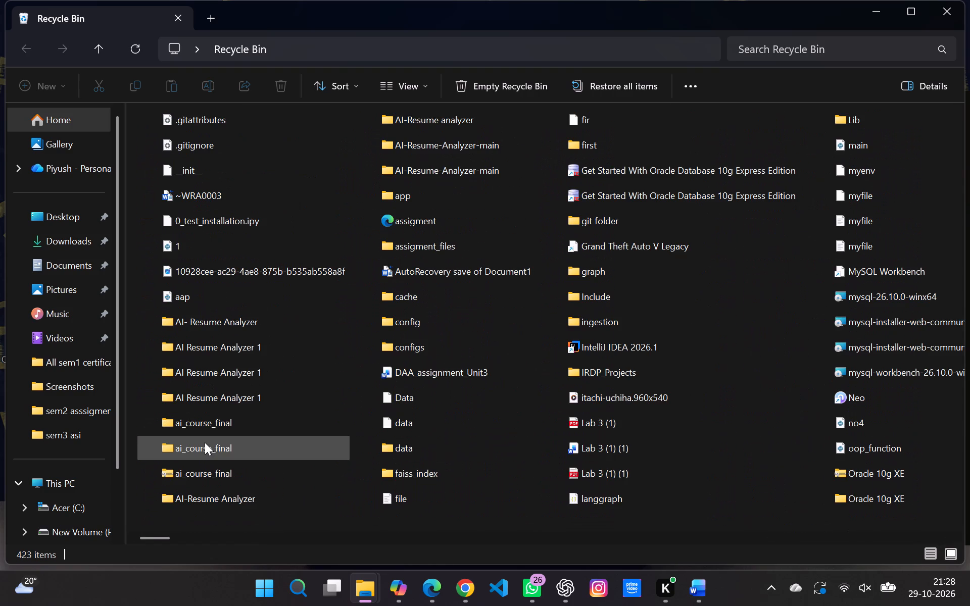
{"action": "scroll", "coordinate": [205, 442], "scroll_direction": "up", "scroll_amount": 1}
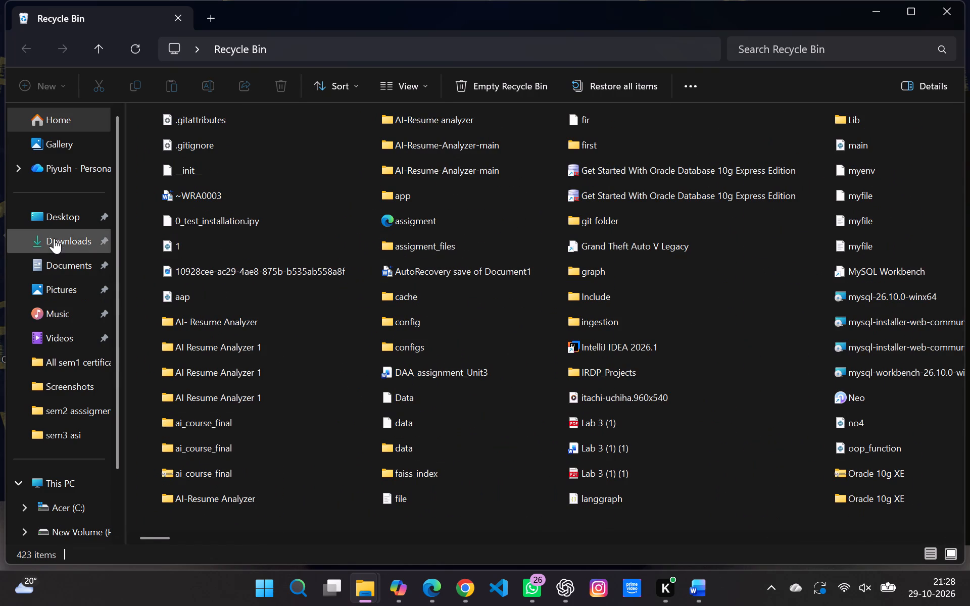
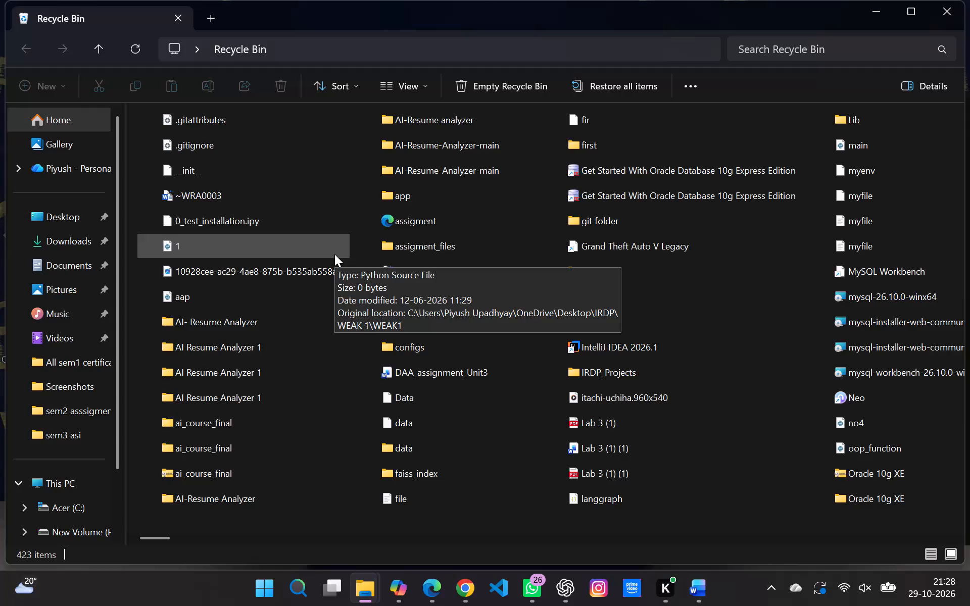
Look through the Recycle Bin in a detailed content layout, from the first files through the dated screenshots to the folders after them.
{"action": "scroll", "coordinate": [334, 254], "scroll_direction": "down", "scroll_amount": 4}
{"action": "scroll", "coordinate": [334, 254], "scroll_direction": "up", "scroll_amount": 5}
{"action": "scroll", "coordinate": [660, 294], "scroll_direction": "down", "scroll_amount": 4, "text": "ctrl"}
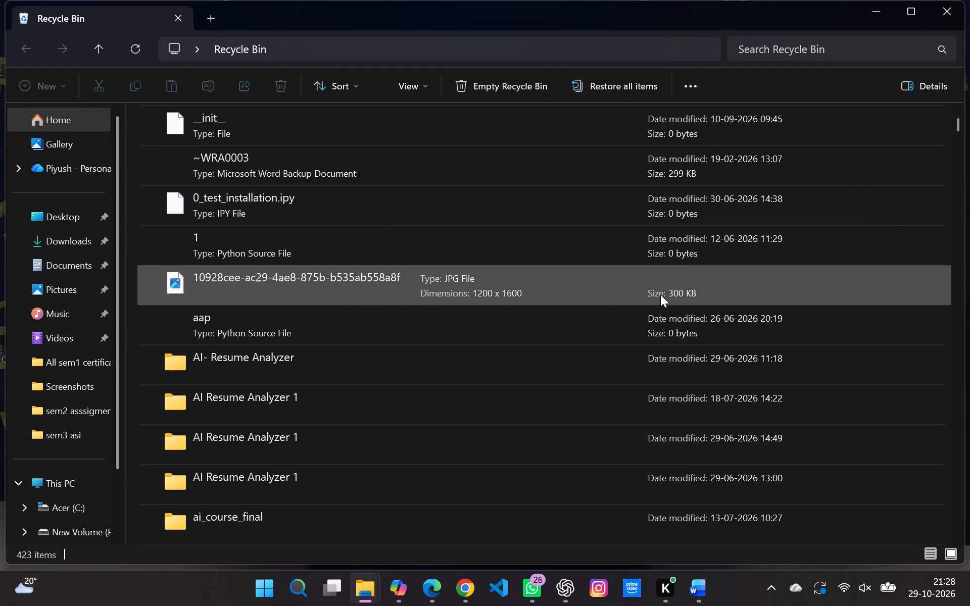
{"action": "scroll", "coordinate": [660, 294], "scroll_direction": "down", "scroll_amount": 17}
{"action": "scroll", "coordinate": [660, 294], "scroll_direction": "up", "scroll_amount": 1}
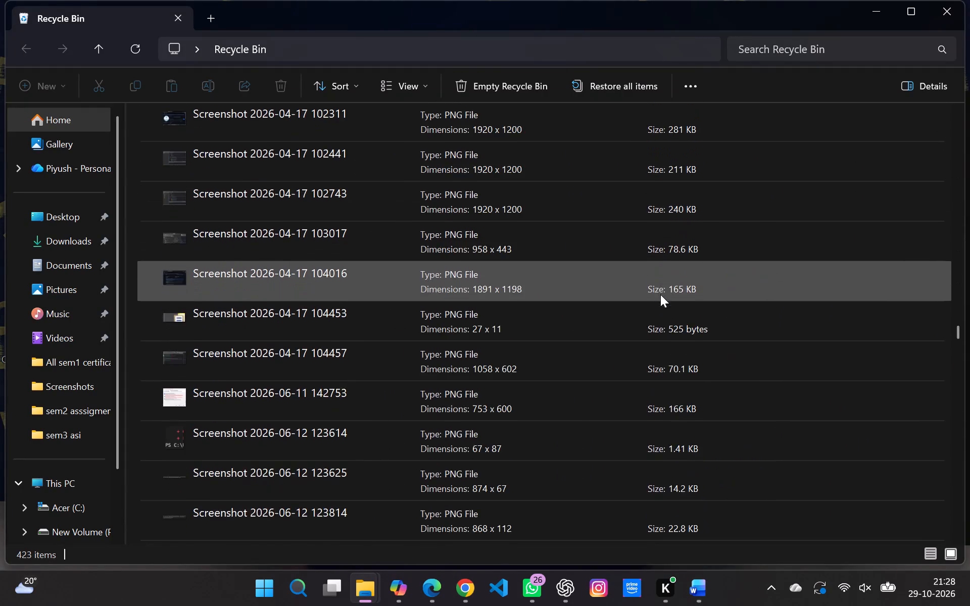
{"action": "scroll", "coordinate": [660, 294], "scroll_direction": "up", "scroll_amount": 1}
{"action": "scroll", "coordinate": [660, 294], "scroll_direction": "down", "scroll_amount": 3}
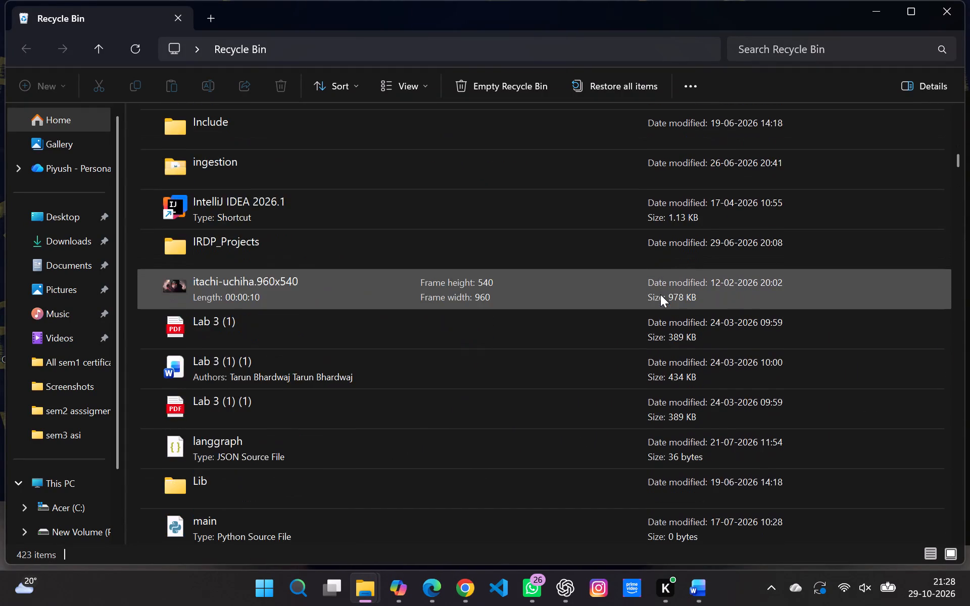
{"action": "scroll", "coordinate": [660, 294], "scroll_direction": "down", "scroll_amount": 5}
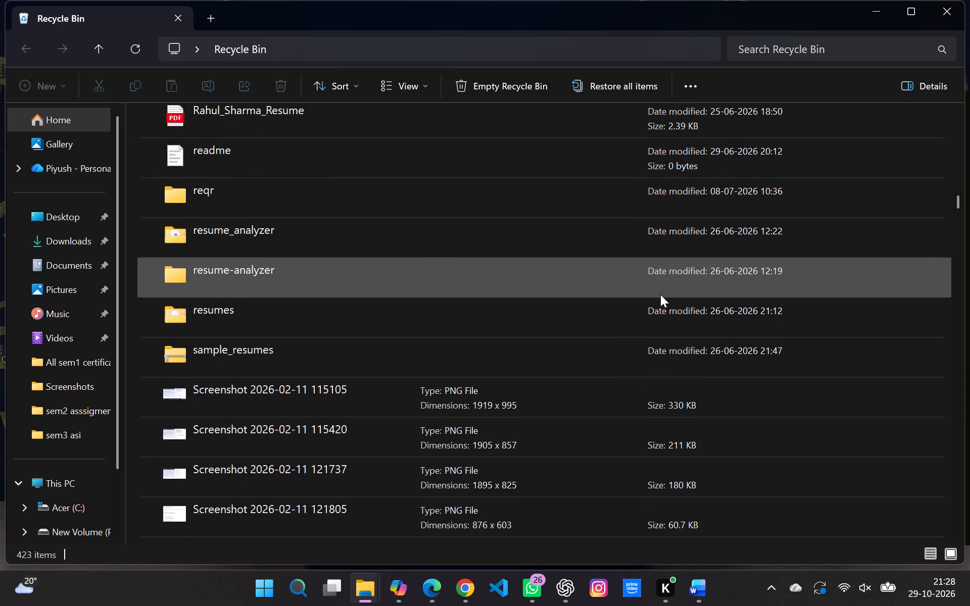
{"action": "scroll", "coordinate": [660, 294], "scroll_direction": "down", "scroll_amount": 2}
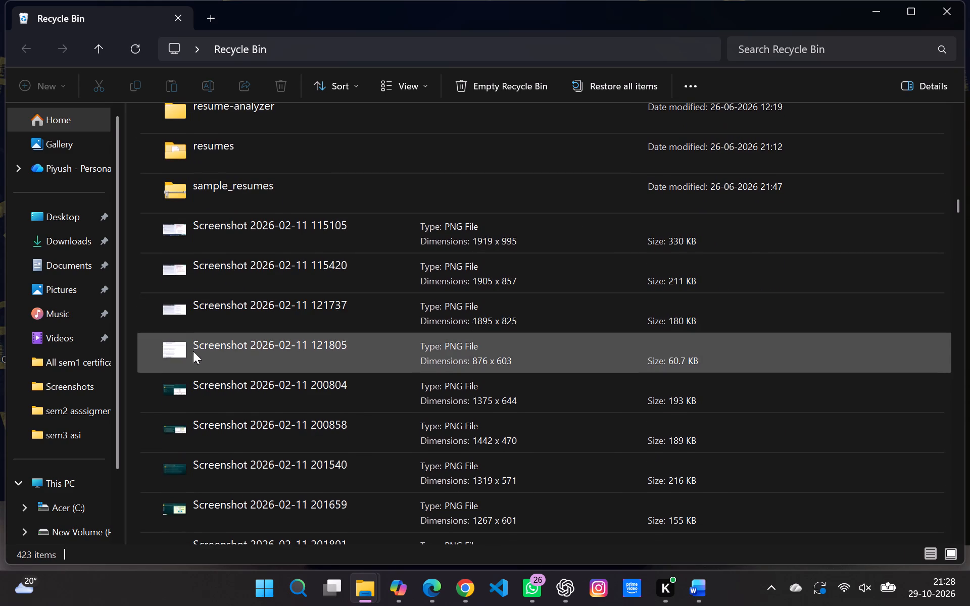
{"action": "scroll", "coordinate": [193, 351], "scroll_direction": "down", "scroll_amount": 8}
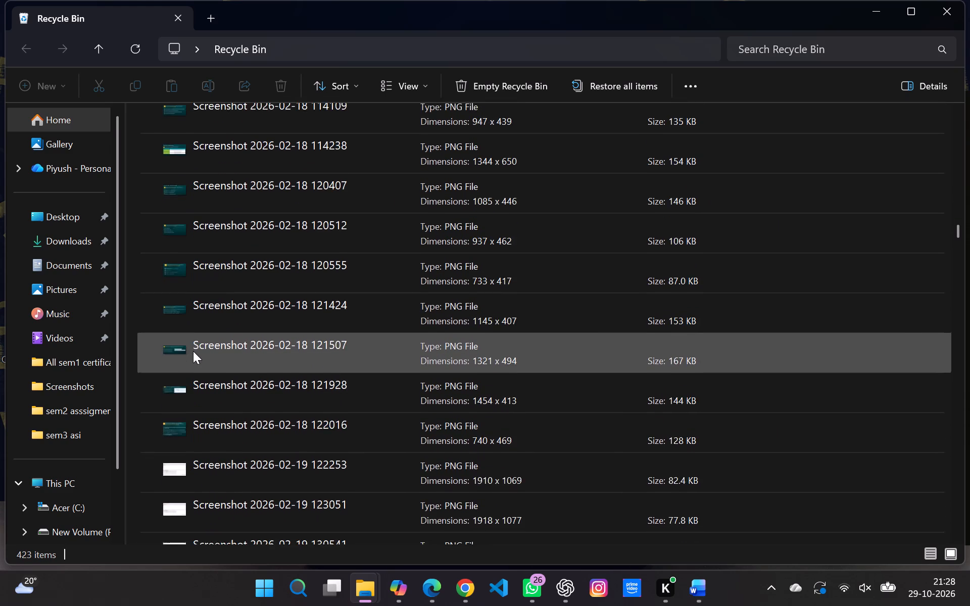
{"action": "scroll", "coordinate": [193, 351], "scroll_direction": "down", "scroll_amount": 9}
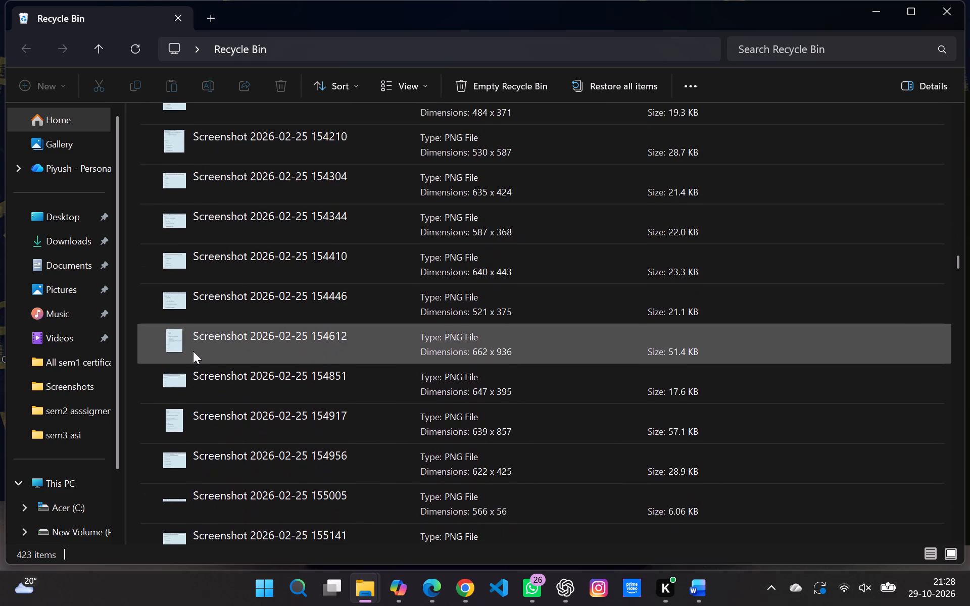
{"action": "scroll", "coordinate": [193, 351], "scroll_direction": "down", "scroll_amount": 8}
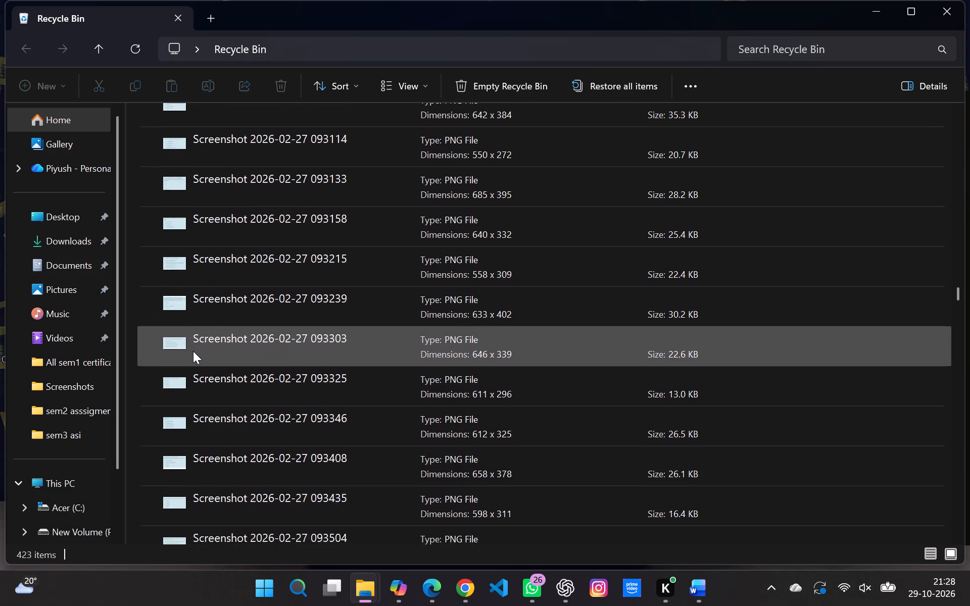
{"action": "scroll", "coordinate": [193, 351], "scroll_direction": "down", "scroll_amount": 7}
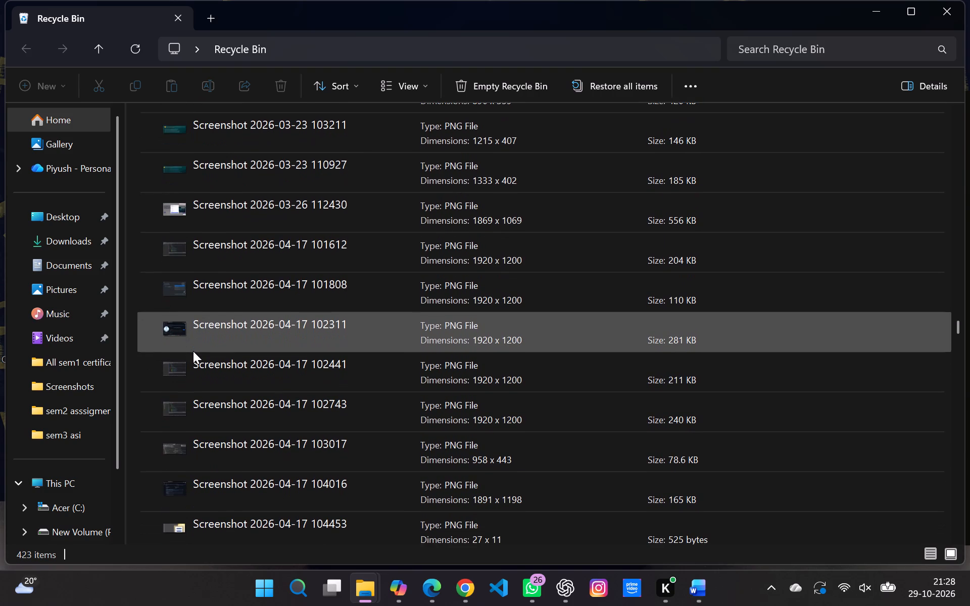
{"action": "scroll", "coordinate": [193, 351], "scroll_direction": "down", "scroll_amount": 2}
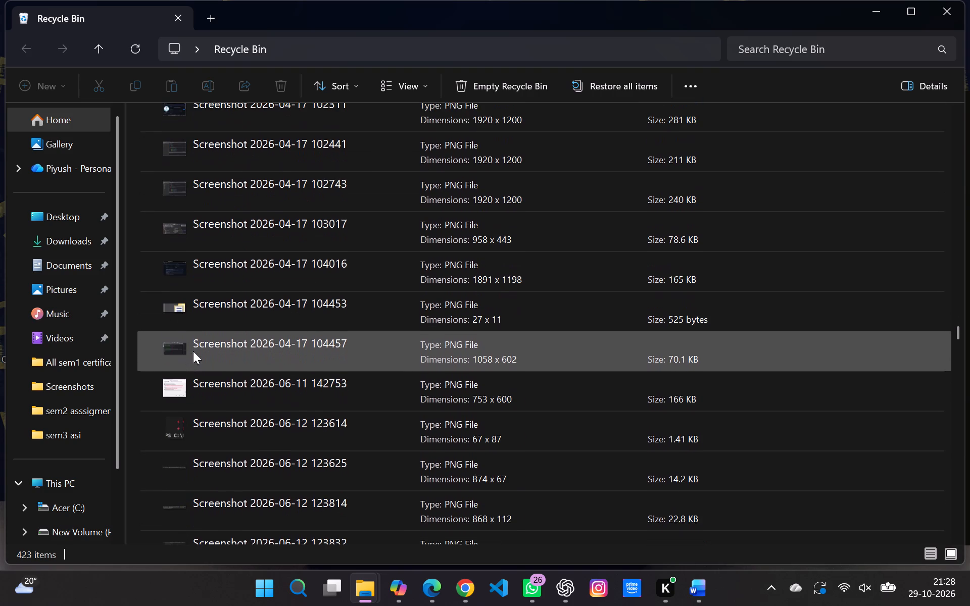
{"action": "scroll", "coordinate": [193, 351], "scroll_direction": "down", "scroll_amount": 2}
{"action": "left_click", "coordinate": [193, 351]}
{"action": "scroll", "coordinate": [193, 351], "scroll_direction": "down", "scroll_amount": 3}
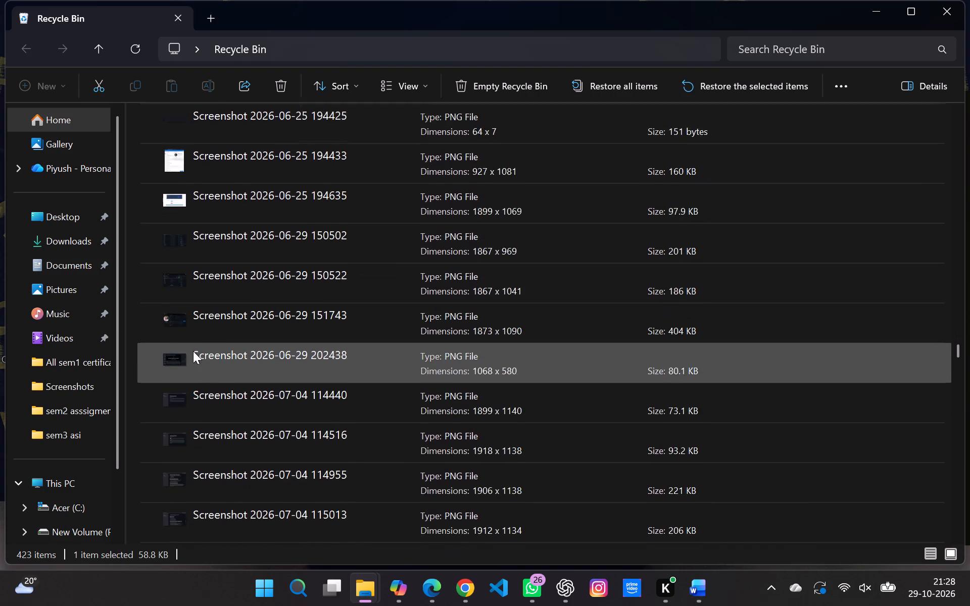
{"action": "scroll", "coordinate": [193, 351], "scroll_direction": "down", "scroll_amount": 5}
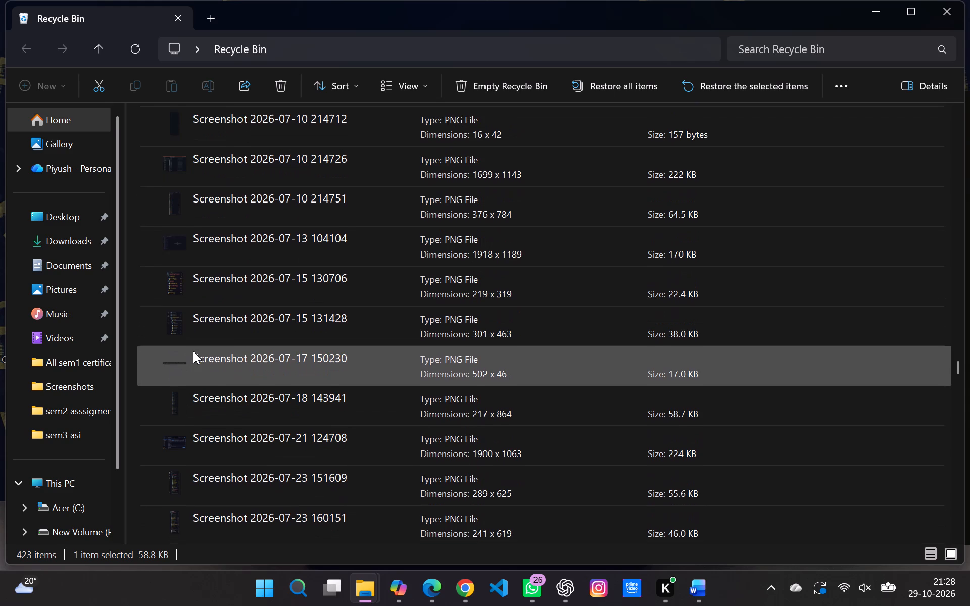
{"action": "scroll", "coordinate": [193, 351], "scroll_direction": "down", "scroll_amount": 5}
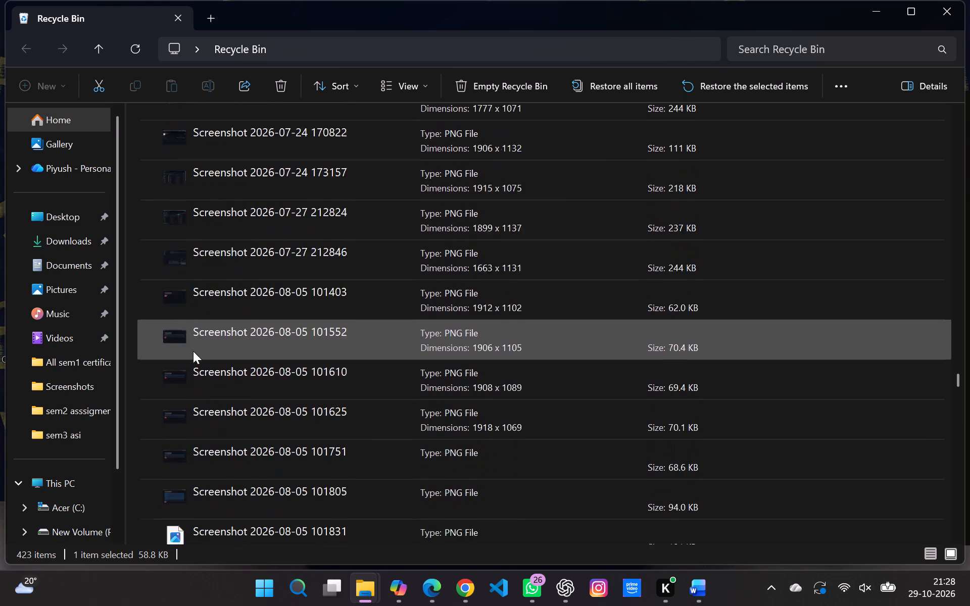
{"action": "scroll", "coordinate": [193, 351], "scroll_direction": "down", "scroll_amount": 6}
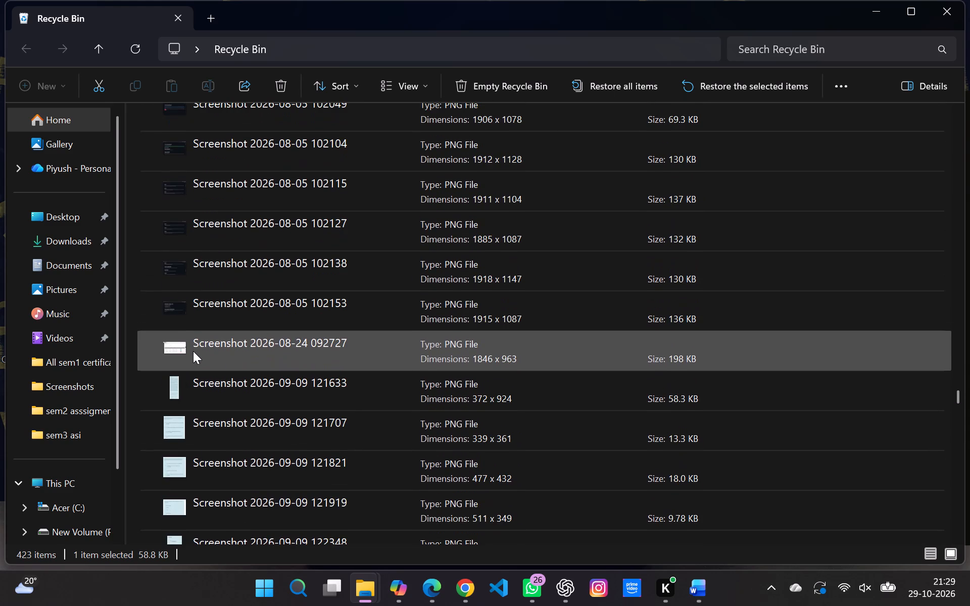
{"action": "scroll", "coordinate": [193, 351], "scroll_direction": "down", "scroll_amount": 11}
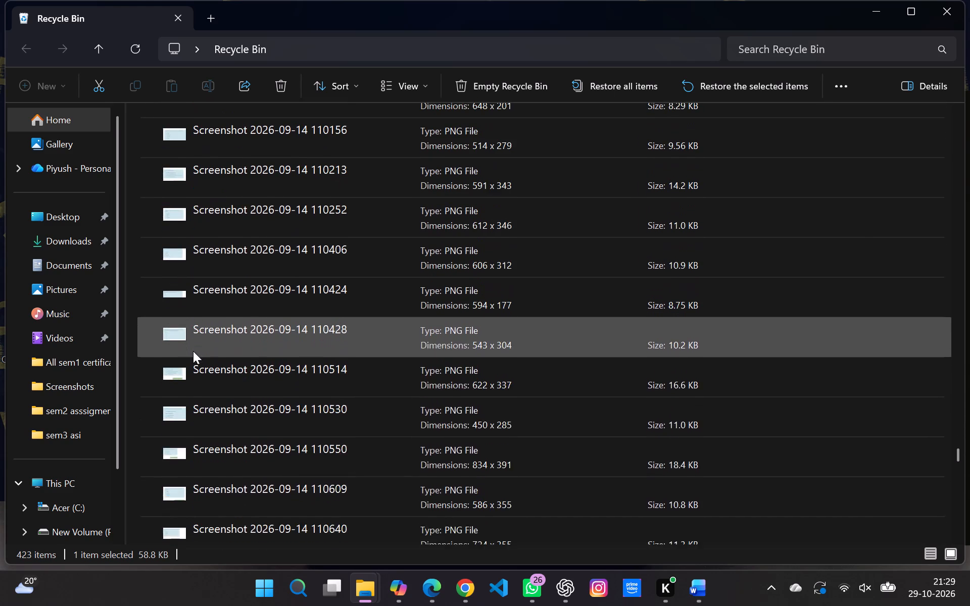
{"action": "scroll", "coordinate": [193, 351], "scroll_direction": "down", "scroll_amount": 12}
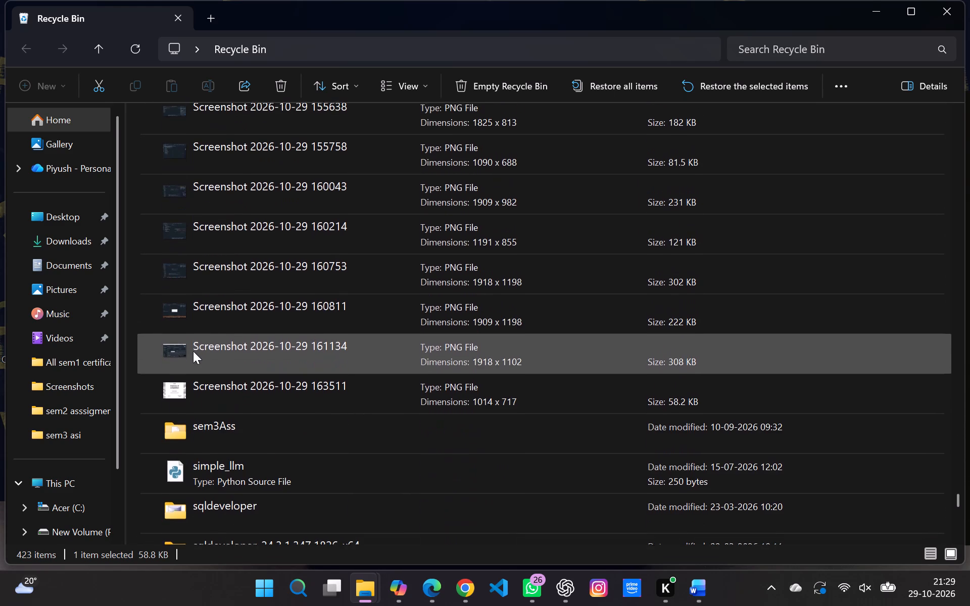
{"action": "scroll", "coordinate": [193, 351], "scroll_direction": "down", "scroll_amount": 4}
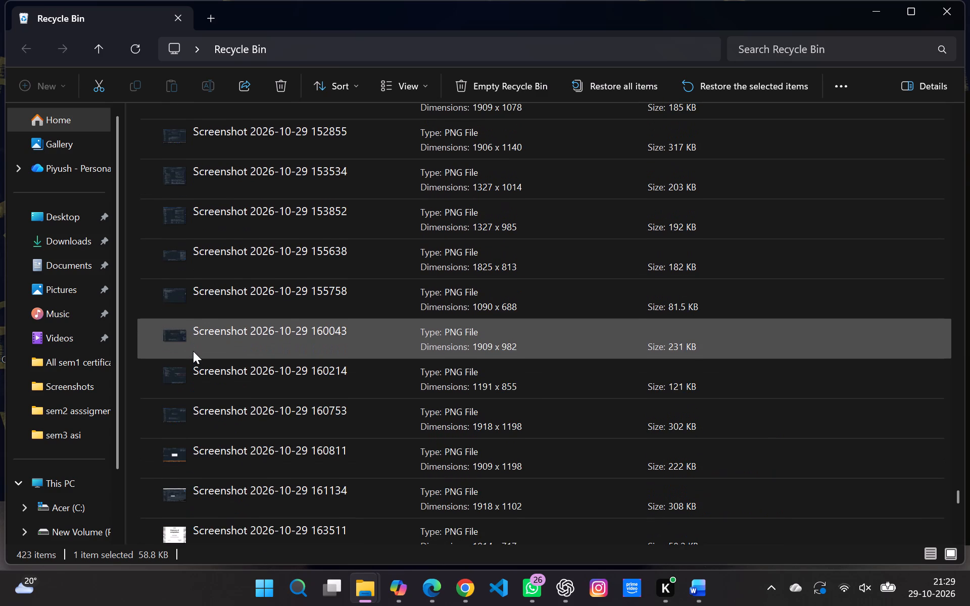
Switch the Recycle Bin items to an icon layout that shows picture thumbnails.
{"action": "scroll", "coordinate": [193, 351], "scroll_direction": "up", "scroll_amount": 15, "text": "ctrl"}
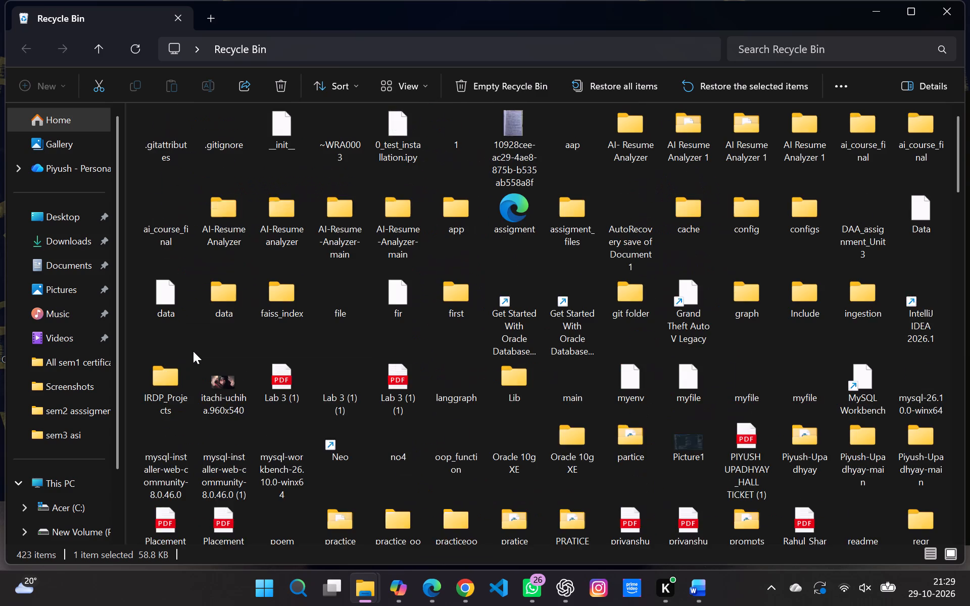
{"action": "scroll", "coordinate": [193, 351], "scroll_direction": "up", "scroll_amount": 7, "text": "ctrl"}
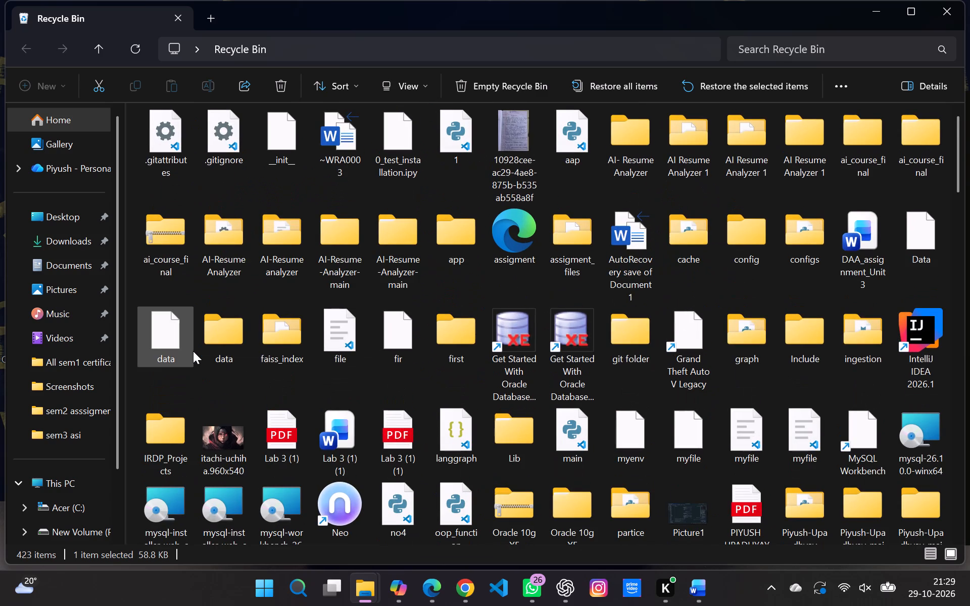
{"action": "scroll", "coordinate": [193, 351], "scroll_direction": "down", "scroll_amount": 15}
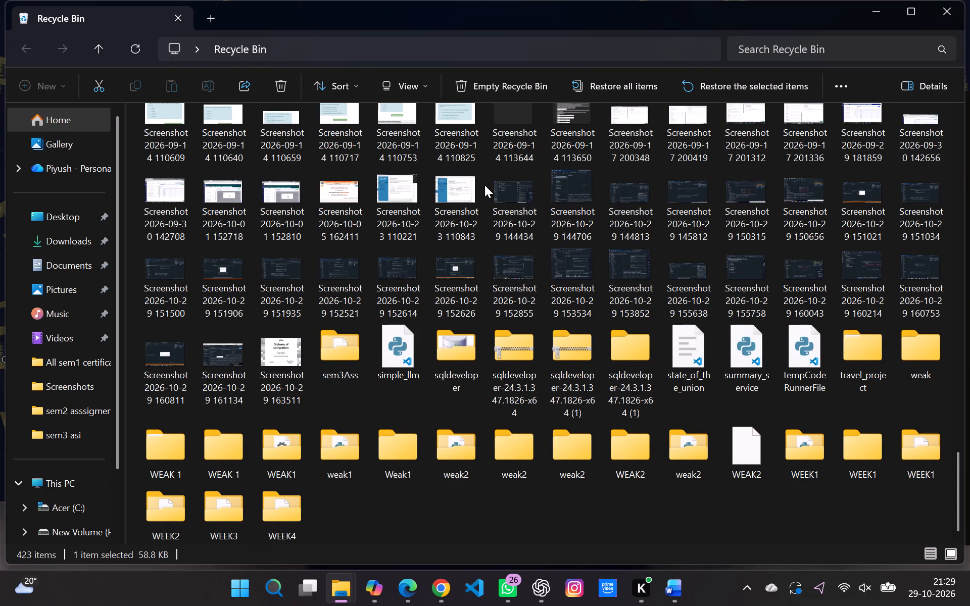
{"action": "left_click_drag", "start_coordinate": [484, 185], "coordinate": [820, 310]}
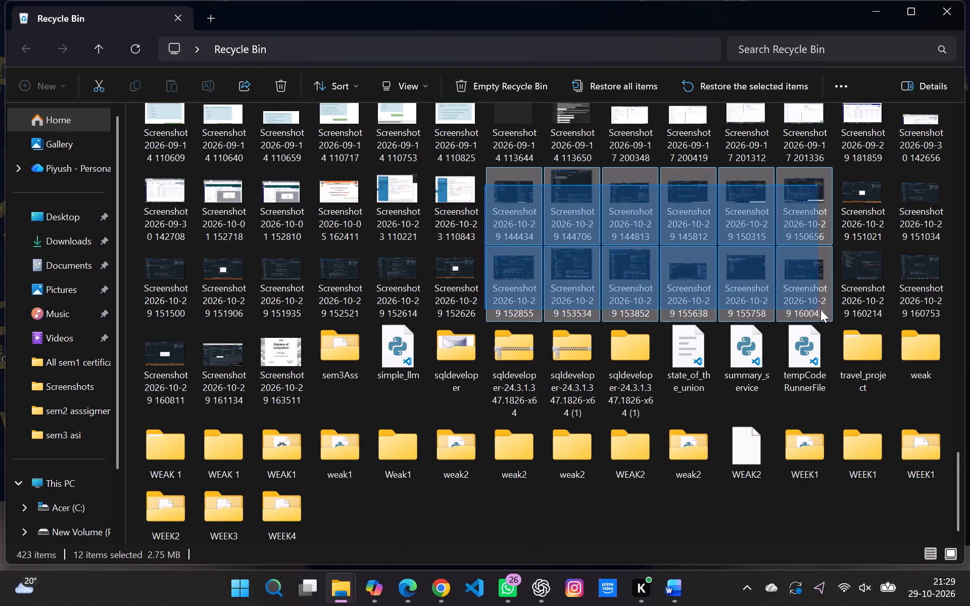
{"action": "left_click_drag", "start_coordinate": [820, 310], "coordinate": [969, 284]}
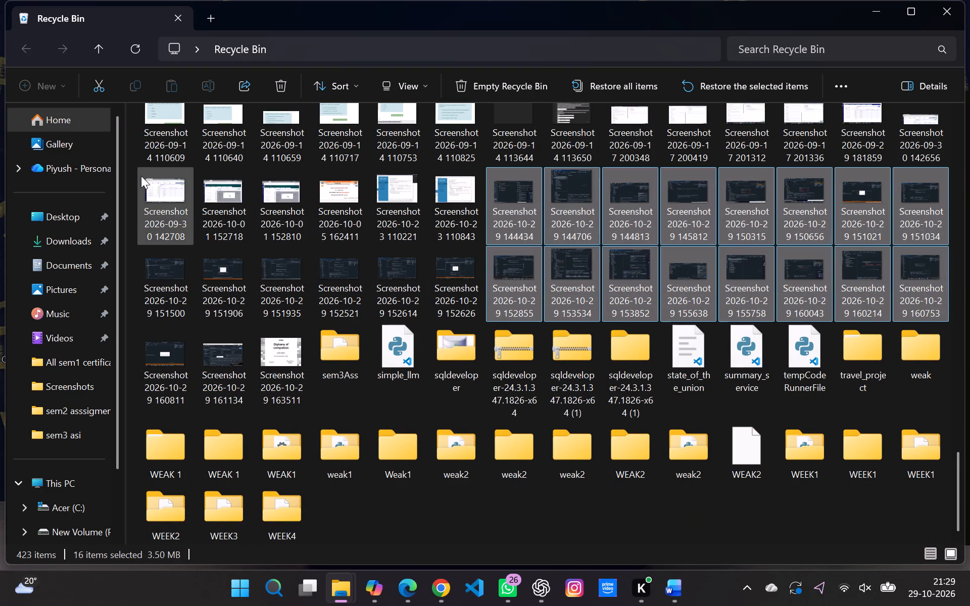
{"action": "left_click_drag", "start_coordinate": [133, 176], "coordinate": [706, 306]}
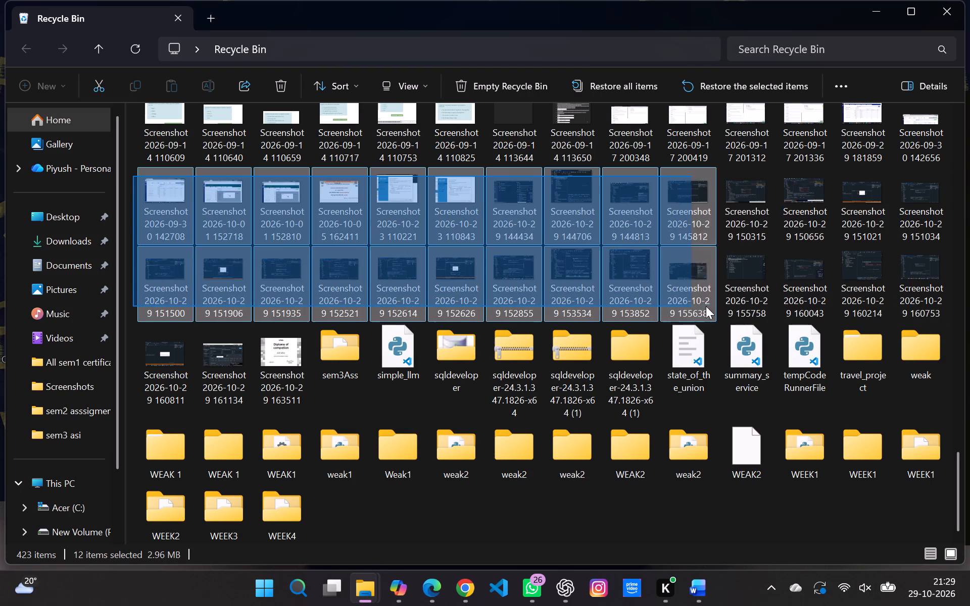
{"action": "left_click_drag", "start_coordinate": [706, 306], "coordinate": [917, 294]}
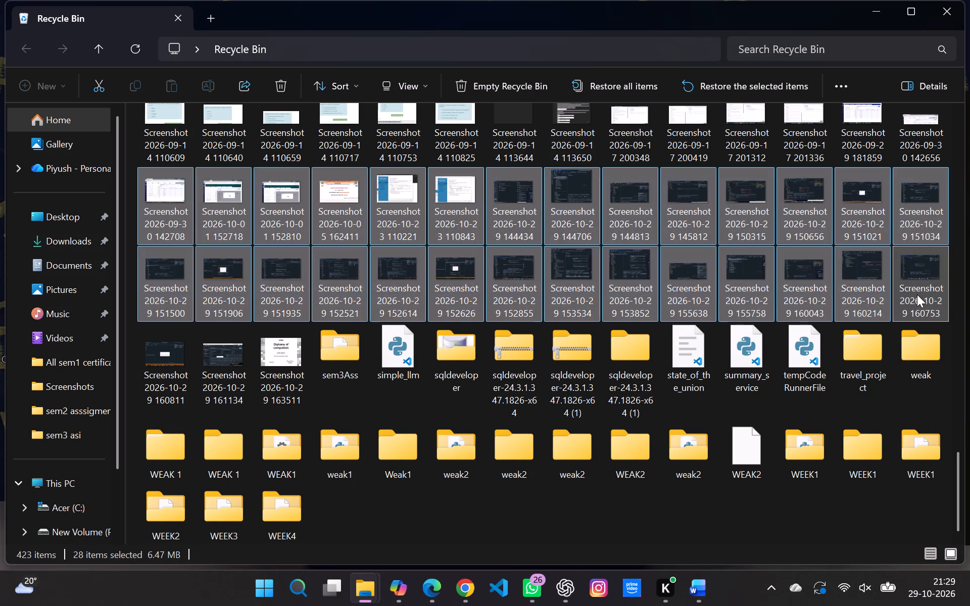
{"action": "right_click", "coordinate": [917, 294]}
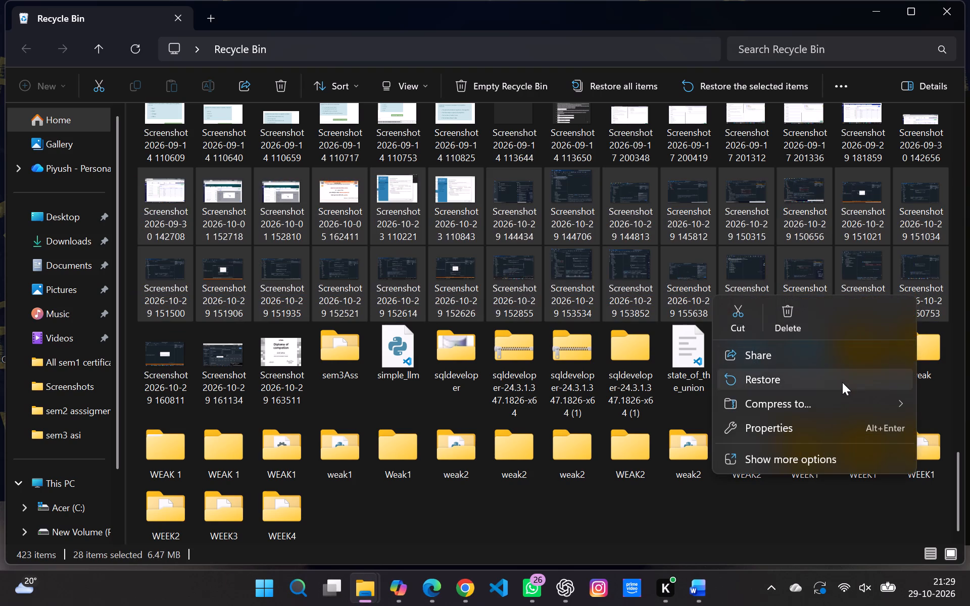
{"action": "left_click", "coordinate": [842, 382]}
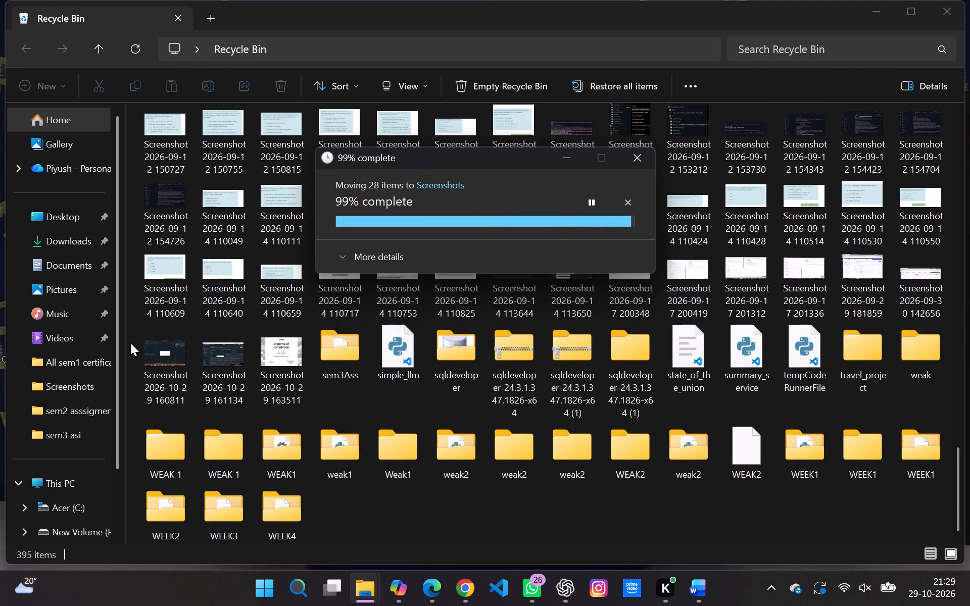
{"action": "left_click_drag", "start_coordinate": [130, 343], "coordinate": [234, 350]}
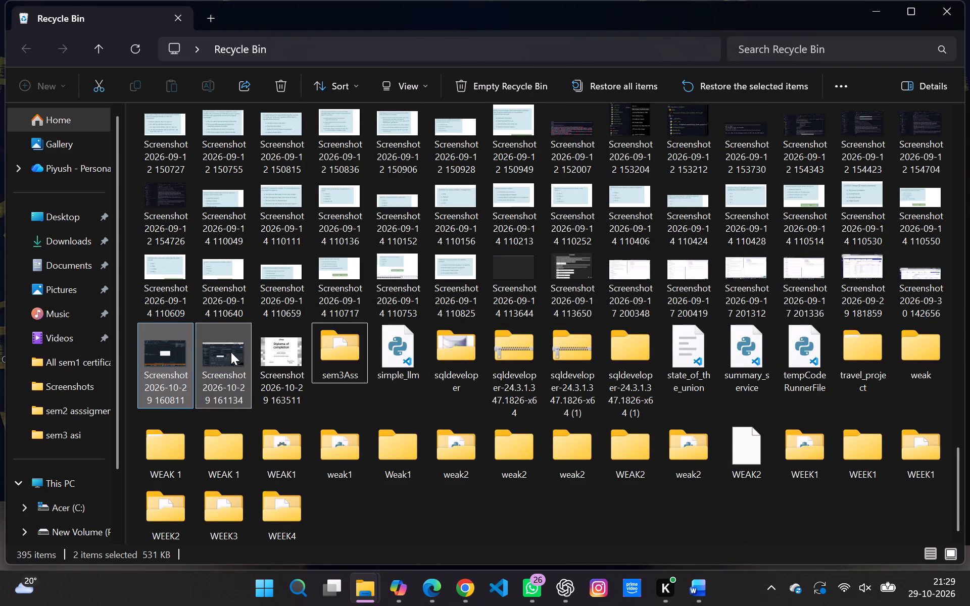
{"action": "left_click", "coordinate": [231, 352]}
{"action": "left_click_drag", "start_coordinate": [127, 340], "coordinate": [252, 337]}
{"action": "right_click", "coordinate": [238, 349]}
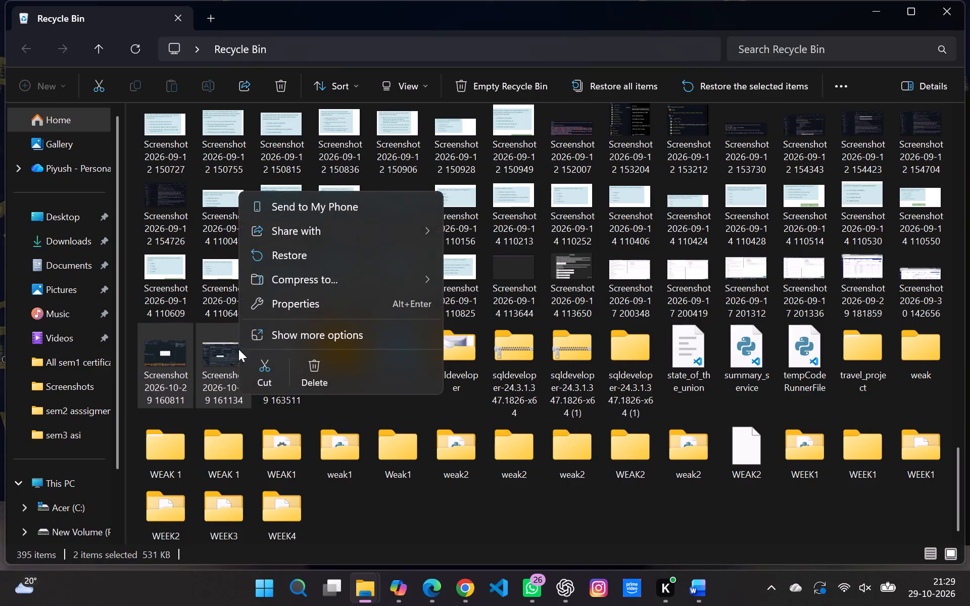
{"action": "left_click", "coordinate": [314, 255]}
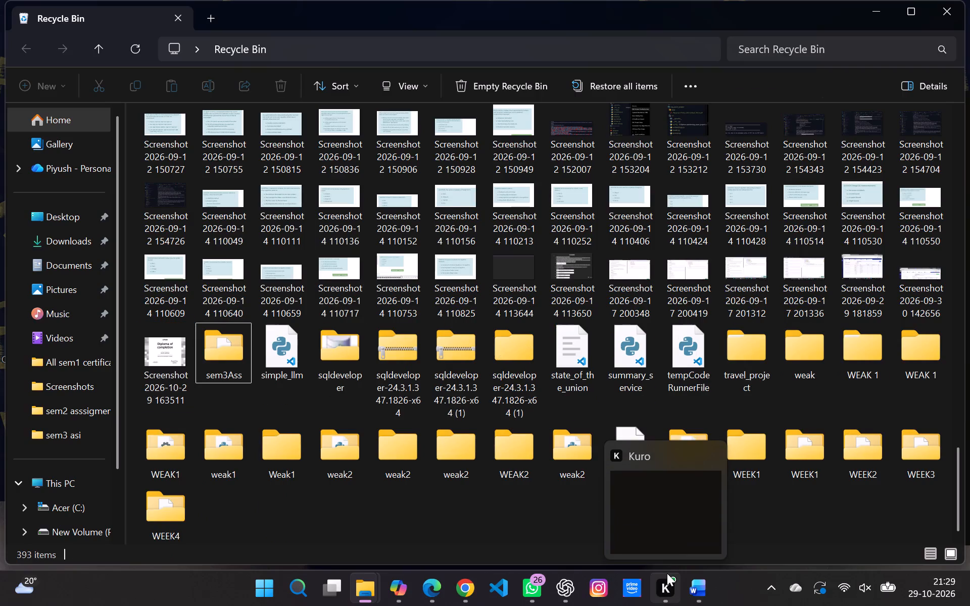
Switch to the CA2Robotics report in Word and enable editing of the protected document.
{"action": "left_click", "coordinate": [710, 584]}
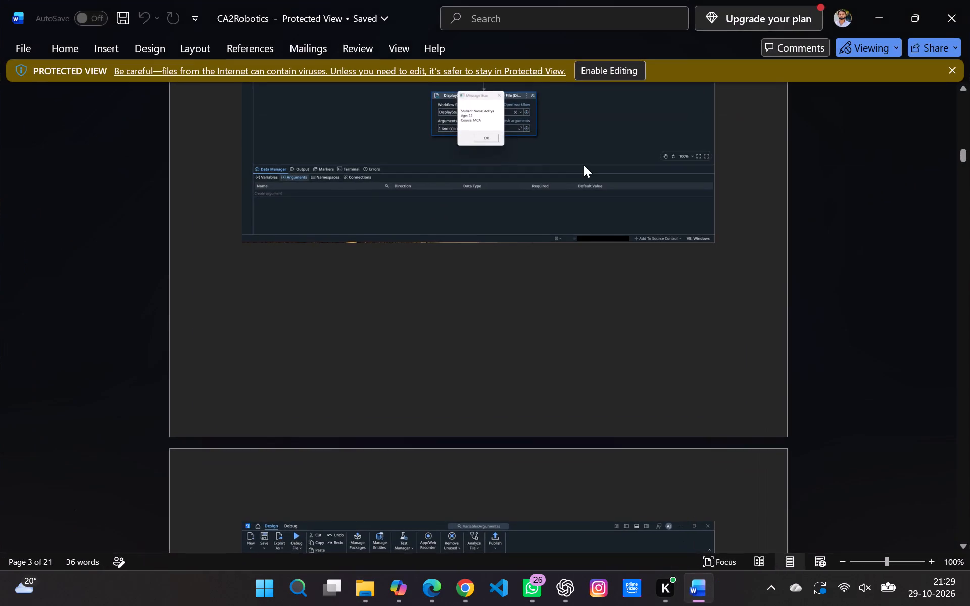
{"action": "scroll", "coordinate": [584, 165], "scroll_direction": "down", "scroll_amount": 2}
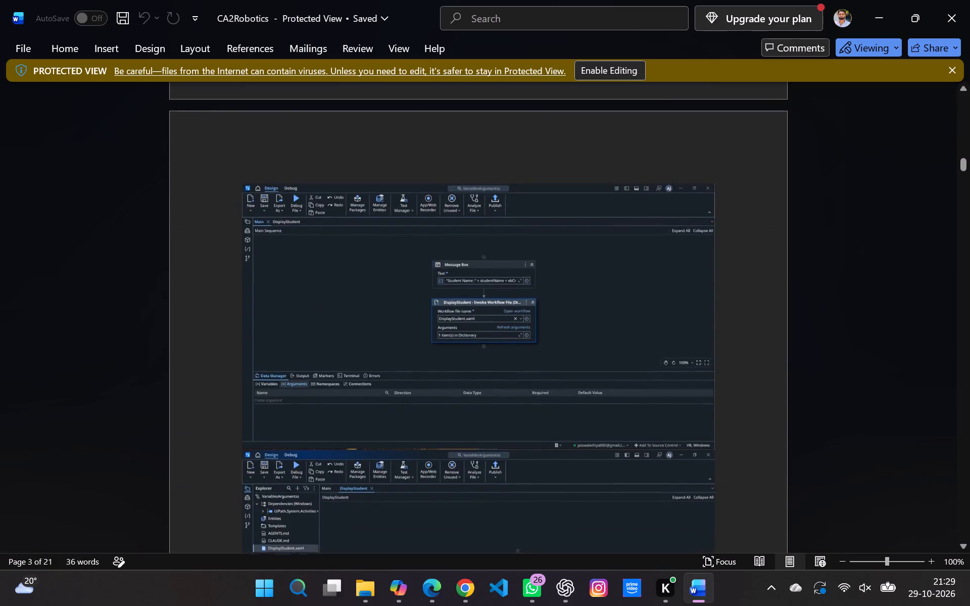
{"action": "scroll", "coordinate": [584, 165], "scroll_direction": "down", "scroll_amount": 2}
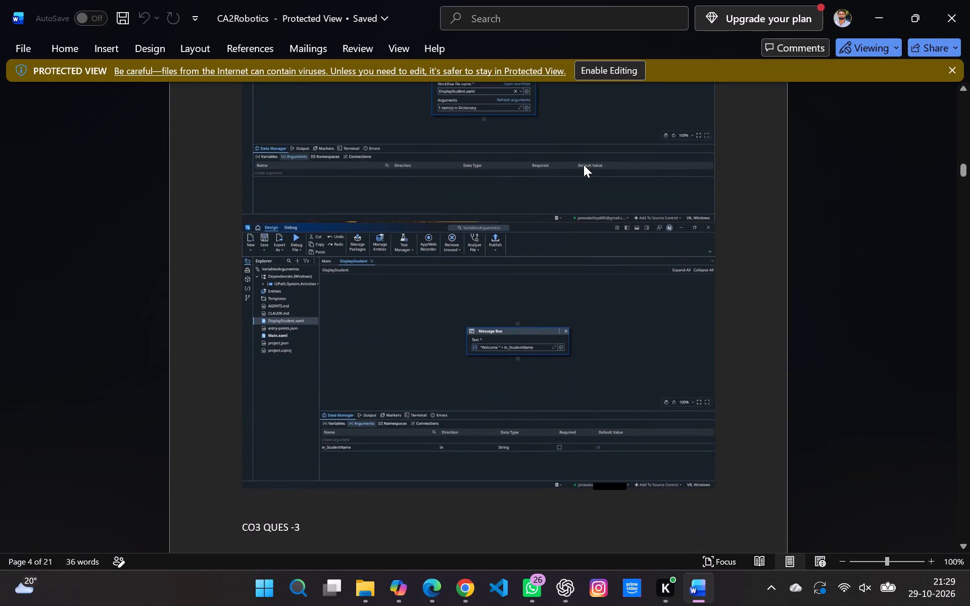
{"action": "scroll", "coordinate": [584, 165], "scroll_direction": "down", "scroll_amount": 1}
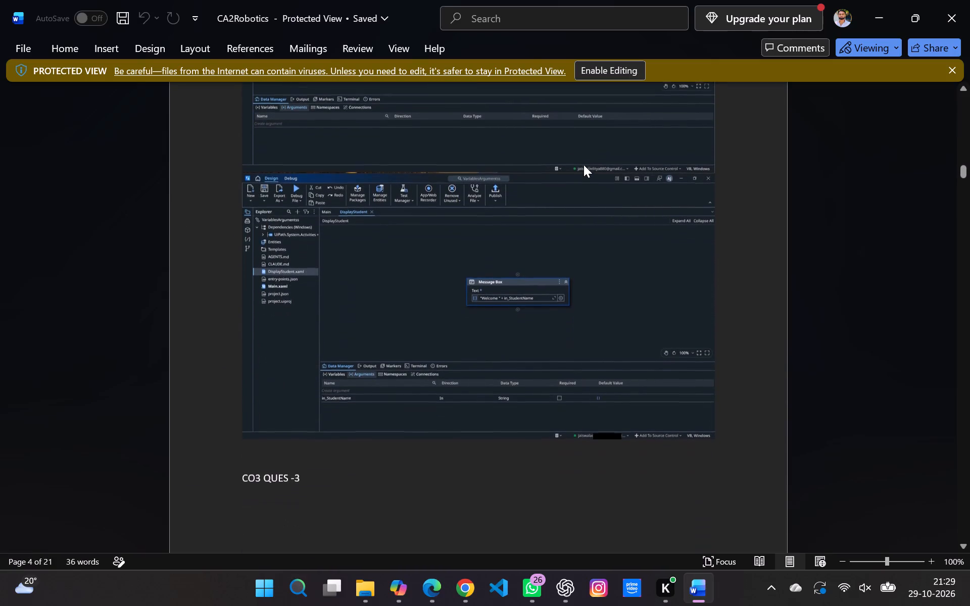
{"action": "left_click", "coordinate": [595, 265]}
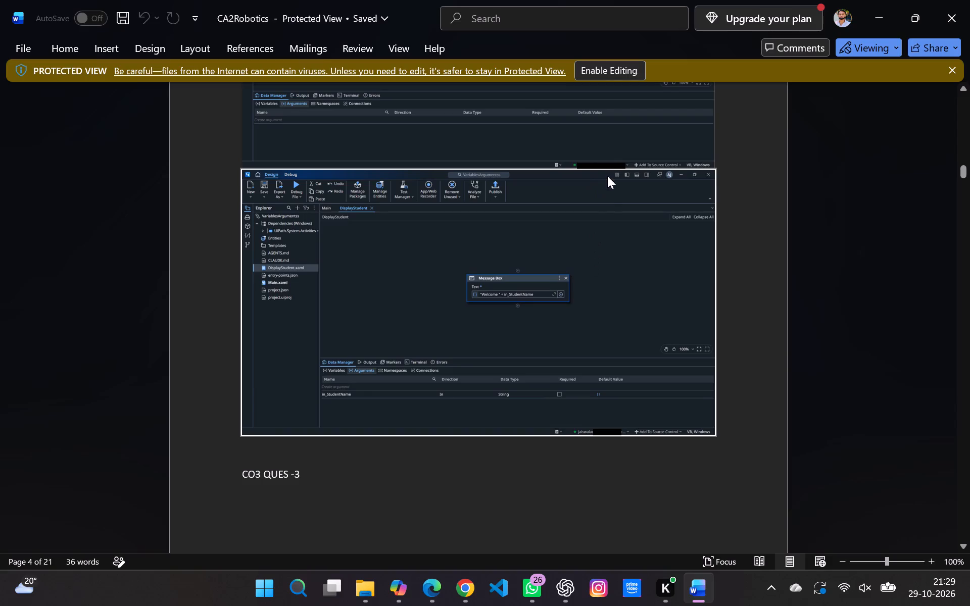
{"action": "left_click_drag", "start_coordinate": [600, 195], "coordinate": [607, 242]}
{"action": "left_click", "coordinate": [608, 71]}
Look through the report's screenshots down to the last pages and back up to the CO 4 QUES – 4 heading for identifying details.
{"action": "scroll", "coordinate": [600, 213], "scroll_direction": "down", "scroll_amount": 7}
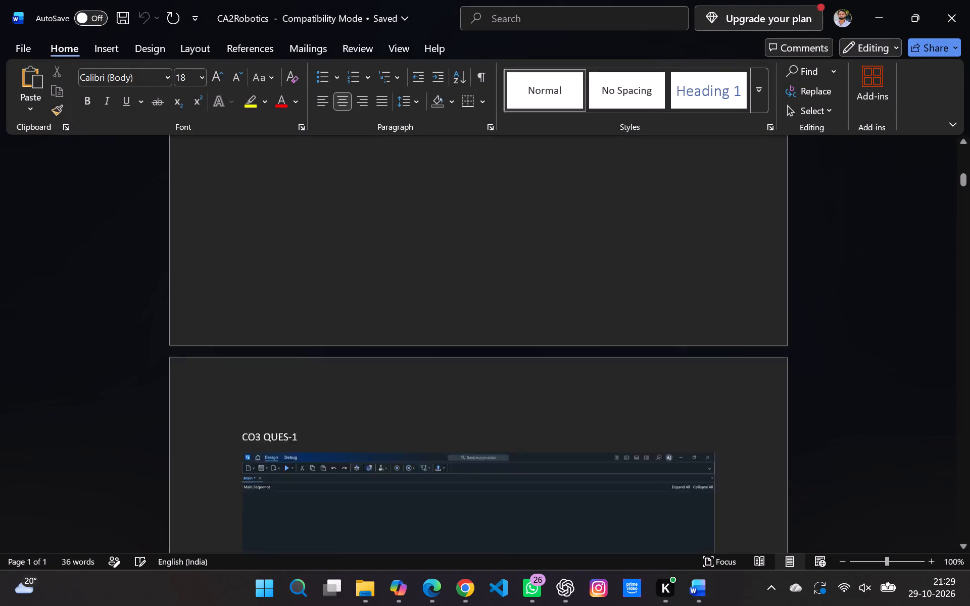
{"action": "scroll", "coordinate": [600, 213], "scroll_direction": "down", "scroll_amount": 2, "text": "ctrl"}
{"action": "scroll", "coordinate": [600, 213], "scroll_direction": "down", "scroll_amount": 1}
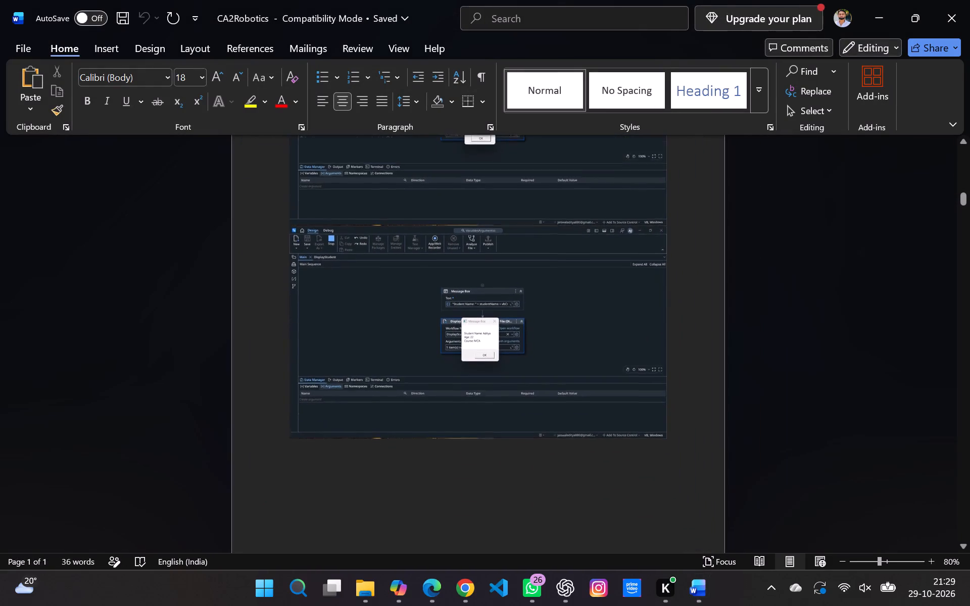
{"action": "scroll", "coordinate": [600, 213], "scroll_direction": "down", "scroll_amount": 15}
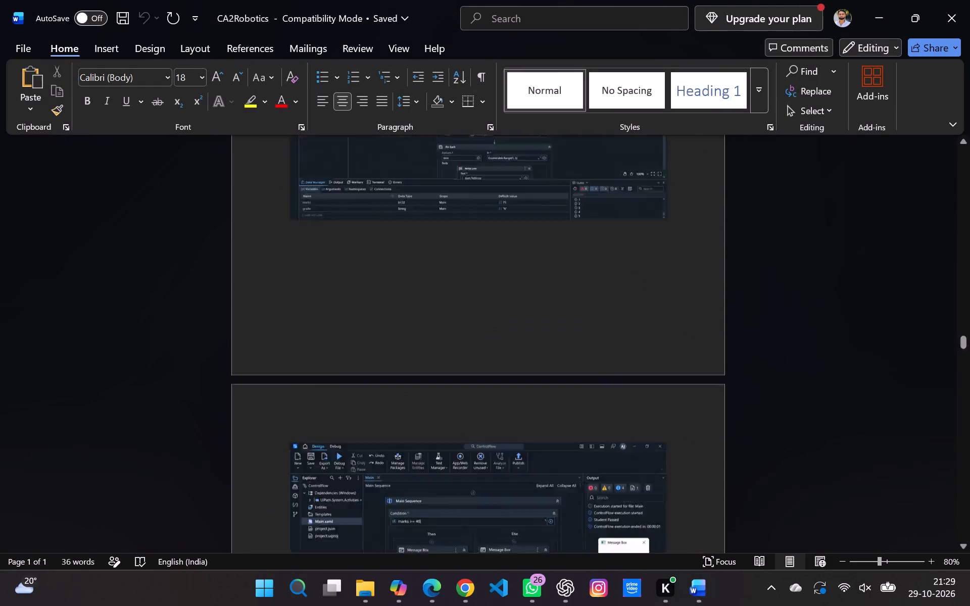
{"action": "scroll", "coordinate": [600, 213], "scroll_direction": "down", "scroll_amount": 11}
{"action": "scroll", "coordinate": [600, 213], "scroll_direction": "up", "scroll_amount": 1}
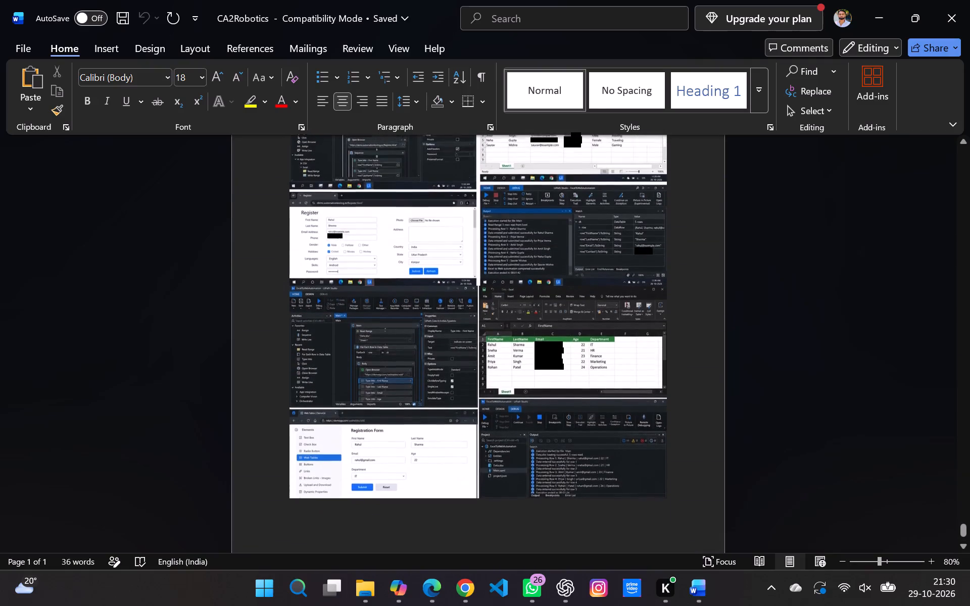
{"action": "scroll", "coordinate": [600, 213], "scroll_direction": "up", "scroll_amount": 3}
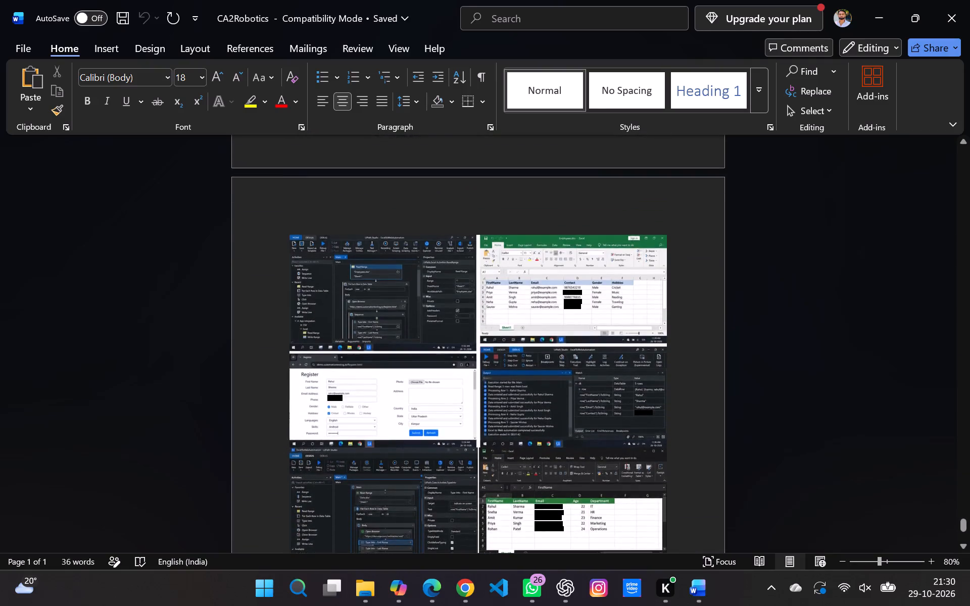
{"action": "scroll", "coordinate": [600, 213], "scroll_direction": "up", "scroll_amount": 3}
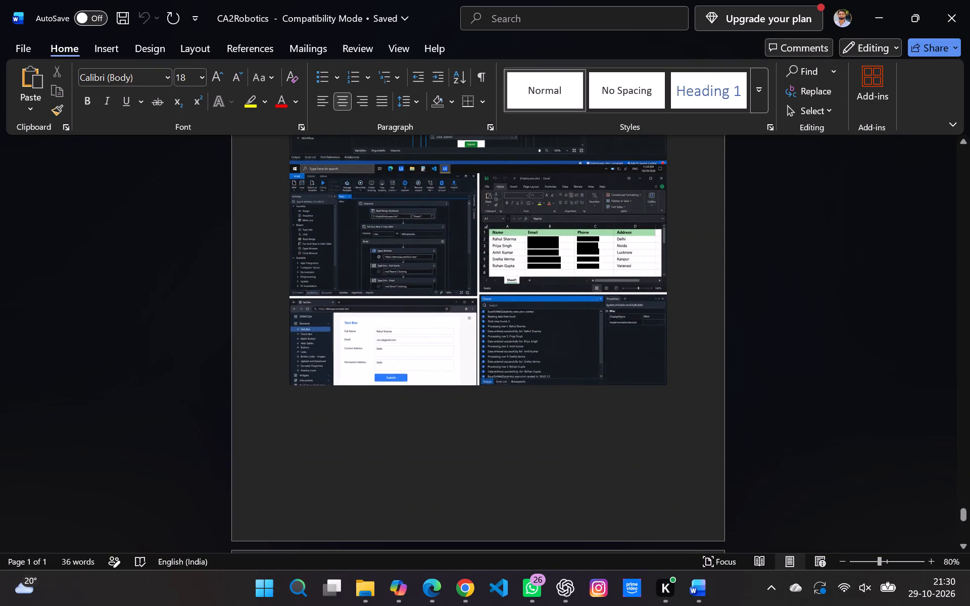
{"action": "scroll", "coordinate": [600, 213], "scroll_direction": "up", "scroll_amount": 3}
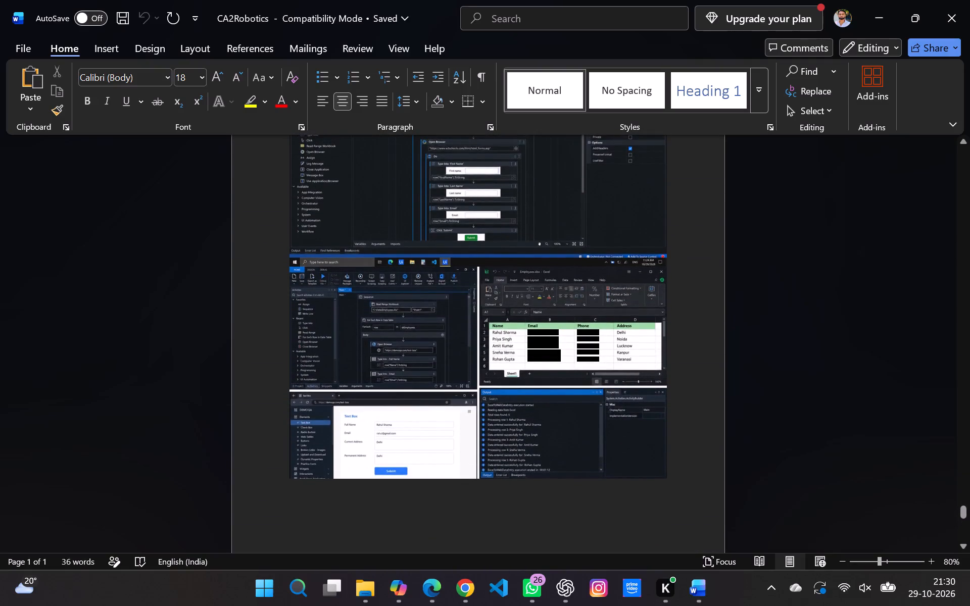
{"action": "scroll", "coordinate": [600, 213], "scroll_direction": "up", "scroll_amount": 2}
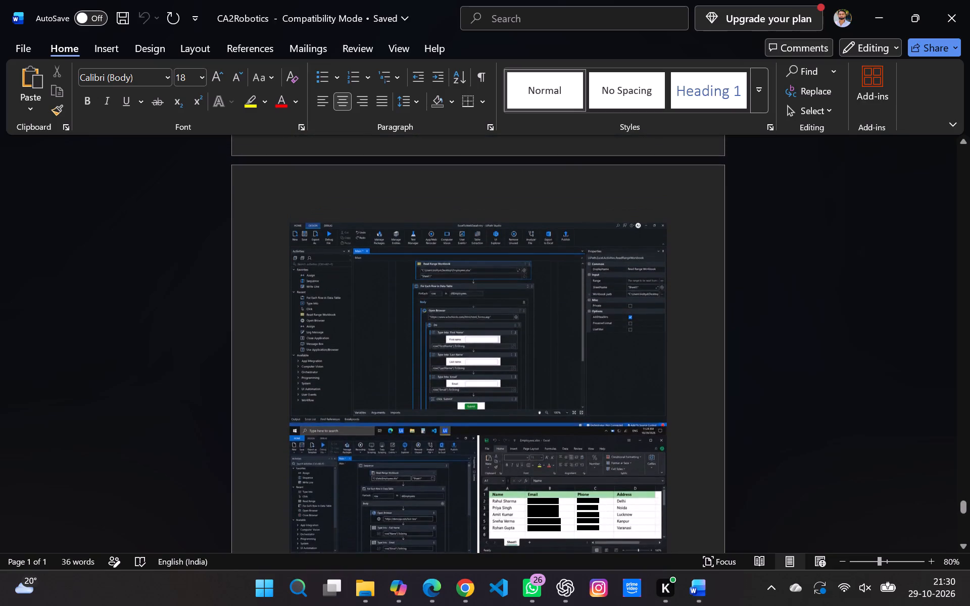
{"action": "scroll", "coordinate": [600, 213], "scroll_direction": "up", "scroll_amount": 4}
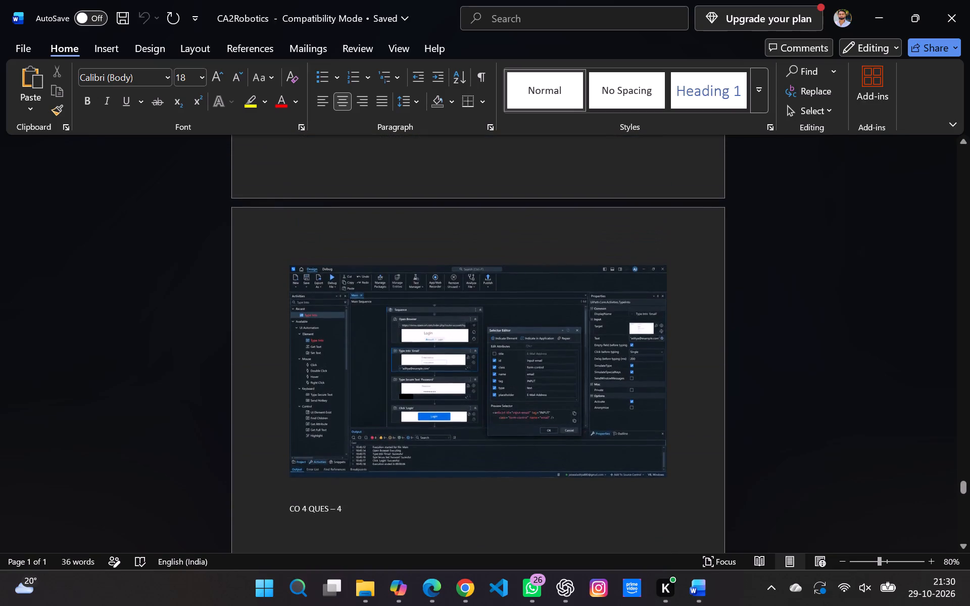
Select the screenshot above the CO 4 QUES – 4 heading and bring up its picture options.
{"action": "left_click", "coordinate": [531, 343]}
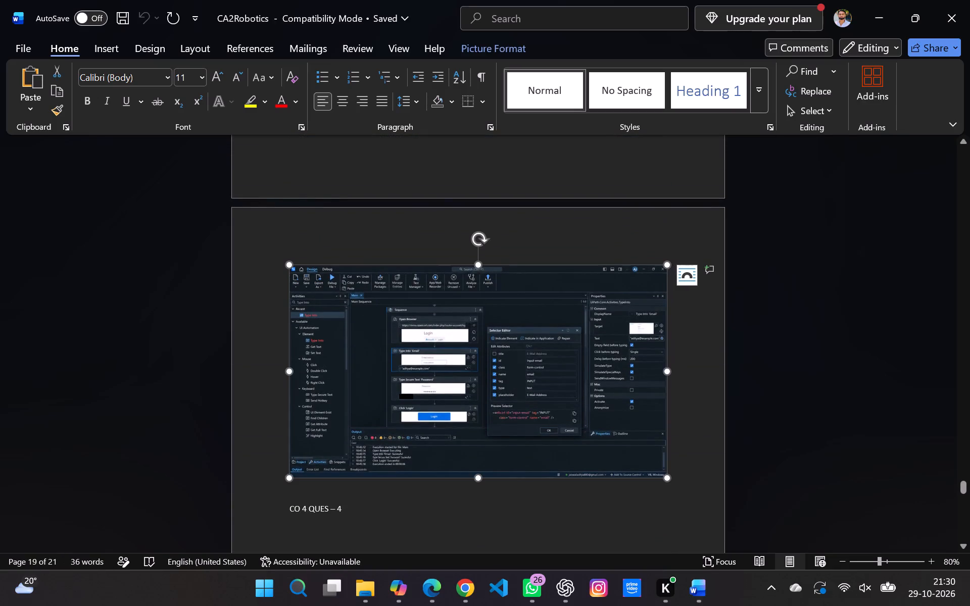
{"action": "right_click", "coordinate": [479, 261]}
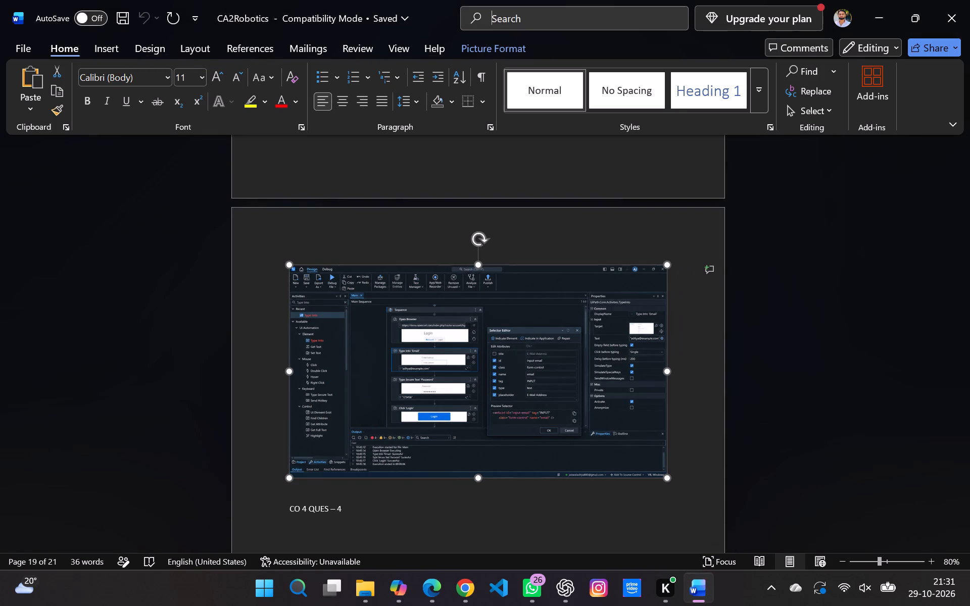
{"action": "type", "text": "crop"}
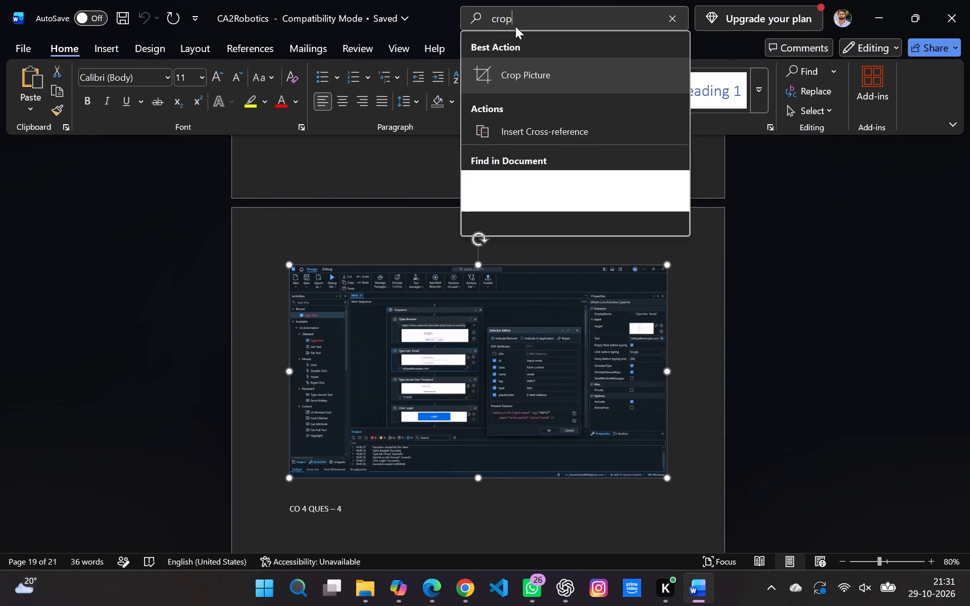
{"action": "left_click", "coordinate": [551, 80]}
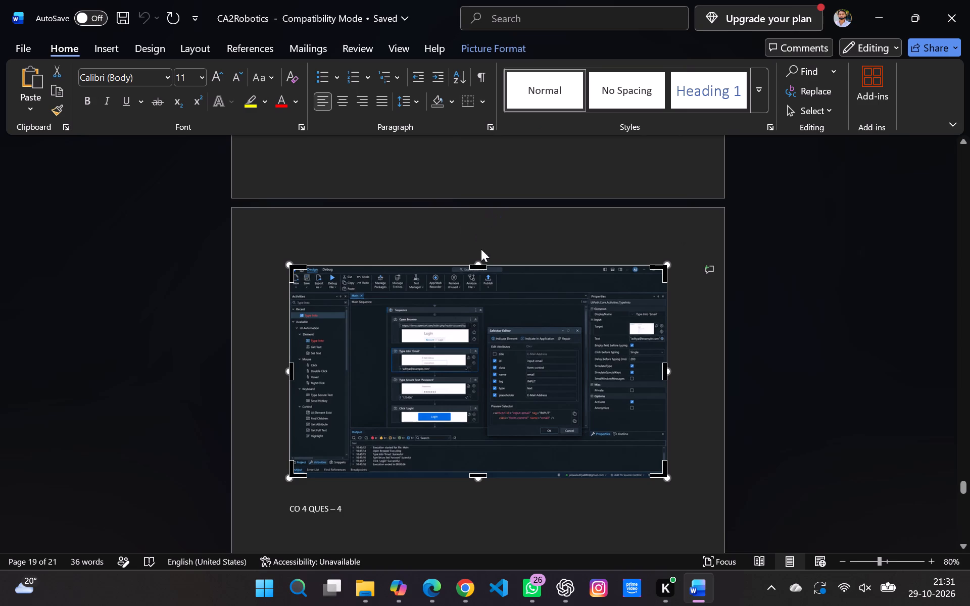
{"action": "left_click_drag", "start_coordinate": [475, 262], "coordinate": [476, 273]}
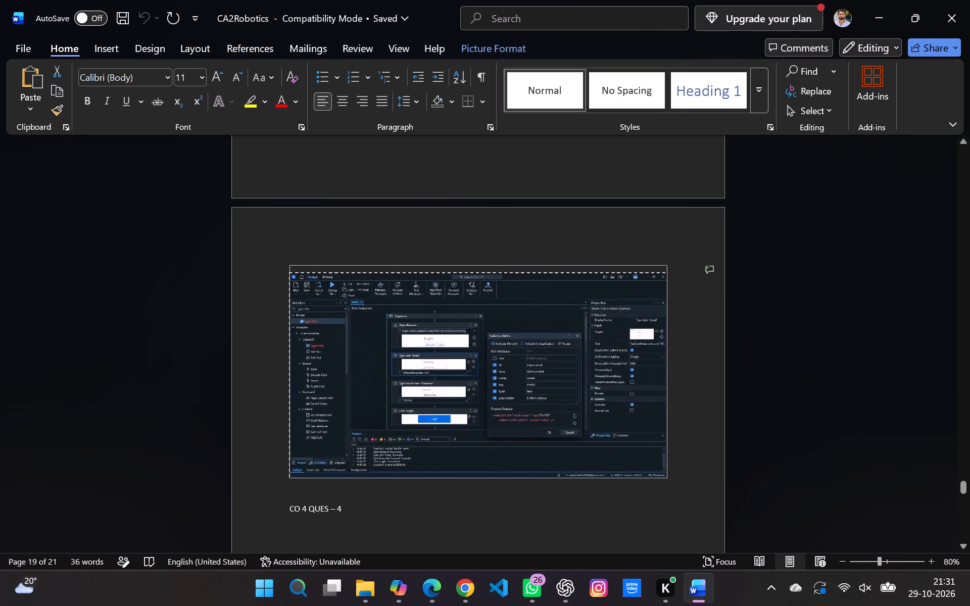
Shift and stretch the screenshot above CO 4 QUES – 4 within its crop frame to cut off its title bar and bottom status bar.
{"action": "left_click_drag", "start_coordinate": [476, 273], "coordinate": [482, 265]}
{"action": "left_click_drag", "start_coordinate": [482, 265], "coordinate": [482, 254]}
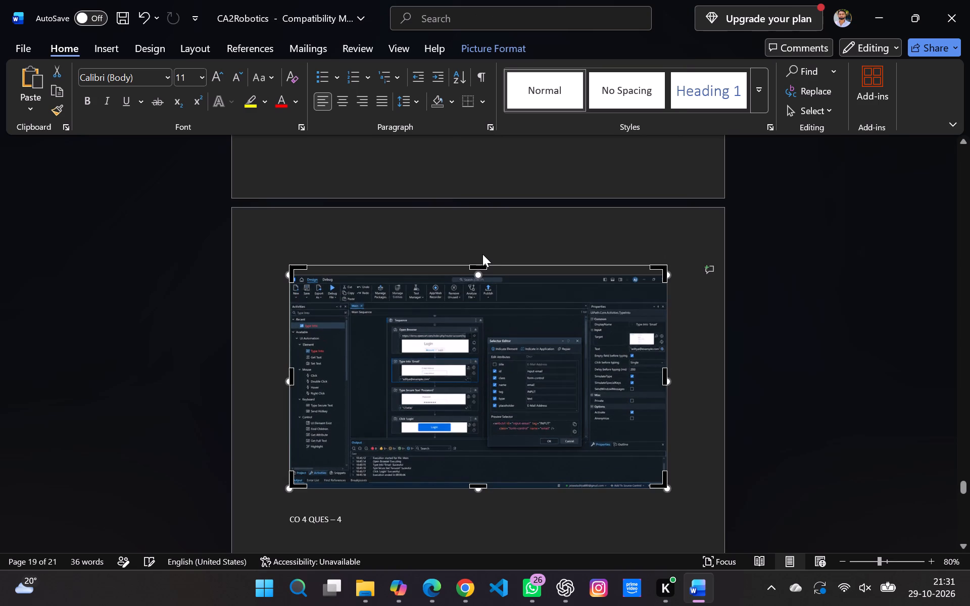
{"action": "left_click_drag", "start_coordinate": [498, 323], "coordinate": [499, 316]}
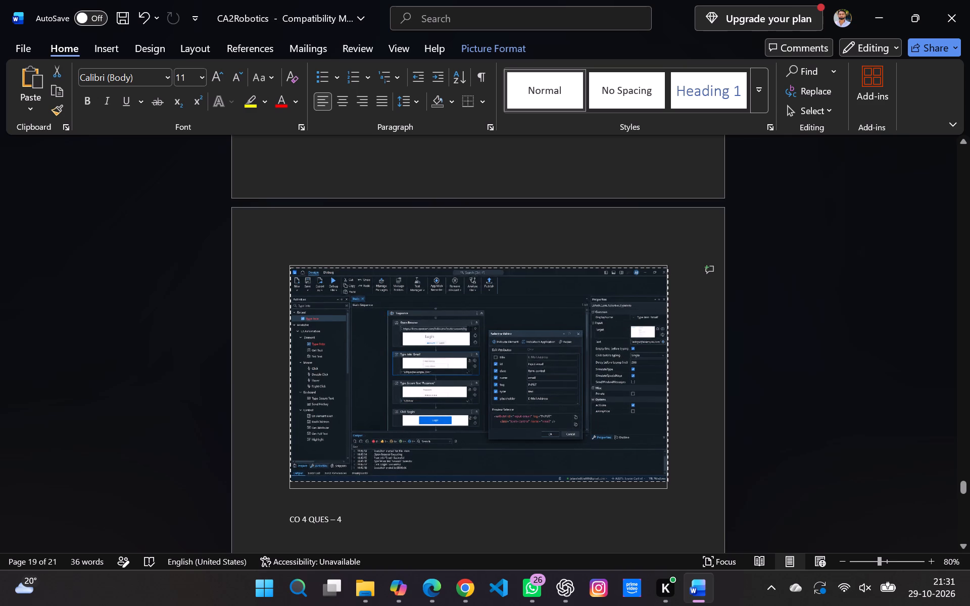
{"action": "left_click_drag", "start_coordinate": [499, 316], "coordinate": [499, 308]}
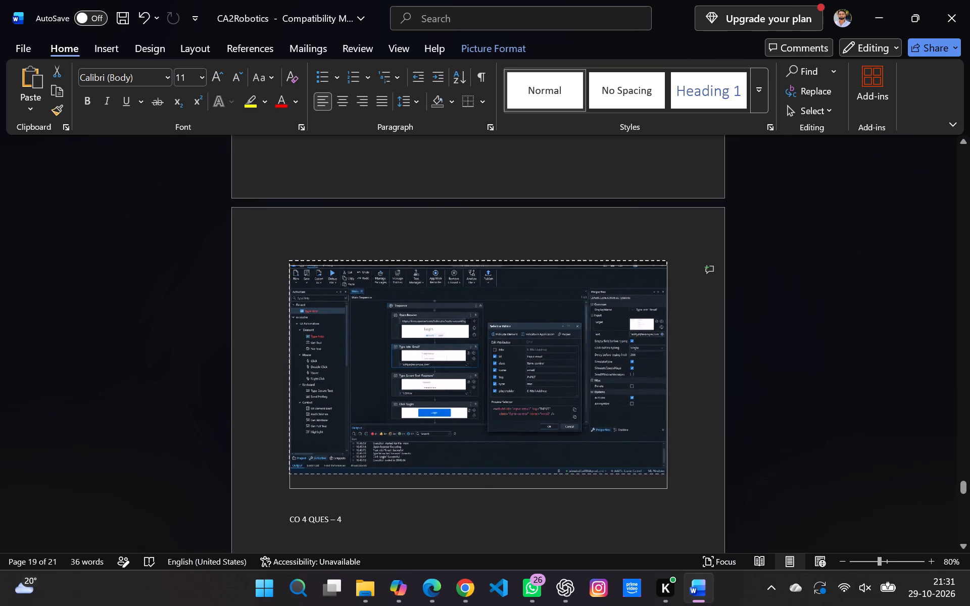
{"action": "left_click_drag", "start_coordinate": [499, 308], "coordinate": [499, 307]}
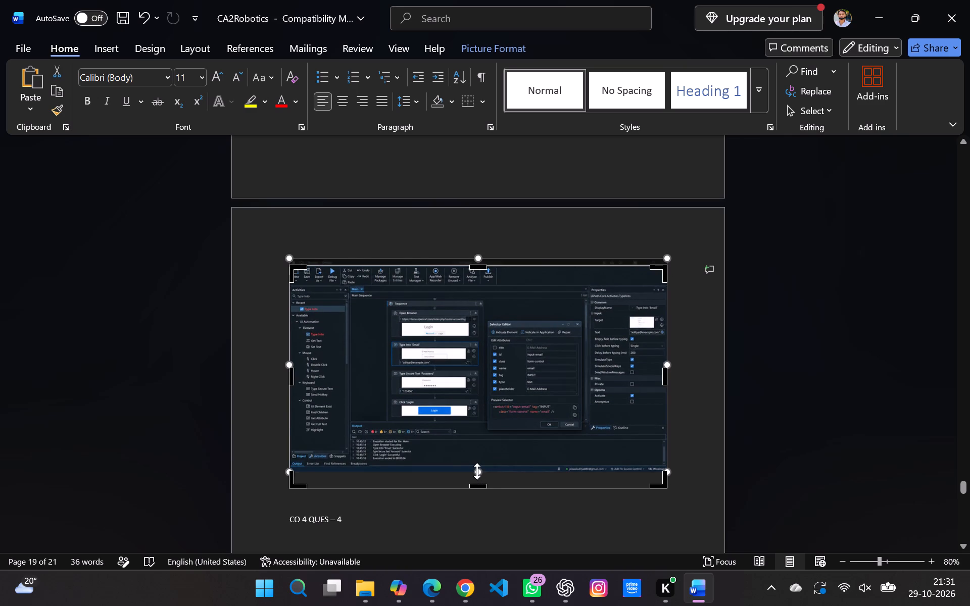
{"action": "left_click_drag", "start_coordinate": [477, 471], "coordinate": [486, 495]}
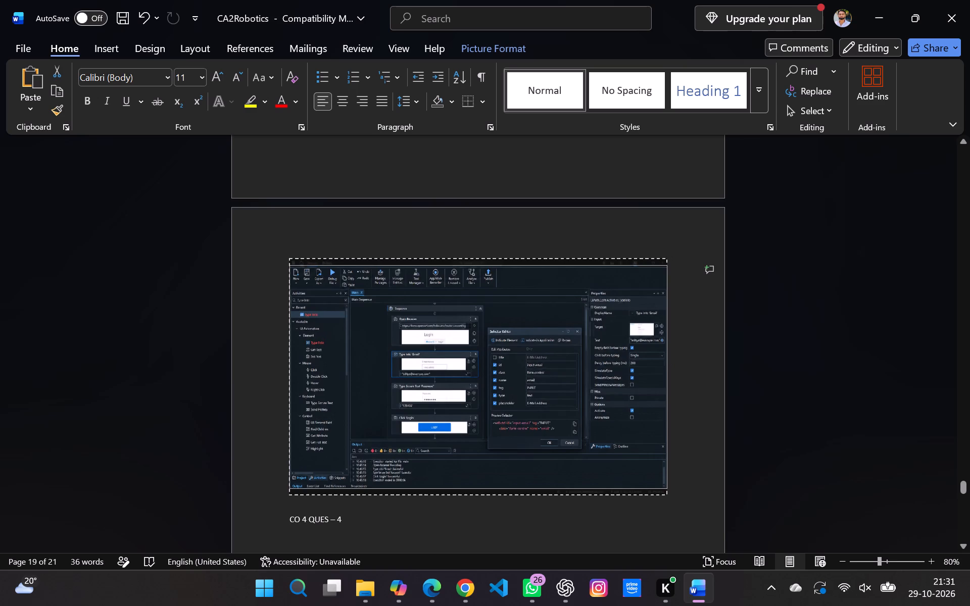
{"action": "left_click_drag", "start_coordinate": [486, 495], "coordinate": [484, 494]}
{"action": "left_click_drag", "start_coordinate": [484, 494], "coordinate": [484, 493]}
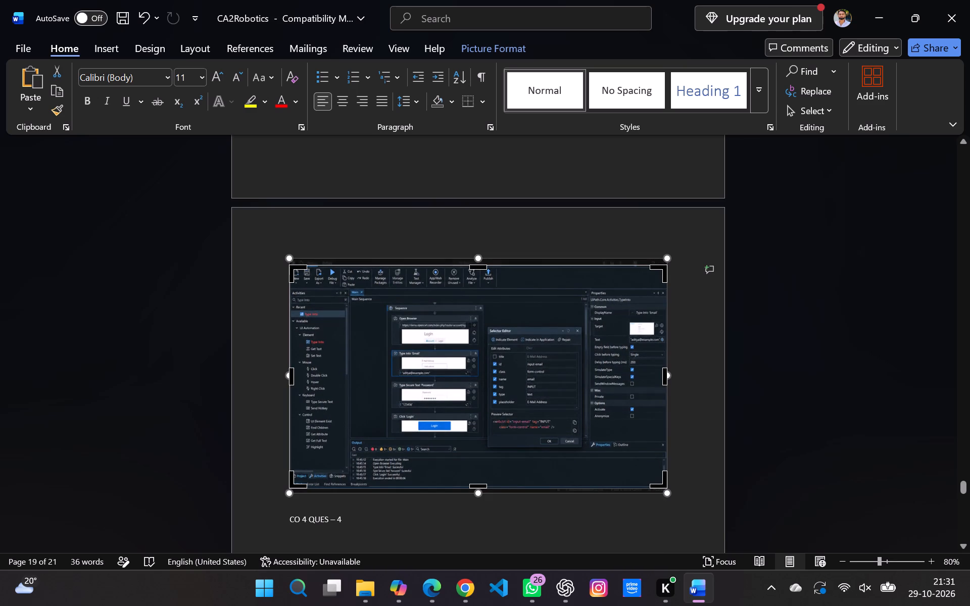
{"action": "left_click", "coordinate": [644, 236]}
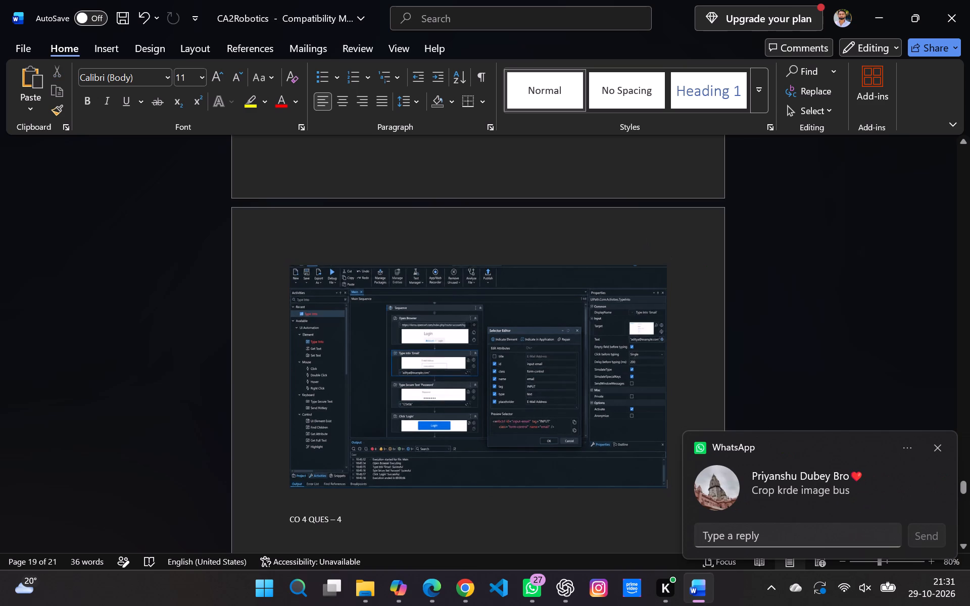
Select the lower screenshot on page 18, showing the Albert Einstein quote, and look up the Crop Picture command for it.
{"action": "scroll", "coordinate": [605, 262], "scroll_direction": "up", "scroll_amount": 6}
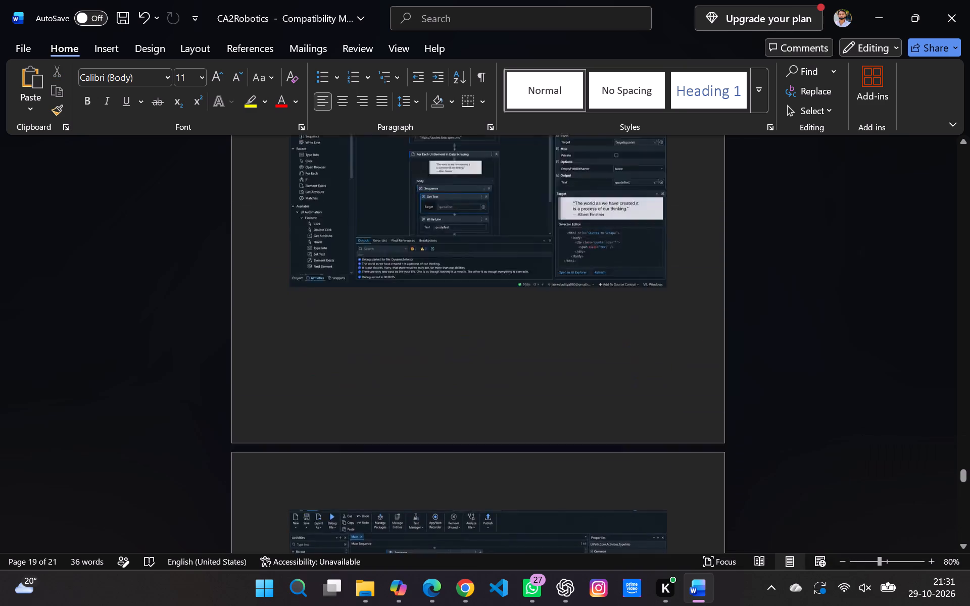
{"action": "scroll", "coordinate": [605, 262], "scroll_direction": "up", "scroll_amount": 1}
{"action": "left_click", "coordinate": [555, 369]}
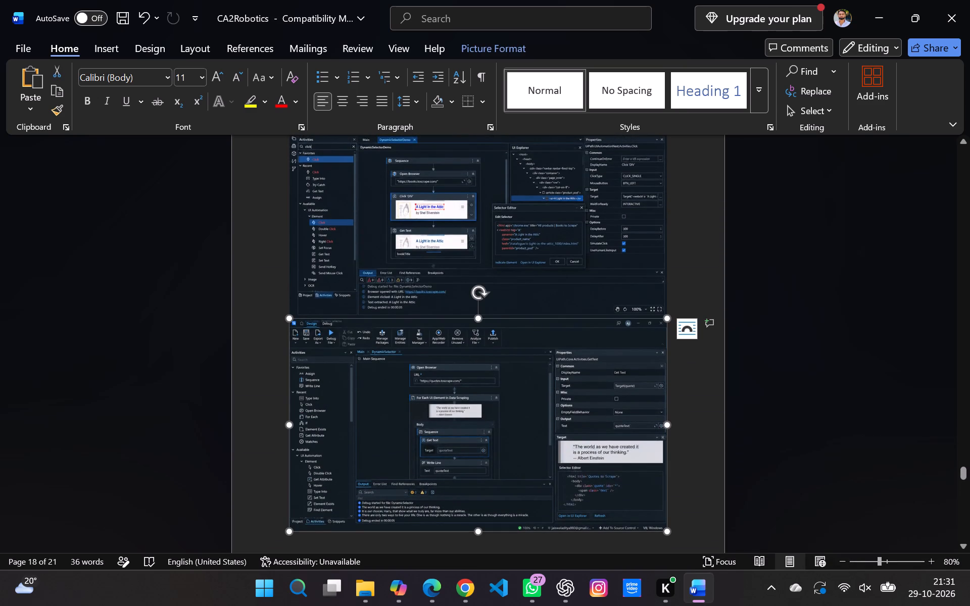
{"action": "left_click", "coordinate": [533, 26]}
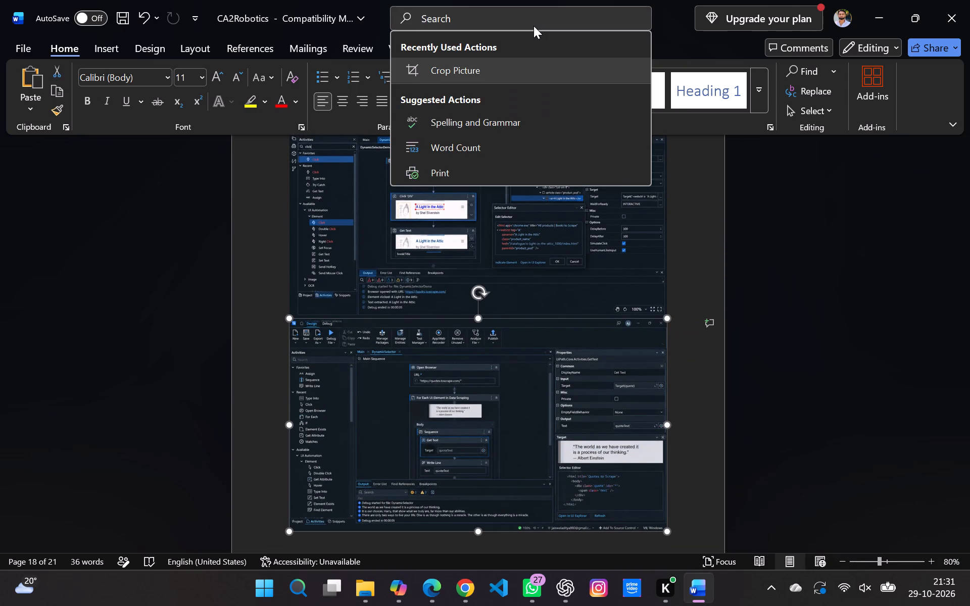
Crop the title bar off the top and the account status bar off the bottom of the lower screenshot on page 18.
{"action": "type", "text": "cr"}
{"action": "left_click", "coordinate": [519, 78]}
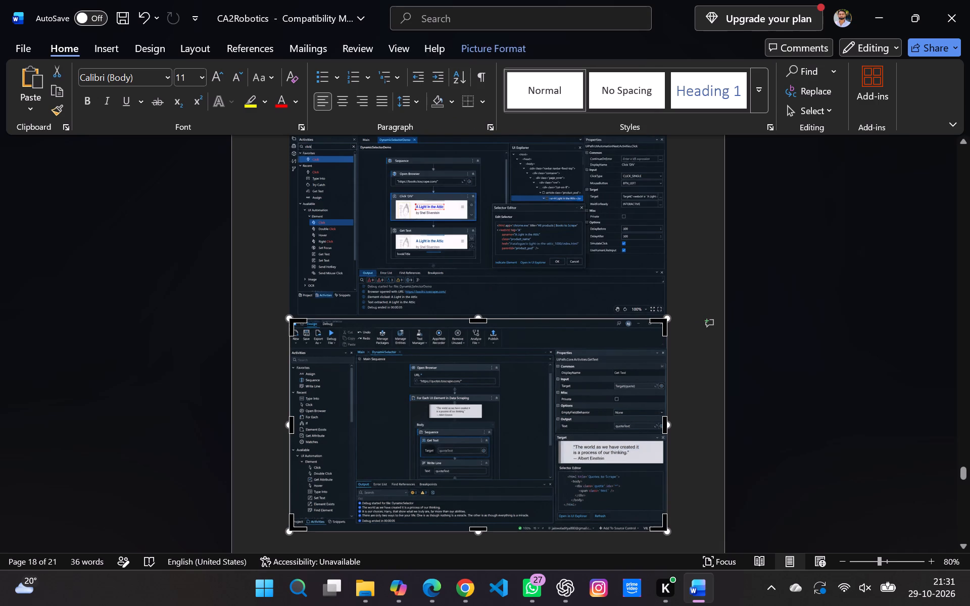
{"action": "left_click_drag", "start_coordinate": [480, 319], "coordinate": [480, 325]}
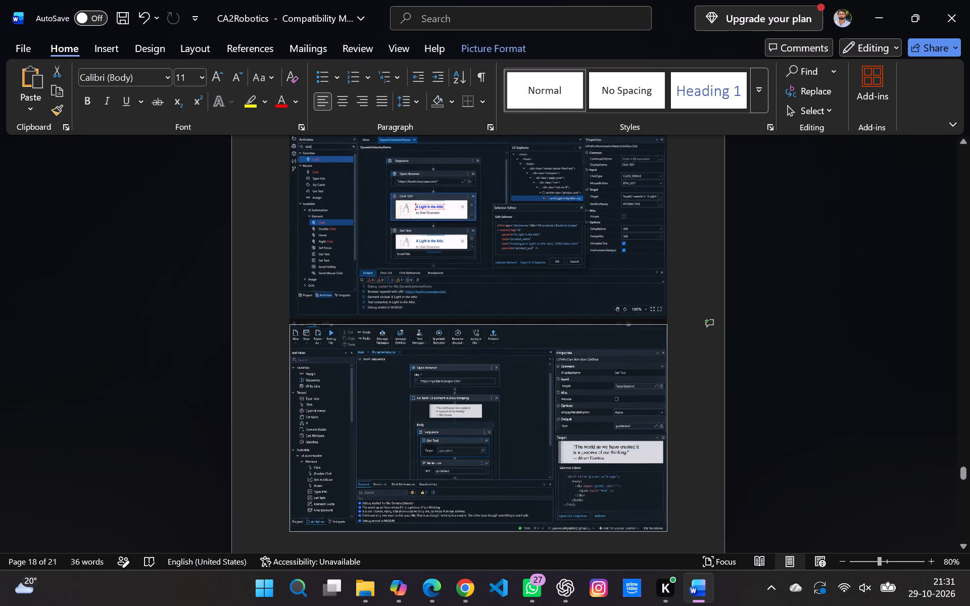
{"action": "left_click_drag", "start_coordinate": [480, 325], "coordinate": [482, 328]}
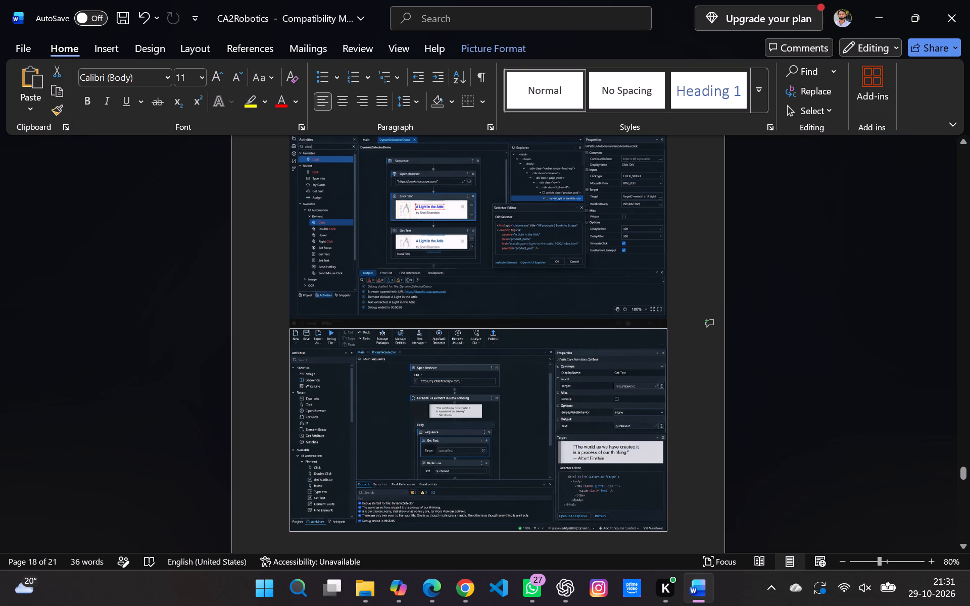
{"action": "left_click_drag", "start_coordinate": [482, 328], "coordinate": [482, 328]}
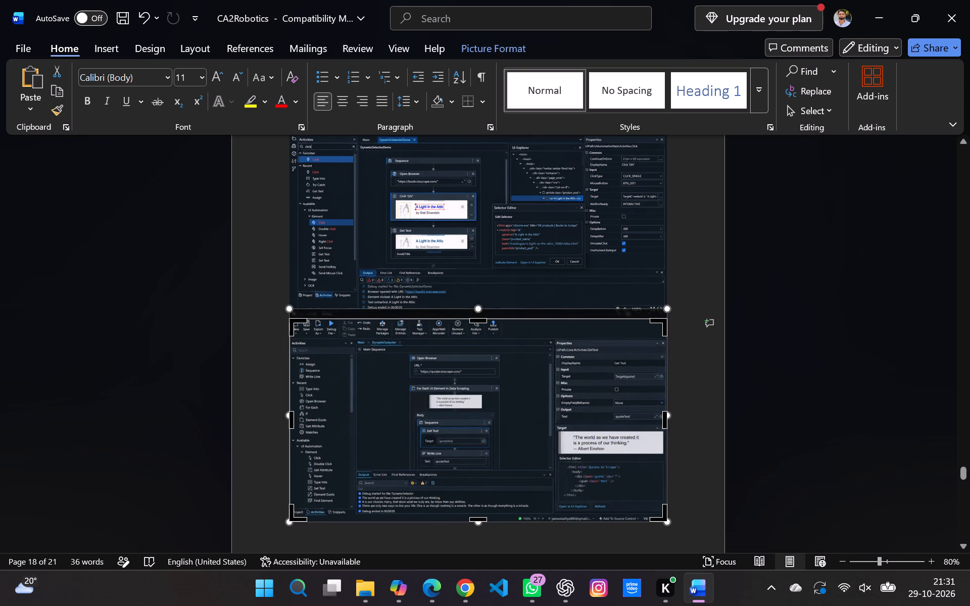
{"action": "left_click_drag", "start_coordinate": [481, 522], "coordinate": [482, 534]}
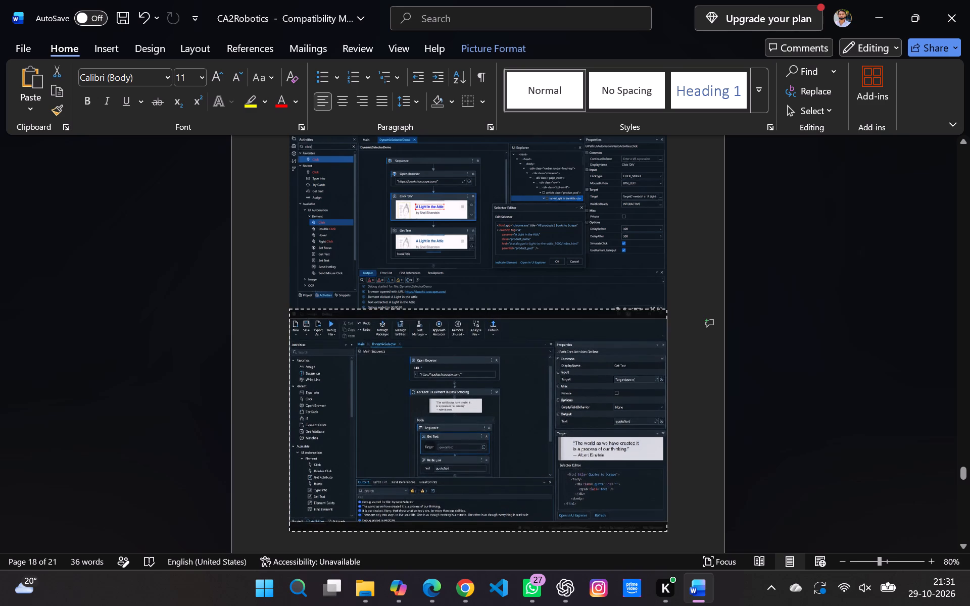
{"action": "left_click_drag", "start_coordinate": [482, 534], "coordinate": [483, 529]}
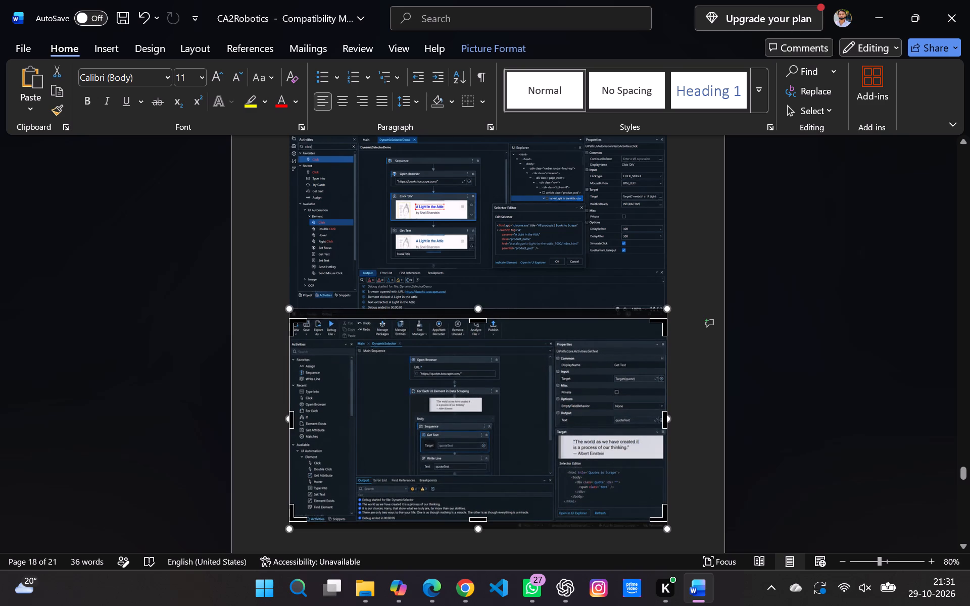
{"action": "left_click", "coordinate": [502, 231]}
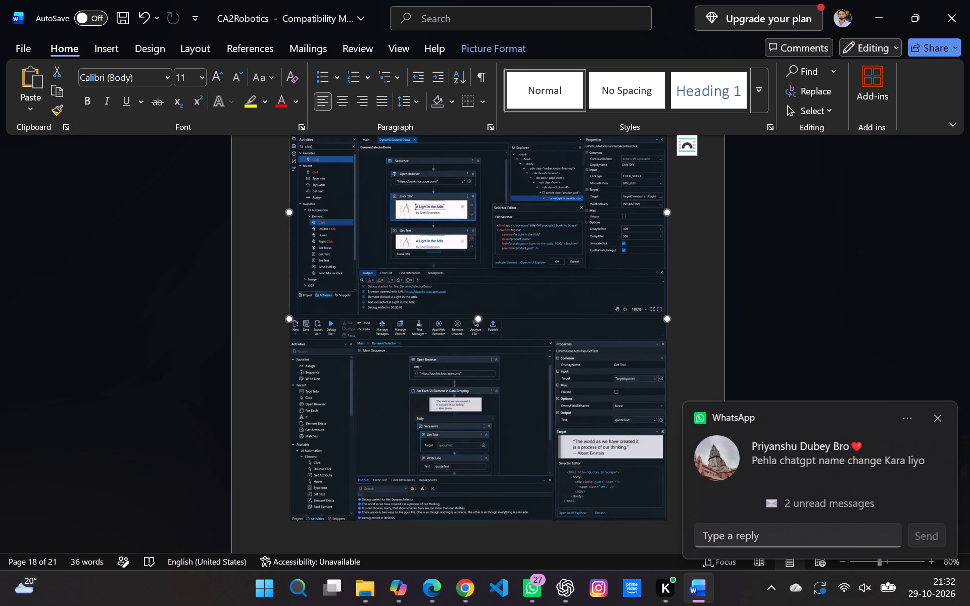
Crop the title bar off the top of the upper screenshot on page 18 using the Crop Picture command.
{"action": "left_click", "coordinate": [493, 24]}
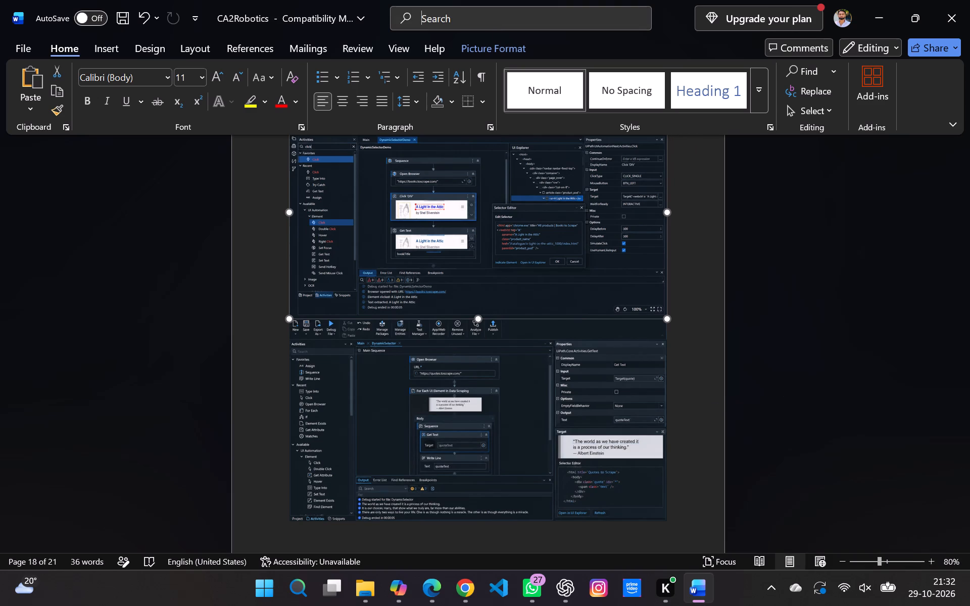
{"action": "type", "text": "crop"}
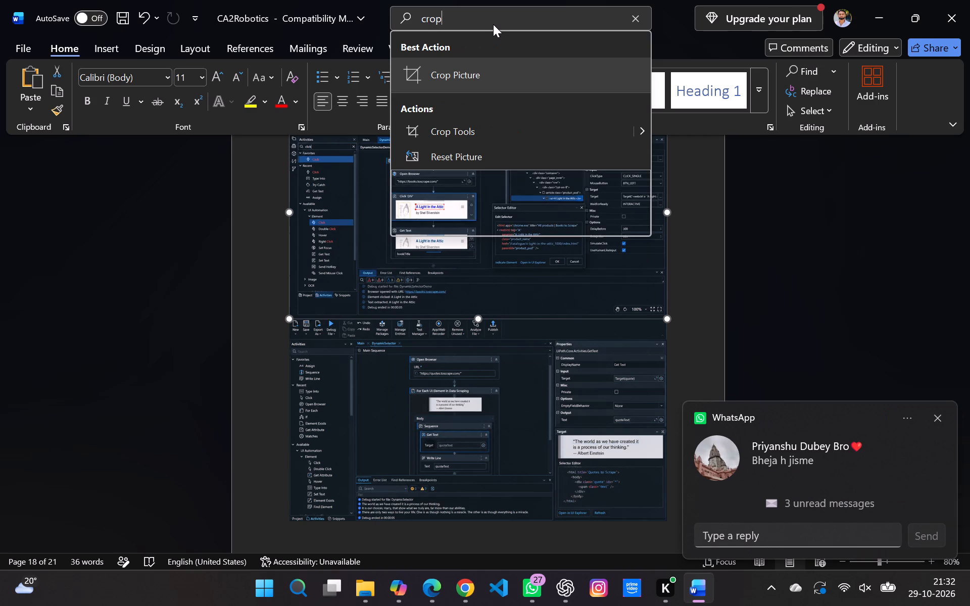
{"action": "left_click", "coordinate": [480, 74]}
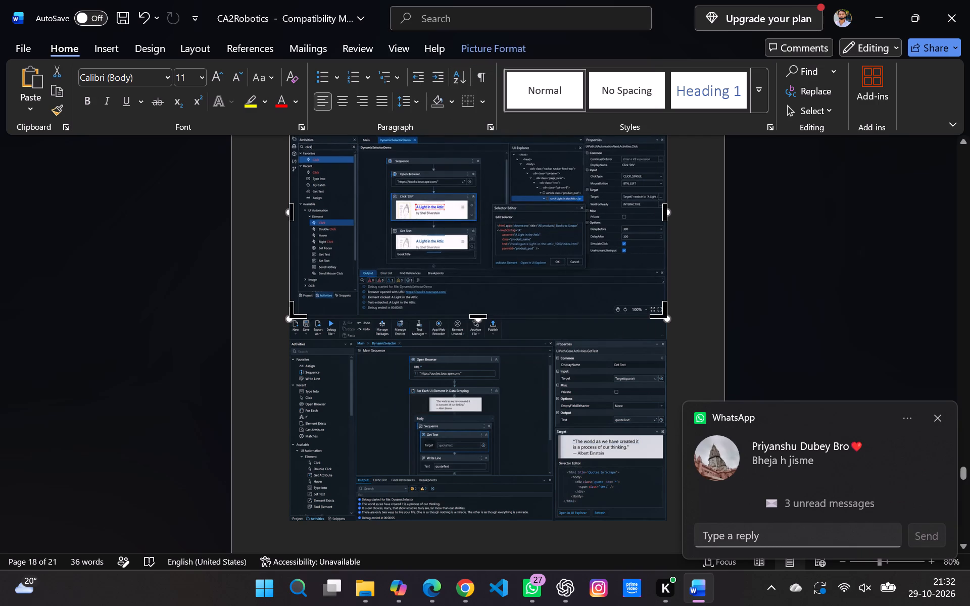
{"action": "left_click", "coordinate": [479, 315]}
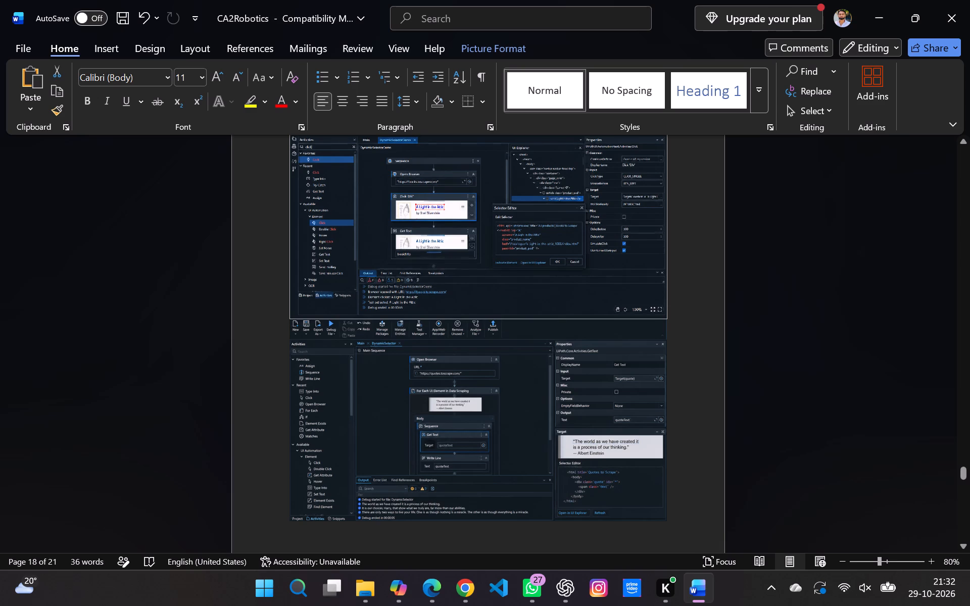
{"action": "scroll", "coordinate": [496, 233], "scroll_direction": "up", "scroll_amount": 1}
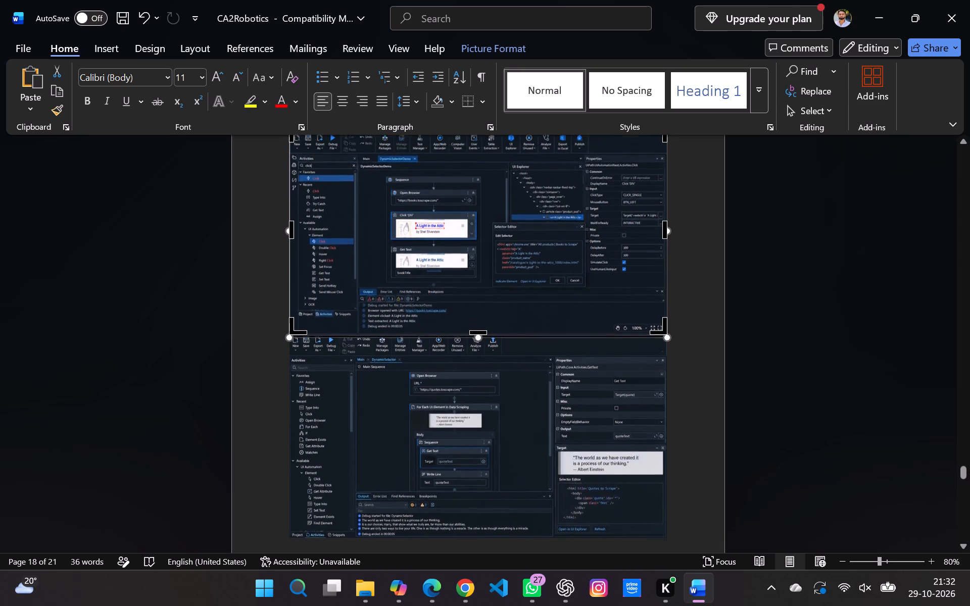
{"action": "scroll", "coordinate": [496, 233], "scroll_direction": "up", "scroll_amount": 1}
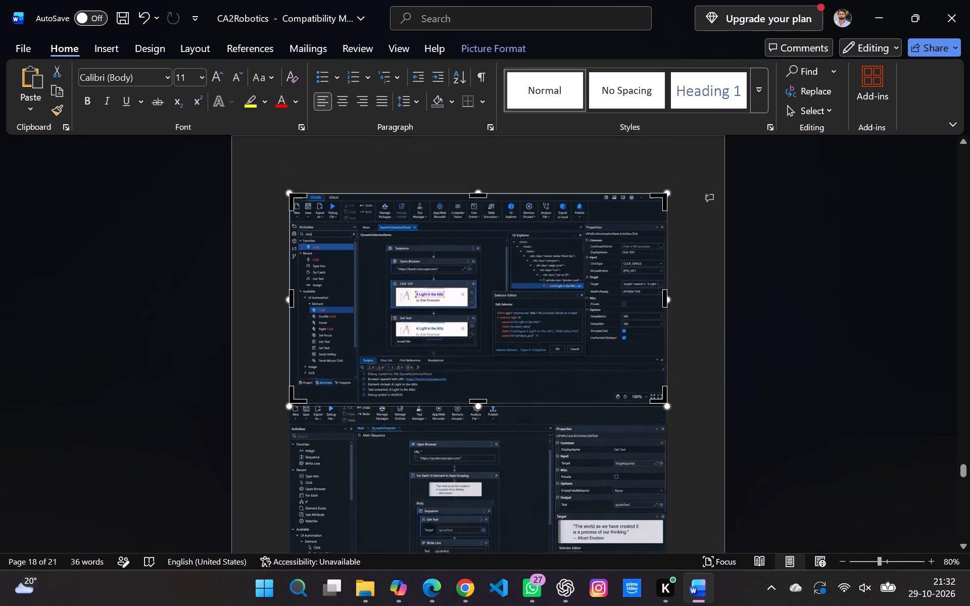
{"action": "left_click_drag", "start_coordinate": [481, 199], "coordinate": [481, 201]}
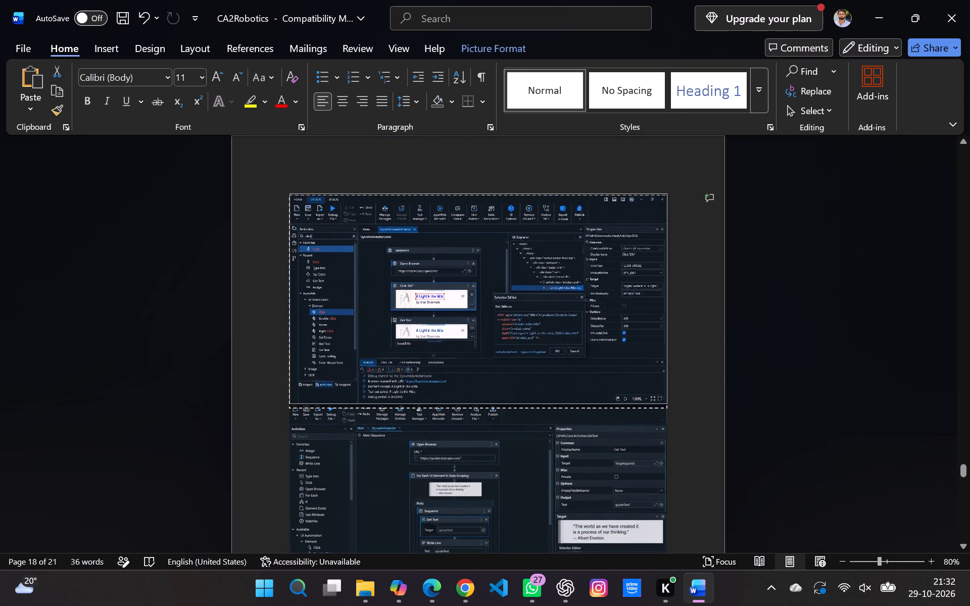
{"action": "left_click_drag", "start_coordinate": [481, 201], "coordinate": [481, 193]}
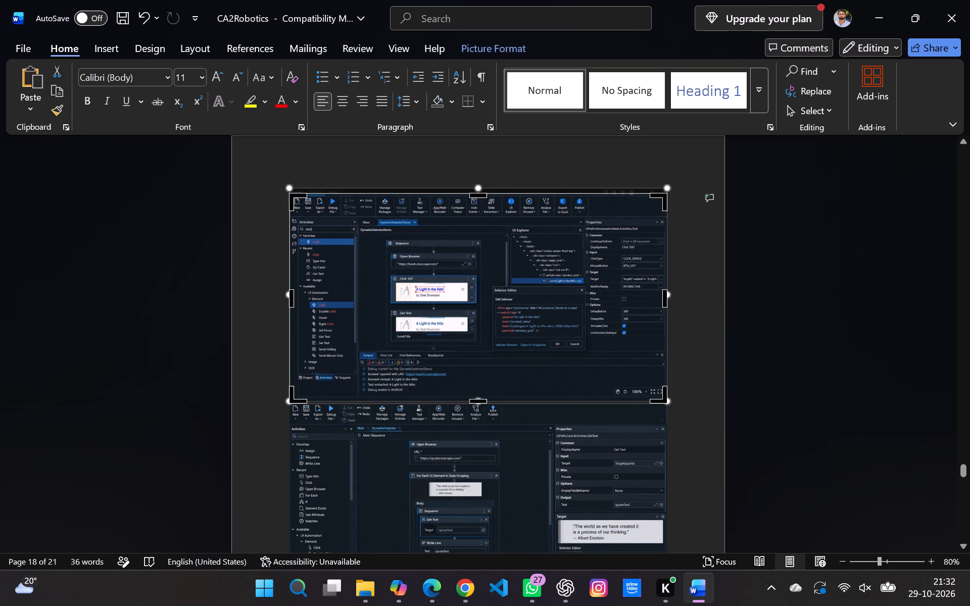
{"action": "left_click", "coordinate": [484, 168]}
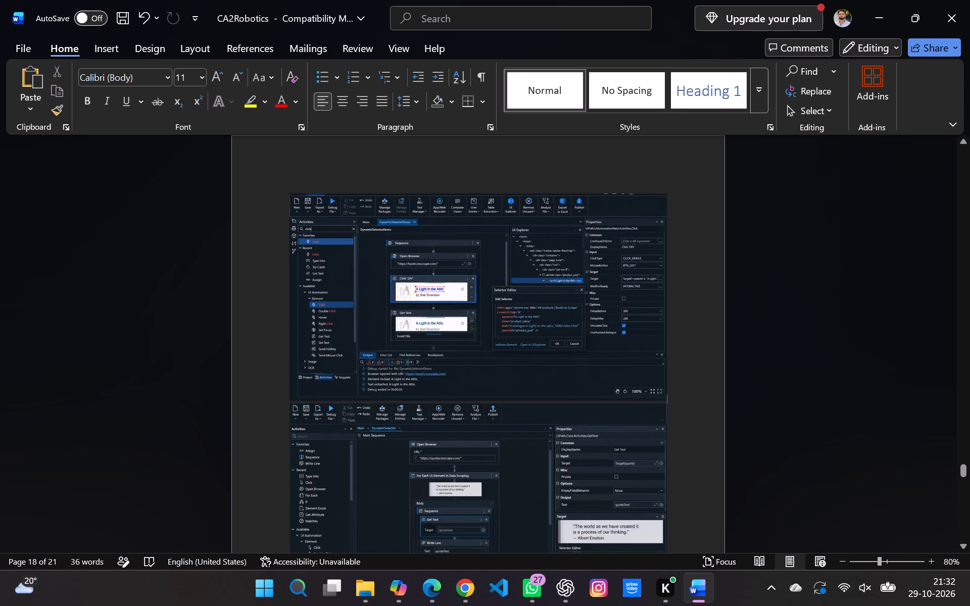
Stretch the lower screenshot on page 18 vertically so that it fills more of the page's height.
{"action": "scroll", "coordinate": [515, 257], "scroll_direction": "up", "scroll_amount": 1}
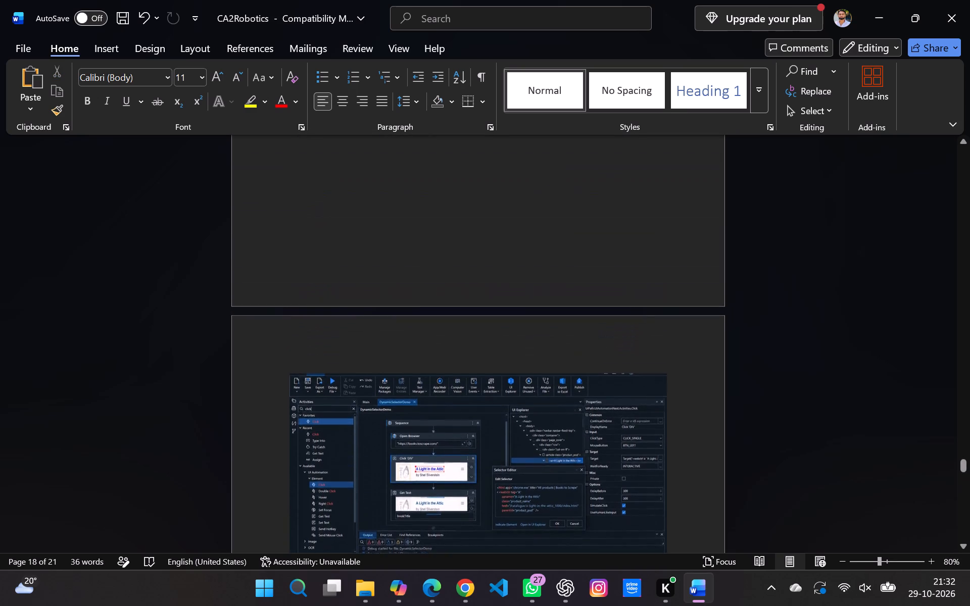
{"action": "left_click_drag", "start_coordinate": [510, 276], "coordinate": [513, 331]}
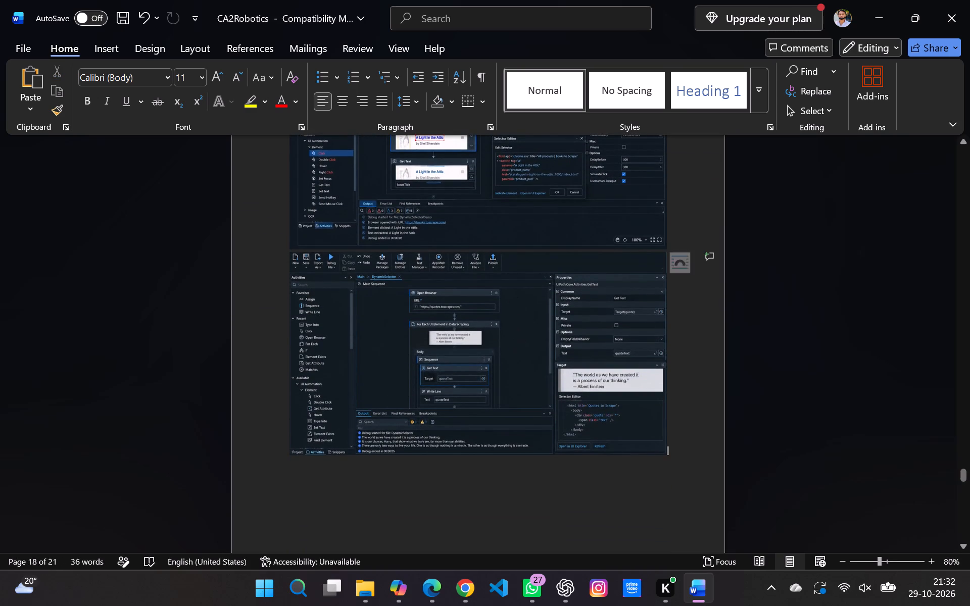
{"action": "left_click_drag", "start_coordinate": [513, 331], "coordinate": [513, 377]}
{"action": "left_click_drag", "start_coordinate": [513, 377], "coordinate": [513, 428]}
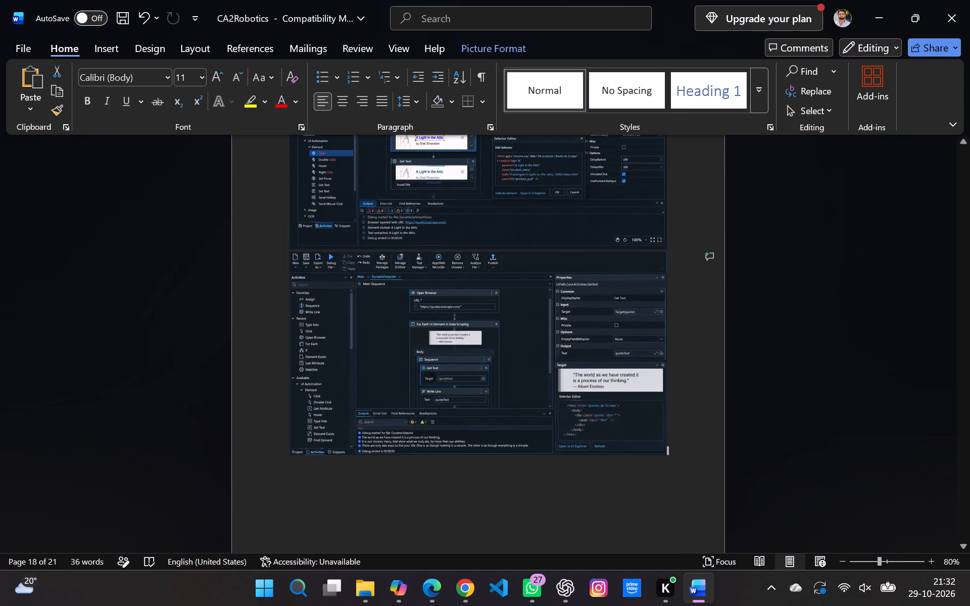
{"action": "left_click_drag", "start_coordinate": [479, 453], "coordinate": [479, 505]}
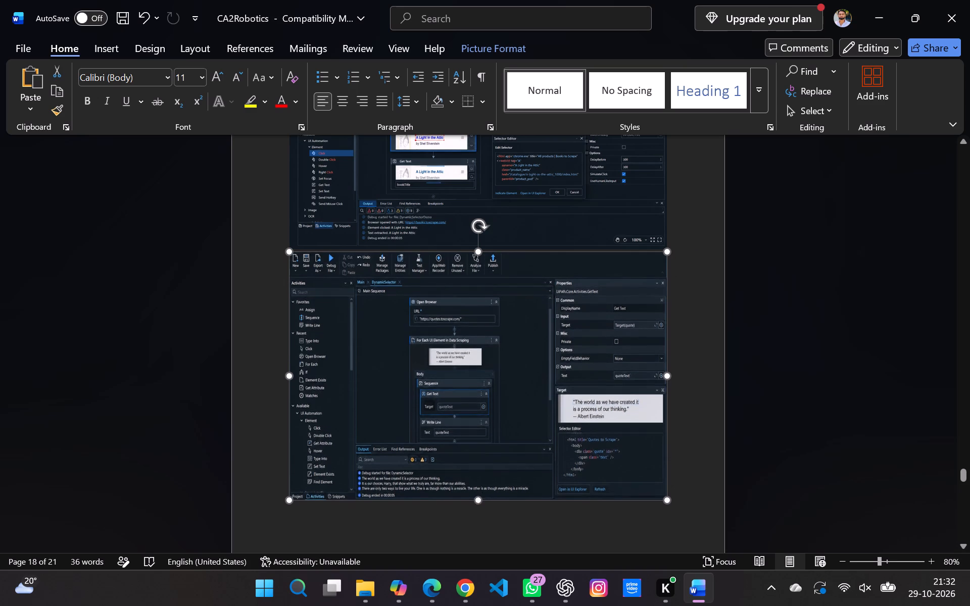
{"action": "left_click_drag", "start_coordinate": [479, 505], "coordinate": [479, 510]}
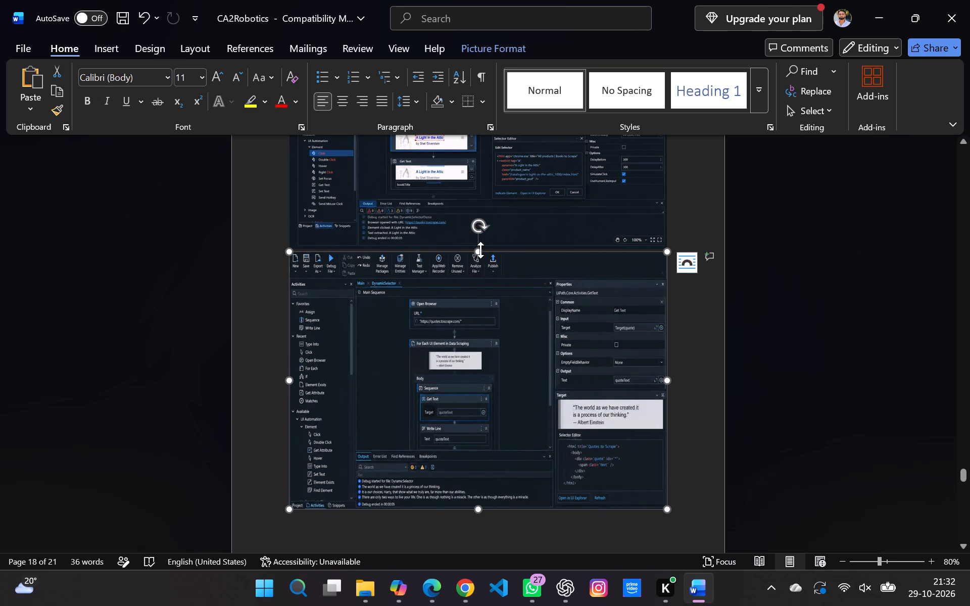
{"action": "left_click_drag", "start_coordinate": [481, 250], "coordinate": [477, 301]}
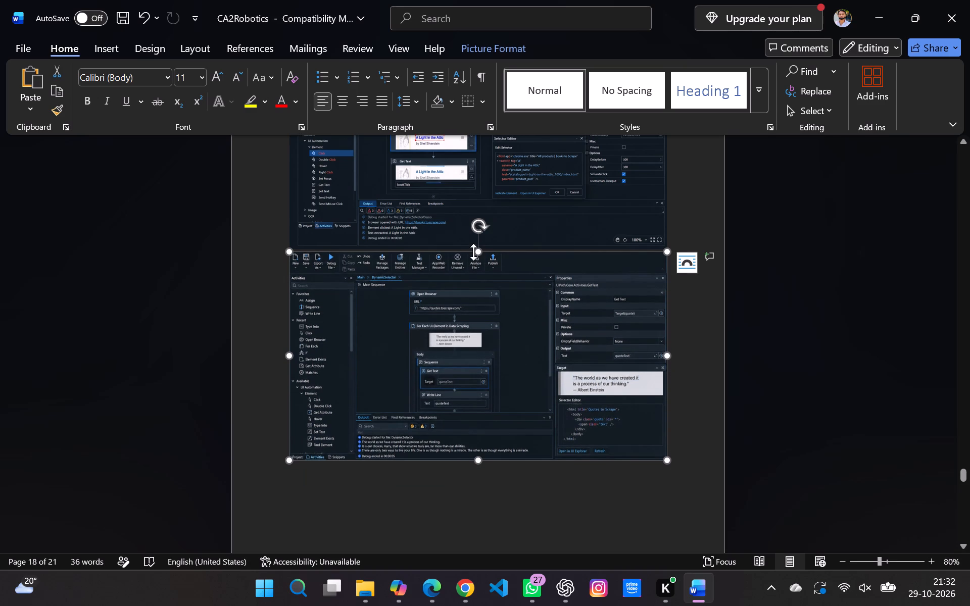
{"action": "left_click_drag", "start_coordinate": [473, 252], "coordinate": [485, 216]}
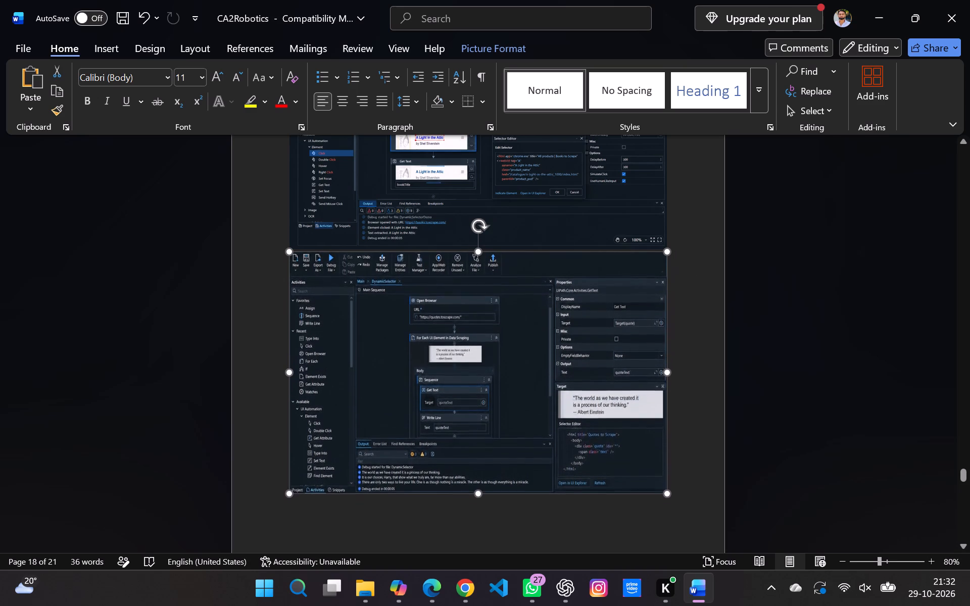
{"action": "left_click_drag", "start_coordinate": [485, 216], "coordinate": [487, 148]}
Crop the title bar and the bottom account status bar off the page 17 screenshot above CO 4 QUES – 3.
{"action": "scroll", "coordinate": [487, 164], "scroll_direction": "up", "scroll_amount": 3}
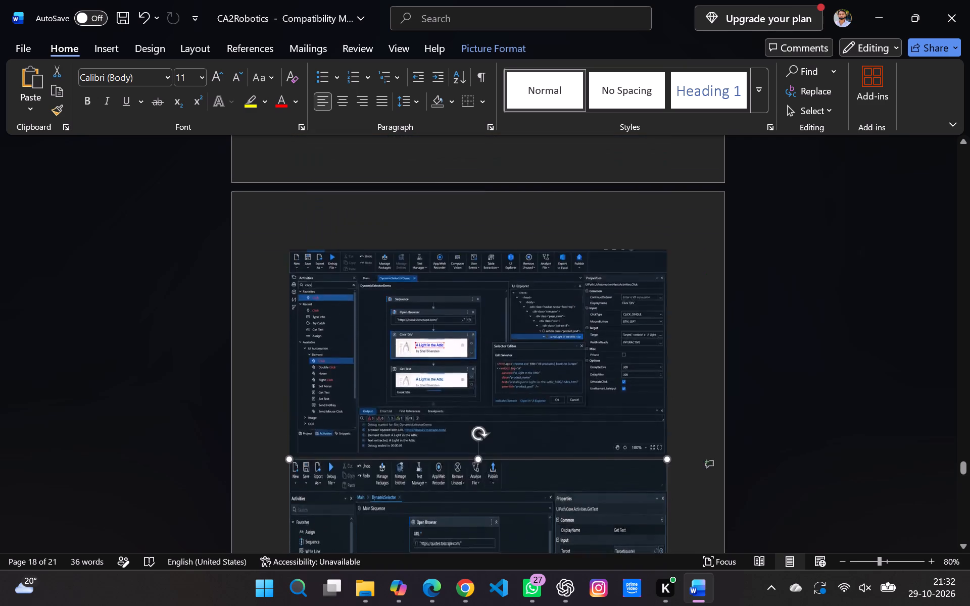
{"action": "scroll", "coordinate": [487, 164], "scroll_direction": "up", "scroll_amount": 4}
{"action": "left_click", "coordinate": [471, 340]}
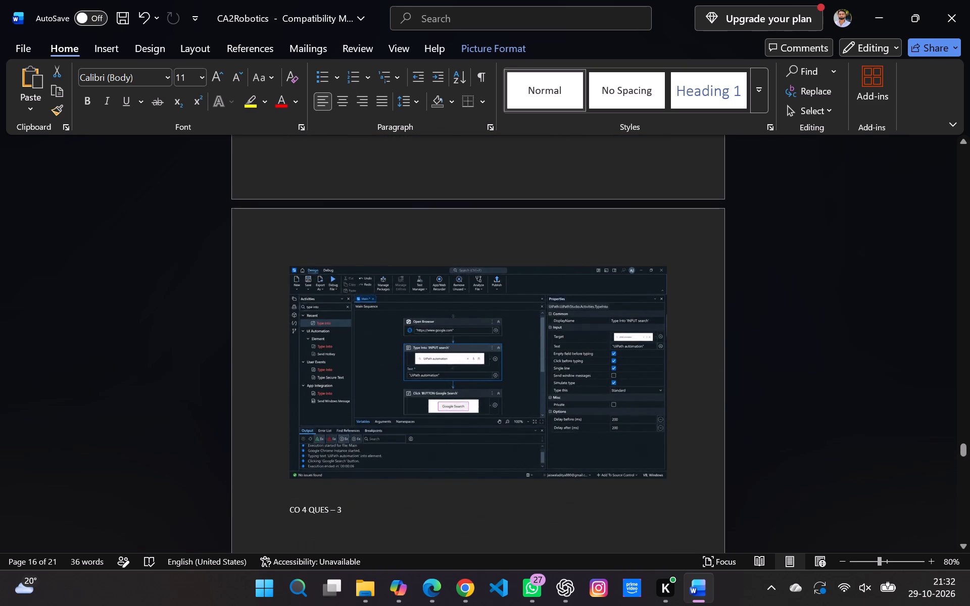
{"action": "left_click", "coordinate": [523, 23]}
{"action": "type", "text": "crop"}
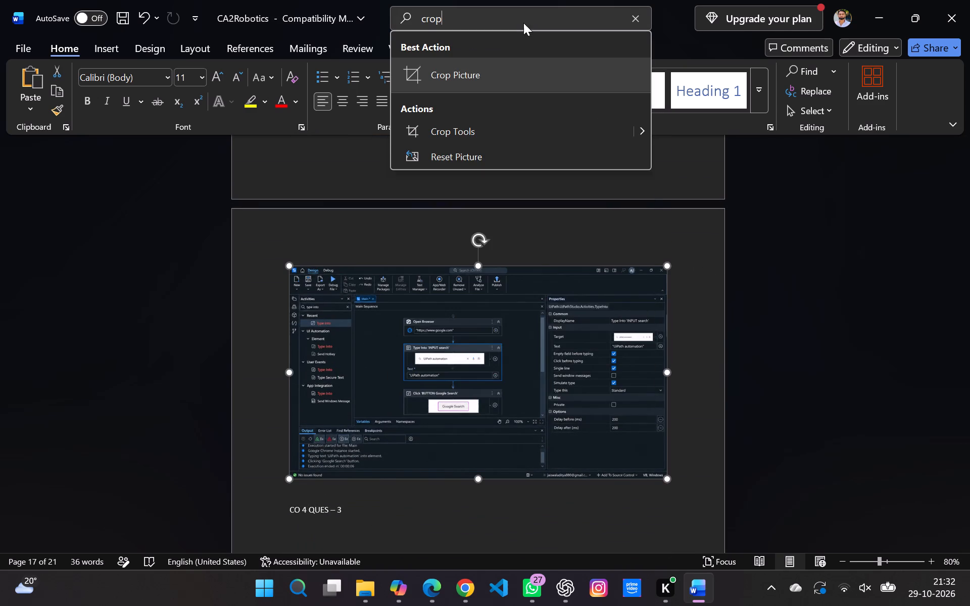
{"action": "left_click", "coordinate": [522, 66]}
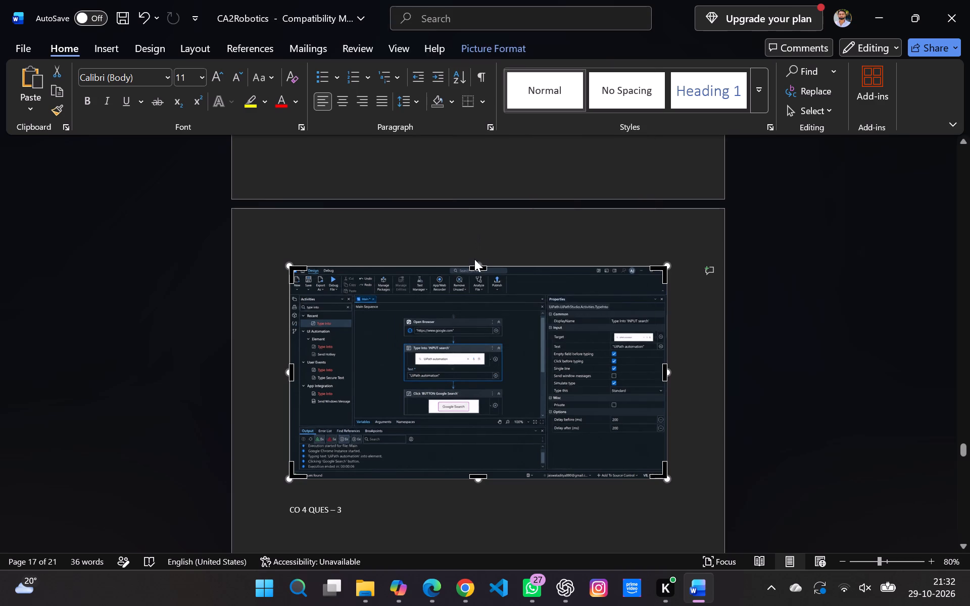
{"action": "left_click_drag", "start_coordinate": [474, 265], "coordinate": [475, 264]}
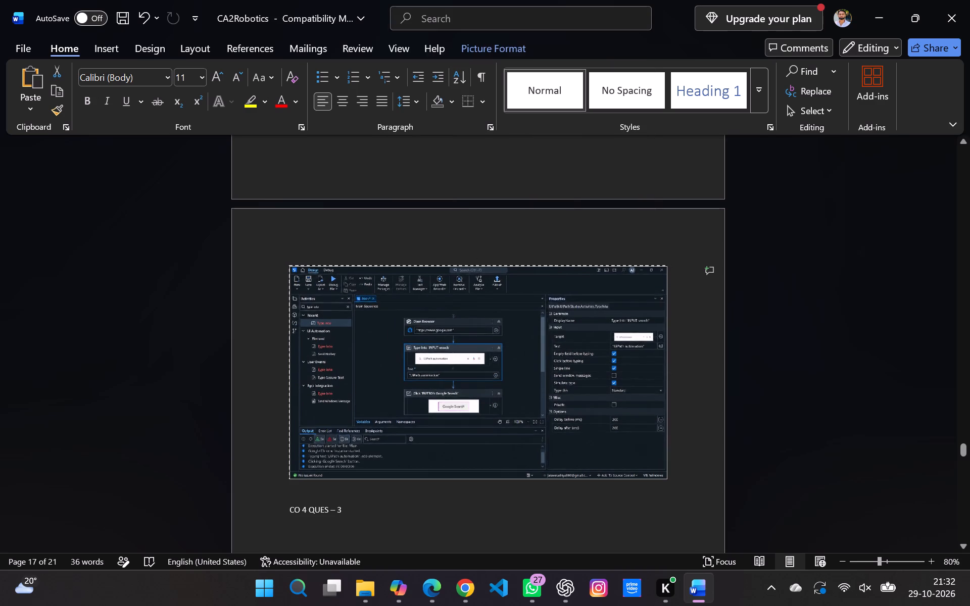
{"action": "left_click_drag", "start_coordinate": [475, 264], "coordinate": [475, 259]}
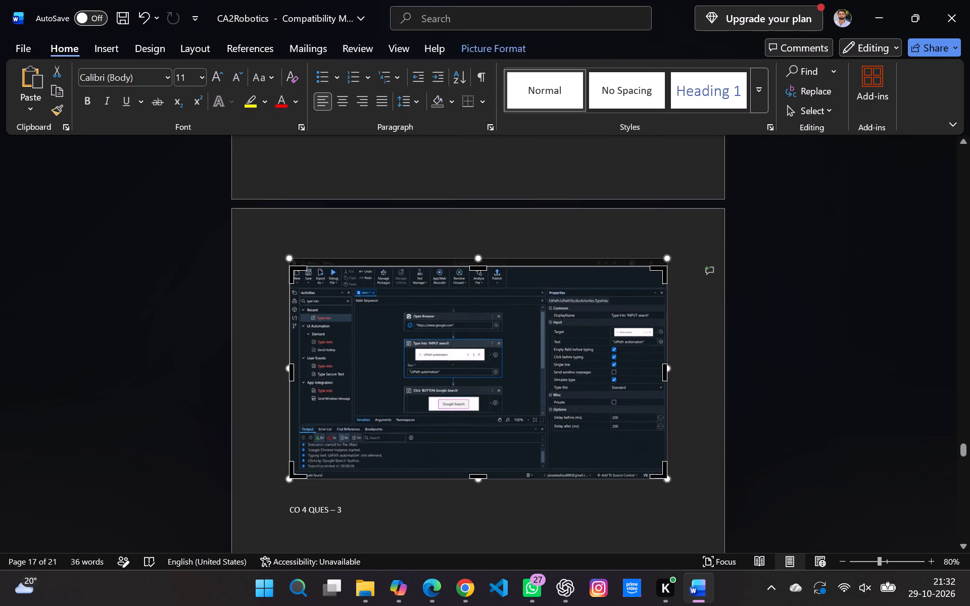
{"action": "left_click_drag", "start_coordinate": [478, 476], "coordinate": [481, 470]}
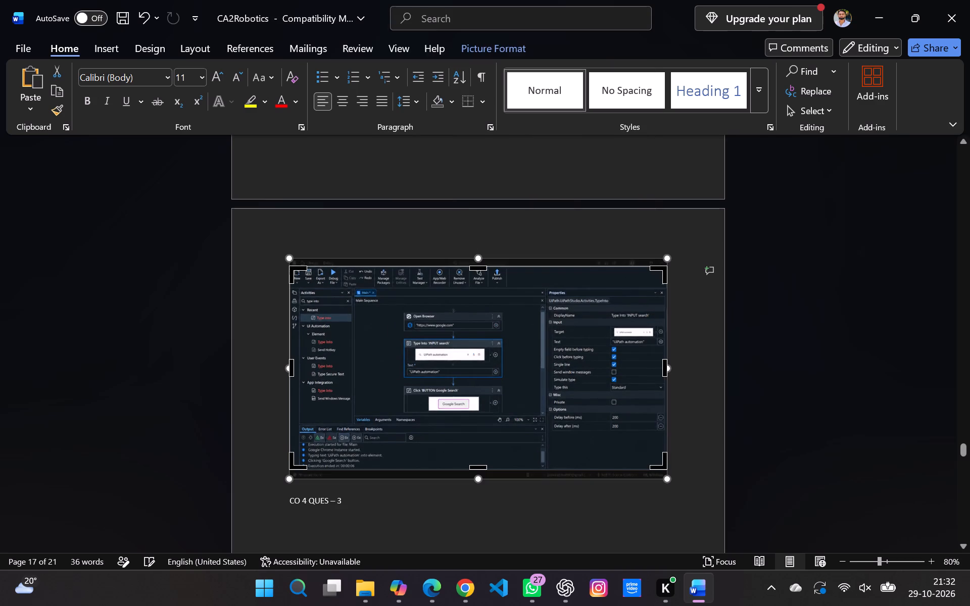
Crop the title bar off the top and the Windows taskbar off the bottom of the lower screenshot on page 16.
{"action": "scroll", "coordinate": [466, 225], "scroll_direction": "up", "scroll_amount": 4}
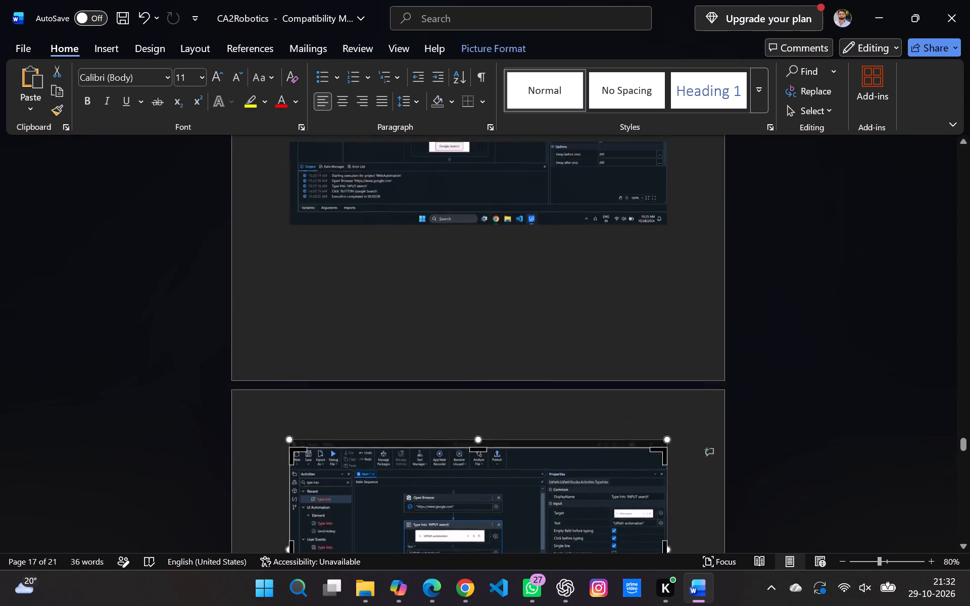
{"action": "scroll", "coordinate": [466, 225], "scroll_direction": "up", "scroll_amount": 1}
{"action": "left_click", "coordinate": [465, 247]}
{"action": "scroll", "coordinate": [465, 247], "scroll_direction": "up", "scroll_amount": 1}
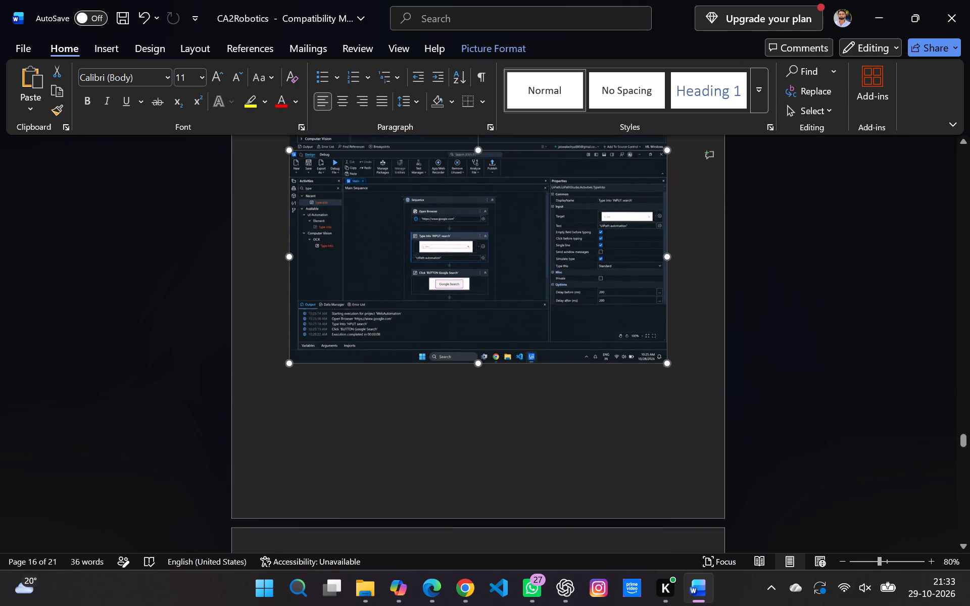
{"action": "scroll", "coordinate": [465, 247], "scroll_direction": "up", "scroll_amount": 2}
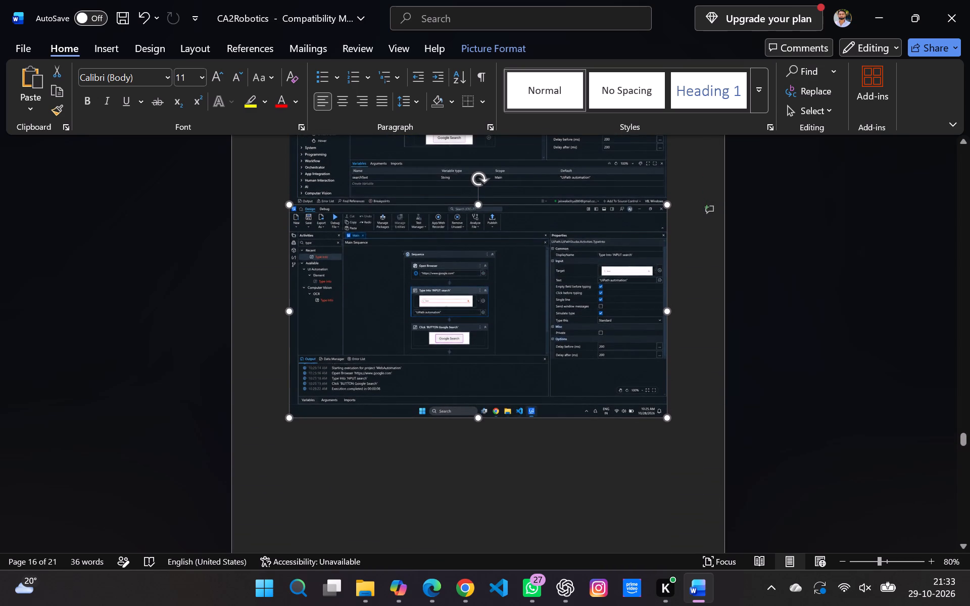
{"action": "left_click", "coordinate": [514, 23]}
{"action": "type", "text": "cro"}
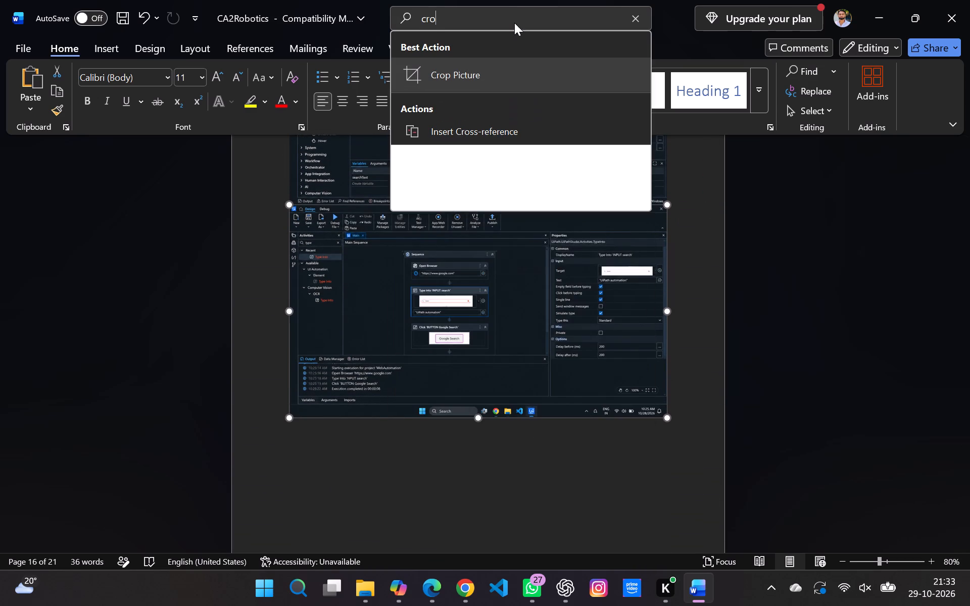
{"action": "key", "text": "Return"}
{"action": "left_click", "coordinate": [496, 64]}
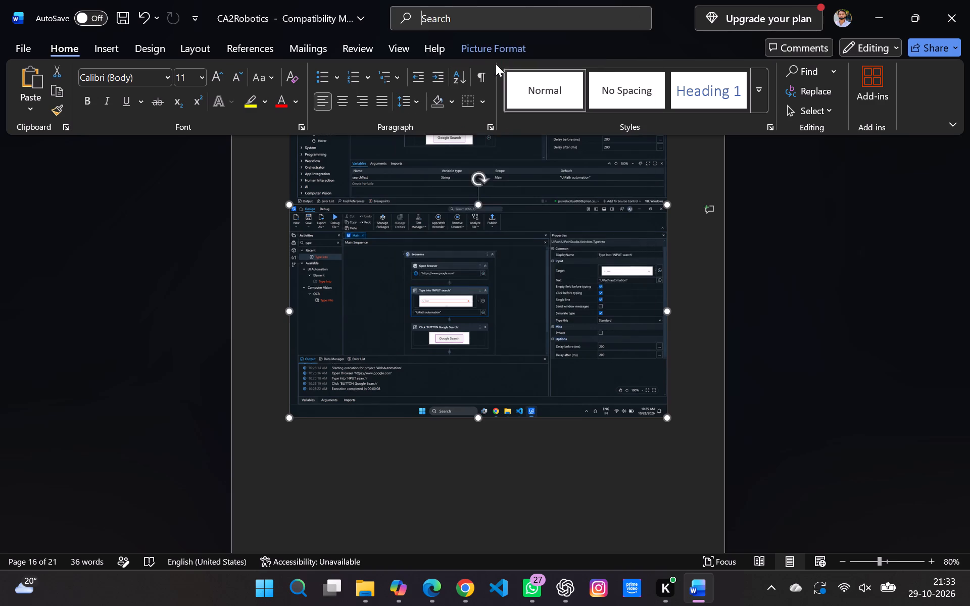
{"action": "left_click_drag", "start_coordinate": [476, 204], "coordinate": [477, 207]}
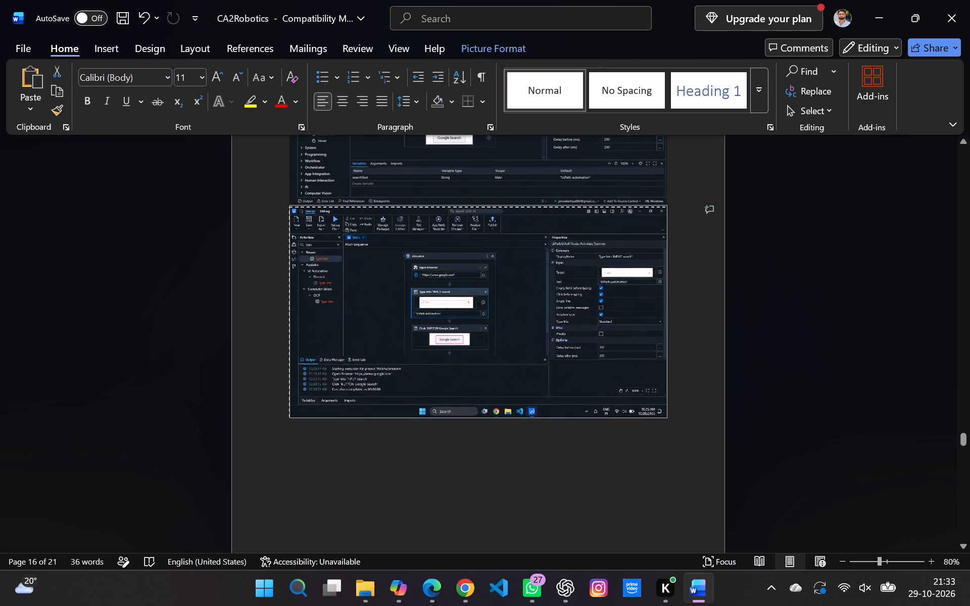
{"action": "left_click_drag", "start_coordinate": [477, 207], "coordinate": [479, 198]}
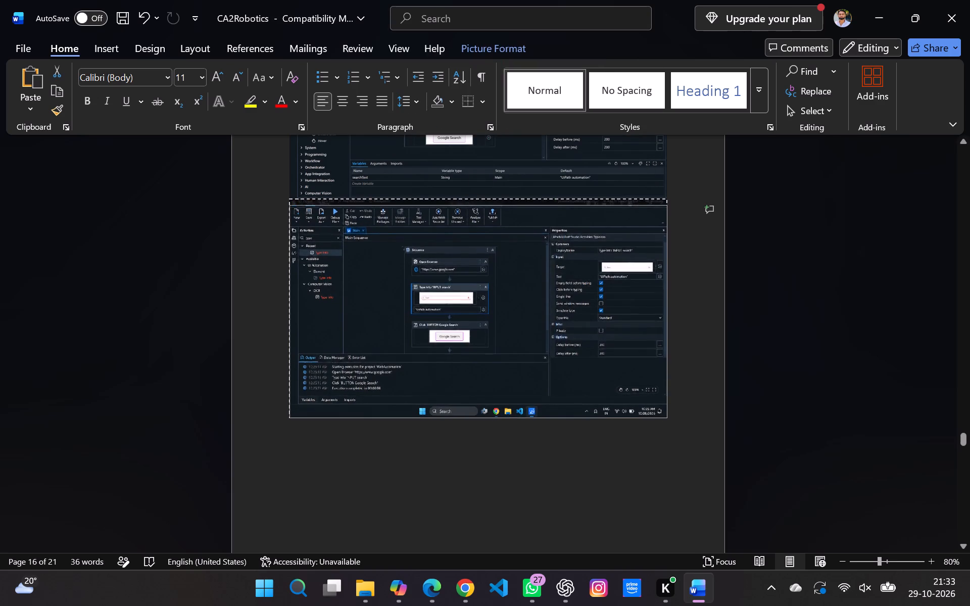
{"action": "left_click_drag", "start_coordinate": [479, 198], "coordinate": [480, 196]}
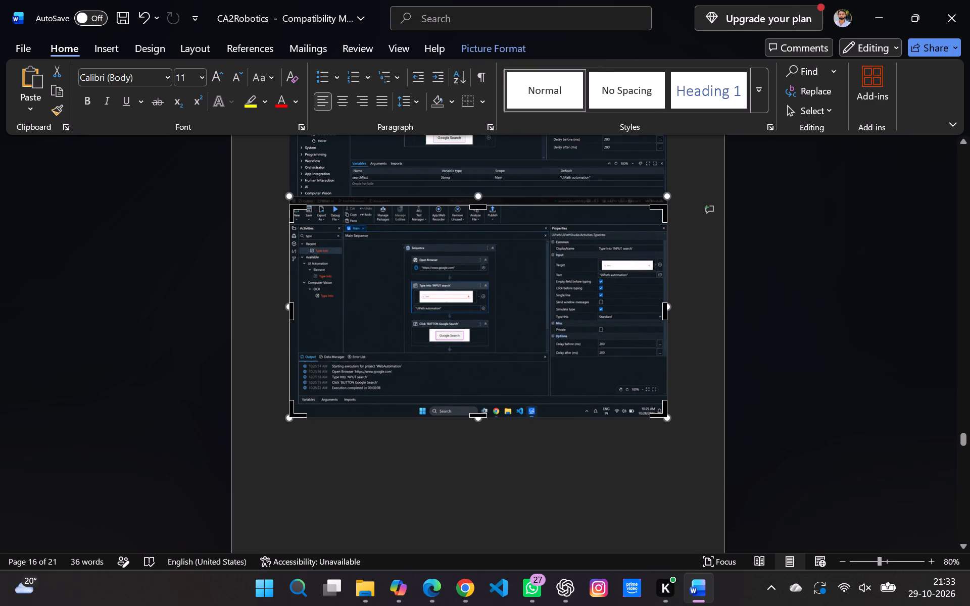
{"action": "left_click", "coordinate": [482, 416]}
{"action": "left_click_drag", "start_coordinate": [482, 416], "coordinate": [482, 409]}
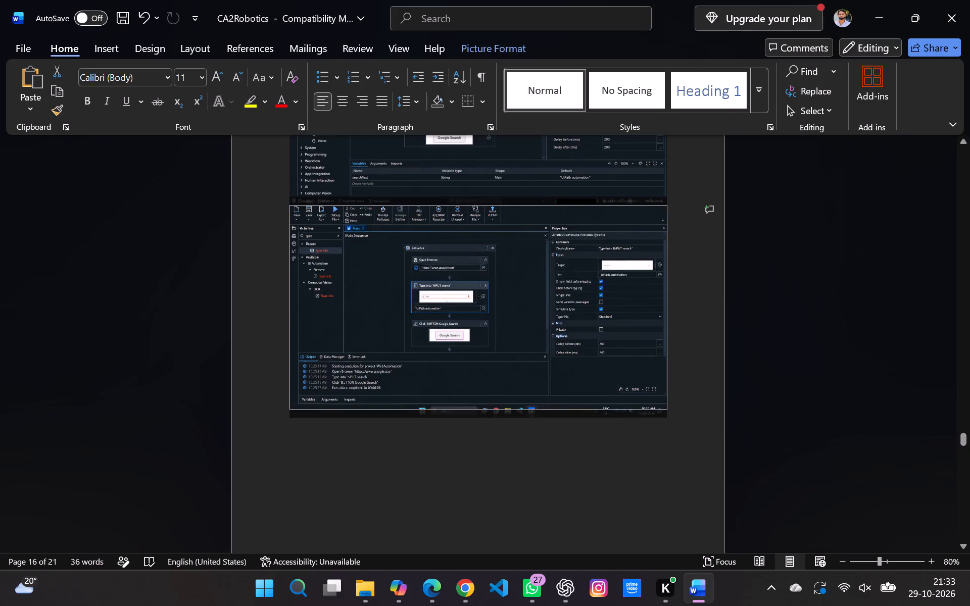
{"action": "left_click_drag", "start_coordinate": [482, 409], "coordinate": [484, 397]}
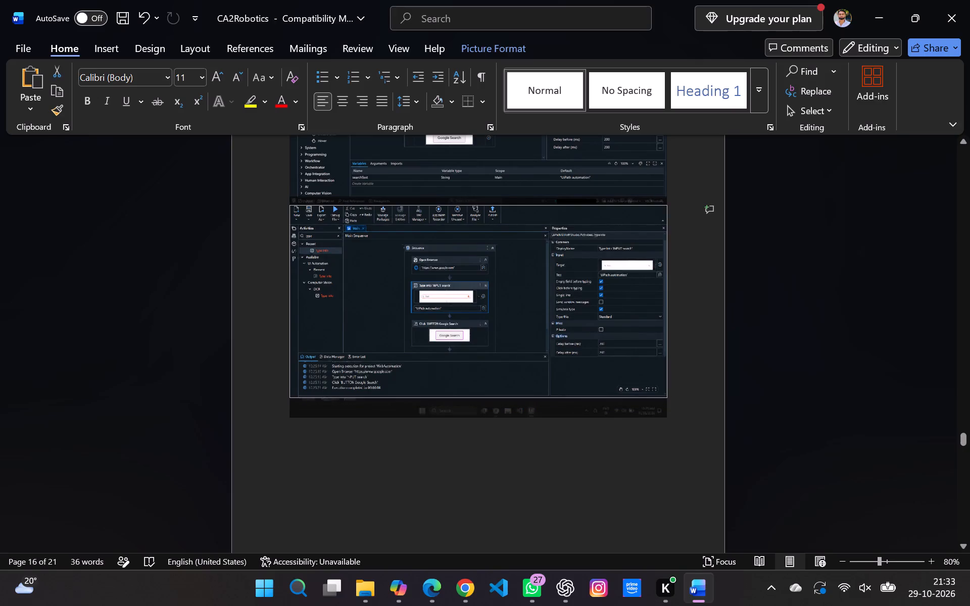
{"action": "left_click_drag", "start_coordinate": [484, 397], "coordinate": [484, 406]}
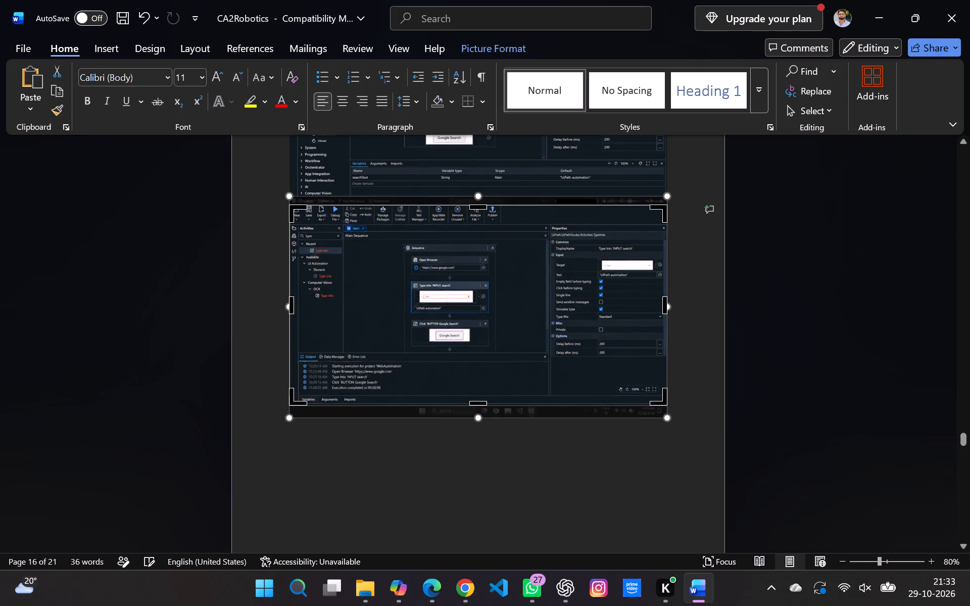
{"action": "left_click", "coordinate": [628, 169]}
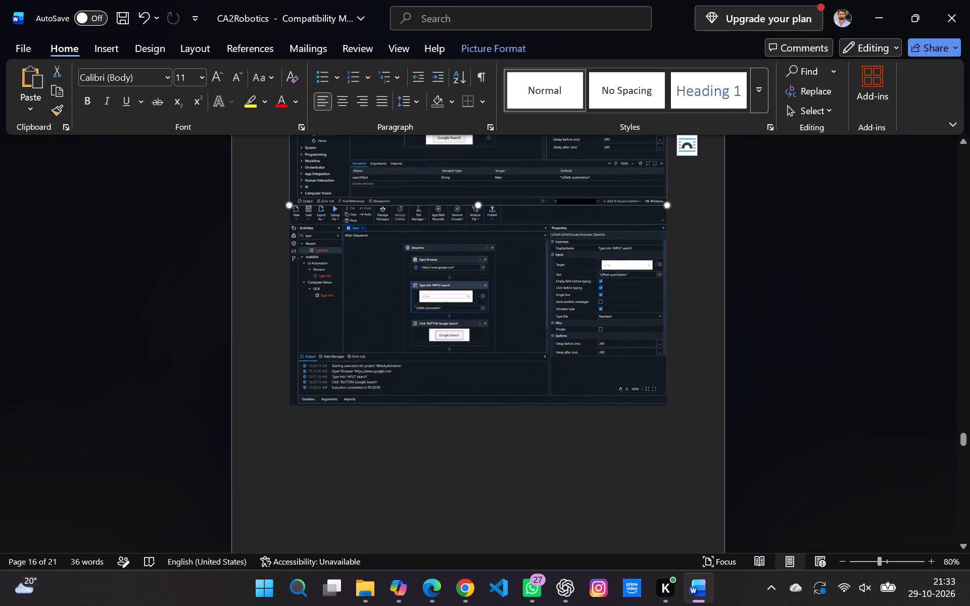
Enlarge the lower screenshot on page 16 in both width and height so it fills more of the page.
{"action": "left_click_drag", "start_coordinate": [522, 220], "coordinate": [522, 266]}
{"action": "left_click_drag", "start_coordinate": [522, 266], "coordinate": [521, 346]}
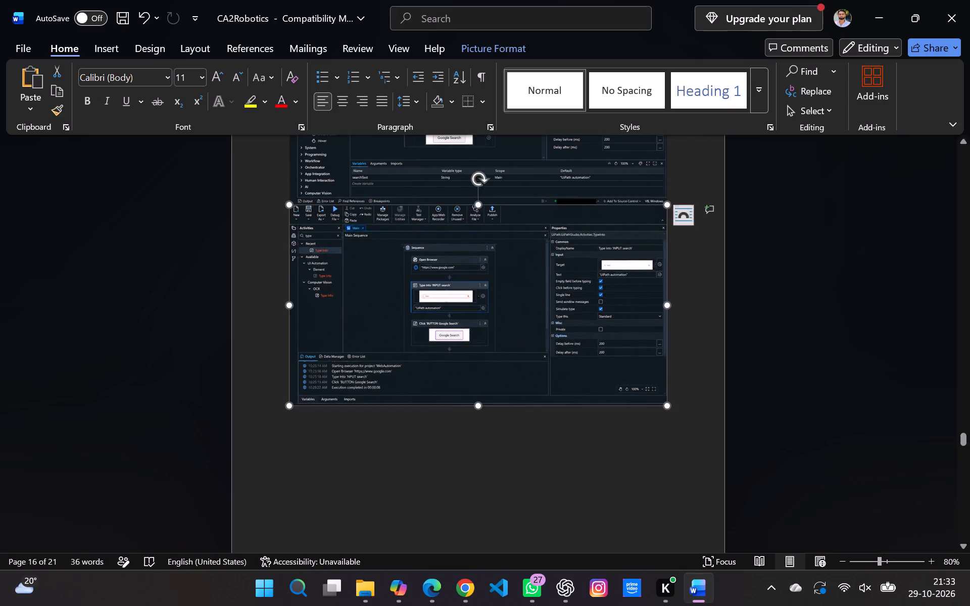
{"action": "left_click_drag", "start_coordinate": [521, 346], "coordinate": [516, 426]}
{"action": "left_click_drag", "start_coordinate": [488, 330], "coordinate": [490, 422]}
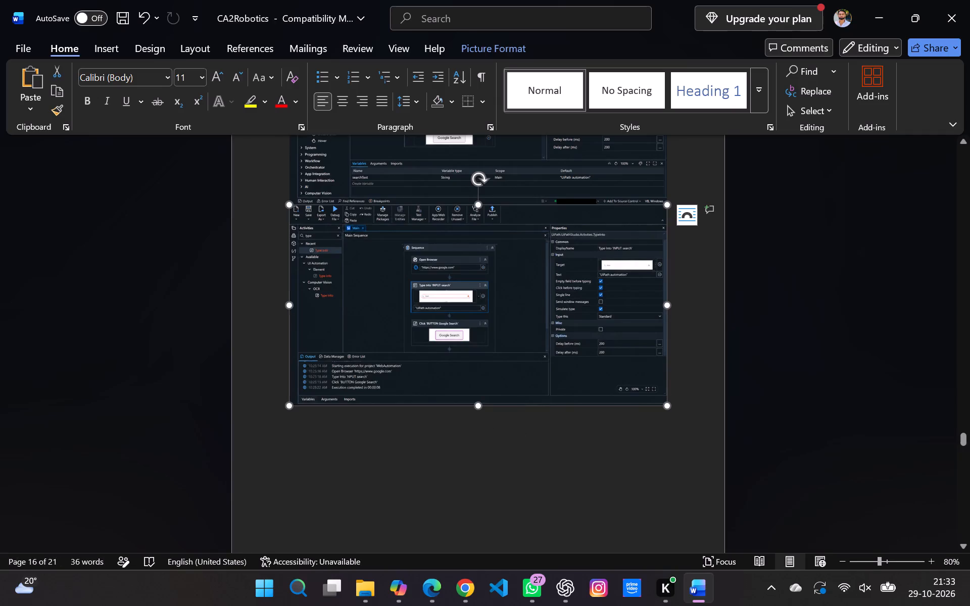
{"action": "left_click_drag", "start_coordinate": [478, 204], "coordinate": [484, 260]}
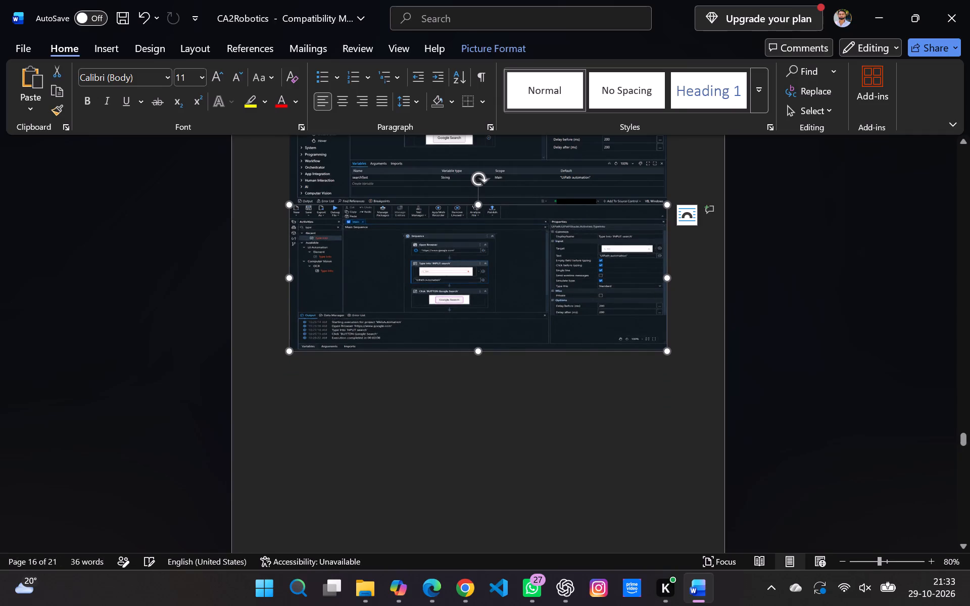
{"action": "left_click_drag", "start_coordinate": [288, 204], "coordinate": [223, 156]}
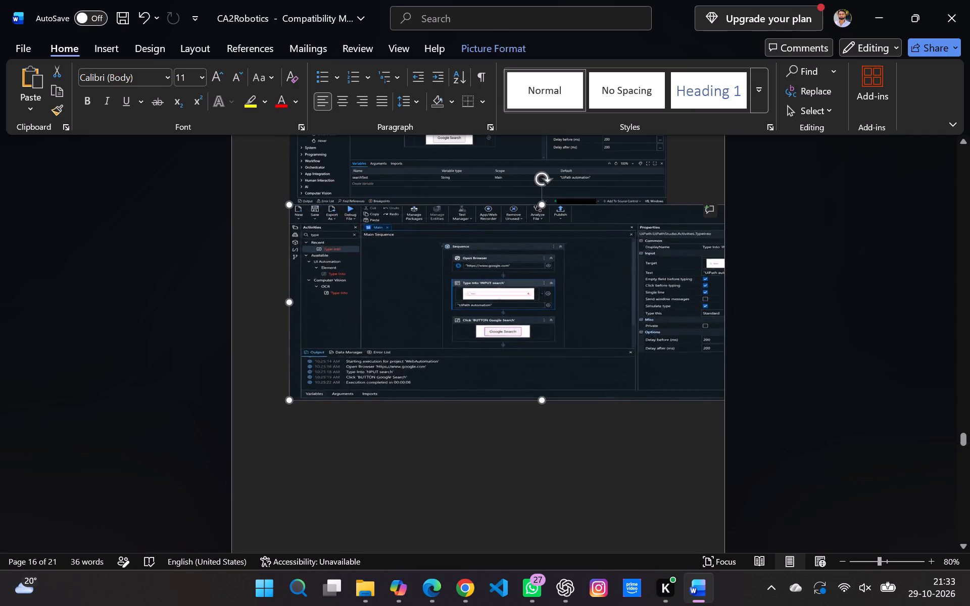
{"action": "left_click_drag", "start_coordinate": [223, 156], "coordinate": [267, 201]}
{"action": "left_click_drag", "start_coordinate": [487, 354], "coordinate": [498, 378]}
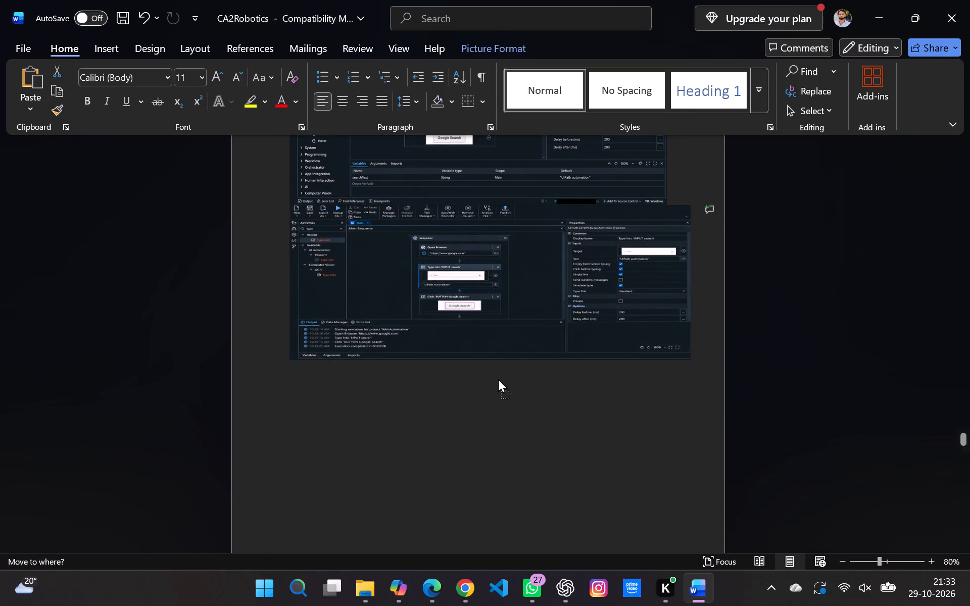
{"action": "left_click_drag", "start_coordinate": [498, 378], "coordinate": [503, 415]}
{"action": "left_click_drag", "start_coordinate": [491, 359], "coordinate": [498, 468]}
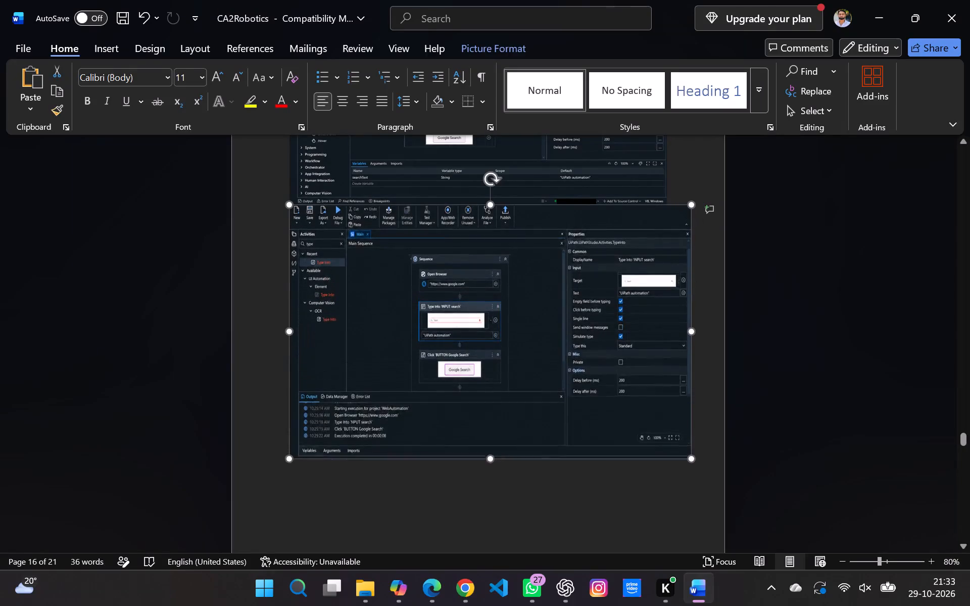
{"action": "left_click_drag", "start_coordinate": [498, 468], "coordinate": [498, 473]}
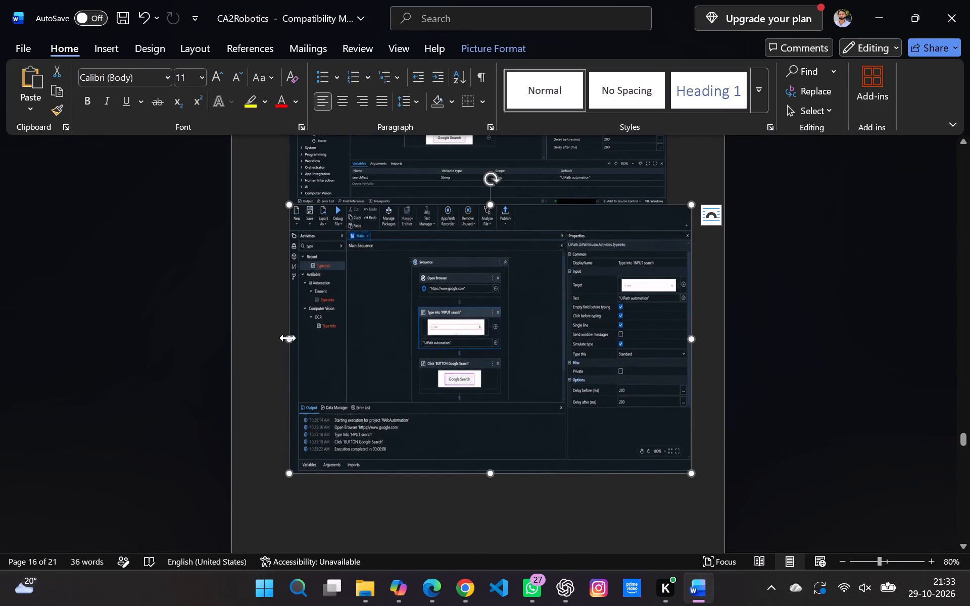
{"action": "left_click_drag", "start_coordinate": [288, 338], "coordinate": [275, 342]}
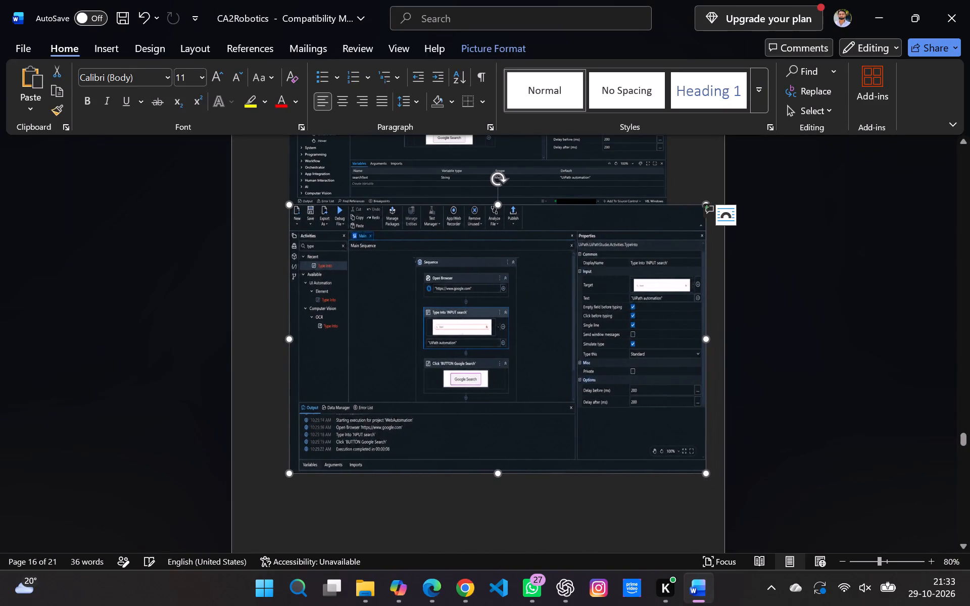
Crop the title bar and the bottom account status bar off the upper screenshot on page 16 using Crop Picture.
{"action": "scroll", "coordinate": [406, 282], "scroll_direction": "up", "scroll_amount": 2}
{"action": "left_click", "coordinate": [406, 282]}
{"action": "left_click", "coordinate": [406, 282]}
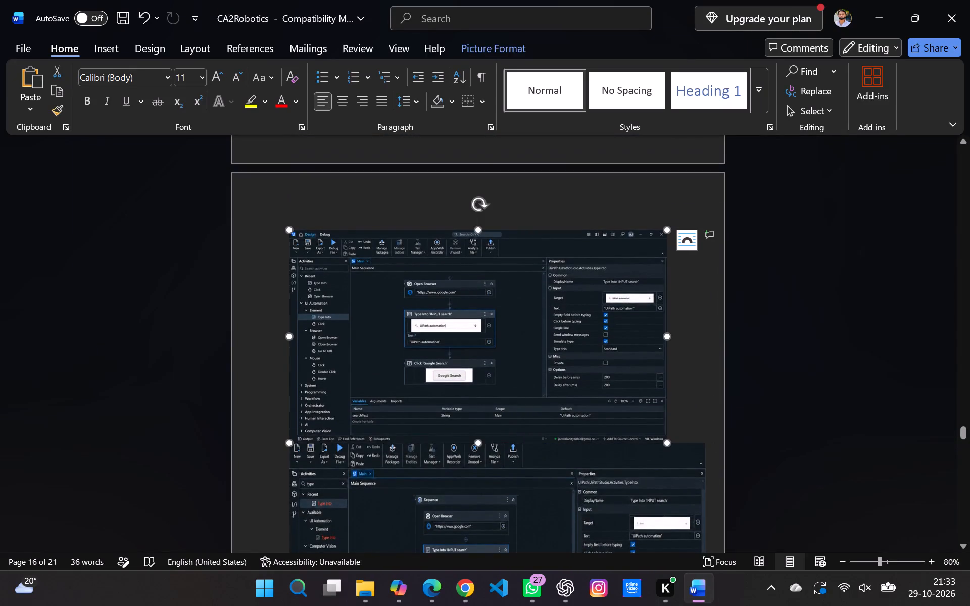
{"action": "left_click", "coordinate": [489, 16]}
{"action": "type", "text": "crop"}
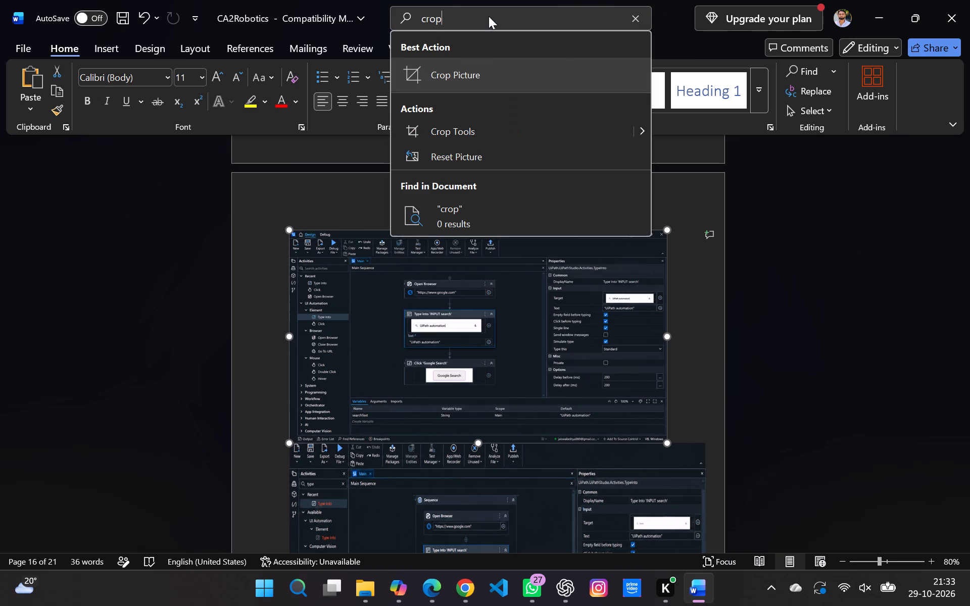
{"action": "left_click", "coordinate": [503, 59]}
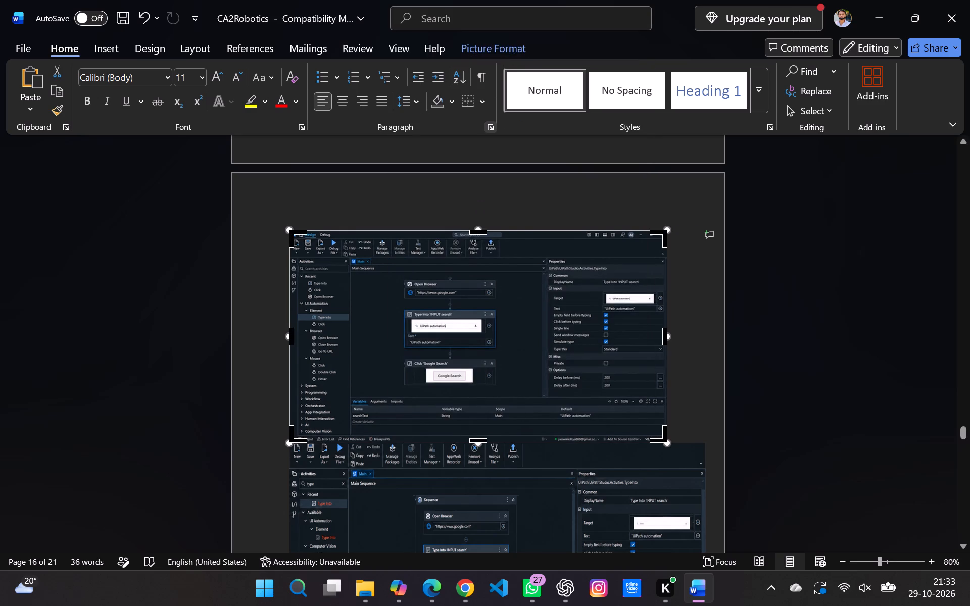
{"action": "left_click_drag", "start_coordinate": [478, 232], "coordinate": [479, 236]}
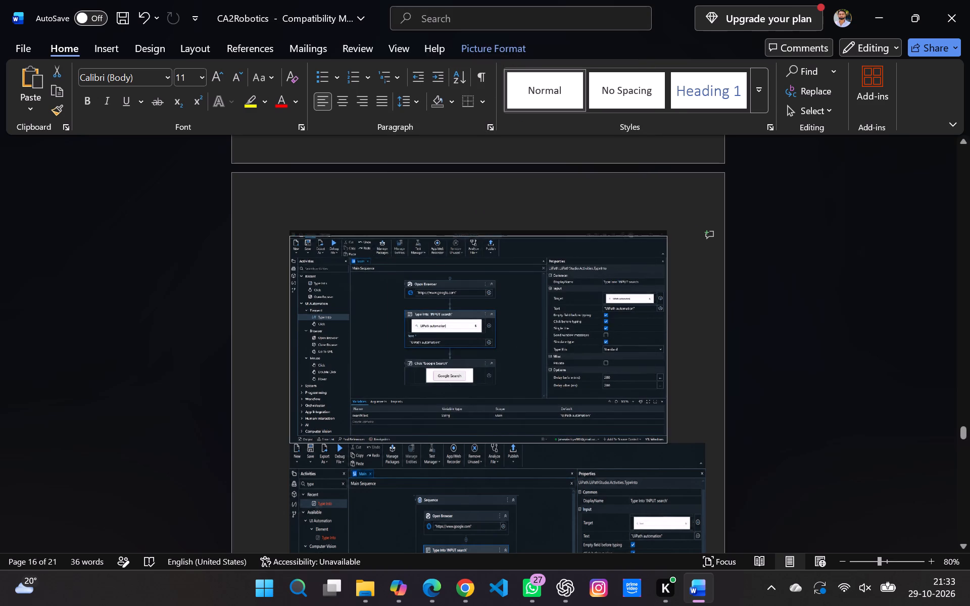
{"action": "left_click_drag", "start_coordinate": [479, 236], "coordinate": [479, 238]}
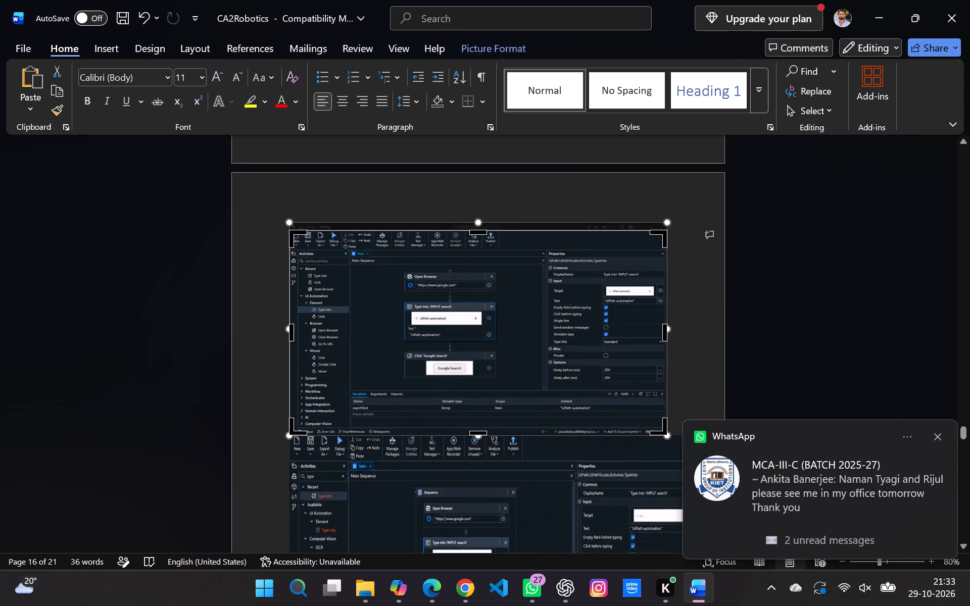
{"action": "left_click", "coordinate": [481, 428]}
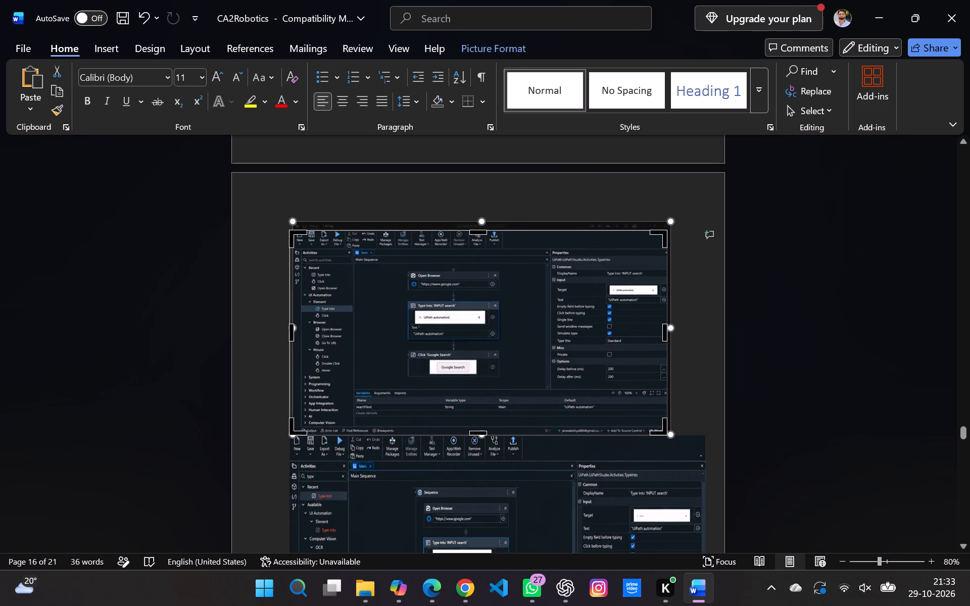
{"action": "left_click_drag", "start_coordinate": [480, 434], "coordinate": [481, 437]}
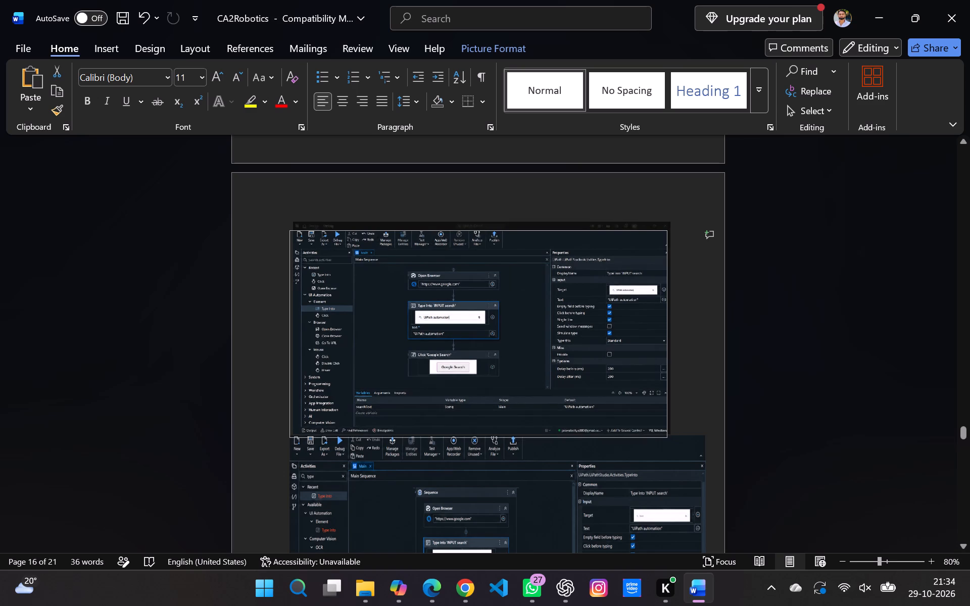
{"action": "left_click_drag", "start_coordinate": [481, 437], "coordinate": [481, 428]}
{"action": "left_click", "coordinate": [528, 173]}
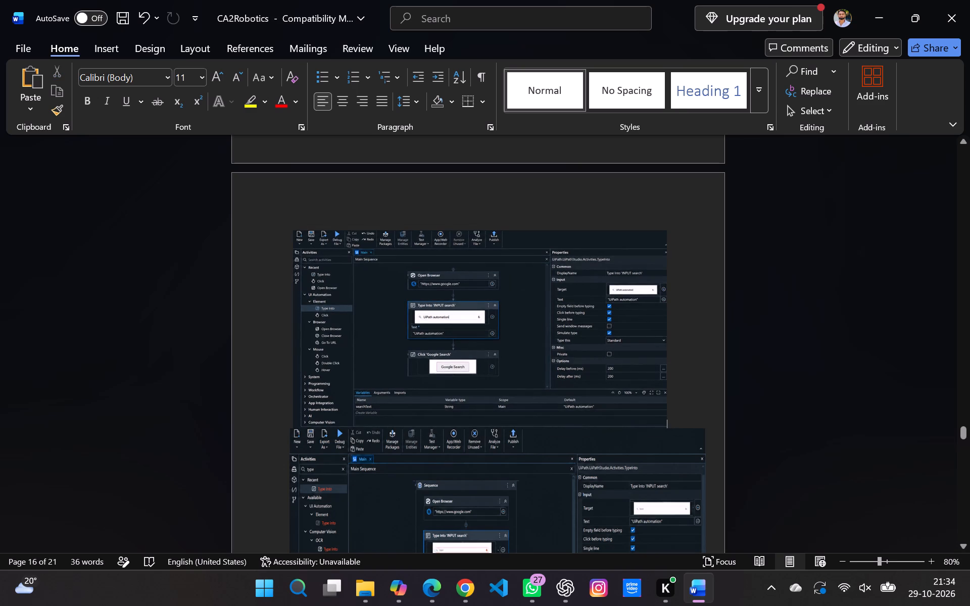
Crop the title bar and the bottom account status bar off the upper screenshot on page 15.
{"action": "scroll", "coordinate": [506, 228], "scroll_direction": "up", "scroll_amount": 4}
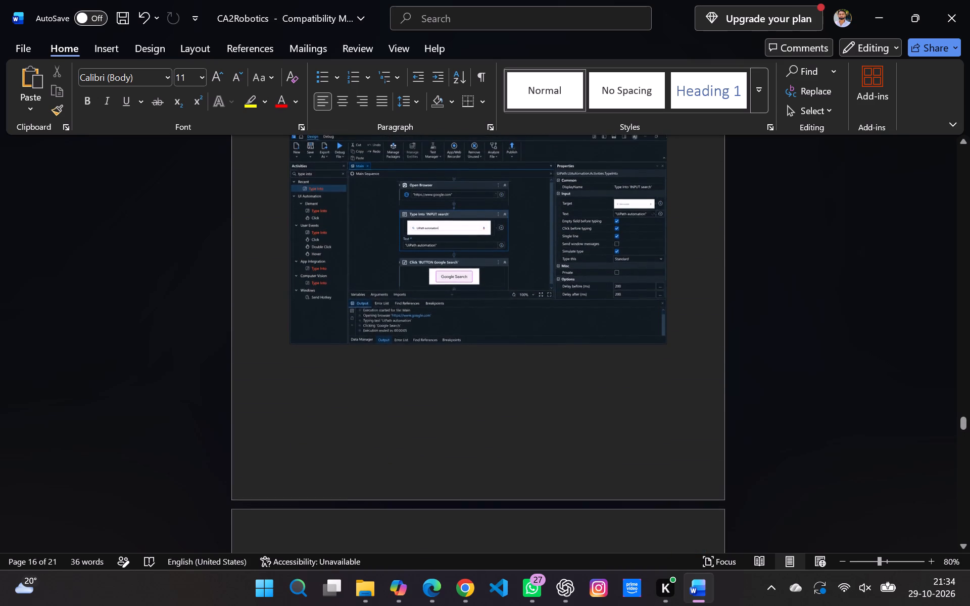
{"action": "scroll", "coordinate": [506, 228], "scroll_direction": "up", "scroll_amount": 4}
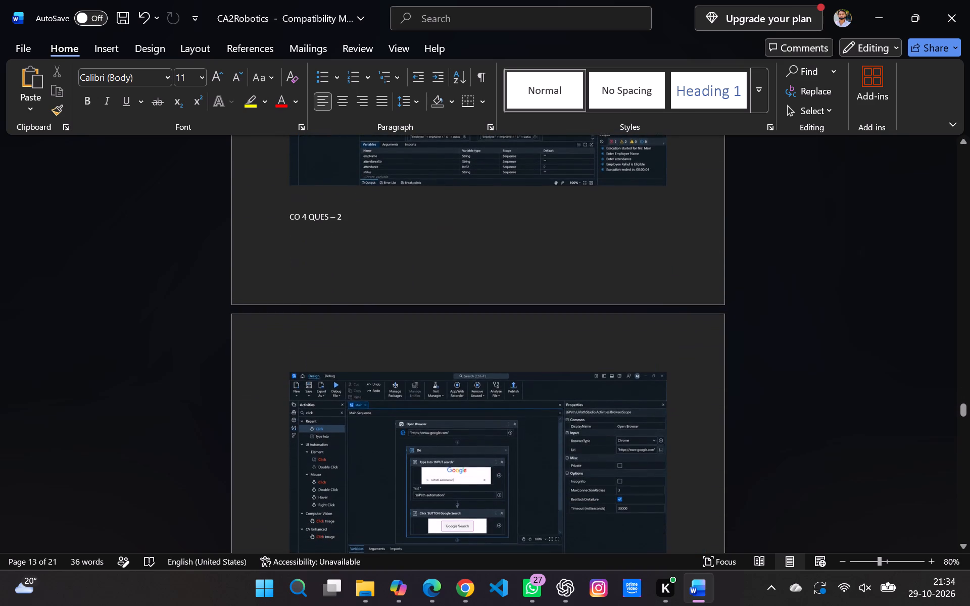
{"action": "left_click", "coordinate": [491, 438]}
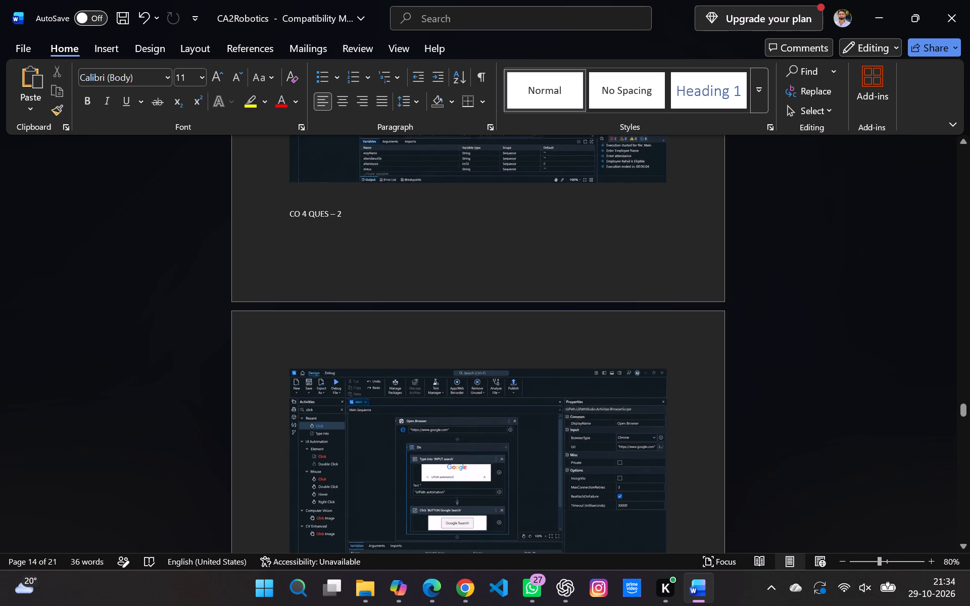
{"action": "left_click", "coordinate": [495, 11]}
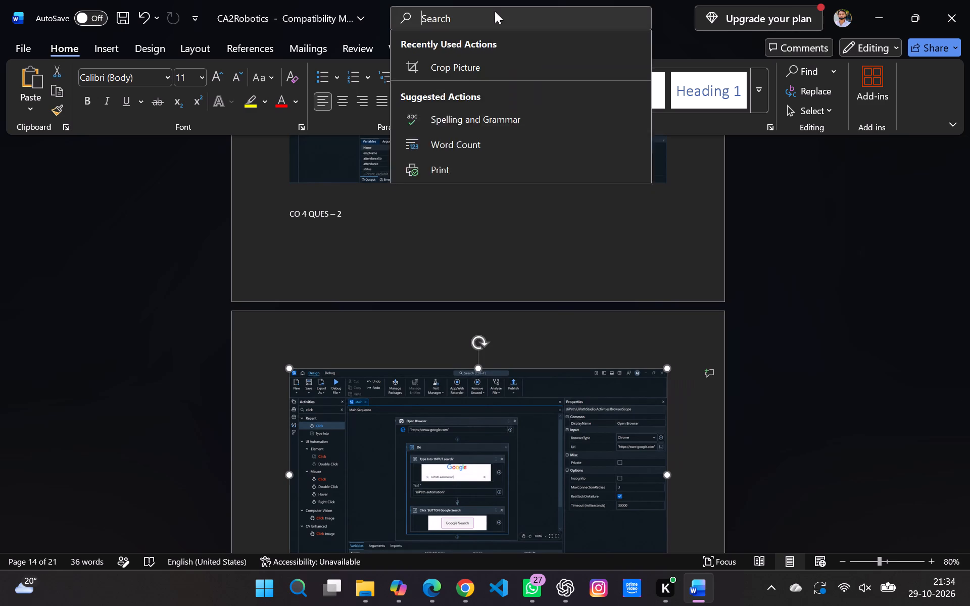
{"action": "type", "text": "crop"}
{"action": "left_click", "coordinate": [492, 62]}
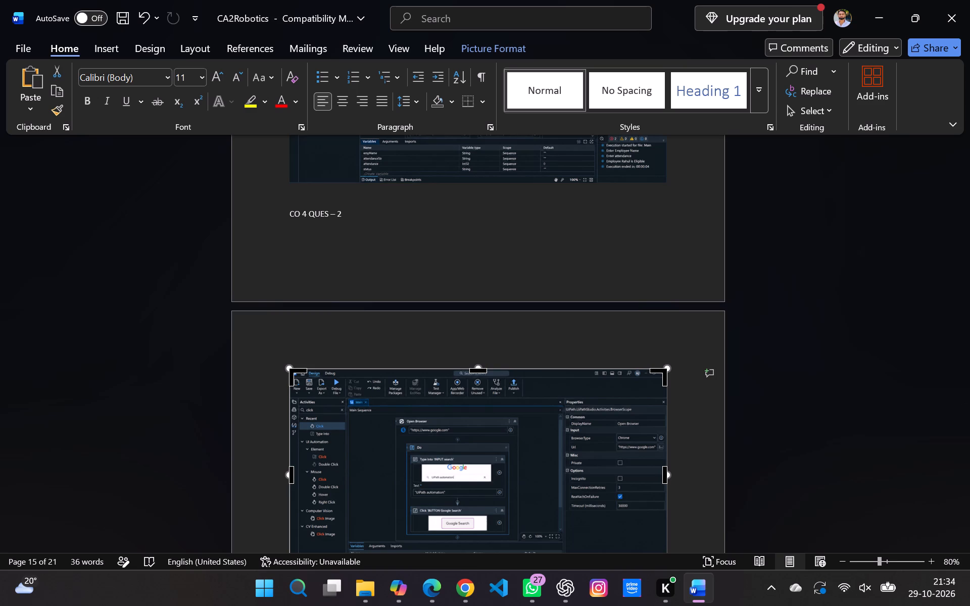
{"action": "left_click", "coordinate": [519, 22]}
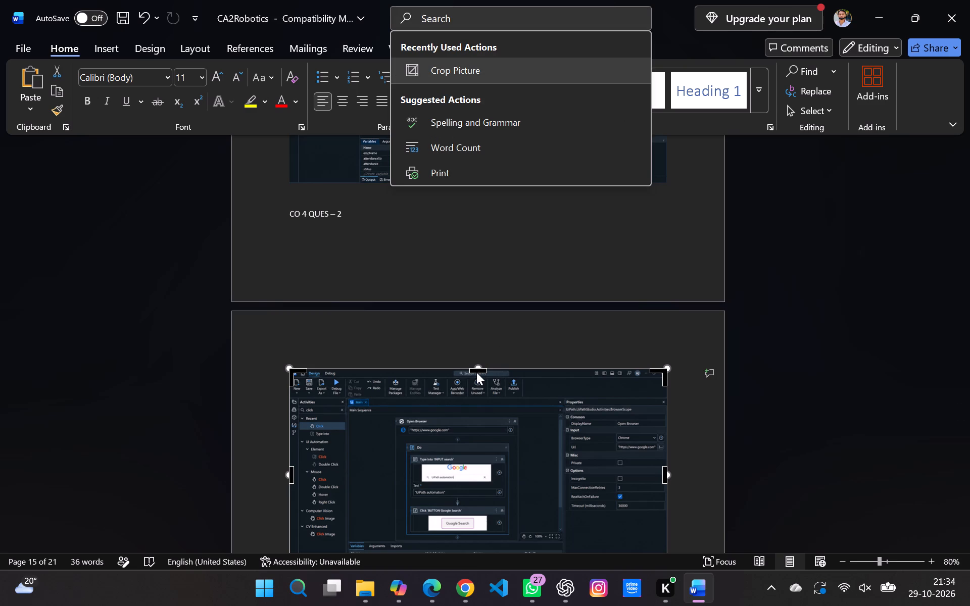
{"action": "left_click_drag", "start_coordinate": [476, 368], "coordinate": [482, 347]}
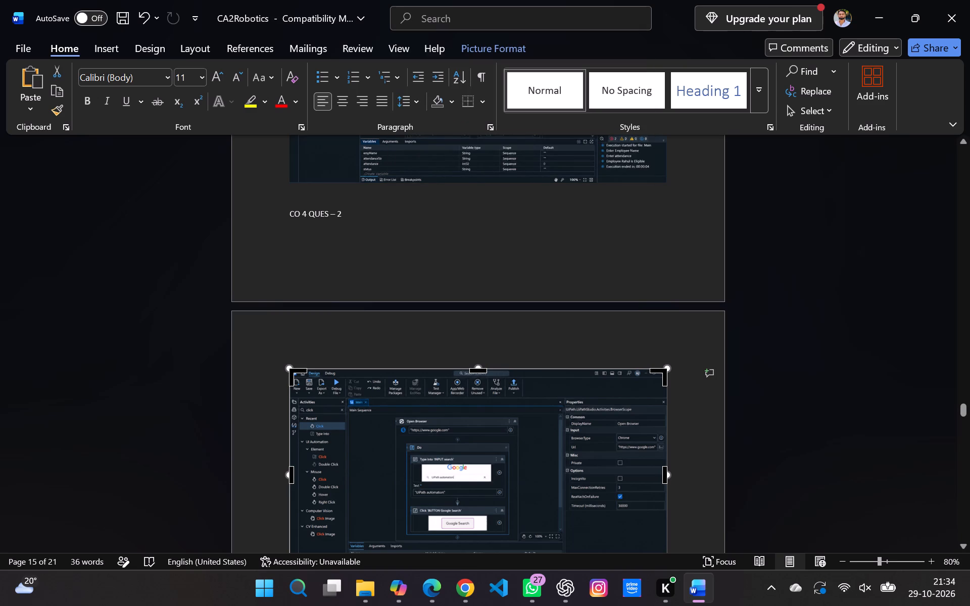
{"action": "left_click_drag", "start_coordinate": [478, 371], "coordinate": [492, 380]}
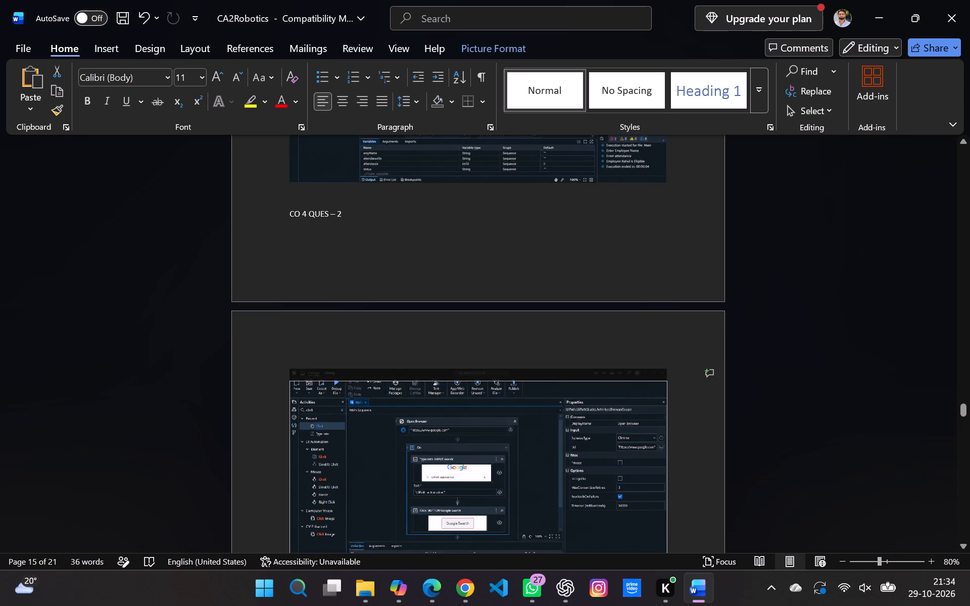
{"action": "left_click_drag", "start_coordinate": [492, 380], "coordinate": [492, 378]}
{"action": "scroll", "coordinate": [487, 452], "scroll_direction": "down", "scroll_amount": 1}
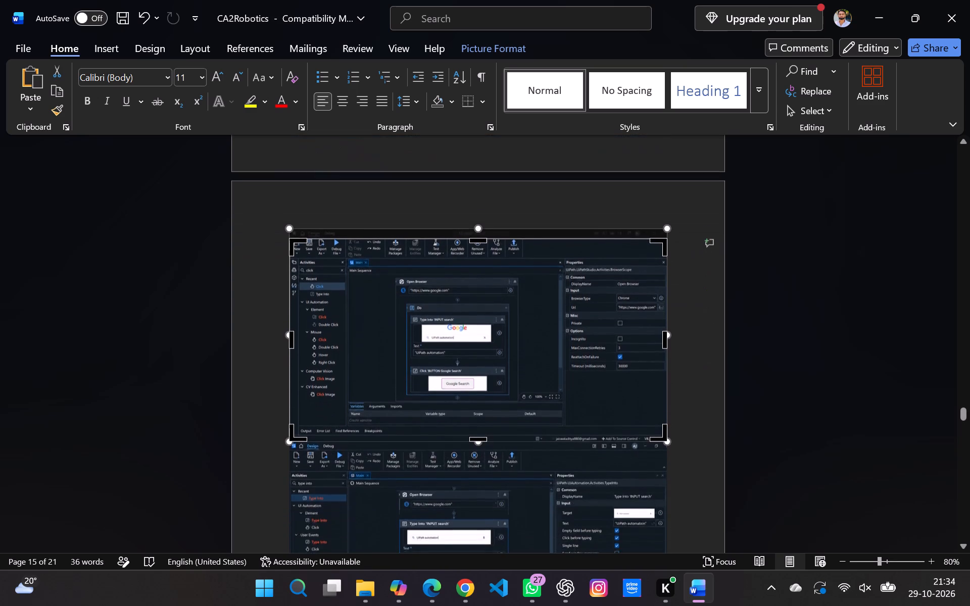
{"action": "scroll", "coordinate": [487, 452], "scroll_direction": "down", "scroll_amount": 1}
{"action": "left_click", "coordinate": [477, 419]}
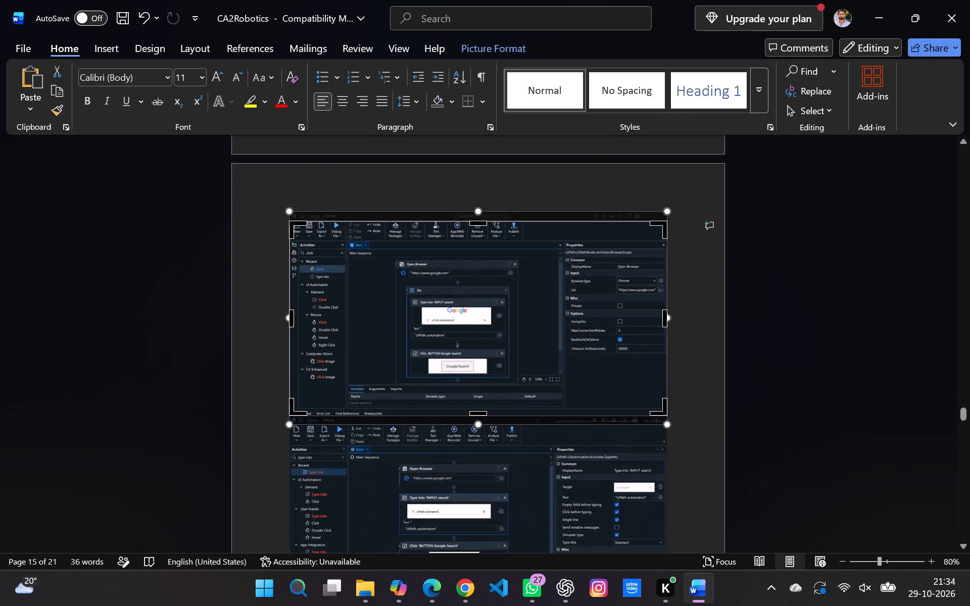
{"action": "left_click", "coordinate": [479, 192]}
Crop the title bar off the top of the page 14 screenshot directly above CO 4 QUES – 2.
{"action": "scroll", "coordinate": [479, 192], "scroll_direction": "up", "scroll_amount": 2}
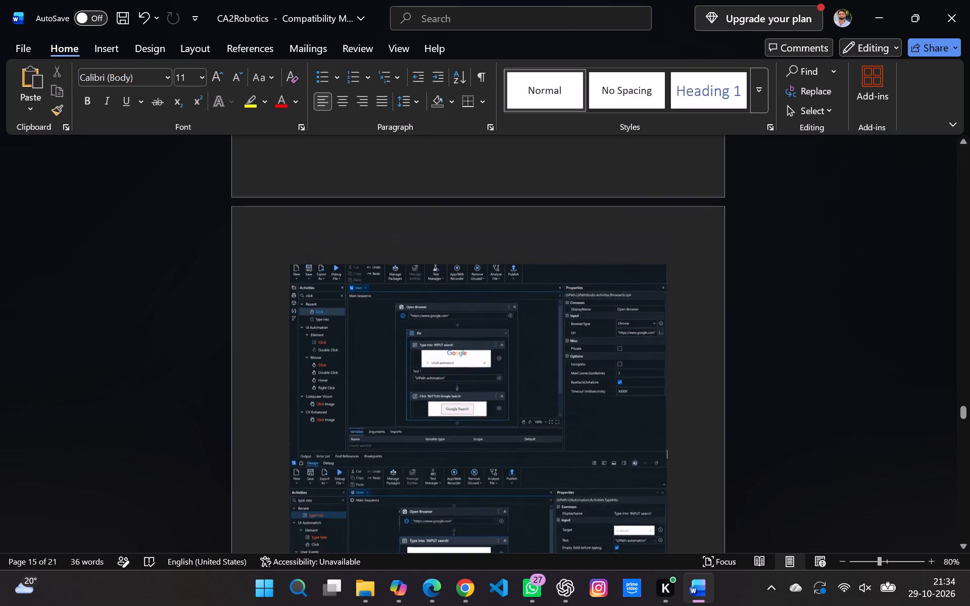
{"action": "scroll", "coordinate": [479, 192], "scroll_direction": "up", "scroll_amount": 4}
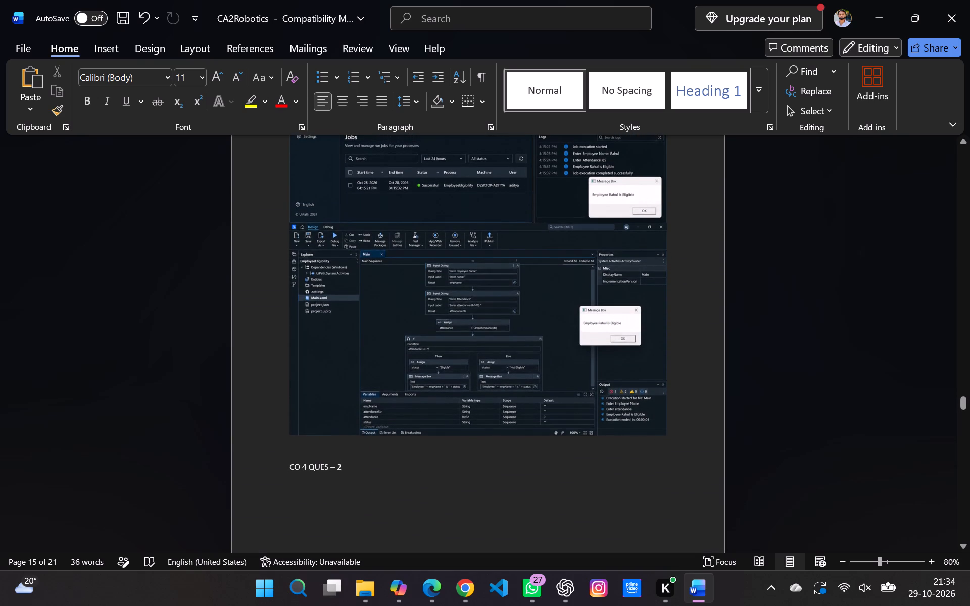
{"action": "scroll", "coordinate": [479, 192], "scroll_direction": "up", "scroll_amount": 2}
{"action": "left_click", "coordinate": [428, 278]}
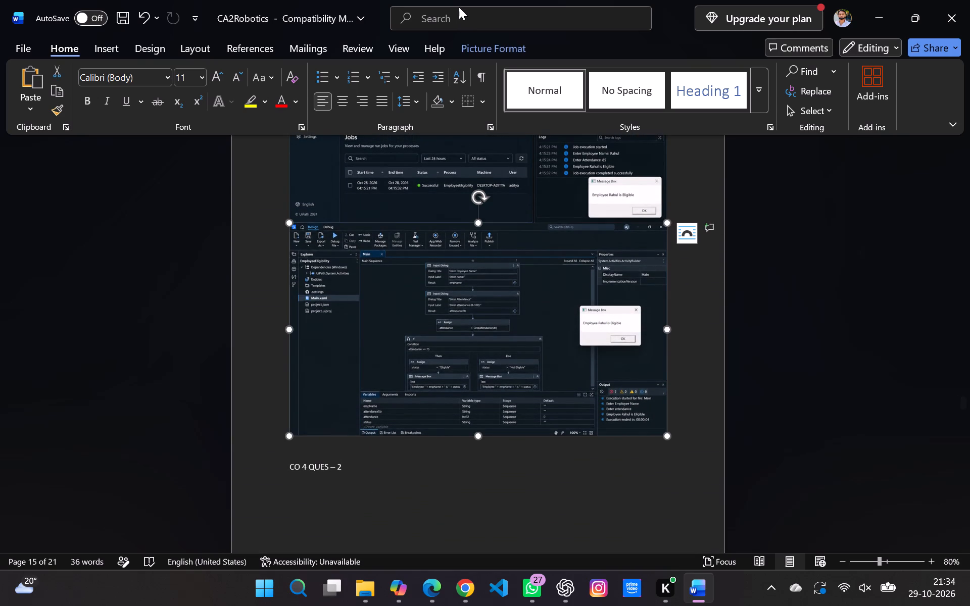
{"action": "left_click", "coordinate": [459, 7]}
{"action": "left_click", "coordinate": [453, 19]}
{"action": "type", "text": "crop"}
{"action": "key", "text": "Return"}
{"action": "left_click", "coordinate": [460, 67]}
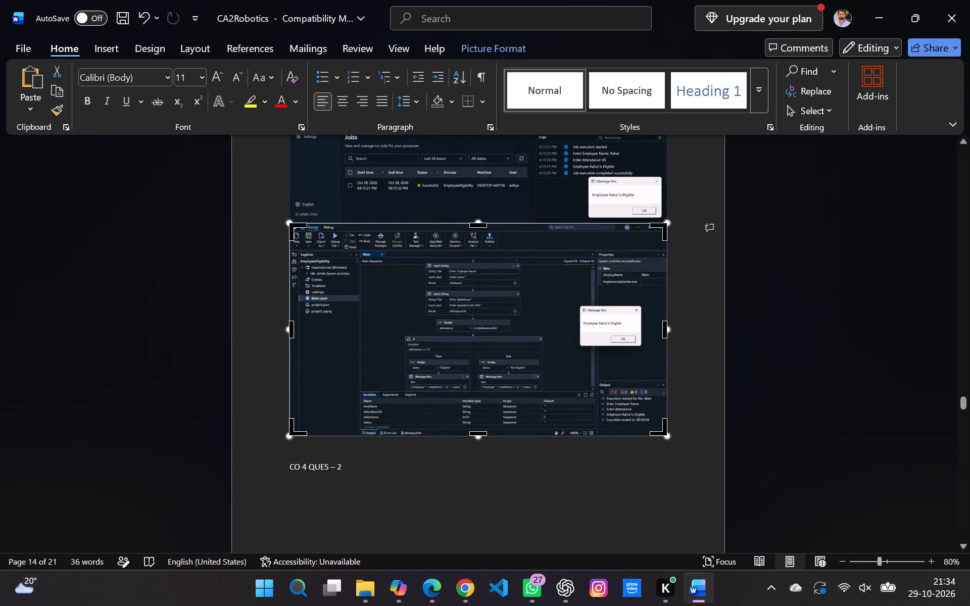
{"action": "left_click_drag", "start_coordinate": [478, 227], "coordinate": [478, 232]}
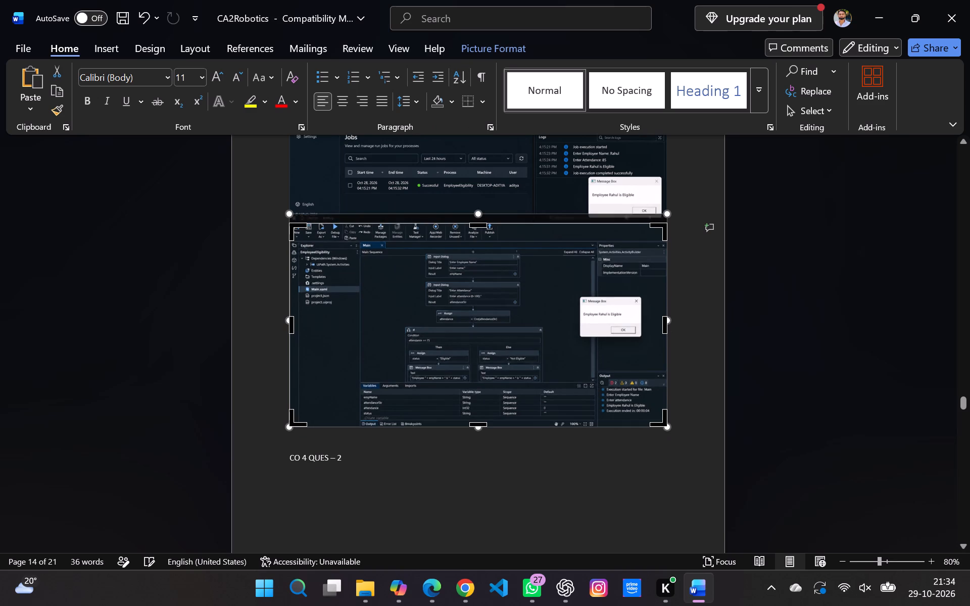
Crop the title bar and the Orchestrator account header off the upper screenshot on page 14, directly below CO4 QUES- 1.
{"action": "left_click", "coordinate": [490, 189]}
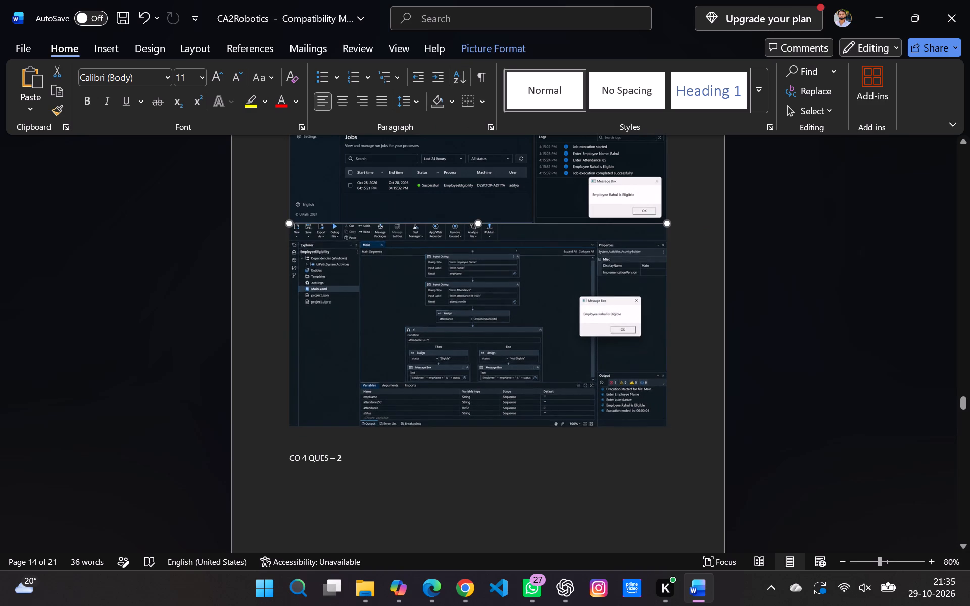
{"action": "scroll", "coordinate": [490, 189], "scroll_direction": "up", "scroll_amount": 3}
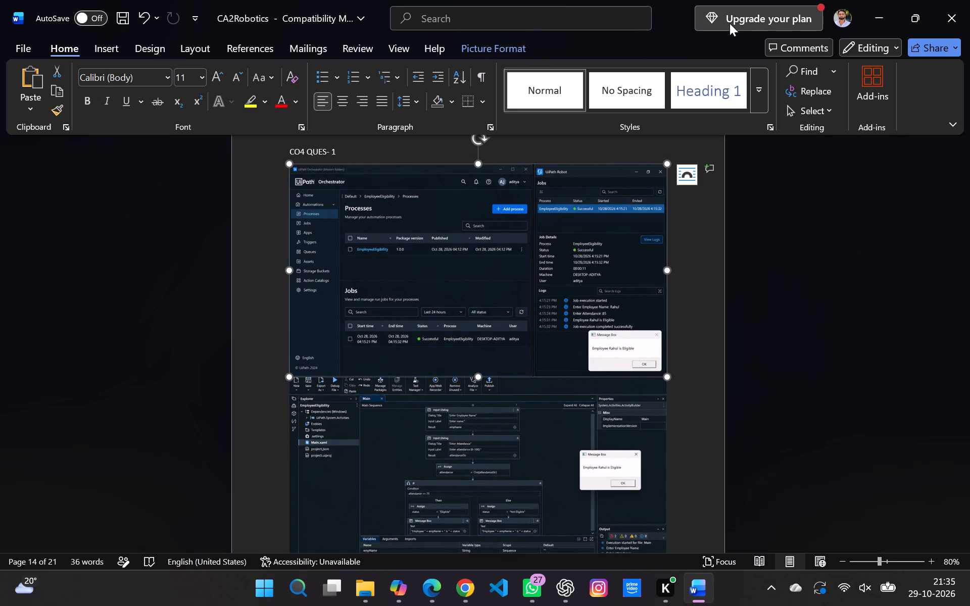
{"action": "left_click", "coordinate": [534, 12]}
{"action": "type", "text": "cri"}
{"action": "key", "text": "BackSpace"}
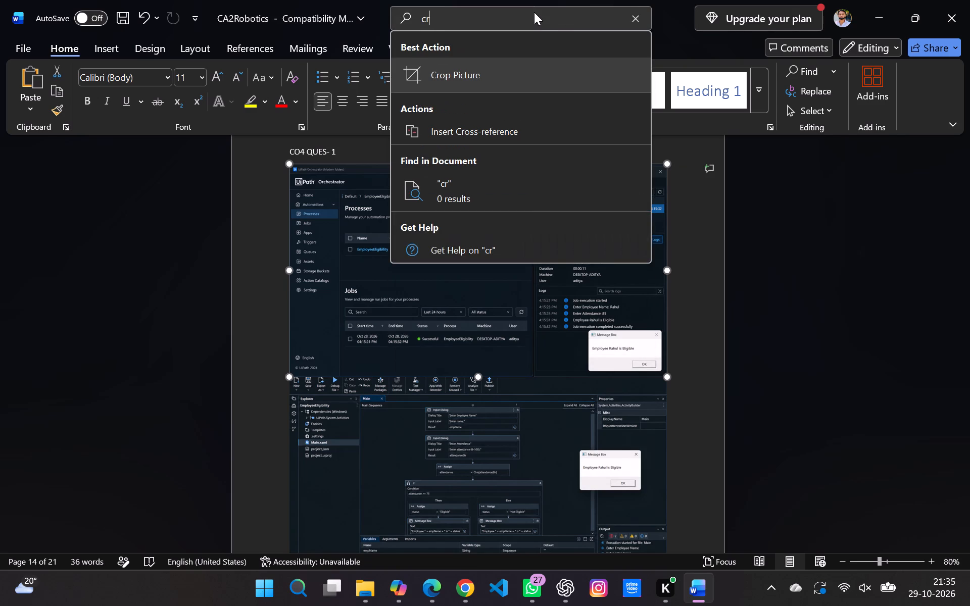
{"action": "type", "text": "op"}
{"action": "key", "text": "Return"}
{"action": "left_click", "coordinate": [520, 79]}
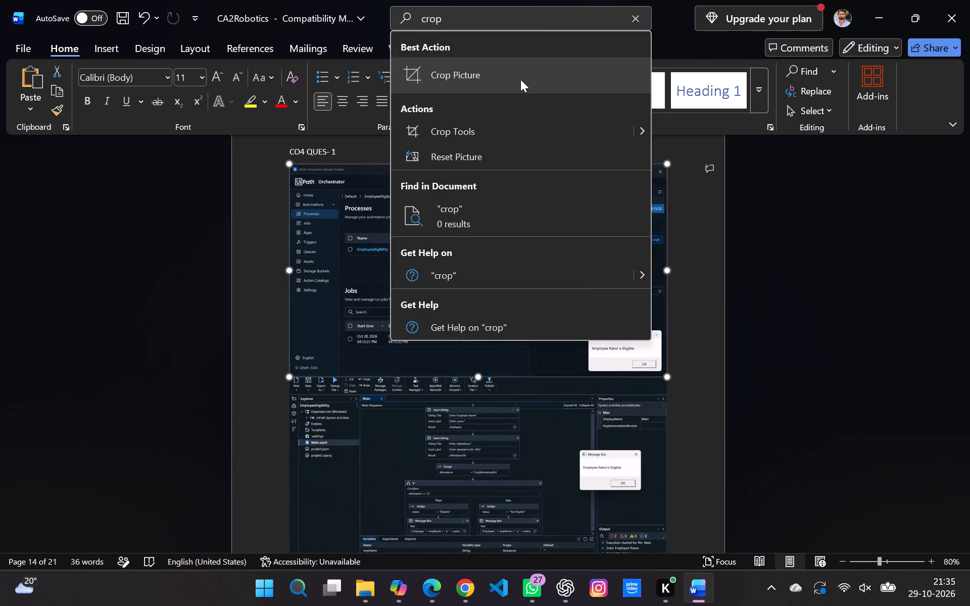
{"action": "left_click_drag", "start_coordinate": [475, 167], "coordinate": [476, 178]}
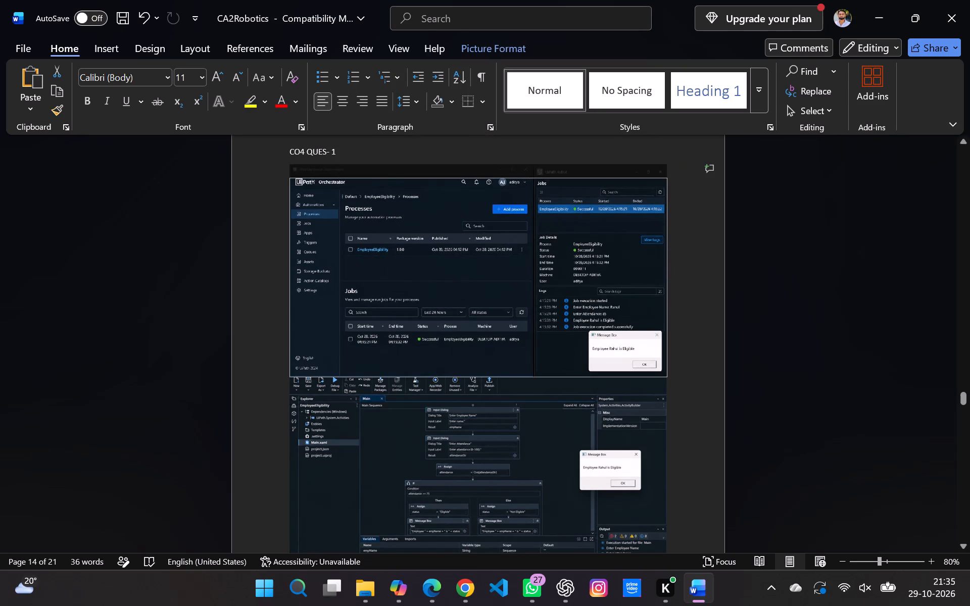
{"action": "left_click_drag", "start_coordinate": [476, 178], "coordinate": [478, 188]}
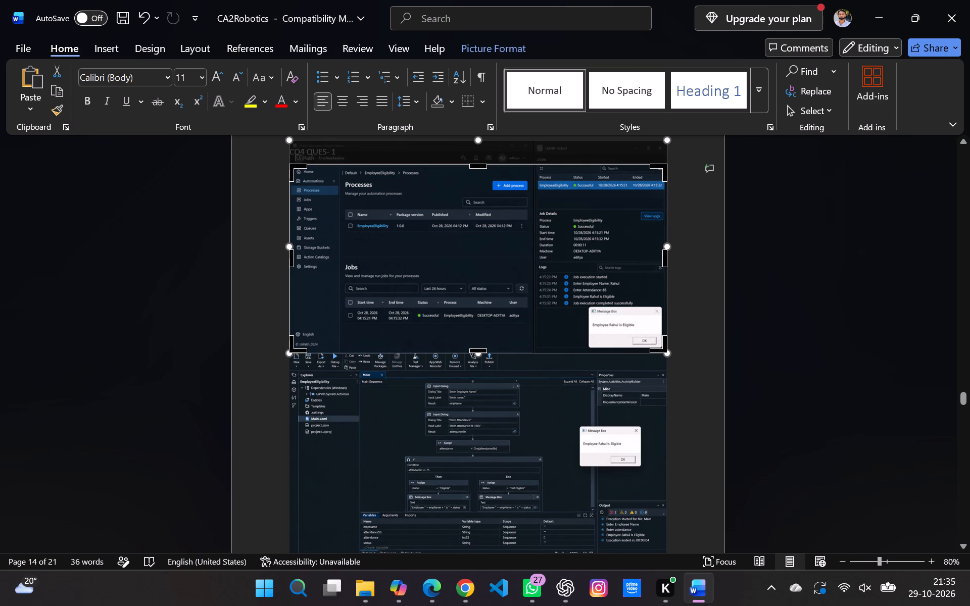
{"action": "left_click", "coordinate": [276, 233]}
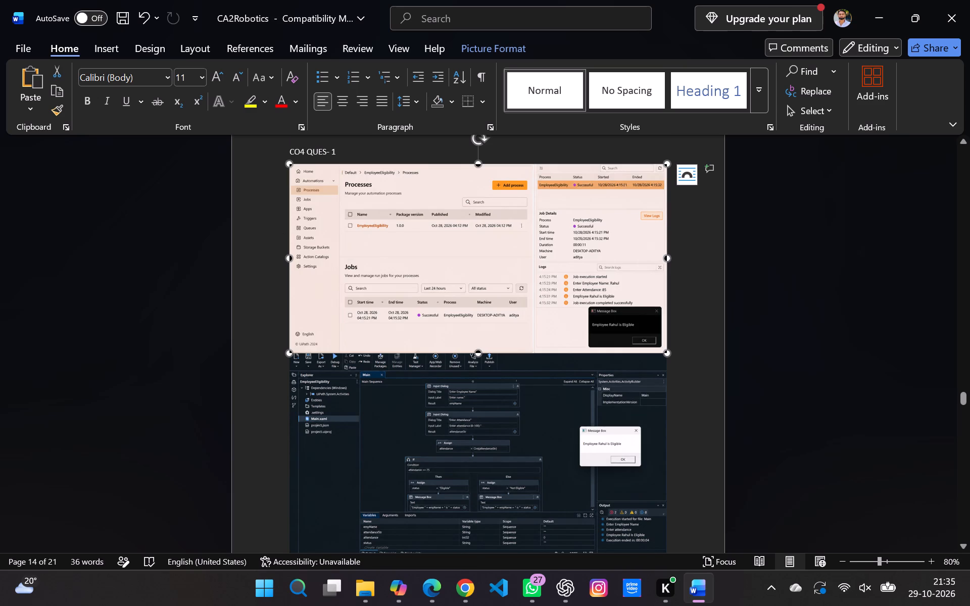
Crop the title bar and the bottom account status bar off the page 13 screenshot using Crop Picture.
{"action": "scroll", "coordinate": [527, 171], "scroll_direction": "up", "scroll_amount": 2}
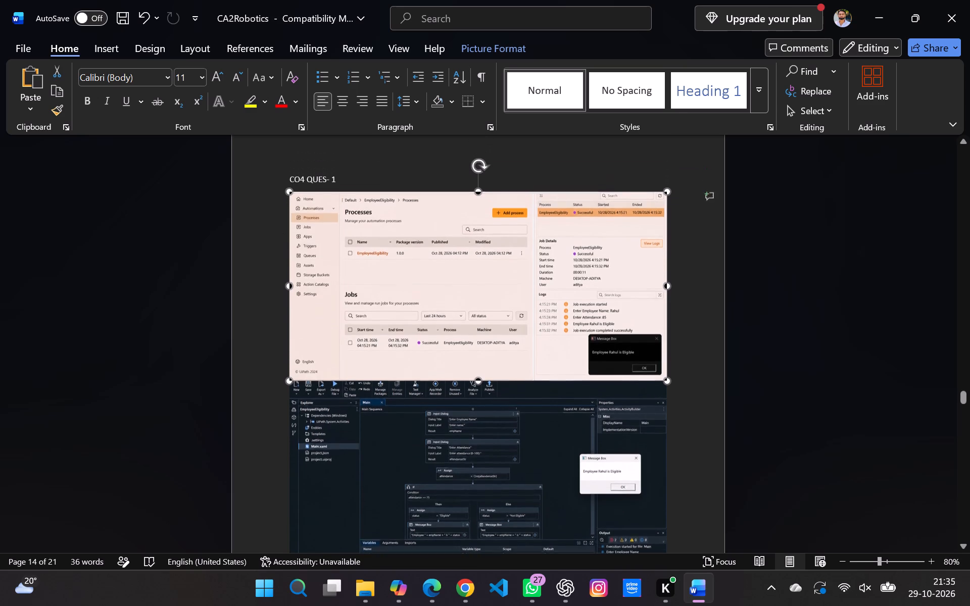
{"action": "scroll", "coordinate": [527, 171], "scroll_direction": "up", "scroll_amount": 4}
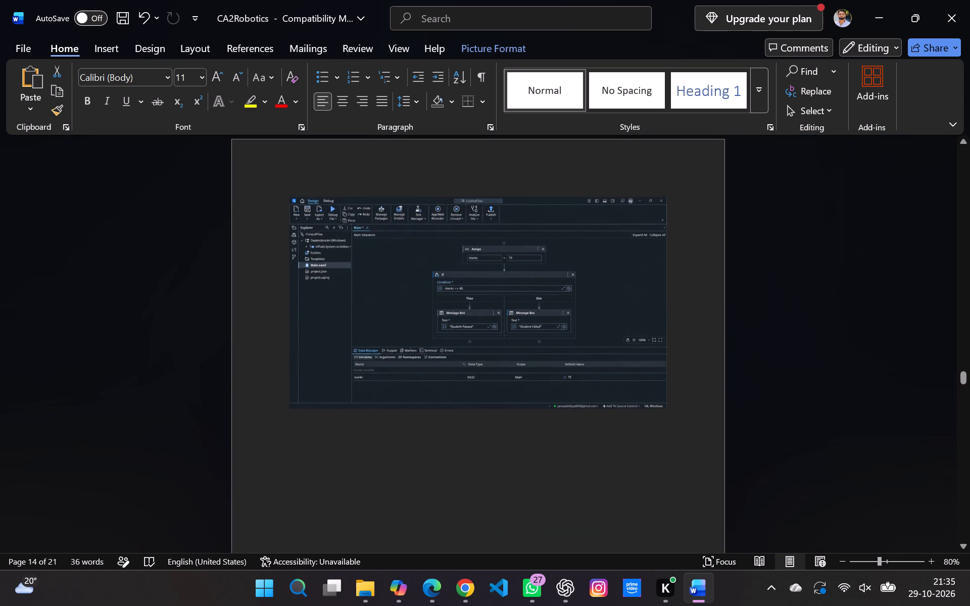
{"action": "scroll", "coordinate": [527, 171], "scroll_direction": "up", "scroll_amount": 1}
{"action": "left_click", "coordinate": [517, 254]}
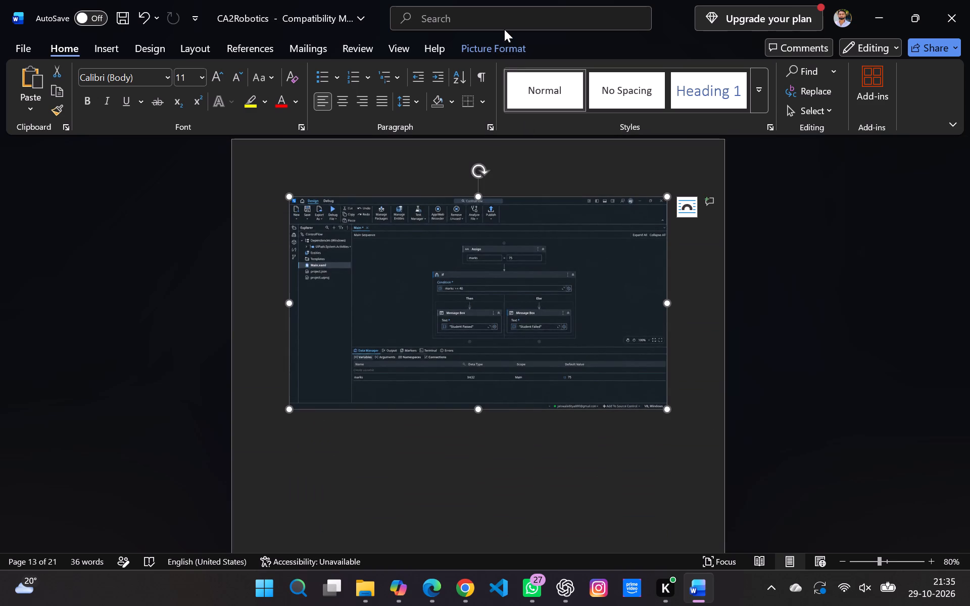
{"action": "left_click", "coordinate": [504, 23]}
{"action": "type", "text": "crop"}
{"action": "left_click", "coordinate": [478, 87]}
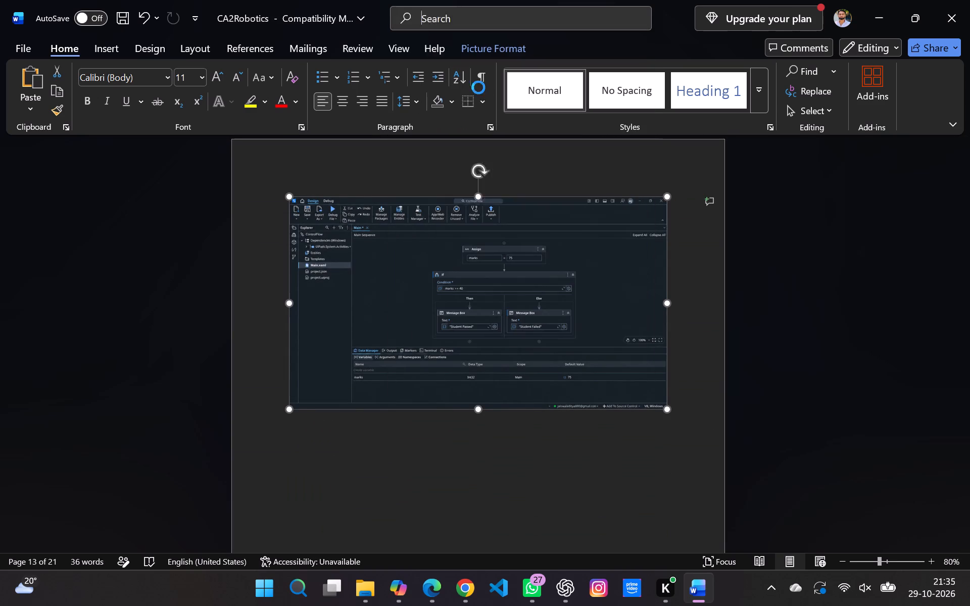
{"action": "left_click_drag", "start_coordinate": [481, 197], "coordinate": [481, 205]}
{"action": "left_click", "coordinate": [483, 400]}
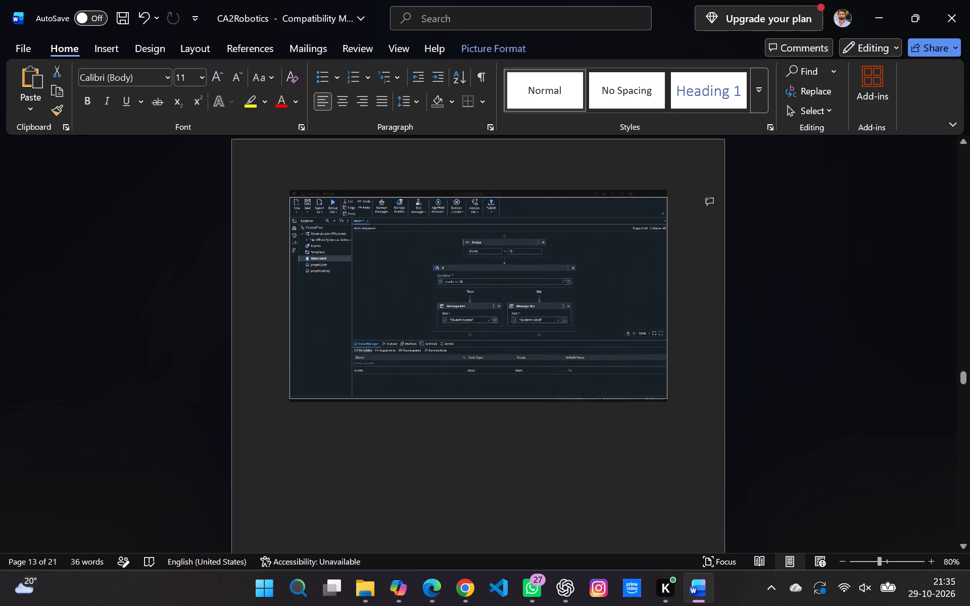
Crop the title bar off the top of the lower screenshot on page 12, leaving its ribbon icons in the picture.
{"action": "scroll", "coordinate": [491, 199], "scroll_direction": "up", "scroll_amount": 1}
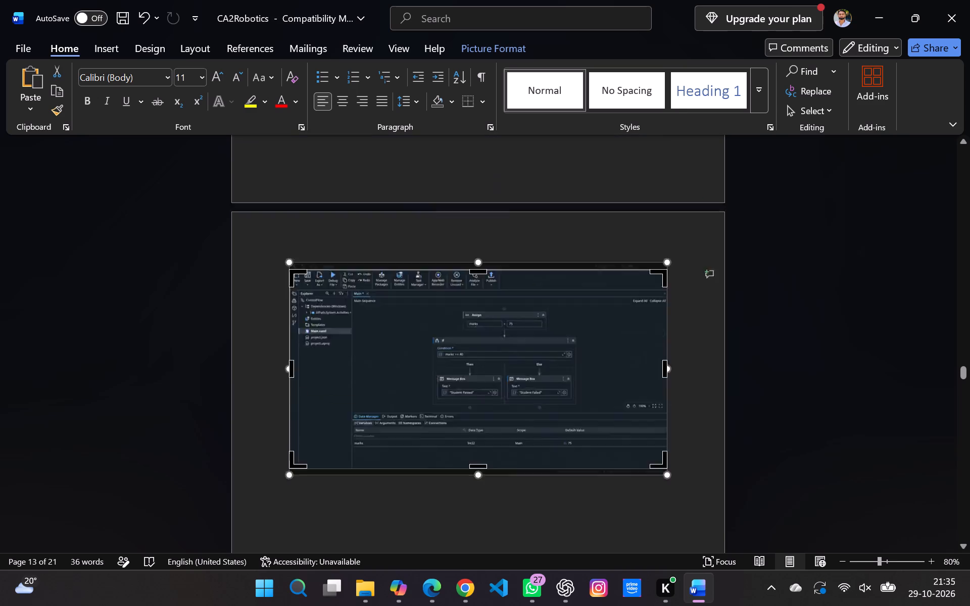
{"action": "scroll", "coordinate": [491, 199], "scroll_direction": "up", "scroll_amount": 4}
{"action": "left_click", "coordinate": [491, 317]}
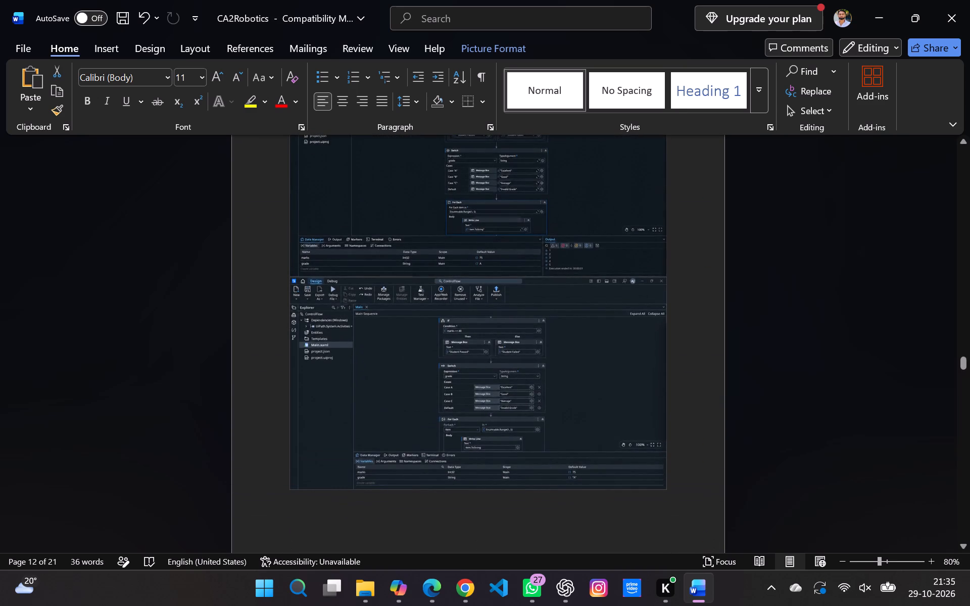
{"action": "left_click", "coordinate": [459, 23]}
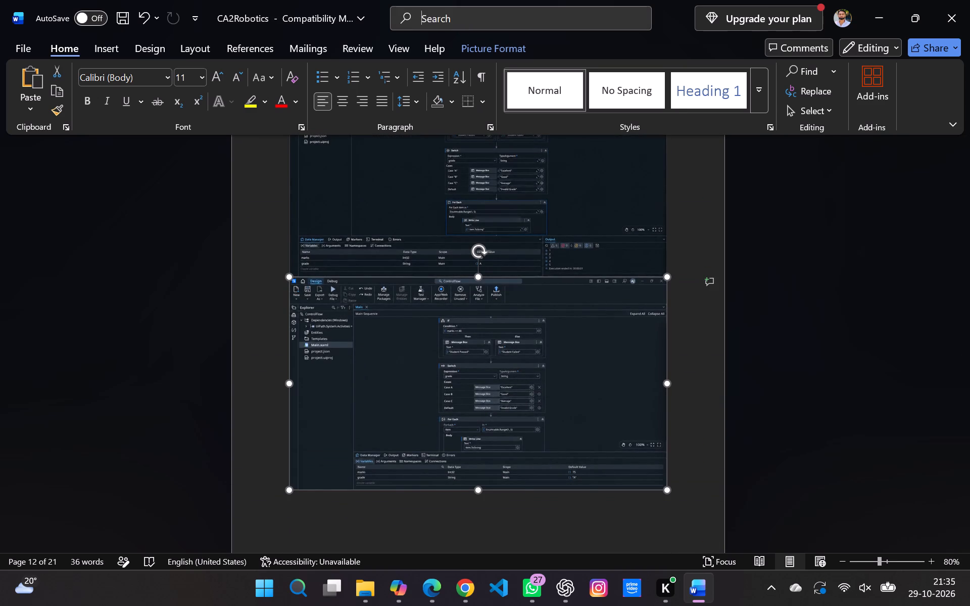
{"action": "type", "text": "crop"}
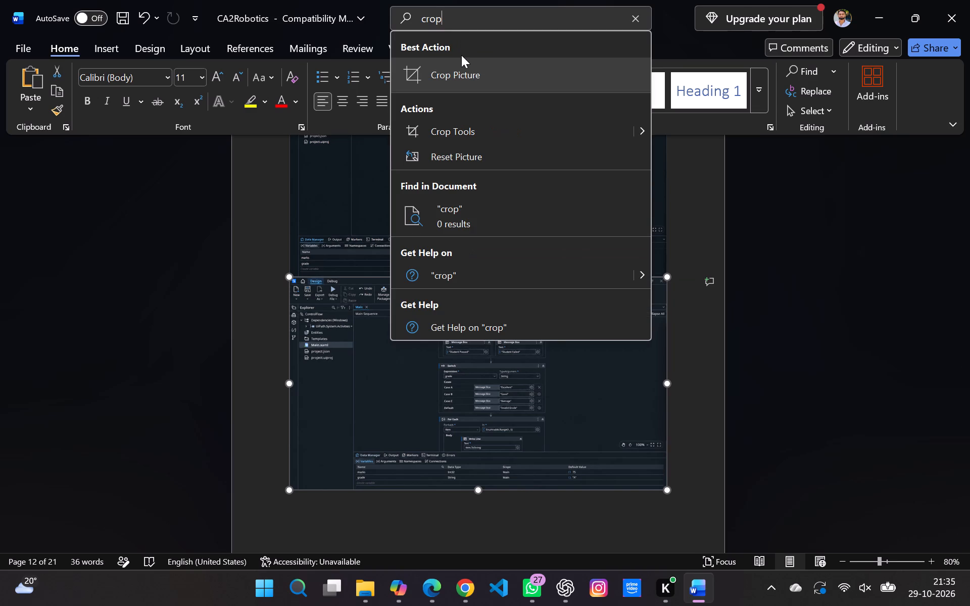
{"action": "left_click", "coordinate": [461, 64]}
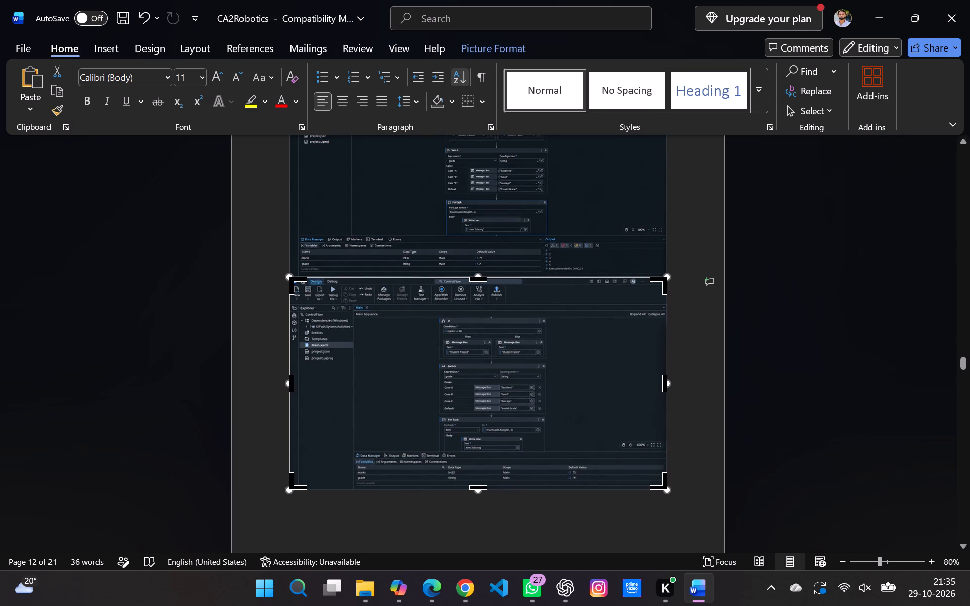
{"action": "left_click_drag", "start_coordinate": [477, 279], "coordinate": [480, 288]}
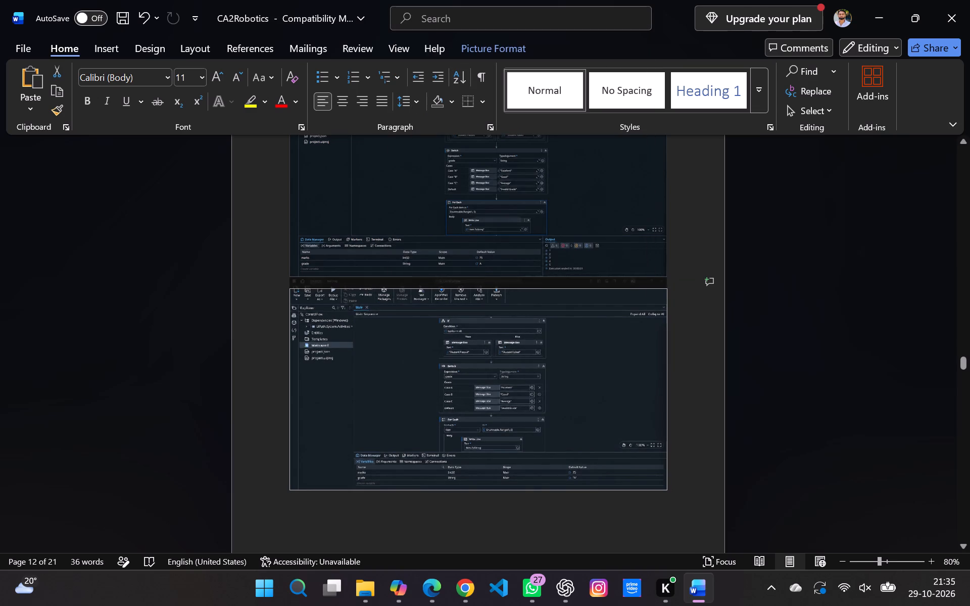
{"action": "left_click_drag", "start_coordinate": [480, 288], "coordinate": [480, 285]}
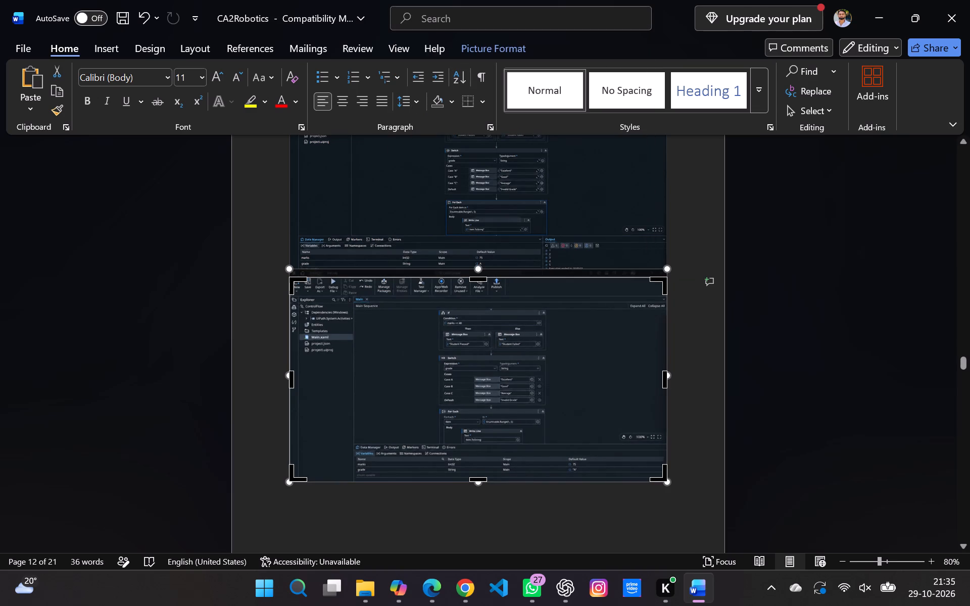
Crop the title bar off the top of the upper screenshot on page 12.
{"action": "scroll", "coordinate": [481, 191], "scroll_direction": "up", "scroll_amount": 2}
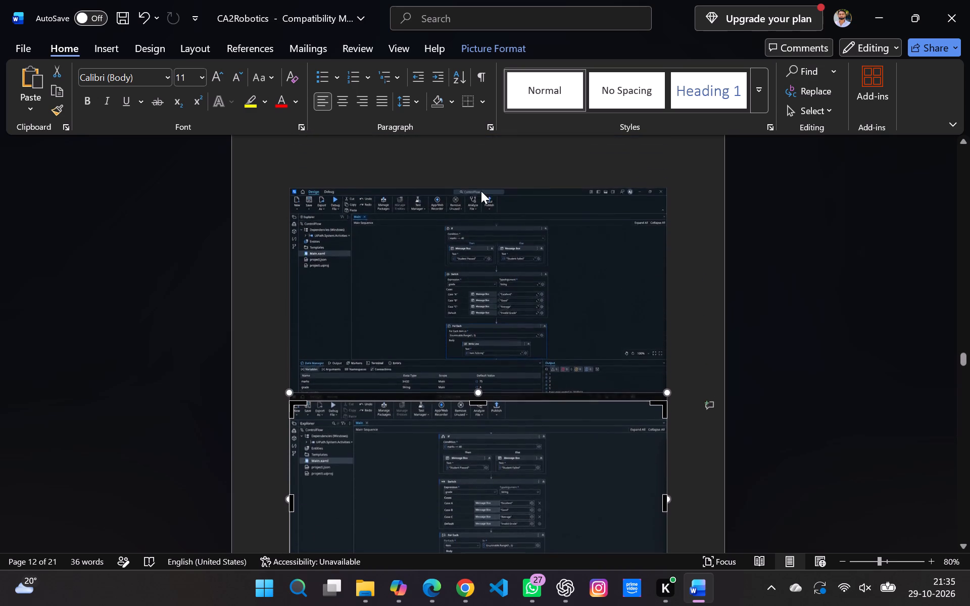
{"action": "scroll", "coordinate": [481, 191], "scroll_direction": "up", "scroll_amount": 1}
{"action": "left_click", "coordinate": [480, 267]}
{"action": "left_click", "coordinate": [519, 23]}
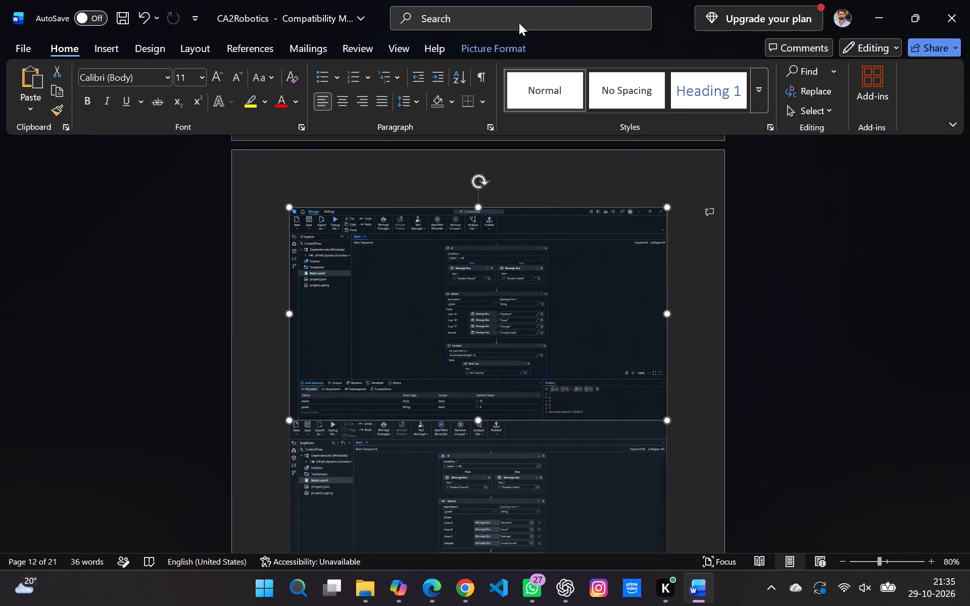
{"action": "type", "text": "crop"}
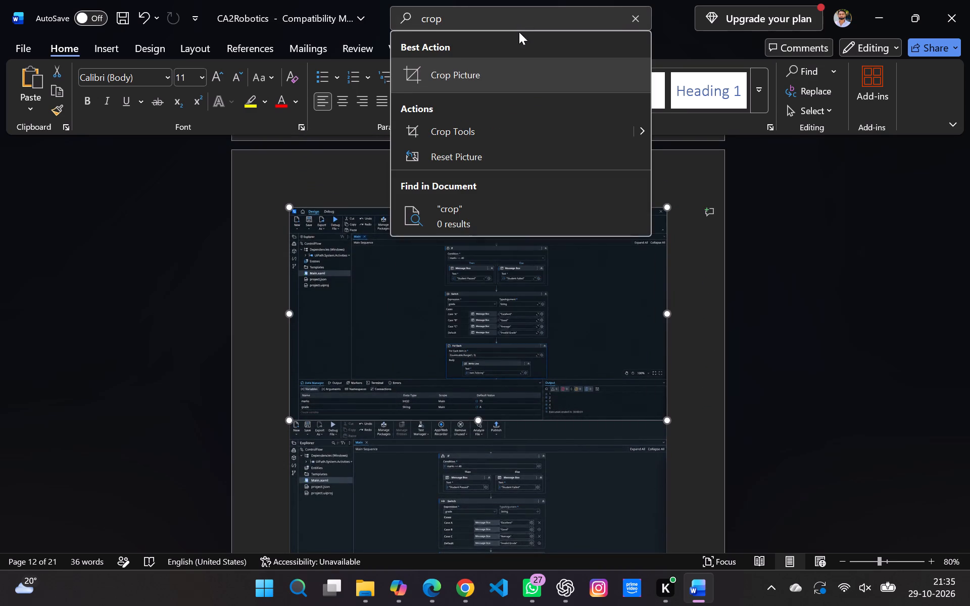
{"action": "left_click", "coordinate": [519, 58]}
{"action": "left_click_drag", "start_coordinate": [476, 210], "coordinate": [476, 212]}
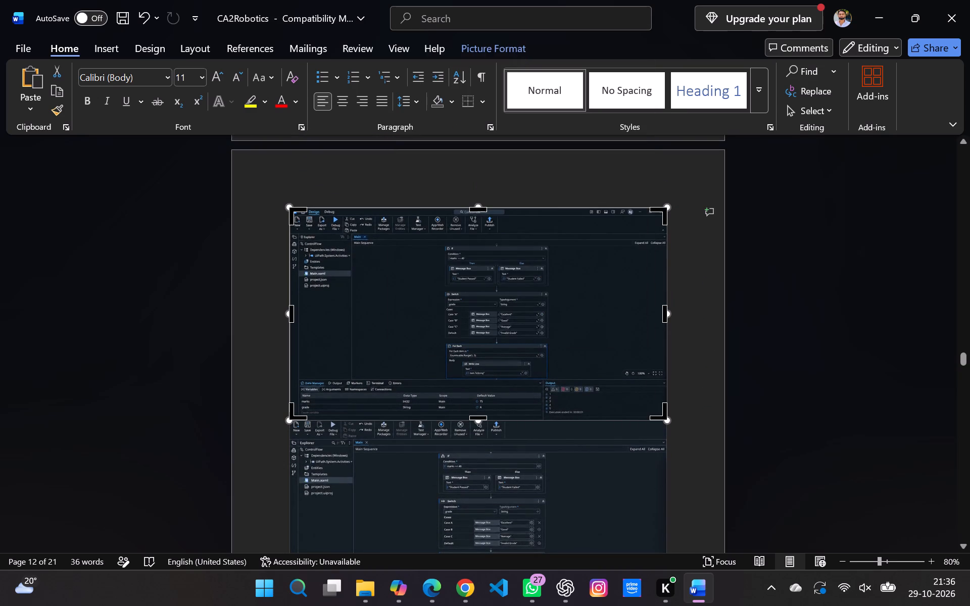
{"action": "left_click_drag", "start_coordinate": [476, 212], "coordinate": [477, 215]}
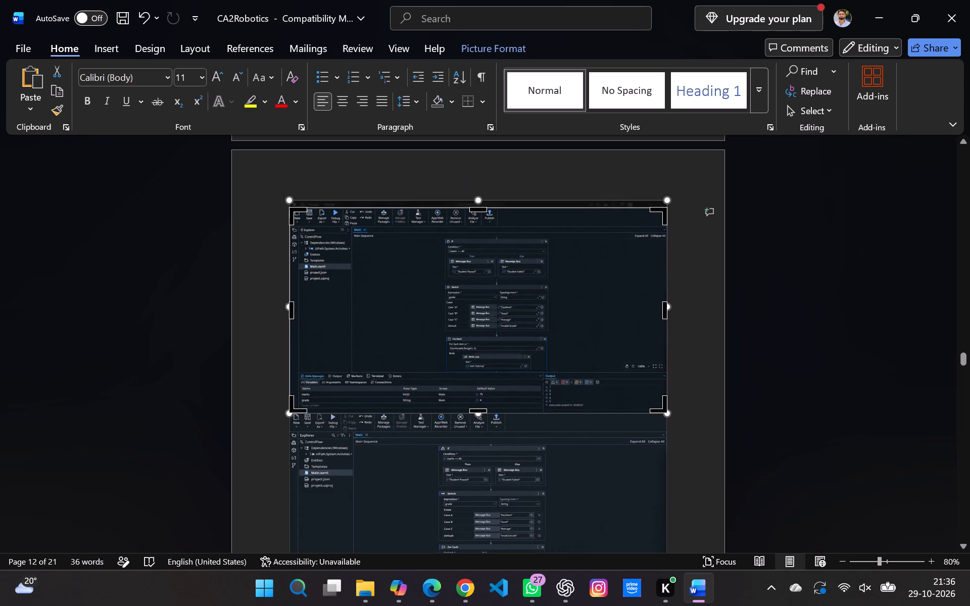
Crop the title bar off the top of the lower screenshot on page 11.
{"action": "scroll", "coordinate": [460, 171], "scroll_direction": "up", "scroll_amount": 4}
{"action": "left_click", "coordinate": [488, 290]}
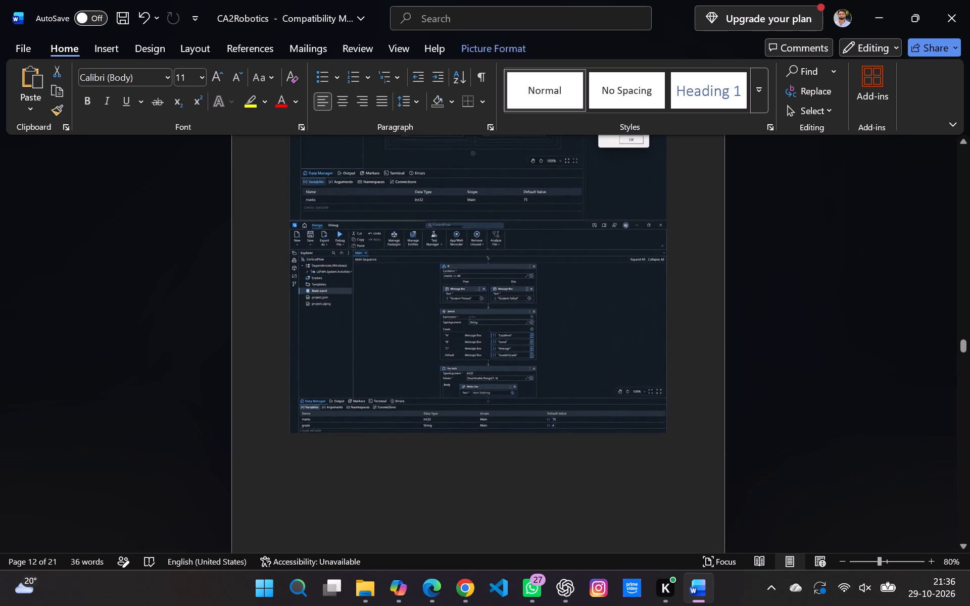
{"action": "left_click", "coordinate": [501, 22]}
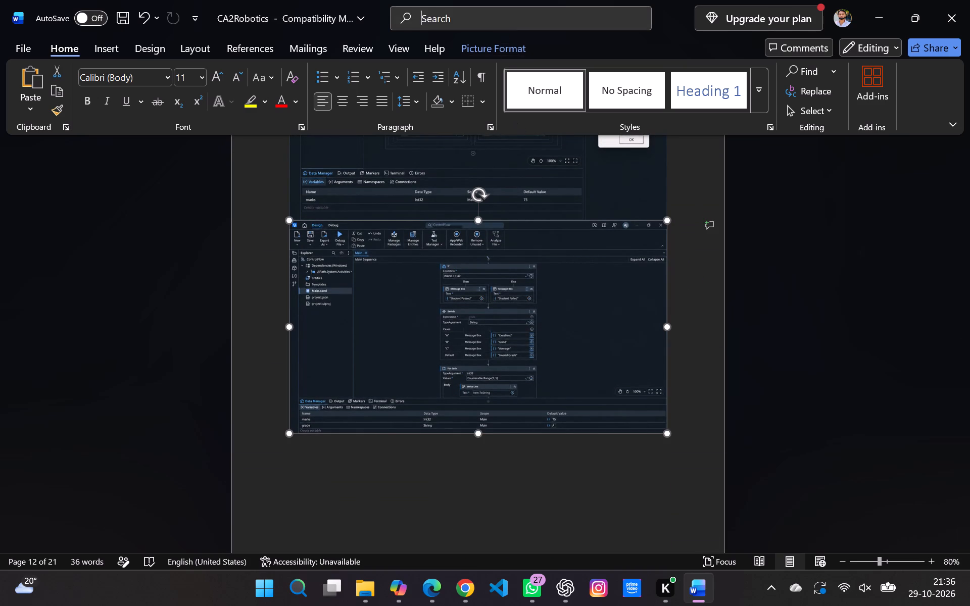
{"action": "type", "text": "crop"}
{"action": "left_click", "coordinate": [497, 63]}
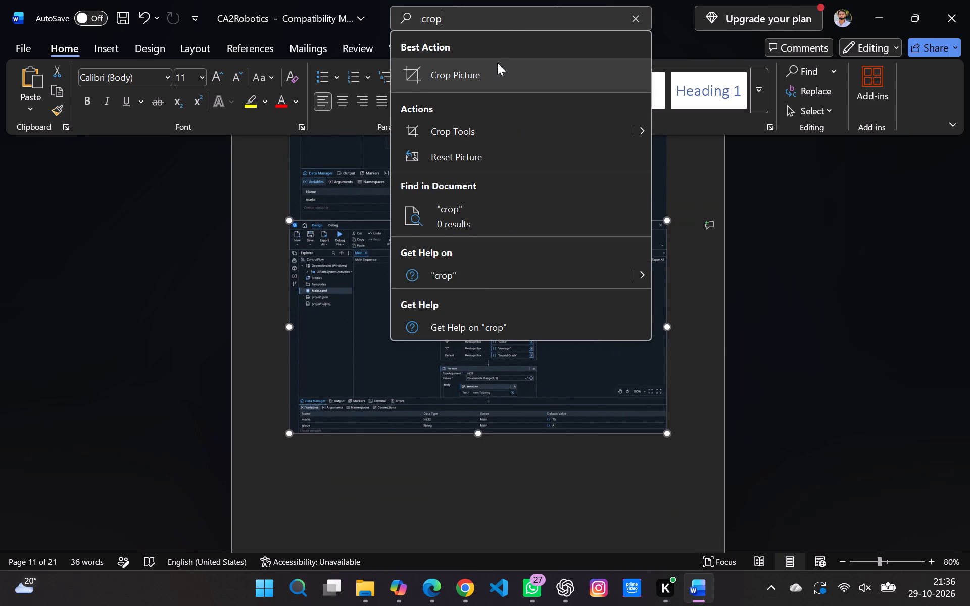
{"action": "left_click_drag", "start_coordinate": [478, 221], "coordinate": [478, 231]}
Crop the title bar off the top of the upper screenshot on page 11, the one showing the Student Passed message box.
{"action": "scroll", "coordinate": [487, 163], "scroll_direction": "up", "scroll_amount": 2}
{"action": "left_click", "coordinate": [474, 326]}
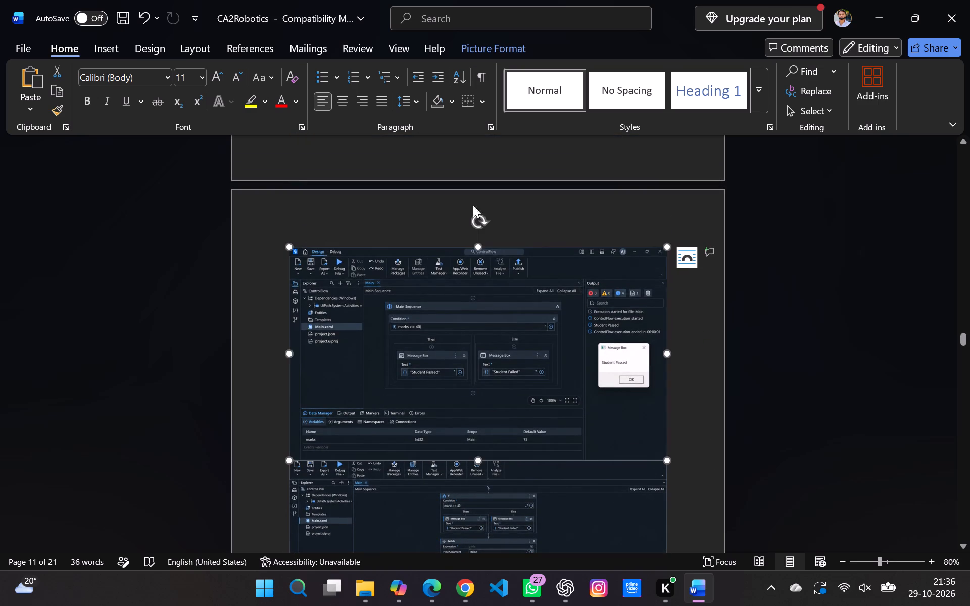
{"action": "left_click", "coordinate": [449, 24]}
{"action": "type", "text": "crop"}
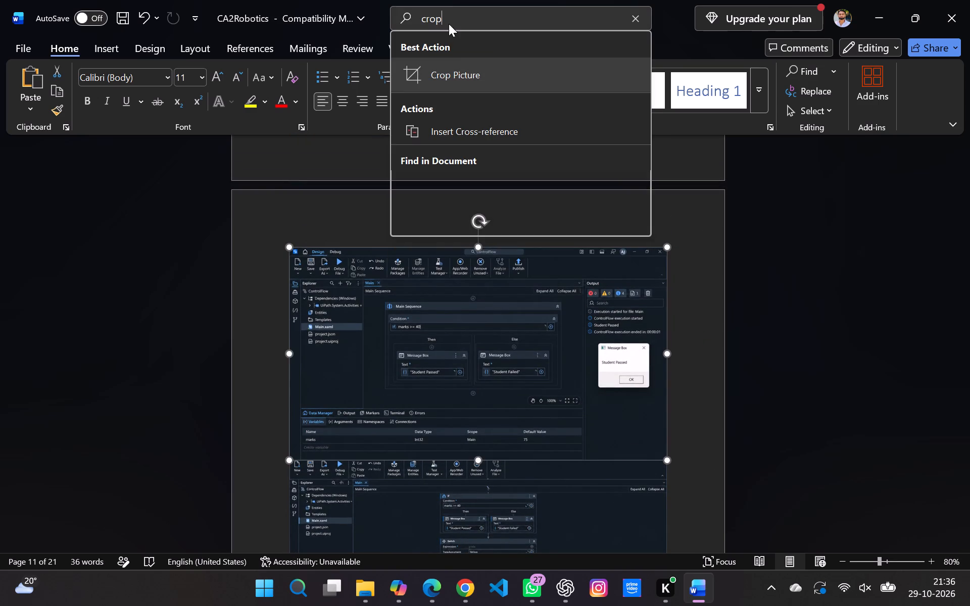
{"action": "left_click", "coordinate": [456, 65]}
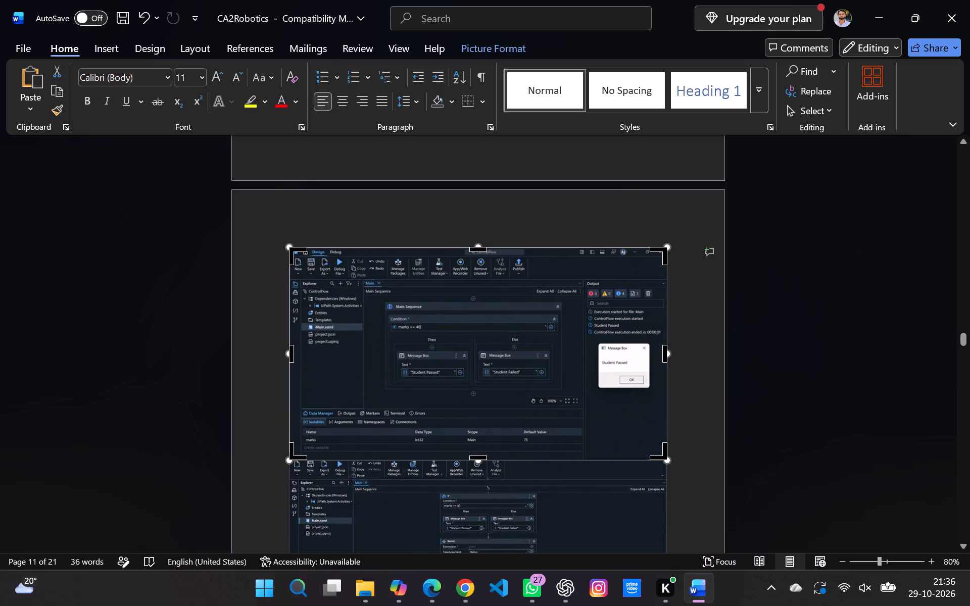
{"action": "left_click_drag", "start_coordinate": [473, 246], "coordinate": [472, 251]}
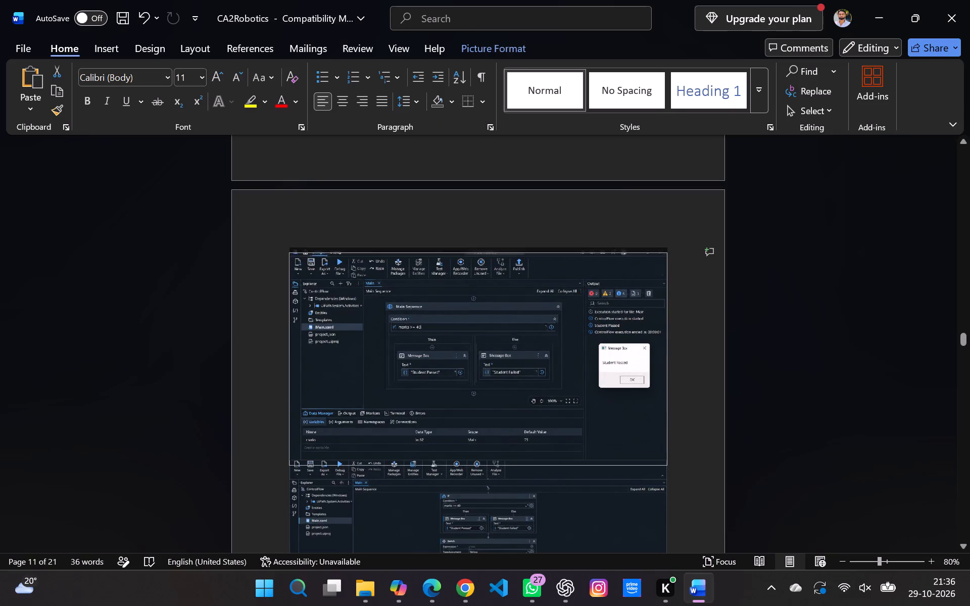
{"action": "left_click_drag", "start_coordinate": [472, 251], "coordinate": [473, 255]}
{"action": "left_click", "coordinate": [488, 193]}
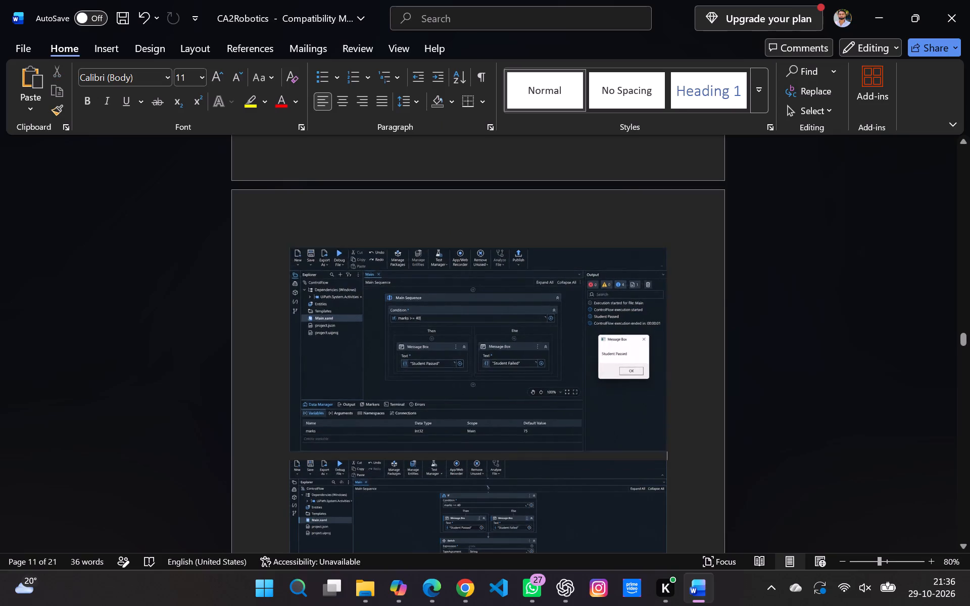
Crop the title bar off the top of the lower screenshot on page 10, keeping its ribbon icons in the picture.
{"action": "scroll", "coordinate": [488, 193], "scroll_direction": "up", "scroll_amount": 4}
{"action": "left_click", "coordinate": [484, 257]}
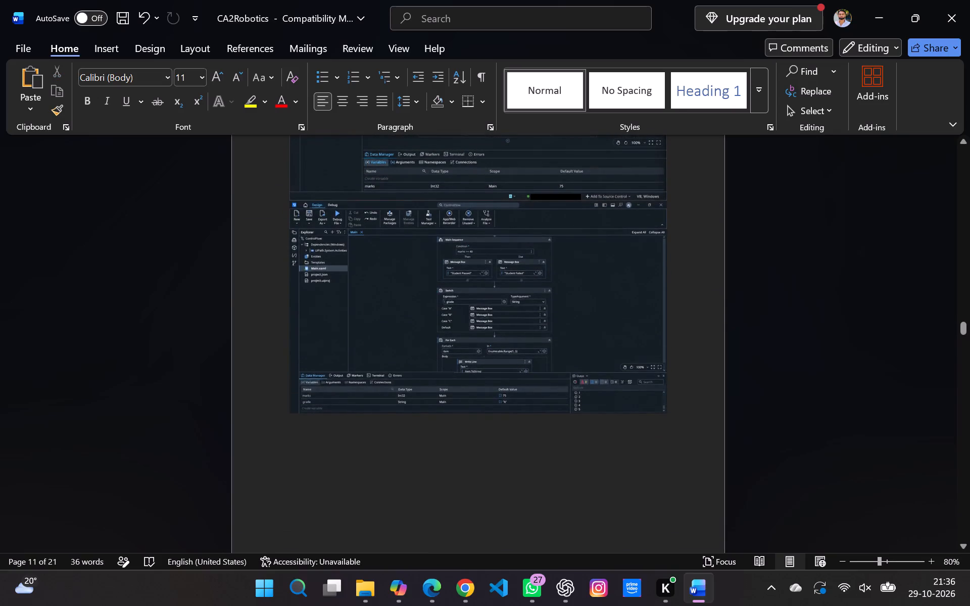
{"action": "left_click", "coordinate": [508, 24]}
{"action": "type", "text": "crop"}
{"action": "left_click", "coordinate": [505, 83]}
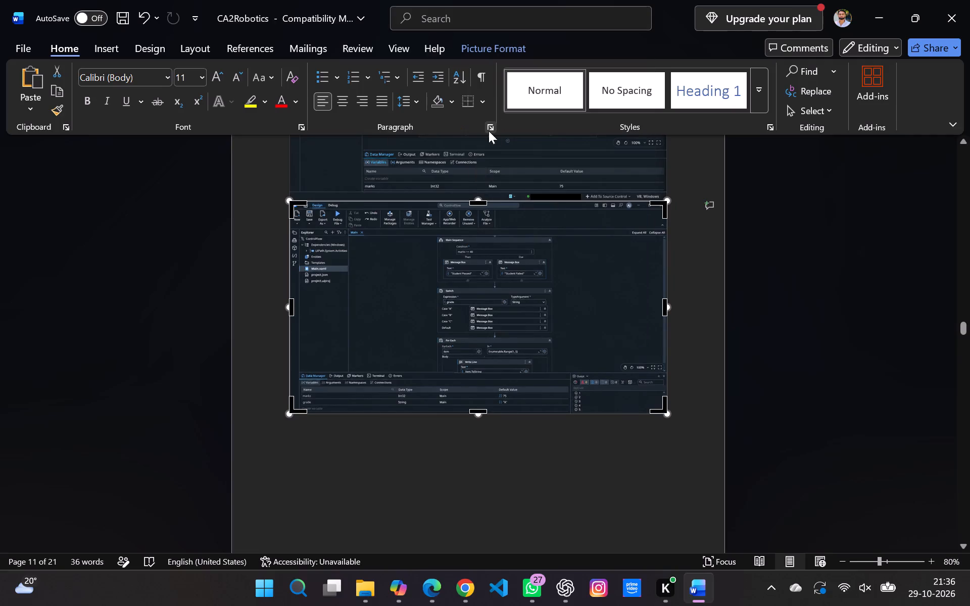
{"action": "left_click_drag", "start_coordinate": [475, 199], "coordinate": [475, 206]}
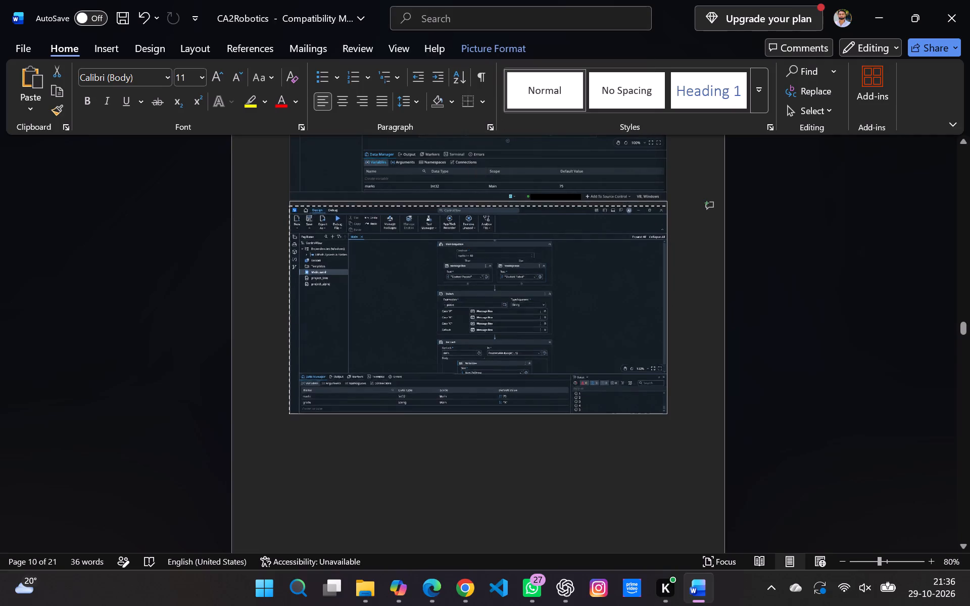
{"action": "left_click_drag", "start_coordinate": [475, 206], "coordinate": [481, 193]}
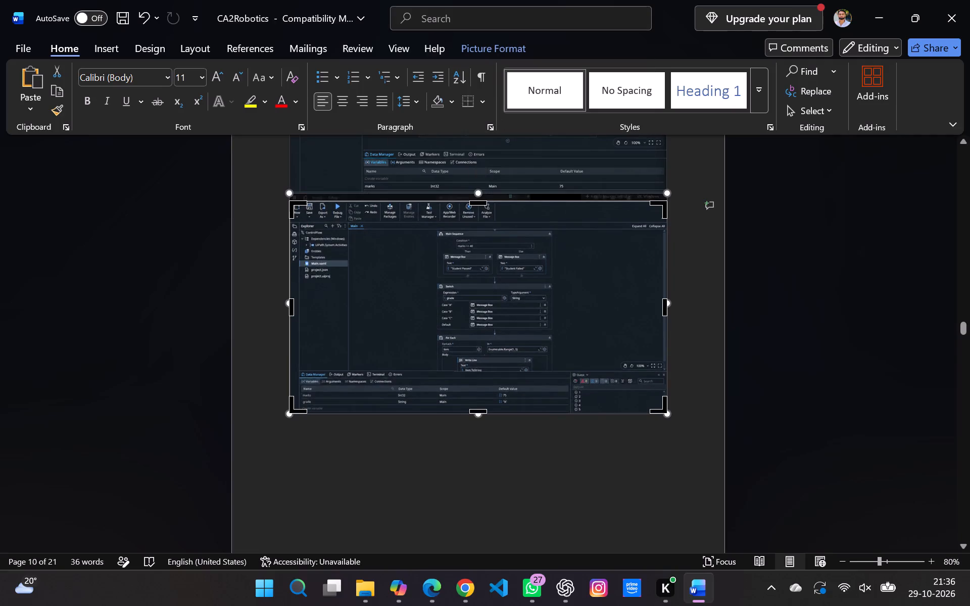
Crop the title bar off the top and the status bar with the account address off the bottom of the upper screenshot on page 10.
{"action": "left_click", "coordinate": [493, 162]}
{"action": "scroll", "coordinate": [493, 162], "scroll_direction": "up", "scroll_amount": 1}
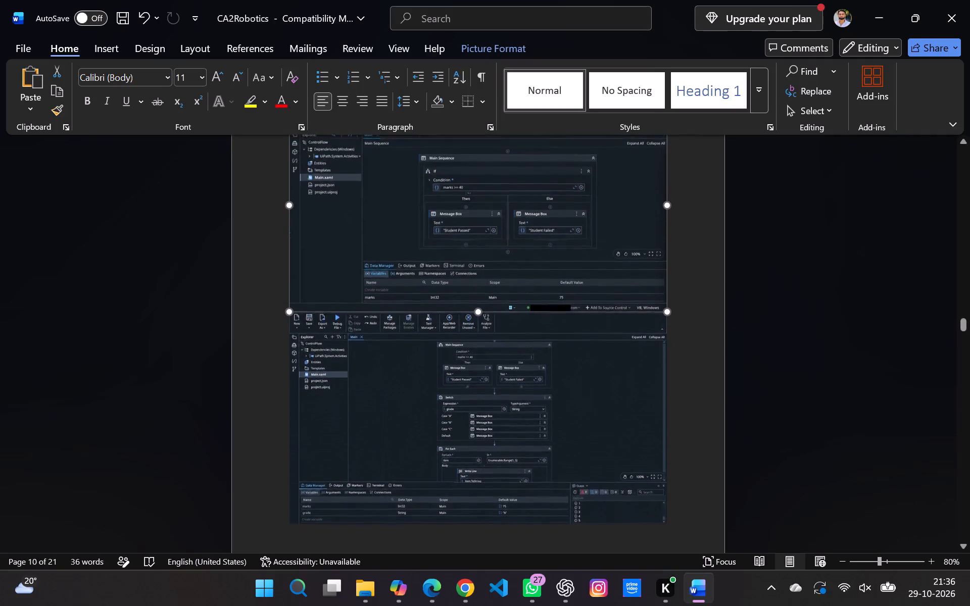
{"action": "scroll", "coordinate": [493, 162], "scroll_direction": "up", "scroll_amount": 1}
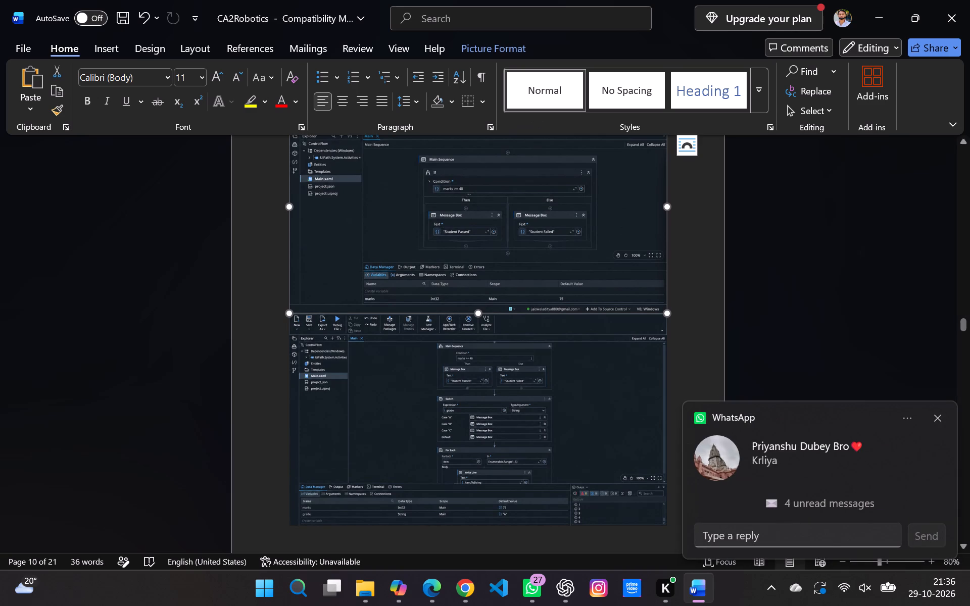
{"action": "left_click", "coordinate": [510, 17]}
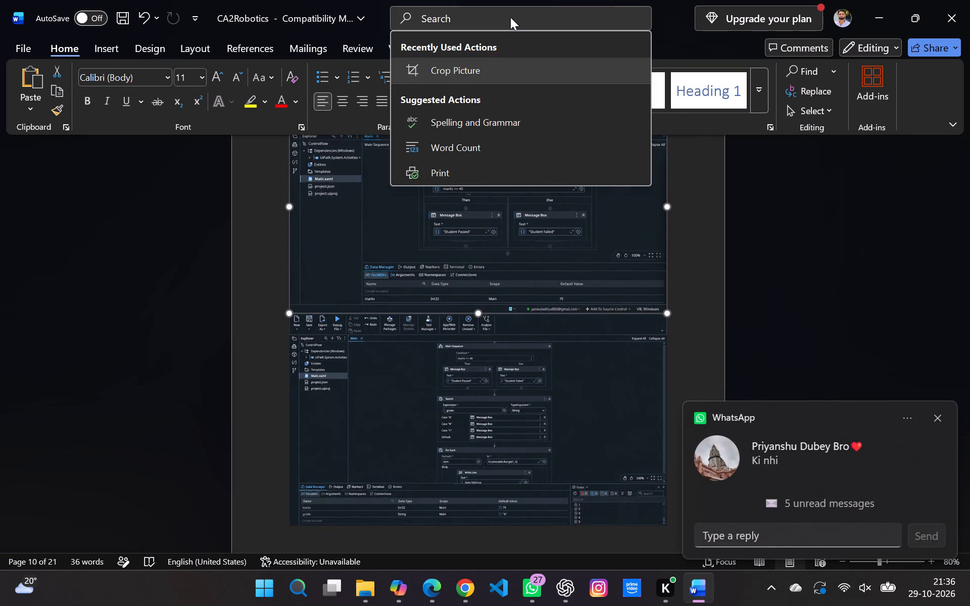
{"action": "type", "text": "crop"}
{"action": "left_click", "coordinate": [496, 73]}
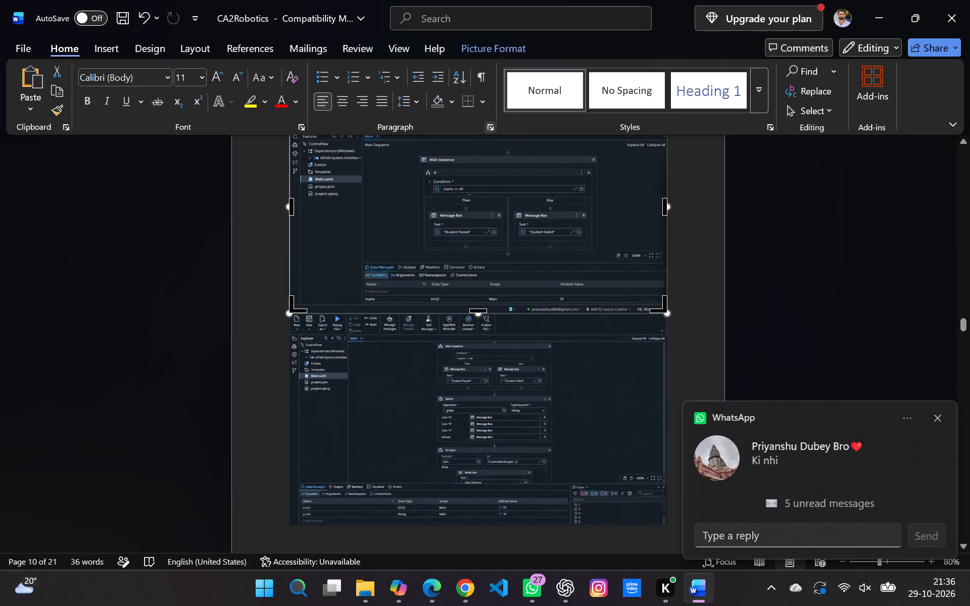
{"action": "scroll", "coordinate": [484, 203], "scroll_direction": "up", "scroll_amount": 1}
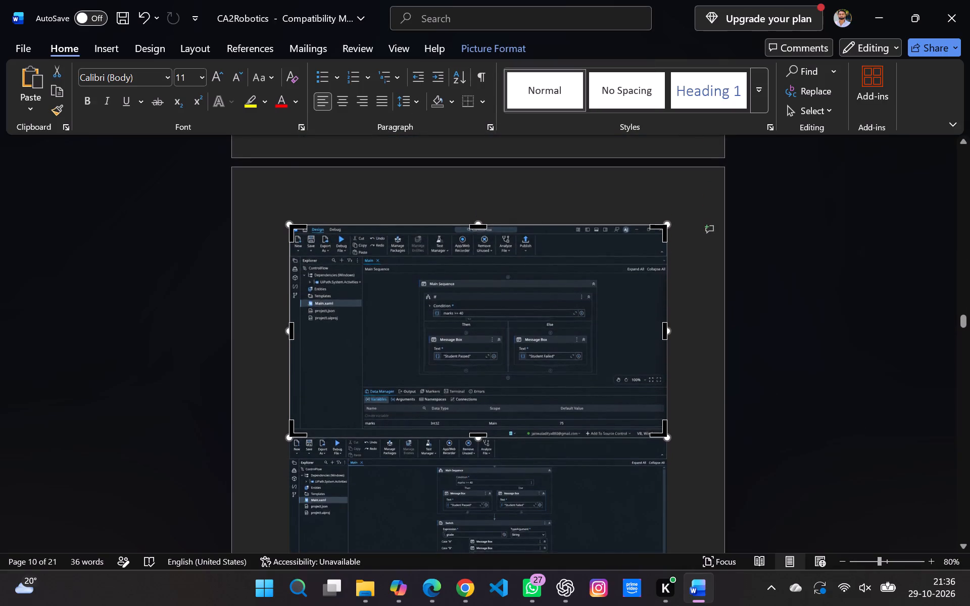
{"action": "left_click_drag", "start_coordinate": [475, 226], "coordinate": [476, 234]}
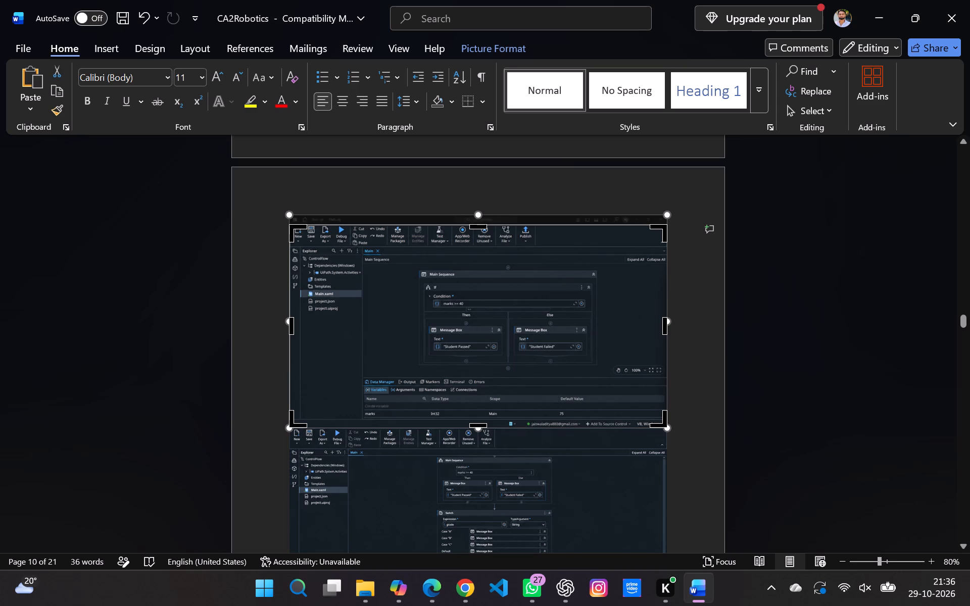
{"action": "left_click_drag", "start_coordinate": [480, 426], "coordinate": [480, 421]}
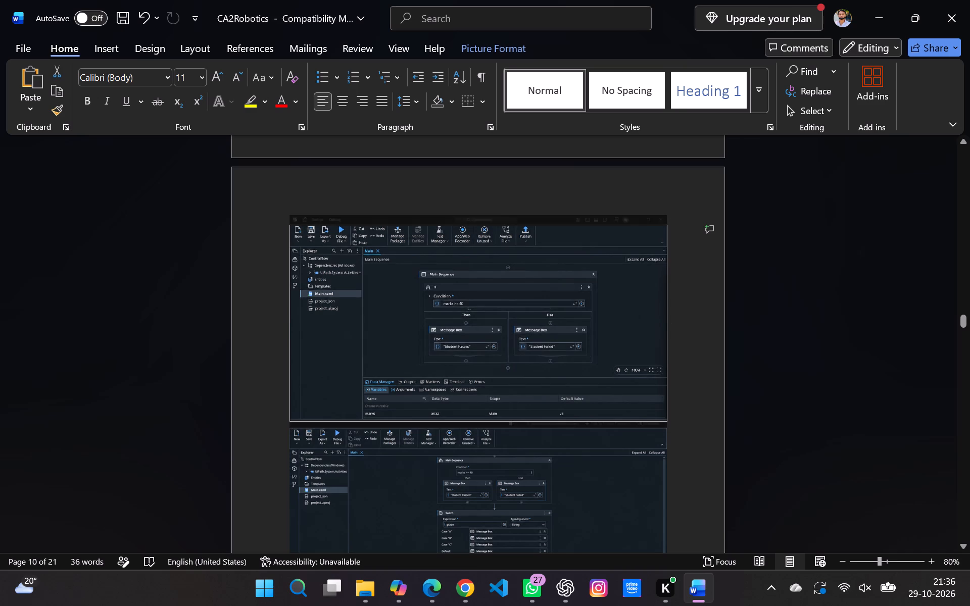
{"action": "left_click_drag", "start_coordinate": [480, 421], "coordinate": [481, 421]}
{"action": "left_click", "coordinate": [560, 151]}
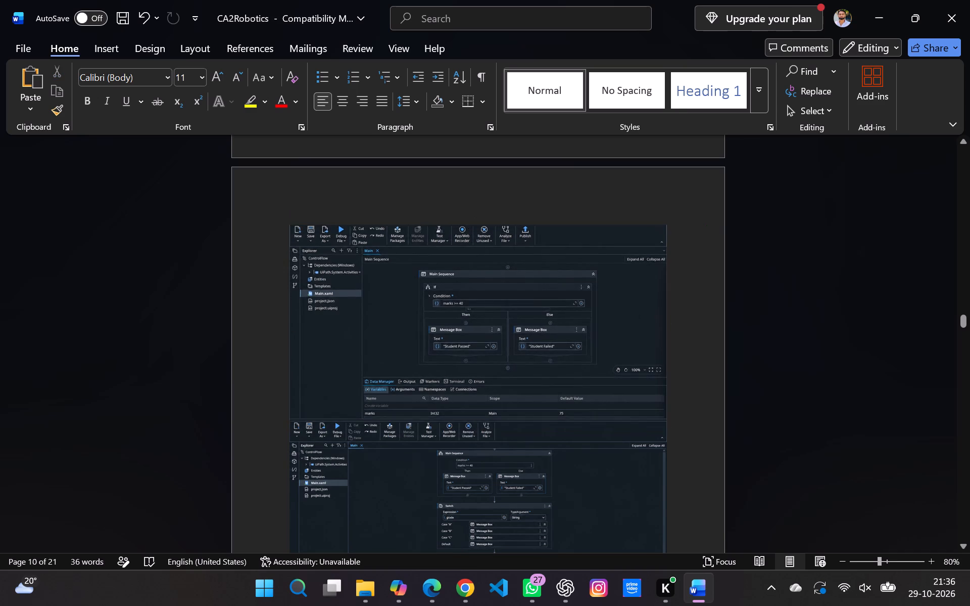
Crop the title bar off the top and the status bar strip off the bottom of the lower screenshot on page 9.
{"action": "scroll", "coordinate": [557, 176], "scroll_direction": "up", "scroll_amount": 5}
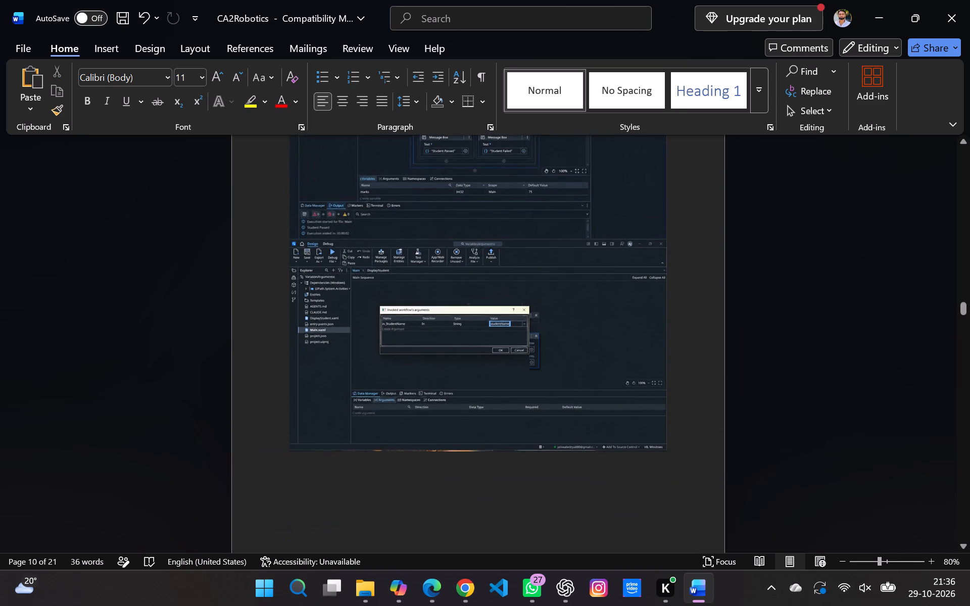
{"action": "left_click", "coordinate": [520, 286]}
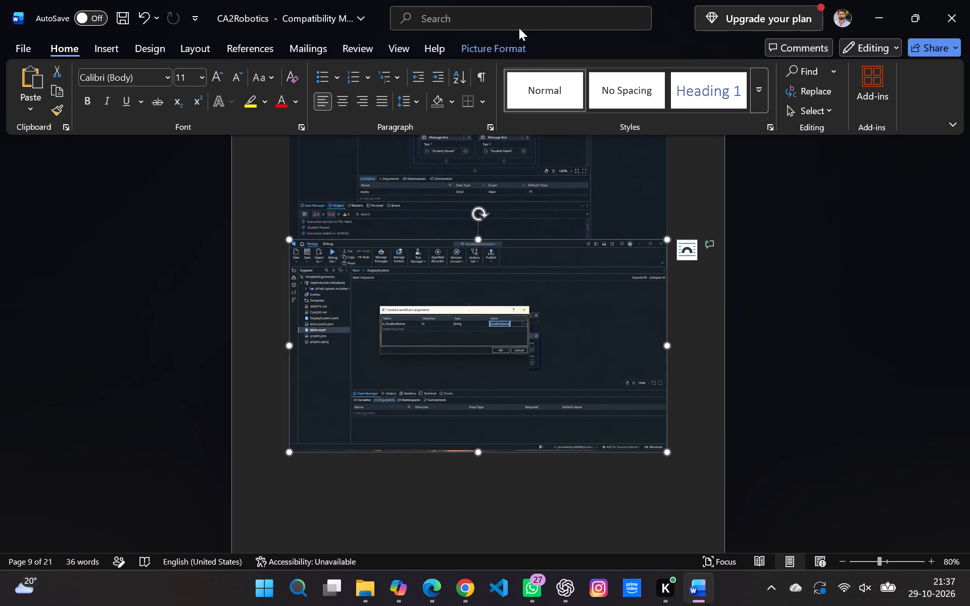
{"action": "left_click", "coordinate": [529, 14]}
{"action": "type", "text": "crop"}
{"action": "left_click", "coordinate": [522, 72]}
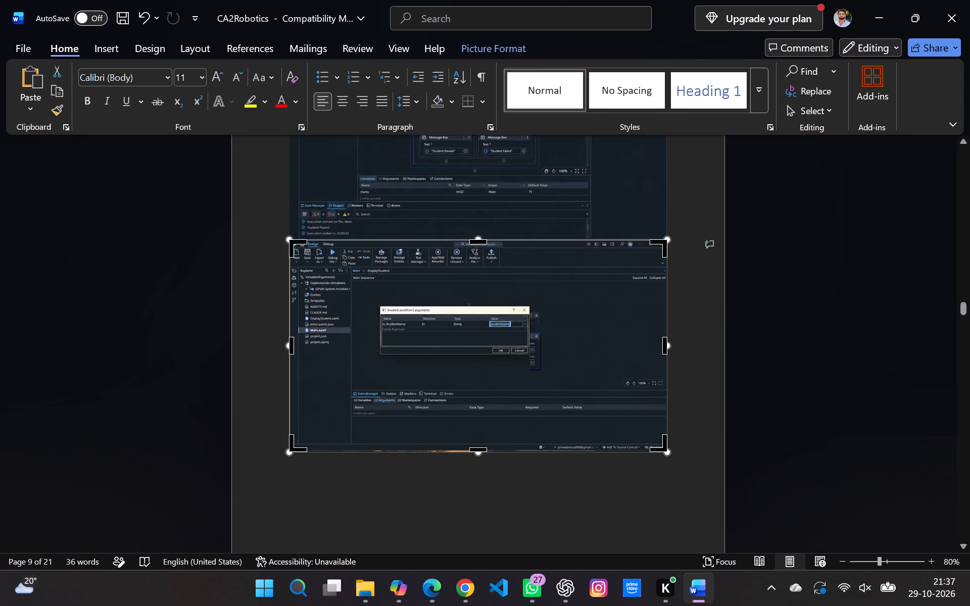
{"action": "left_click_drag", "start_coordinate": [477, 244], "coordinate": [477, 249]}
{"action": "left_click_drag", "start_coordinate": [482, 440], "coordinate": [482, 432]}
Crop the title bar off the top of the upper screenshot on page 9.
{"action": "scroll", "coordinate": [580, 185], "scroll_direction": "up", "scroll_amount": 2}
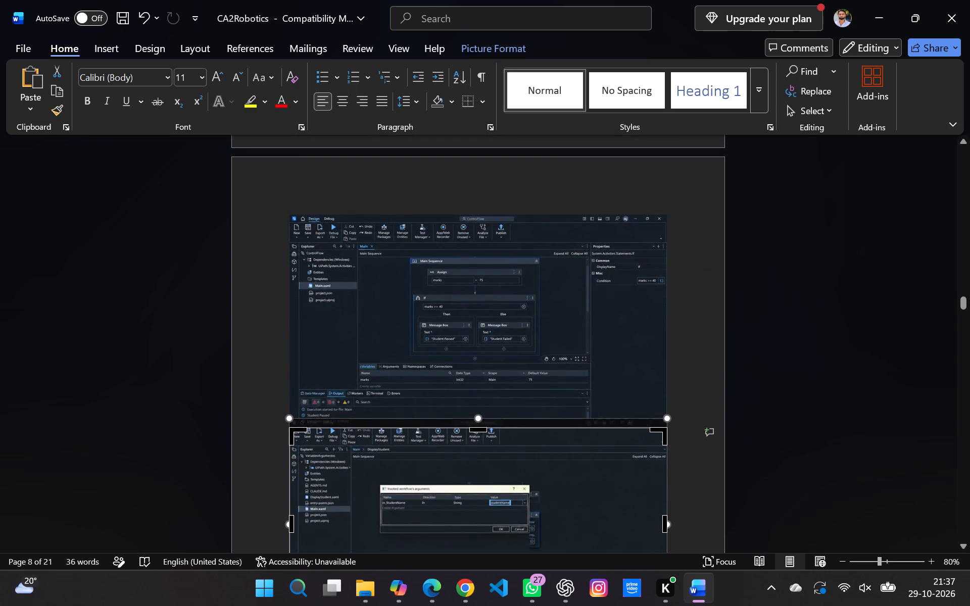
{"action": "left_click", "coordinate": [541, 291]}
{"action": "left_click", "coordinate": [438, 23]}
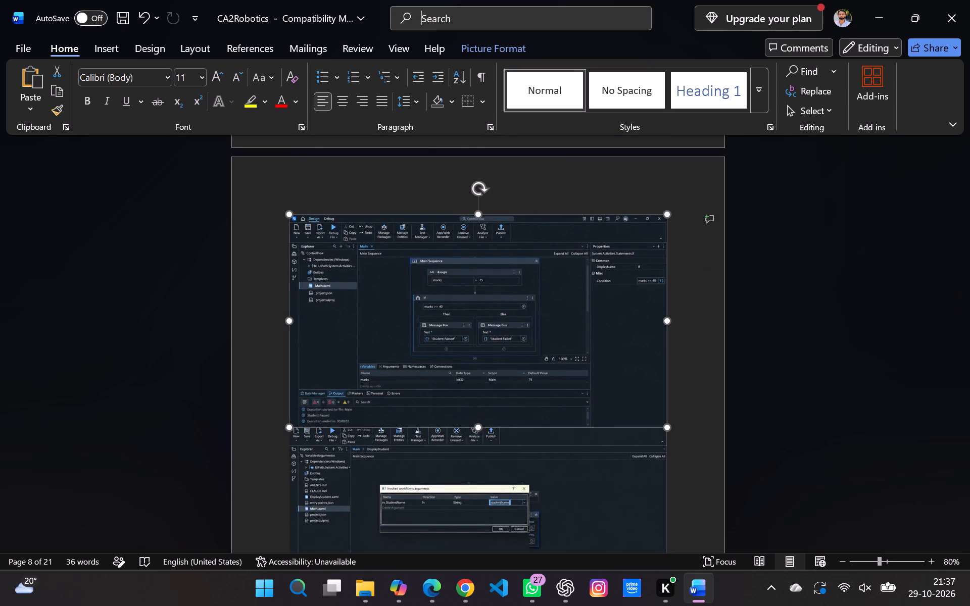
{"action": "type", "text": "crop"}
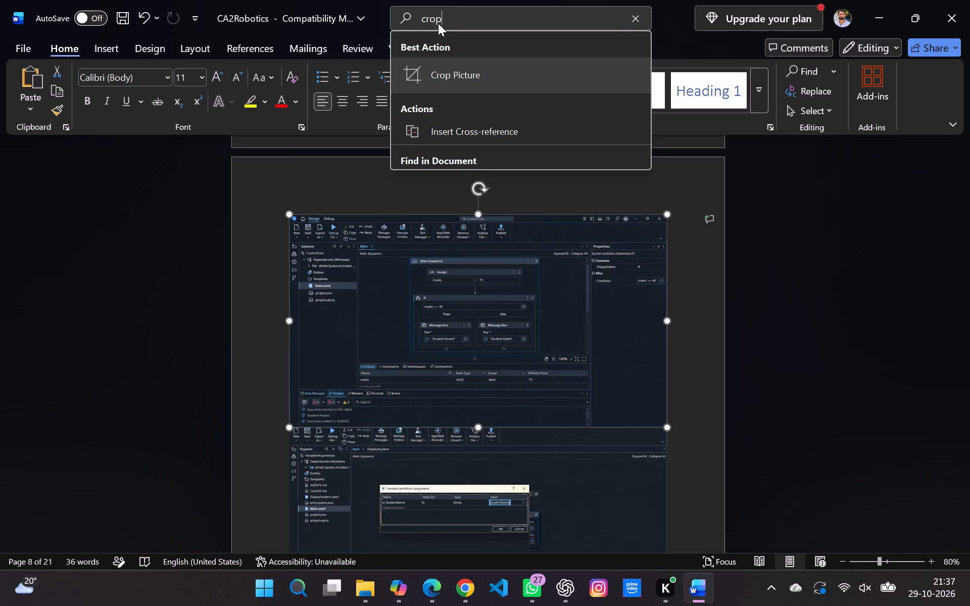
{"action": "left_click", "coordinate": [455, 90]}
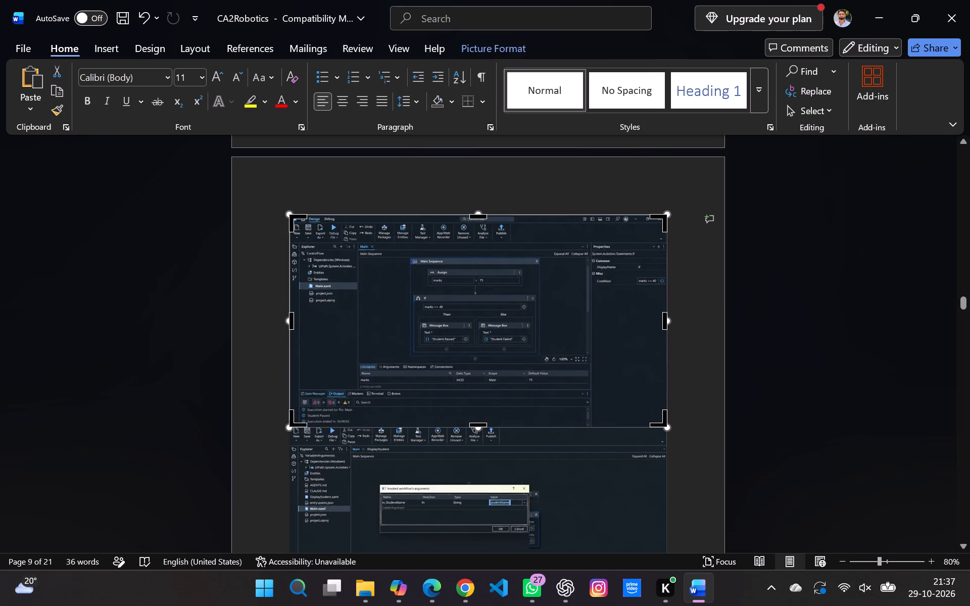
{"action": "left_click_drag", "start_coordinate": [471, 213], "coordinate": [471, 221]}
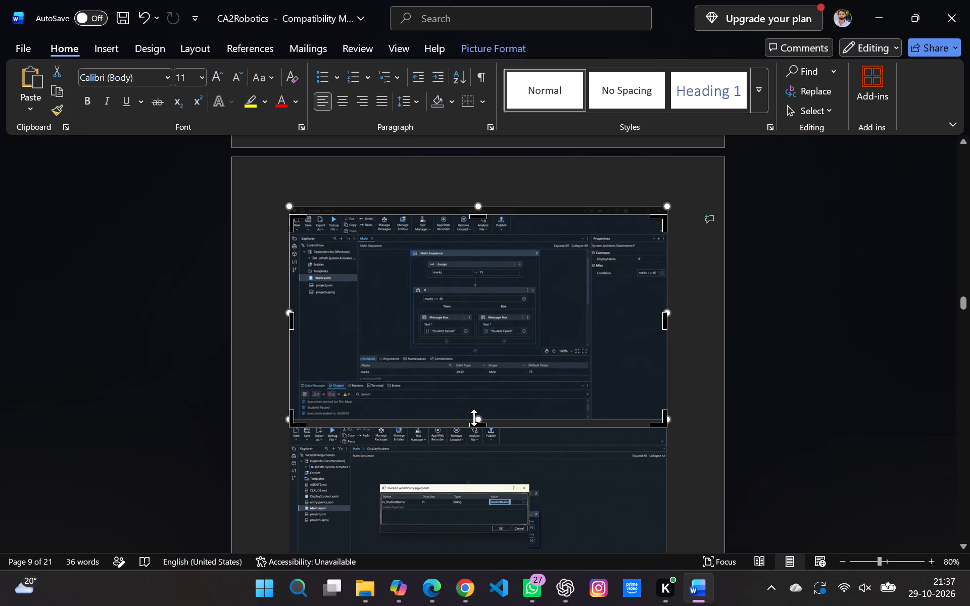
Crop the title bar off the top and the account status strip off the bottom of the lower screenshot on page 8.
{"action": "scroll", "coordinate": [510, 148], "scroll_direction": "up", "scroll_amount": 2}
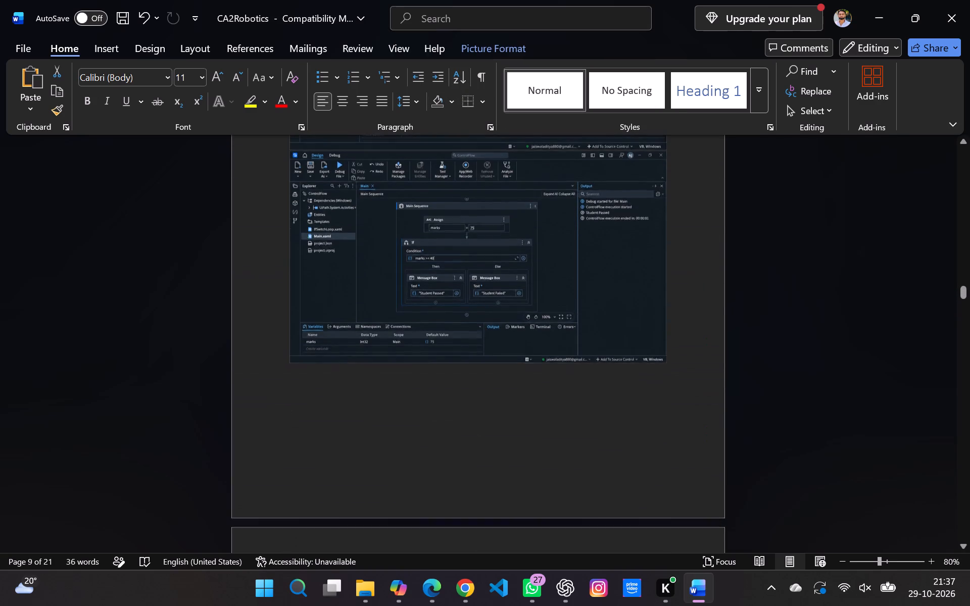
{"action": "scroll", "coordinate": [510, 148], "scroll_direction": "up", "scroll_amount": 2}
{"action": "left_click", "coordinate": [486, 281]}
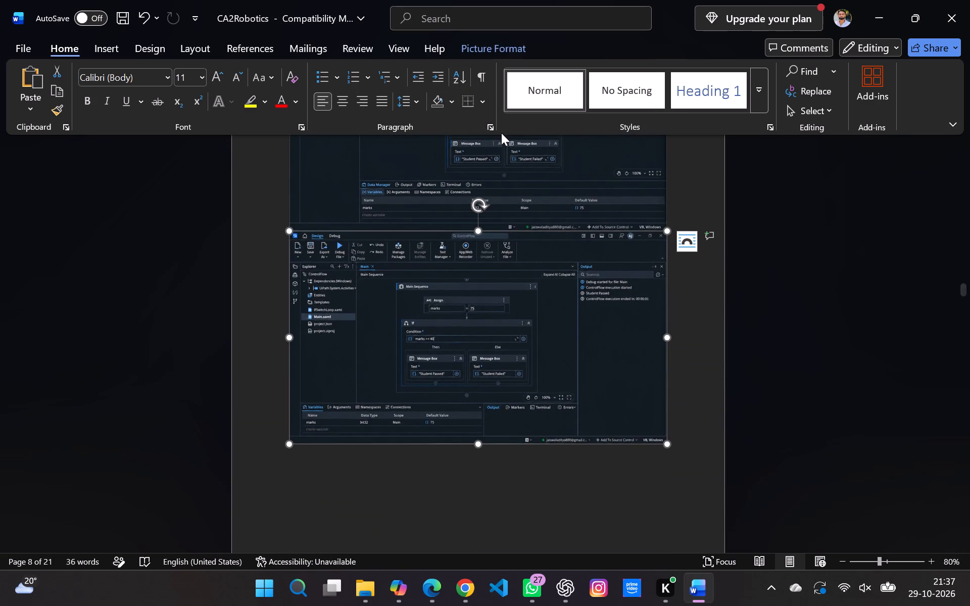
{"action": "left_click", "coordinate": [450, 22]}
{"action": "type", "text": "crop"}
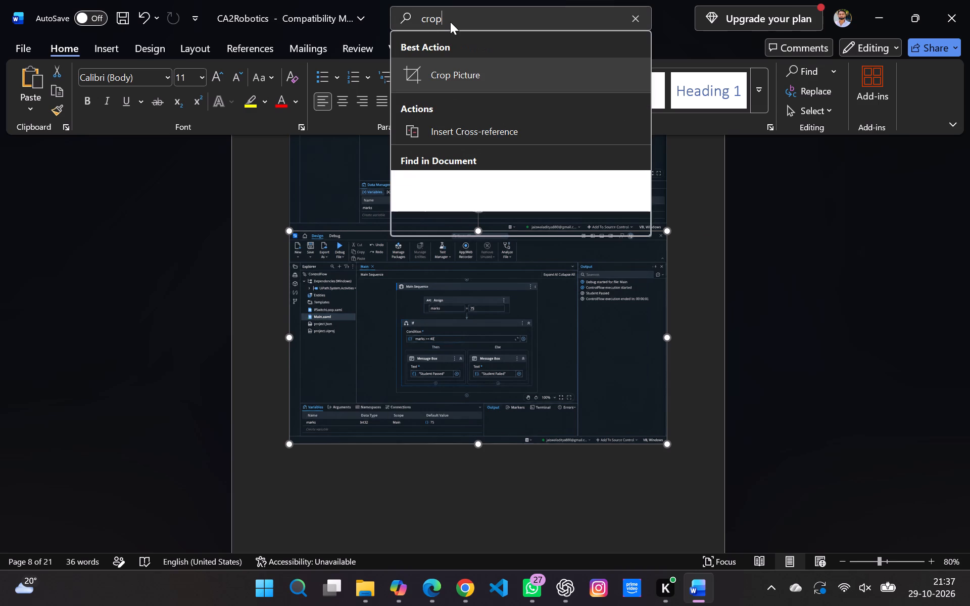
{"action": "left_click", "coordinate": [452, 72]}
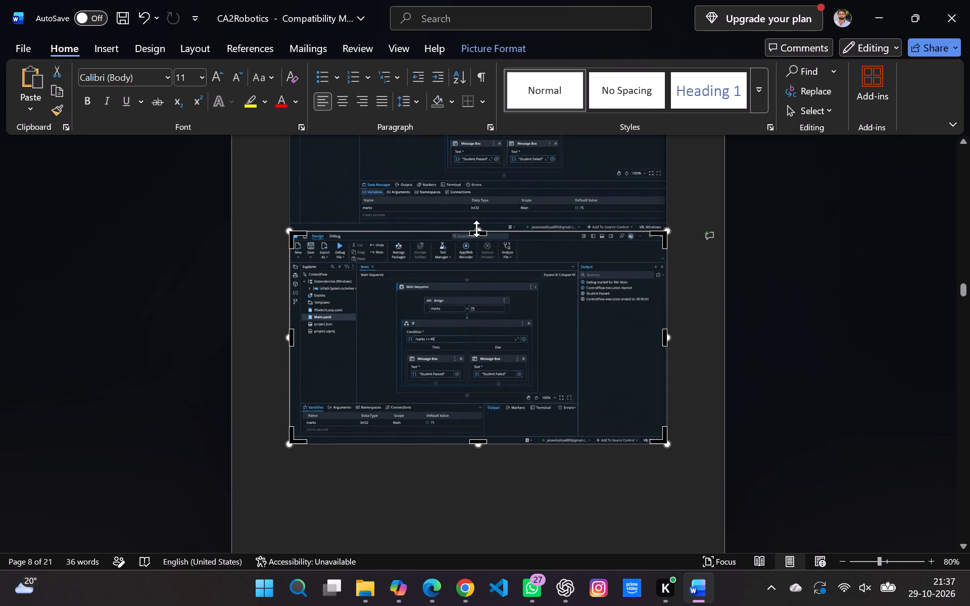
{"action": "left_click_drag", "start_coordinate": [476, 229], "coordinate": [478, 225]}
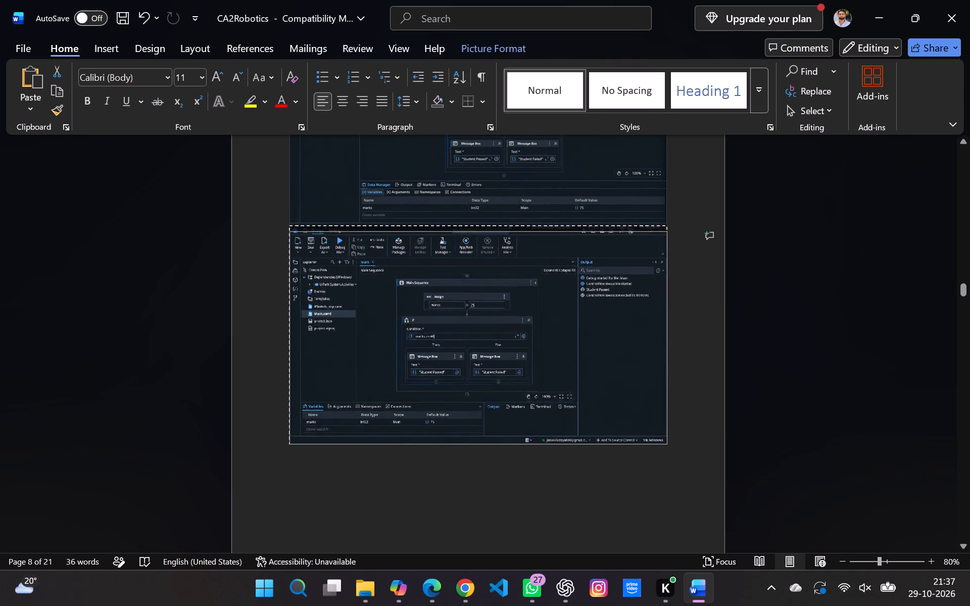
{"action": "left_click_drag", "start_coordinate": [478, 225], "coordinate": [478, 223]}
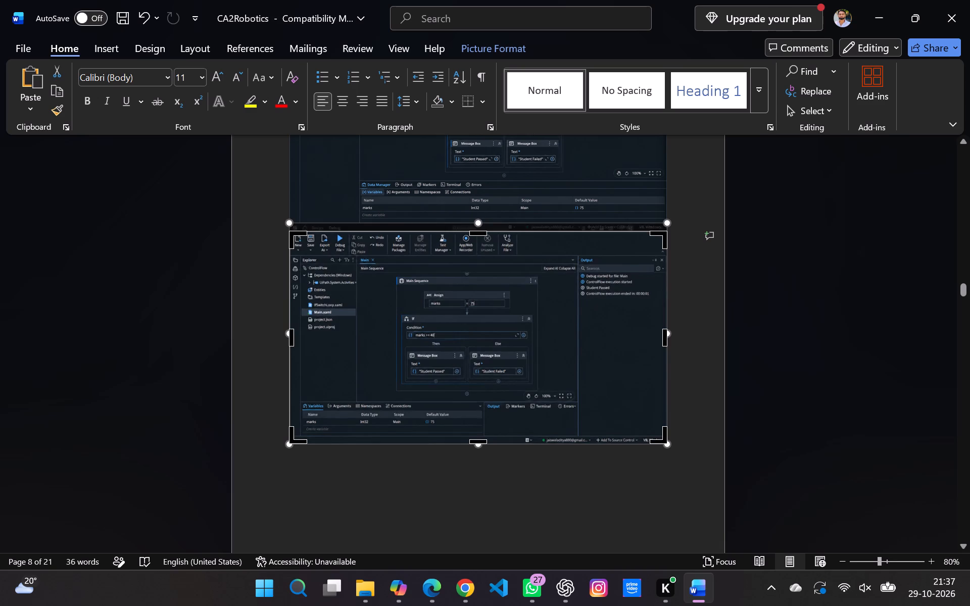
{"action": "left_click_drag", "start_coordinate": [479, 440], "coordinate": [481, 435]}
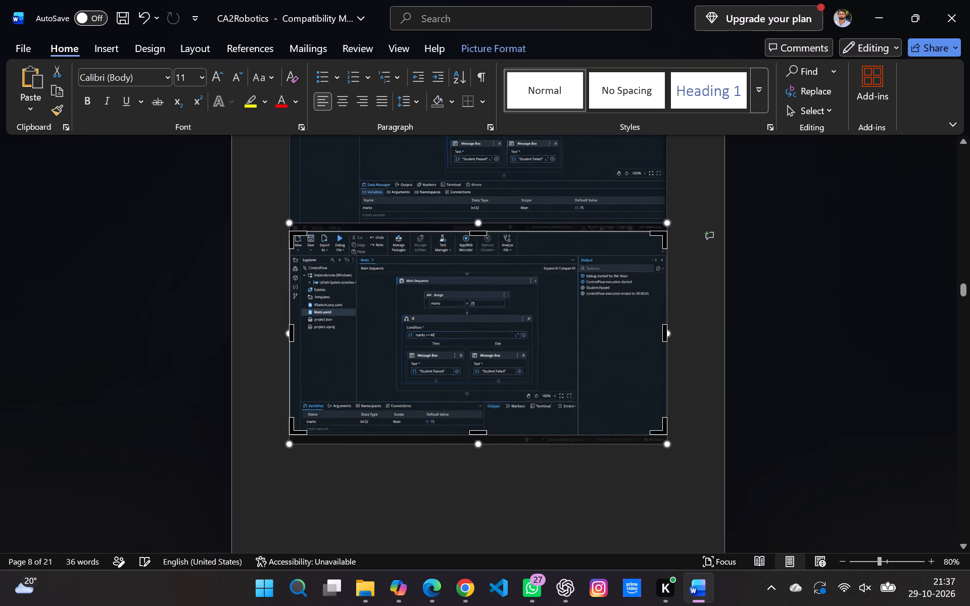
Crop the title bar off the top and the account status strip off the bottom of the upper screenshot on page 8.
{"action": "scroll", "coordinate": [688, 203], "scroll_direction": "up", "scroll_amount": 2}
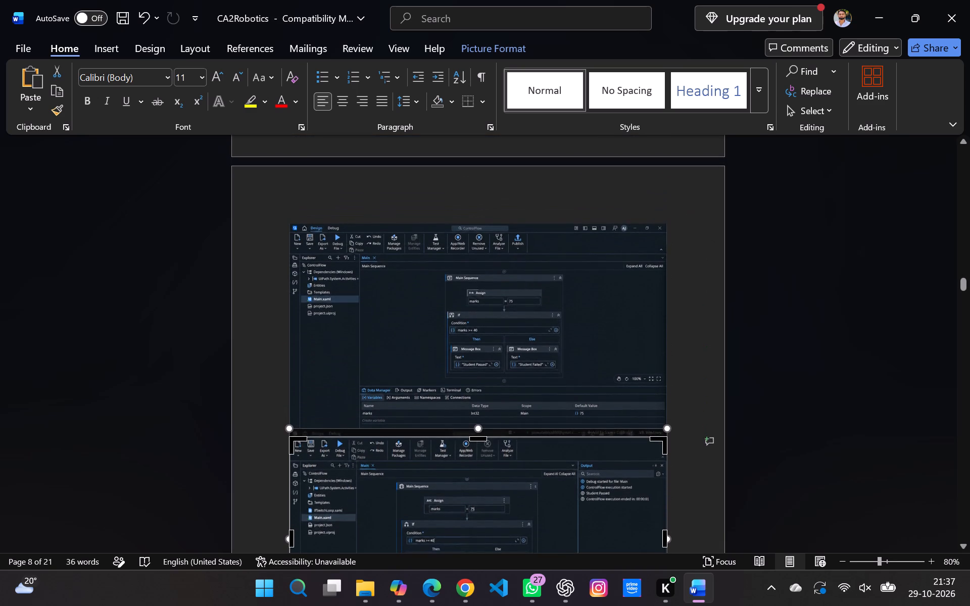
{"action": "left_click", "coordinate": [626, 292]}
{"action": "left_click", "coordinate": [542, 22]}
{"action": "type", "text": "crop"}
{"action": "left_click", "coordinate": [539, 64]}
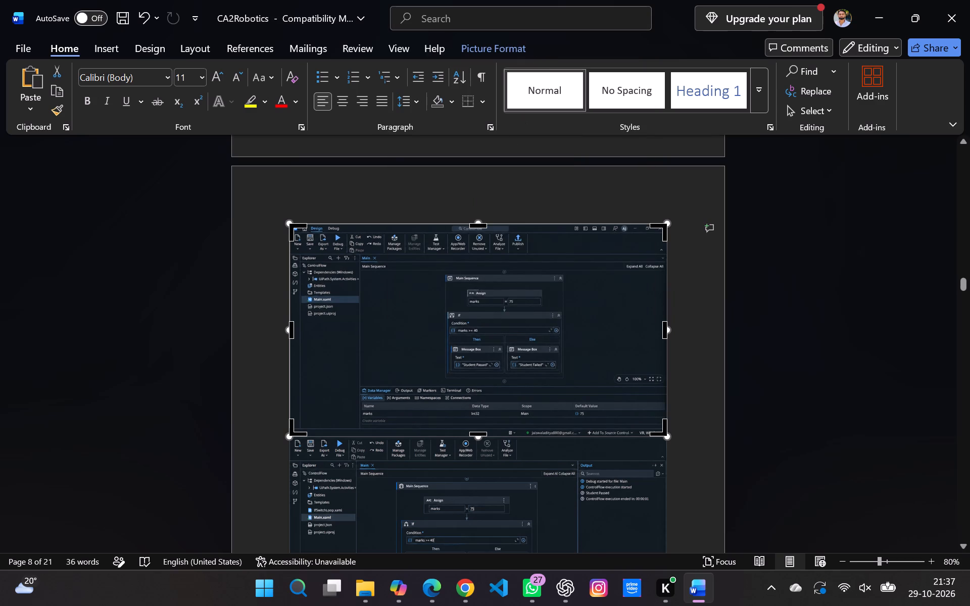
{"action": "left_click_drag", "start_coordinate": [479, 228], "coordinate": [479, 235]}
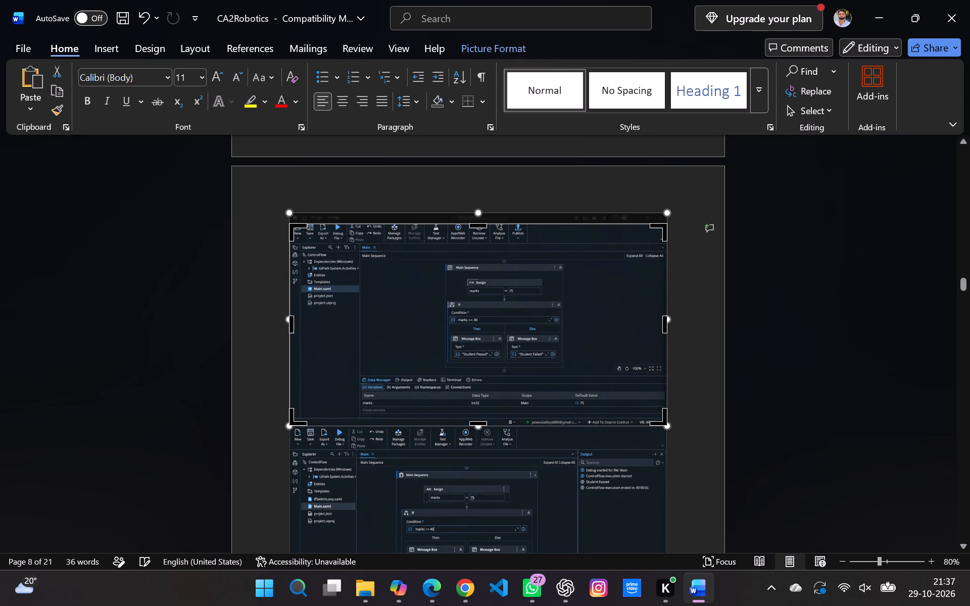
{"action": "left_click", "coordinate": [473, 423]}
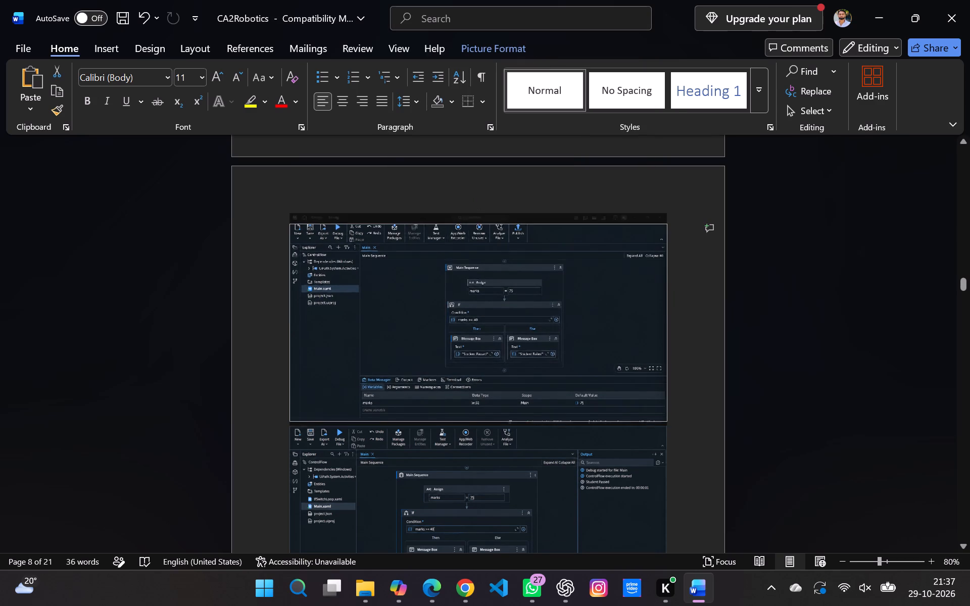
{"action": "left_click", "coordinate": [565, 194]}
Crop the title bar off the top of the lower screenshot on page 7, the one above the CO3 QUES- 4 line.
{"action": "scroll", "coordinate": [565, 194], "scroll_direction": "up", "scroll_amount": 3}
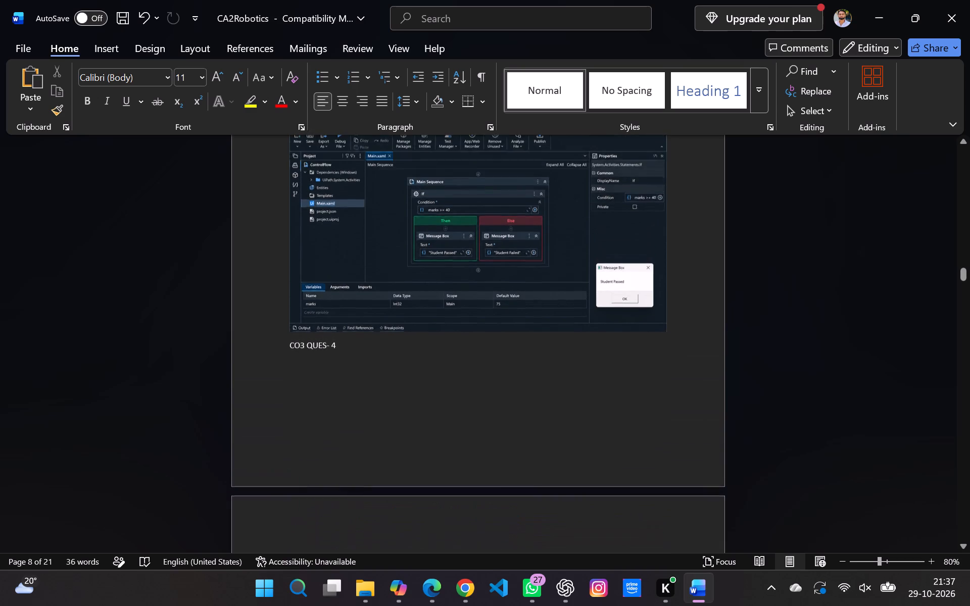
{"action": "scroll", "coordinate": [565, 194], "scroll_direction": "up", "scroll_amount": 2}
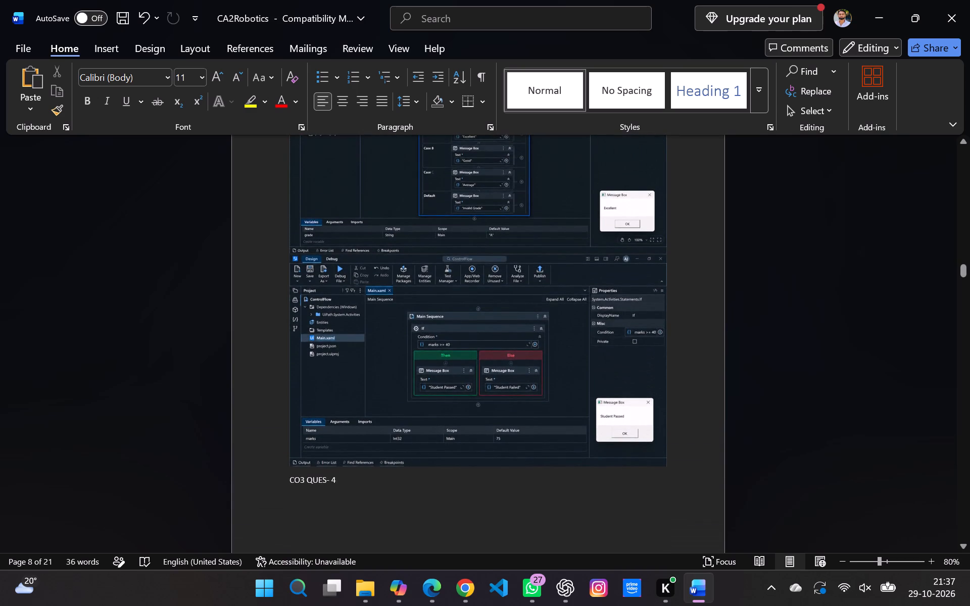
{"action": "left_click", "coordinate": [557, 296]}
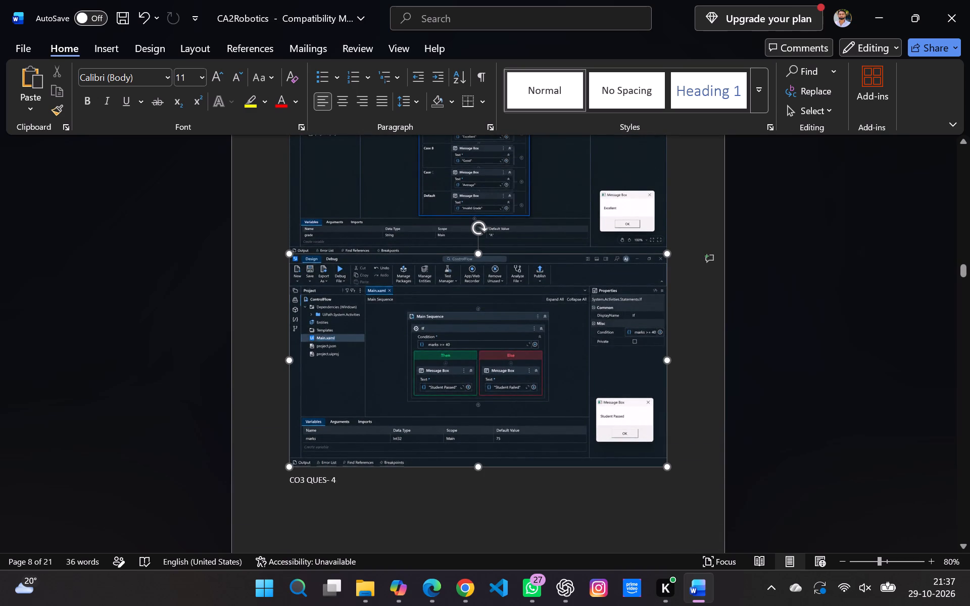
{"action": "left_click", "coordinate": [542, 25]}
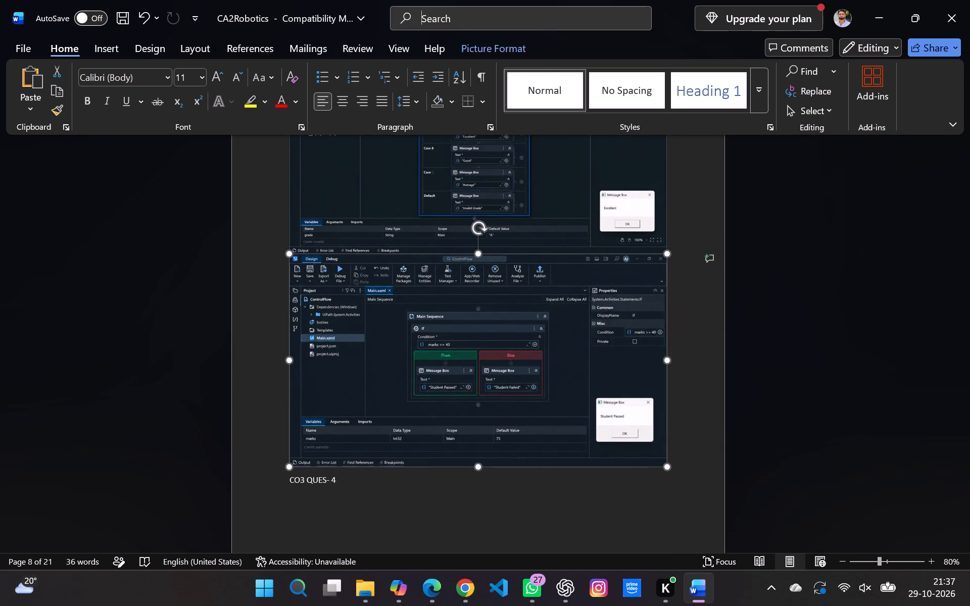
{"action": "type", "text": "crop"}
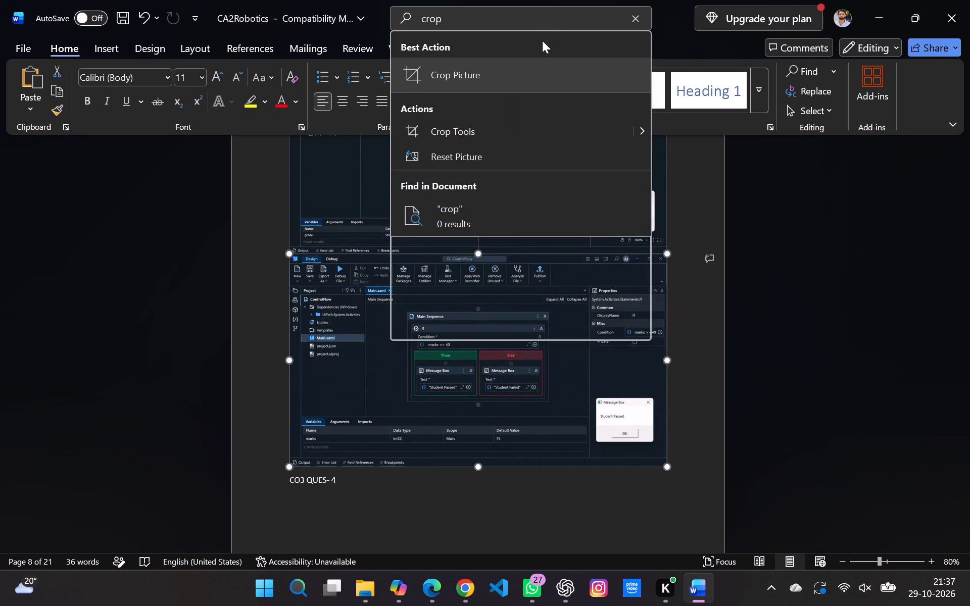
{"action": "left_click", "coordinate": [537, 77]}
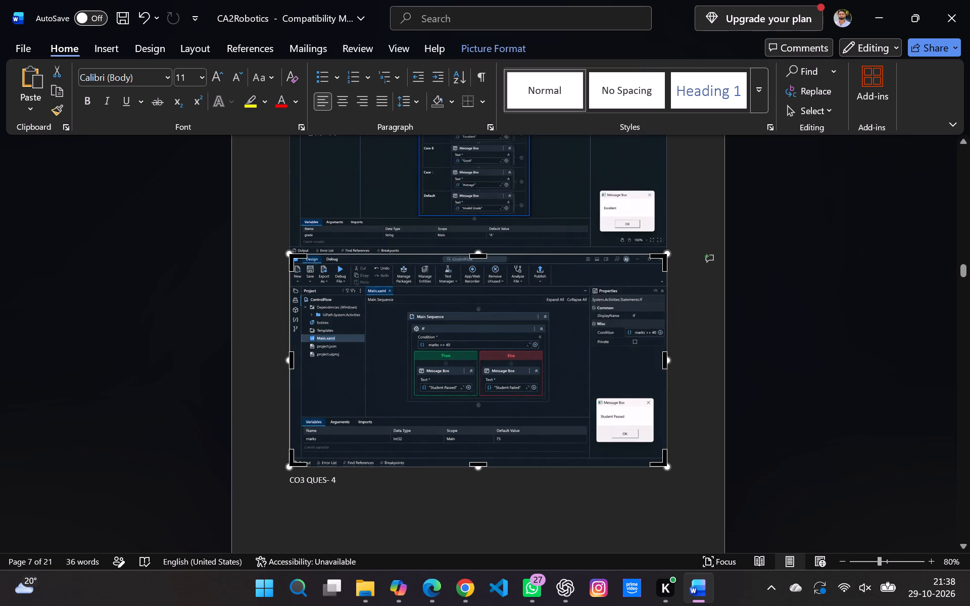
{"action": "left_click_drag", "start_coordinate": [481, 258], "coordinate": [481, 265]}
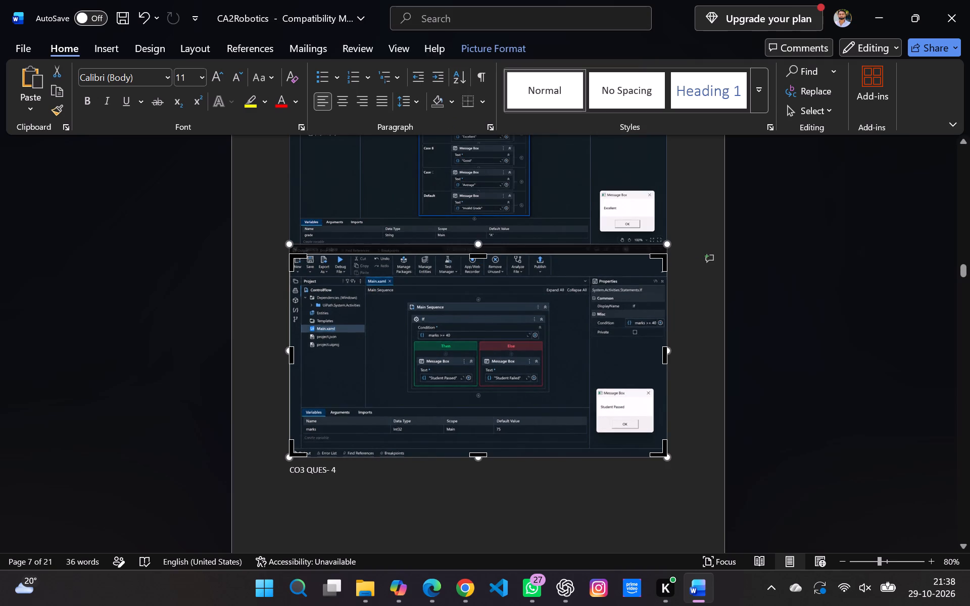
Crop the title bar off the top of the upper screenshot on page 7, the one showing the Switch activity.
{"action": "left_click", "coordinate": [490, 178]}
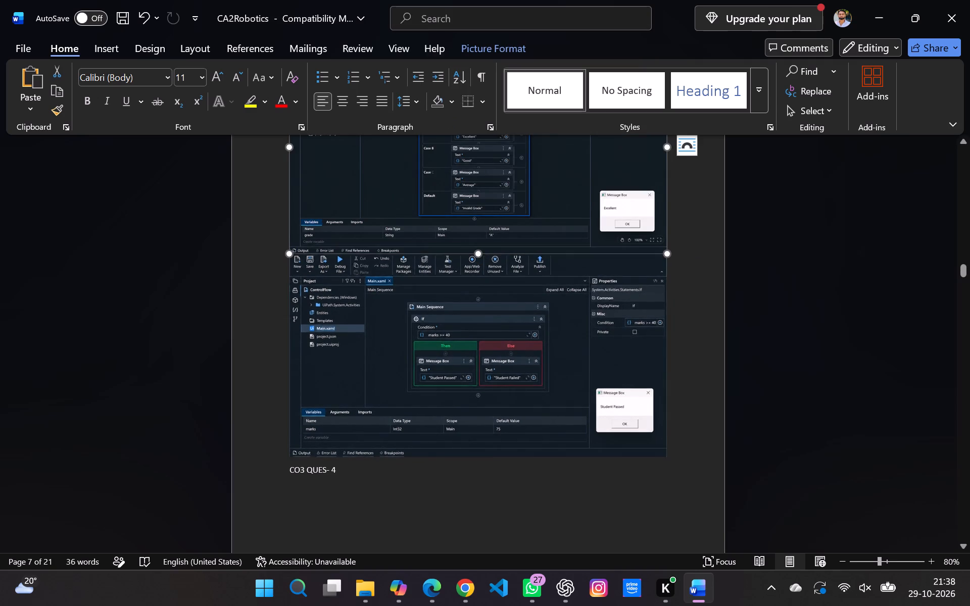
{"action": "scroll", "coordinate": [490, 178], "scroll_direction": "up", "scroll_amount": 2}
{"action": "left_click", "coordinate": [505, 13]}
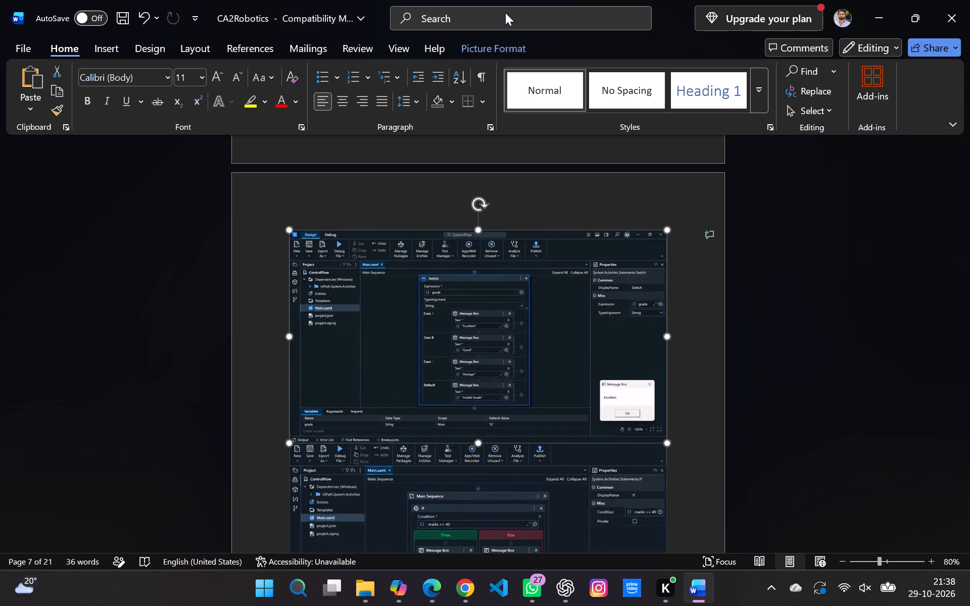
{"action": "type", "text": "crop"}
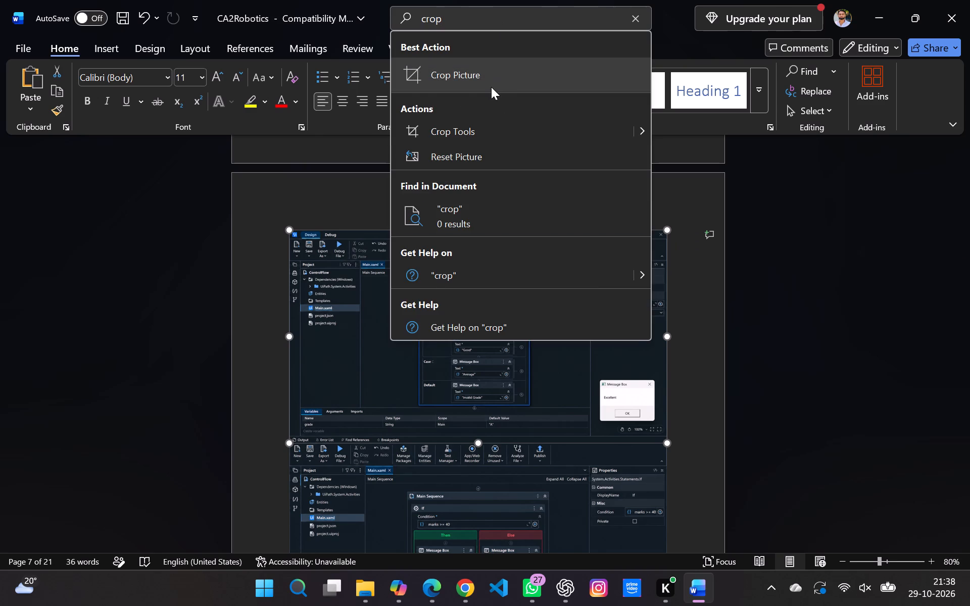
{"action": "left_click", "coordinate": [491, 87]}
{"action": "left_click_drag", "start_coordinate": [477, 228], "coordinate": [477, 240]}
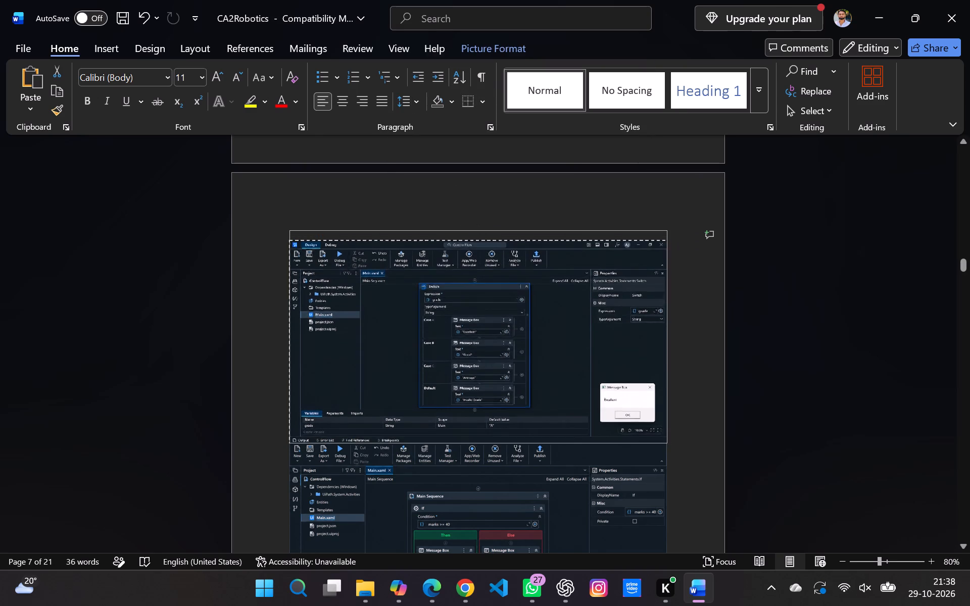
{"action": "left_click_drag", "start_coordinate": [477, 240], "coordinate": [483, 221]}
{"action": "left_click", "coordinate": [522, 175]}
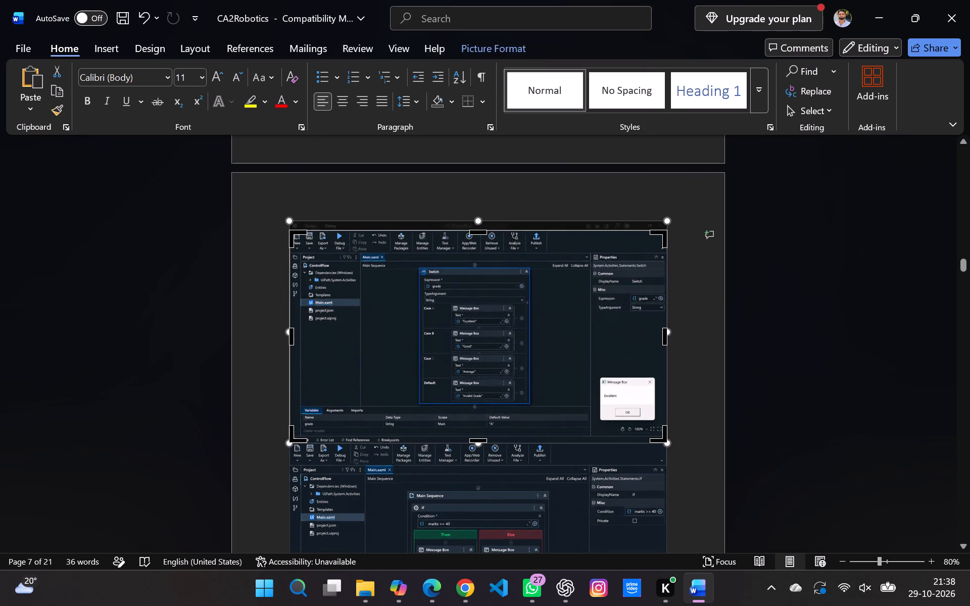
Crop the title bar off the top of the lower screenshot on page 6.
{"action": "scroll", "coordinate": [522, 175], "scroll_direction": "up", "scroll_amount": 4}
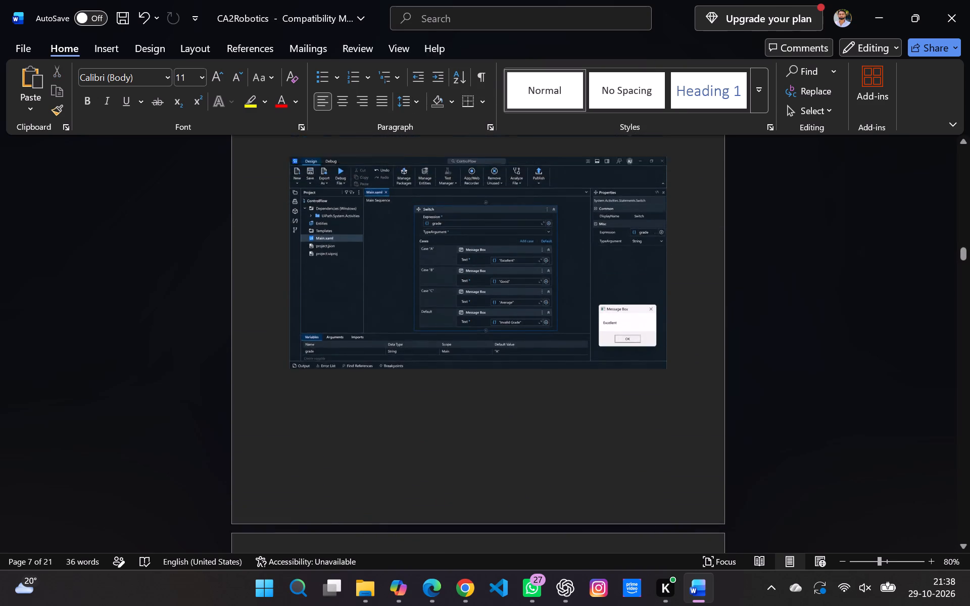
{"action": "scroll", "coordinate": [522, 175], "scroll_direction": "up", "scroll_amount": 1}
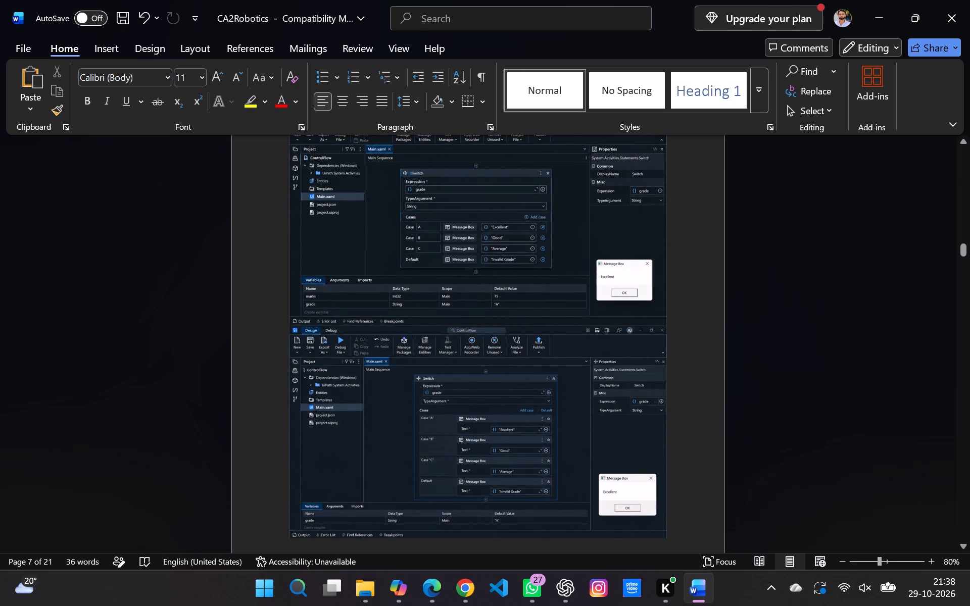
{"action": "left_click", "coordinate": [520, 354]}
{"action": "left_click", "coordinate": [562, 21]}
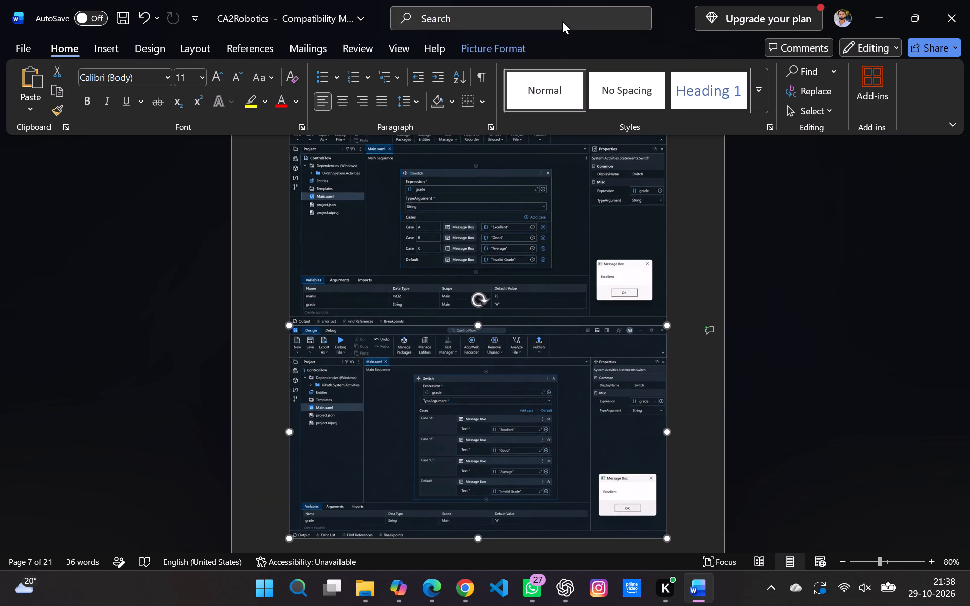
{"action": "type", "text": "crop"}
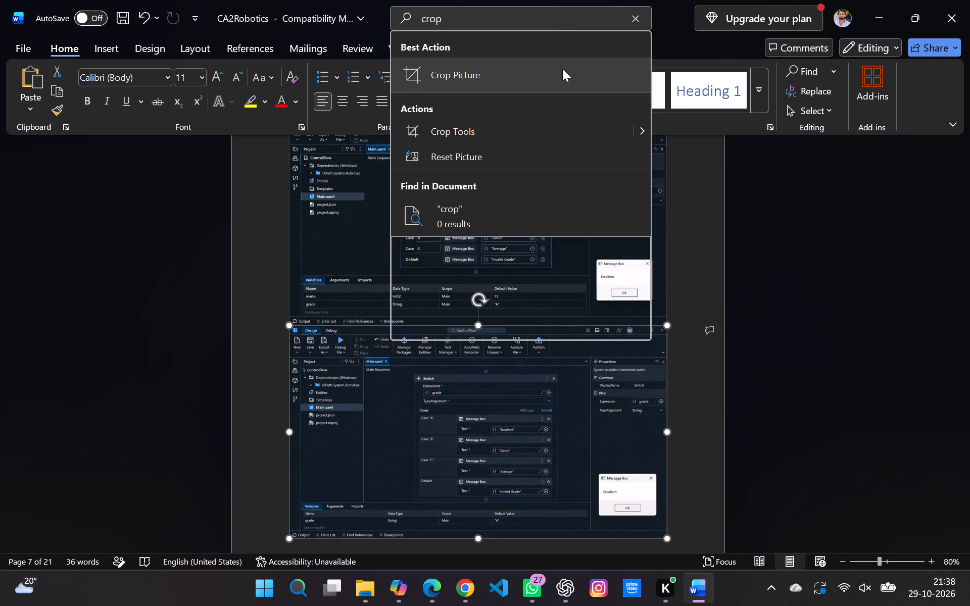
{"action": "left_click", "coordinate": [562, 69]}
{"action": "left_click_drag", "start_coordinate": [476, 327], "coordinate": [476, 328]}
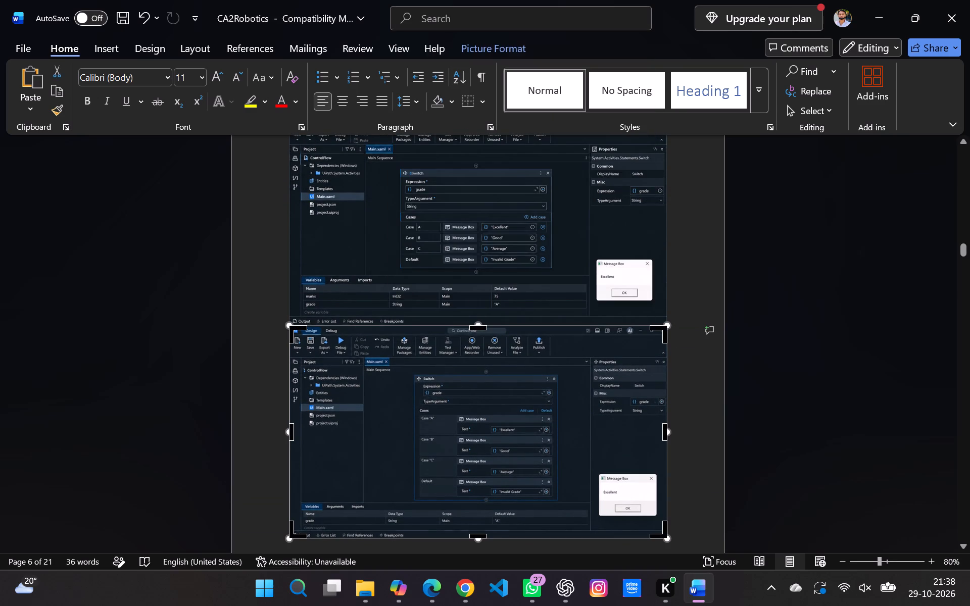
{"action": "left_click_drag", "start_coordinate": [476, 328], "coordinate": [476, 335]}
Crop the title bar off the top of the upper screenshot on page 6.
{"action": "left_click", "coordinate": [489, 248]}
{"action": "scroll", "coordinate": [489, 248], "scroll_direction": "up", "scroll_amount": 2}
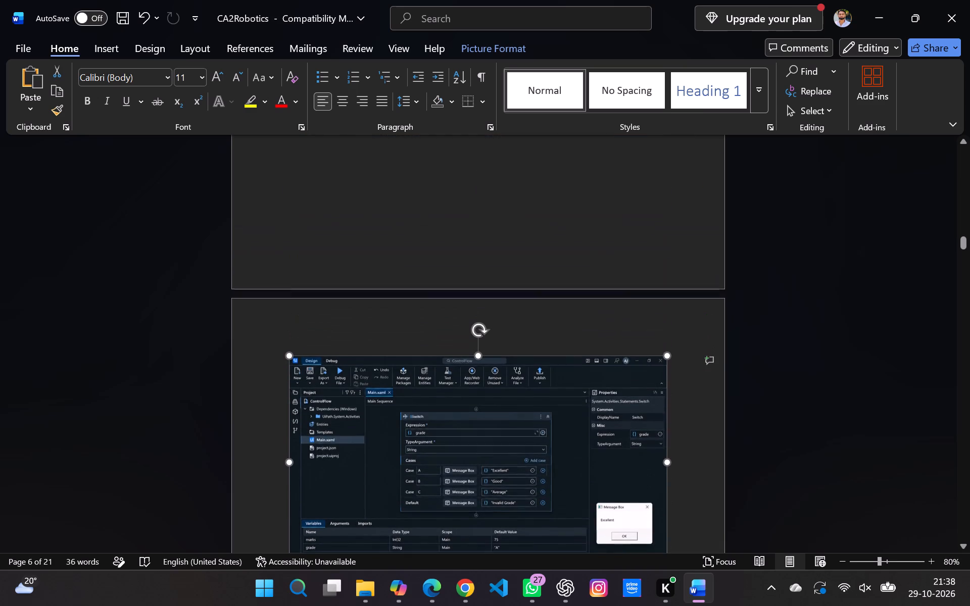
{"action": "left_click", "coordinate": [482, 20]}
{"action": "type", "text": "crop"}
{"action": "left_click", "coordinate": [482, 67]}
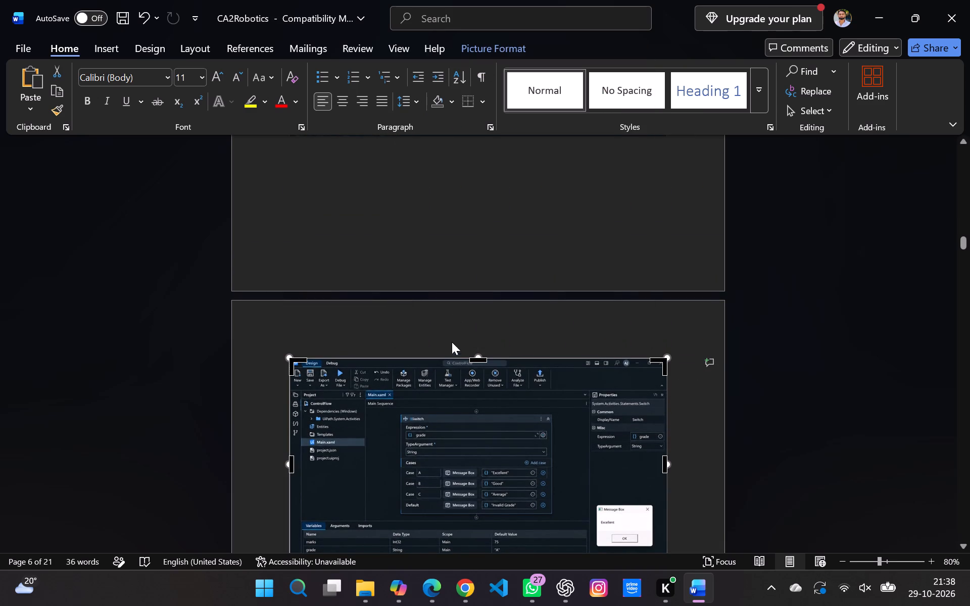
{"action": "left_click_drag", "start_coordinate": [483, 360], "coordinate": [483, 374]}
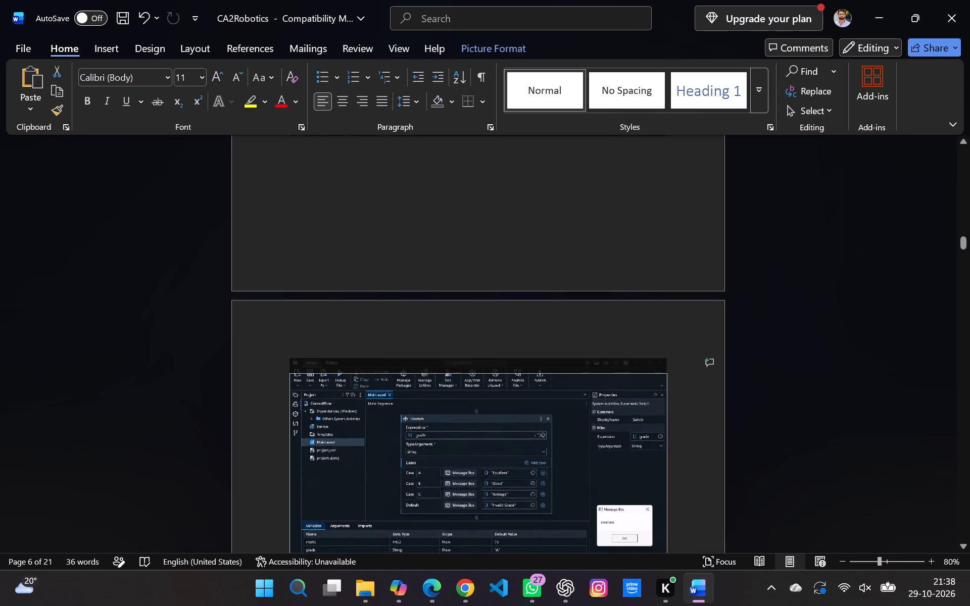
{"action": "left_click_drag", "start_coordinate": [483, 374], "coordinate": [483, 368]}
Crop the title bar off the top of the lower screenshot on page 5.
{"action": "scroll", "coordinate": [532, 237], "scroll_direction": "up", "scroll_amount": 1}
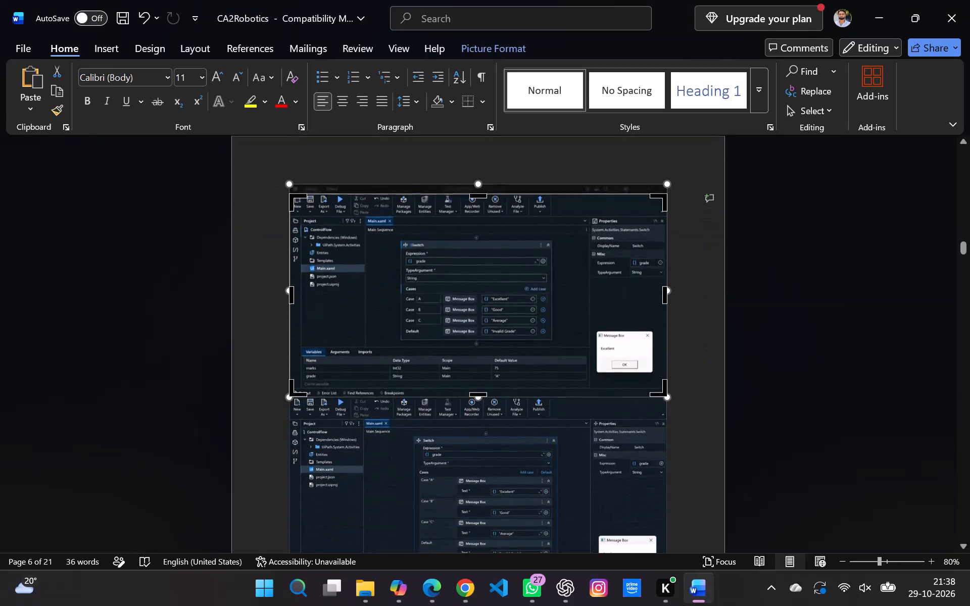
{"action": "scroll", "coordinate": [532, 237], "scroll_direction": "up", "scroll_amount": 2}
{"action": "left_click", "coordinate": [519, 320]}
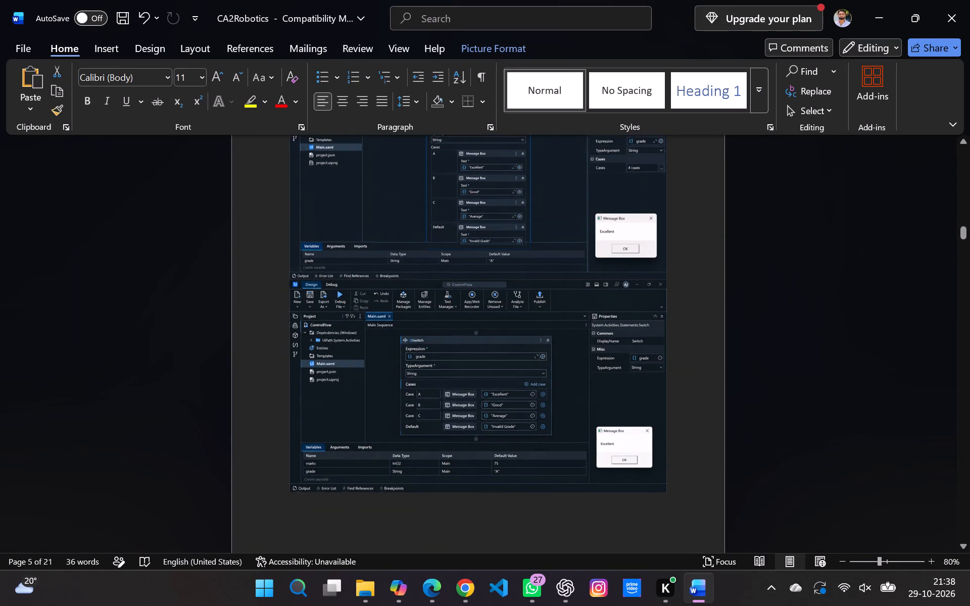
{"action": "left_click", "coordinate": [481, 15]}
{"action": "type", "text": "crop"}
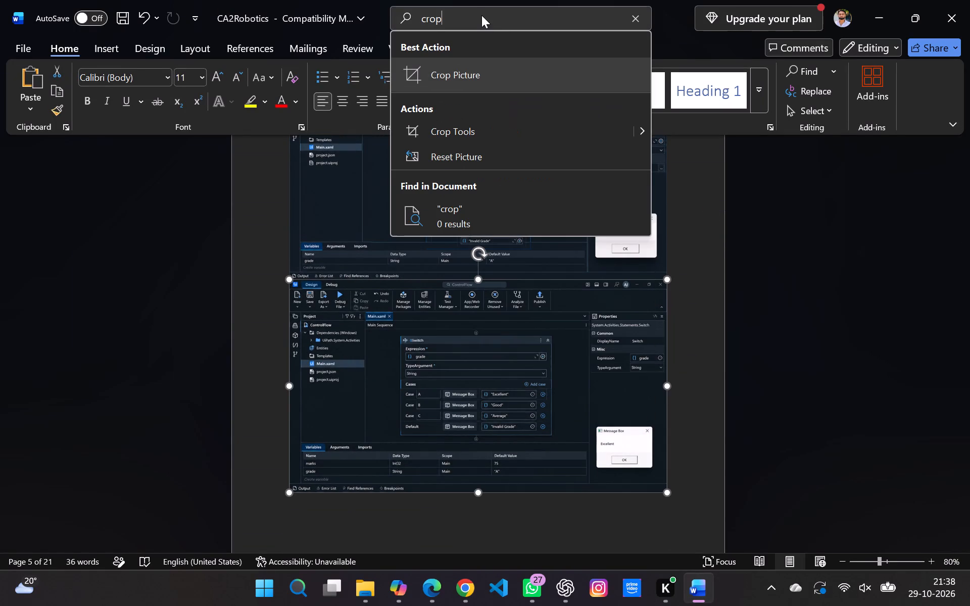
{"action": "left_click", "coordinate": [486, 78]}
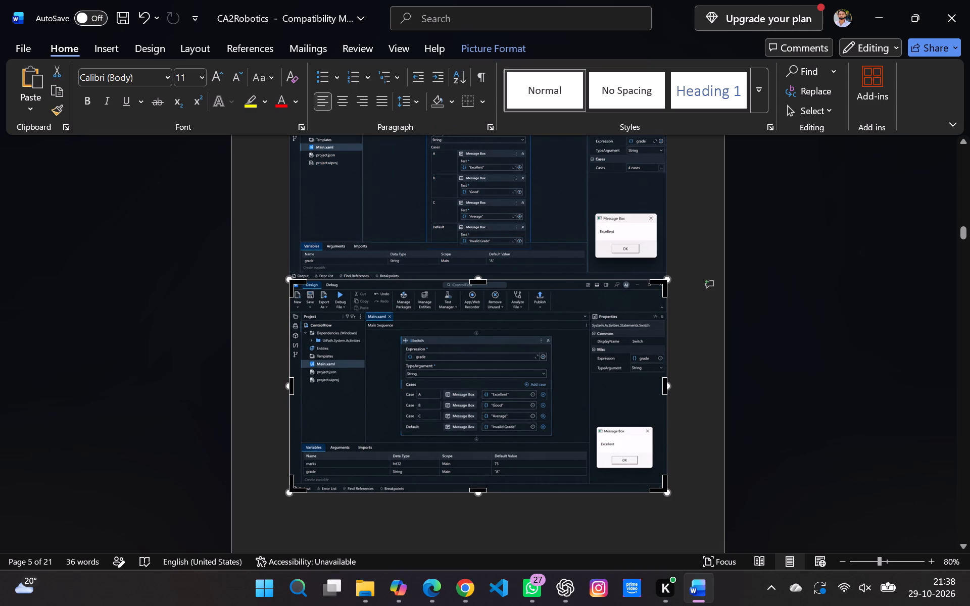
{"action": "left_click_drag", "start_coordinate": [477, 284], "coordinate": [477, 292]}
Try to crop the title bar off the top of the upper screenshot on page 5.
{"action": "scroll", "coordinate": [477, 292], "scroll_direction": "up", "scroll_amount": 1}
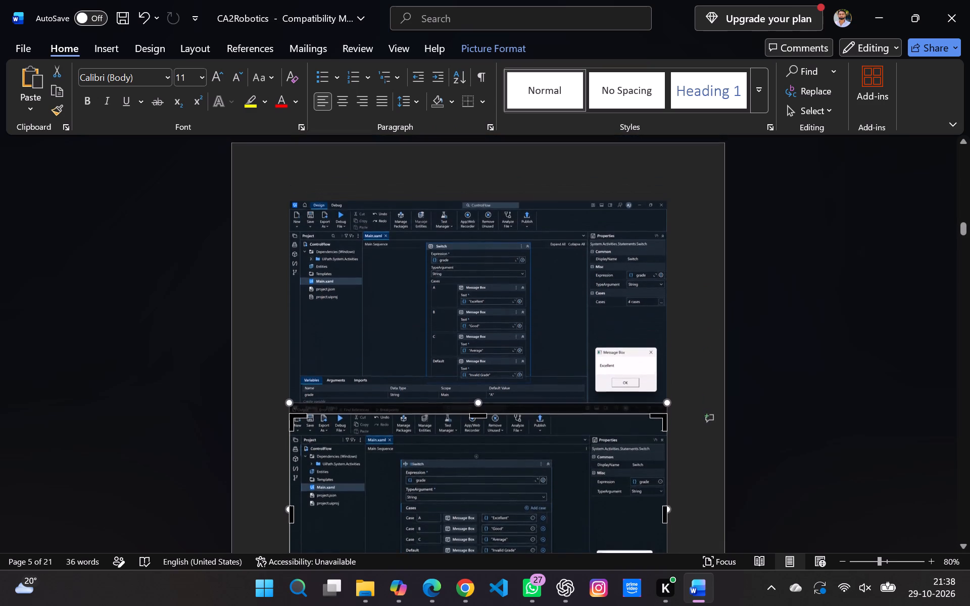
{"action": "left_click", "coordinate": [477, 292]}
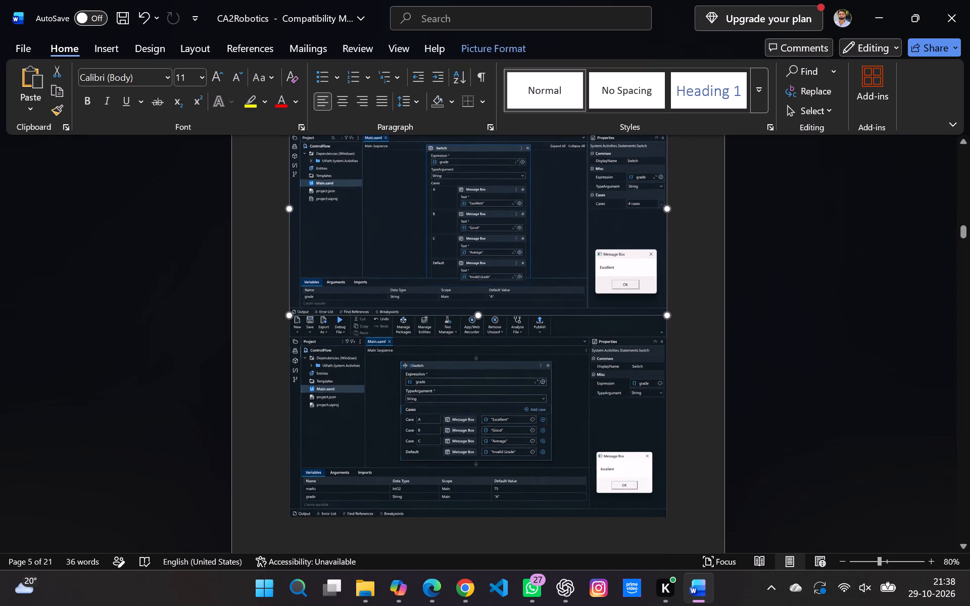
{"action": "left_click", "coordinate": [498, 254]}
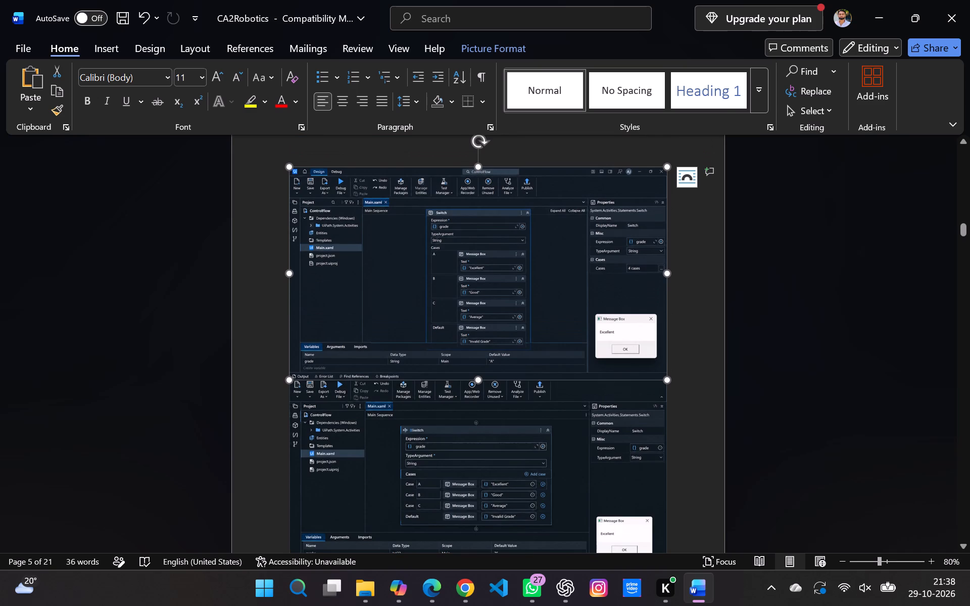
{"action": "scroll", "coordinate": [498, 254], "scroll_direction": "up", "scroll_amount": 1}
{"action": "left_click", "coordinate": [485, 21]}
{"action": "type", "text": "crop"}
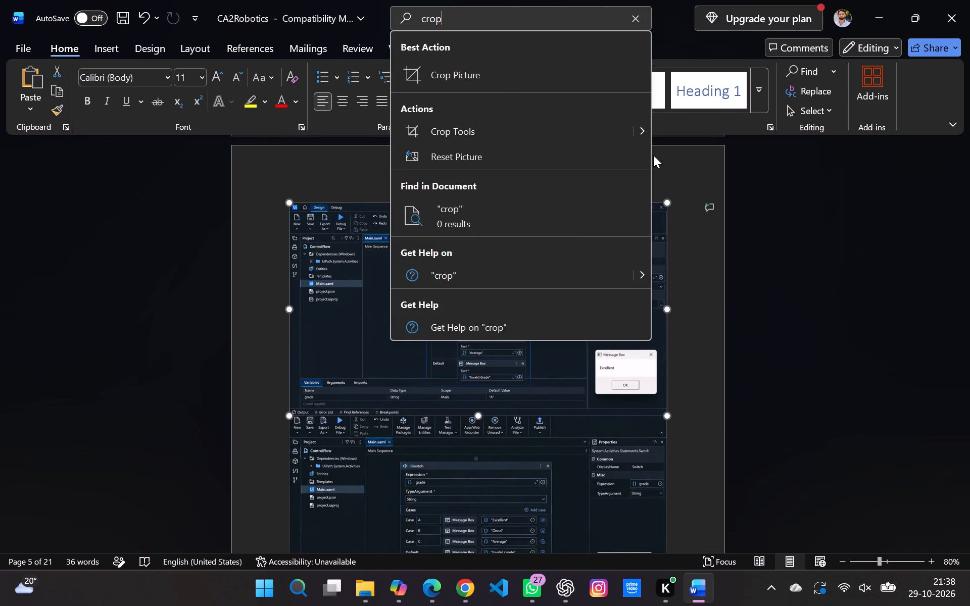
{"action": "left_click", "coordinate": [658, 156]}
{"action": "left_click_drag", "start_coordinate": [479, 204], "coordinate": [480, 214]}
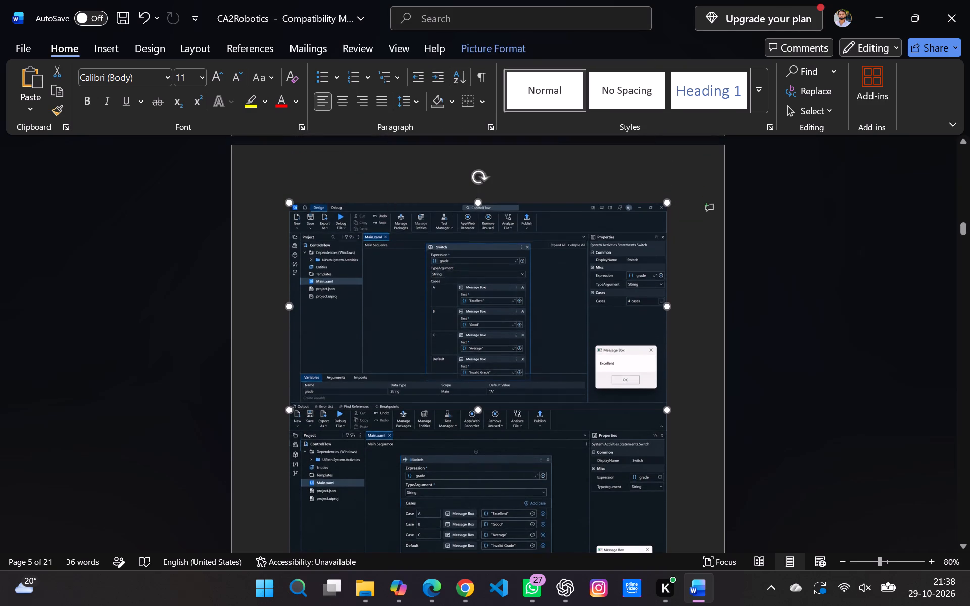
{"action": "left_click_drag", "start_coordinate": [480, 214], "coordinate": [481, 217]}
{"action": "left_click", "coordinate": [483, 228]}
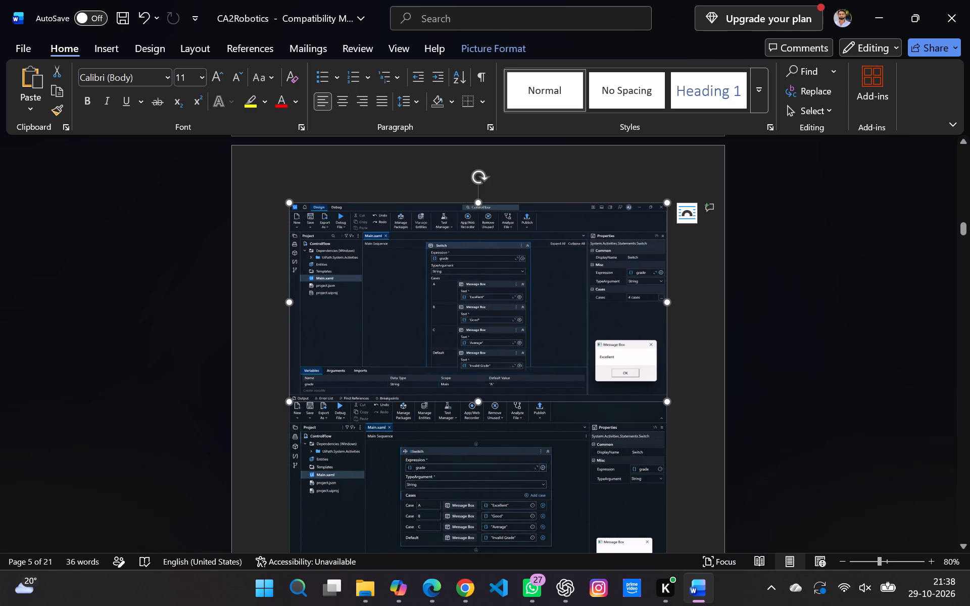
Crop the title bar off the top of the upper screenshot on page 5 with the Crop Picture tool.
{"action": "left_click", "coordinate": [452, 12]}
{"action": "type", "text": "crop"}
{"action": "left_click", "coordinate": [457, 68]}
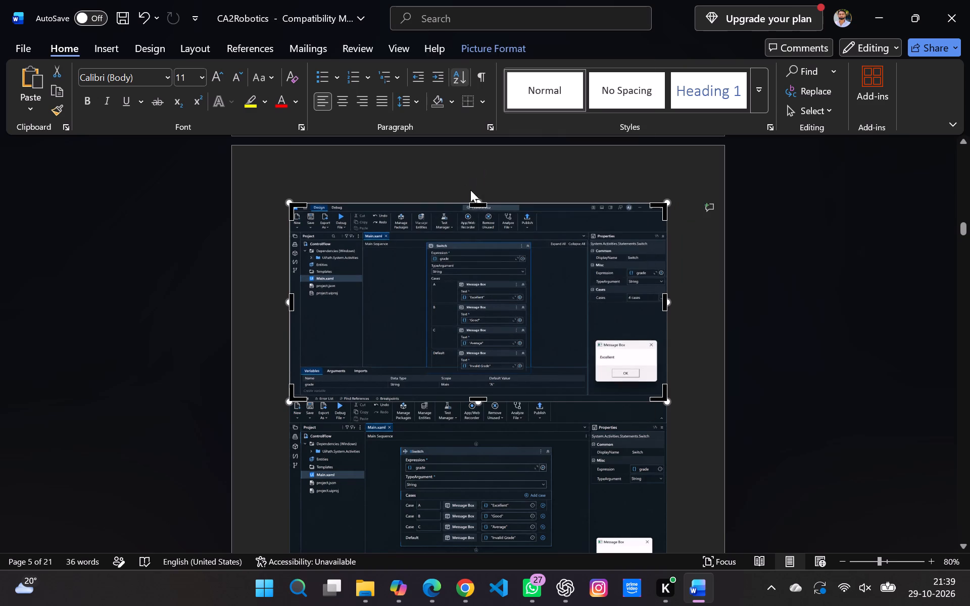
{"action": "left_click", "coordinate": [481, 208]}
{"action": "left_click_drag", "start_coordinate": [479, 203], "coordinate": [481, 211]}
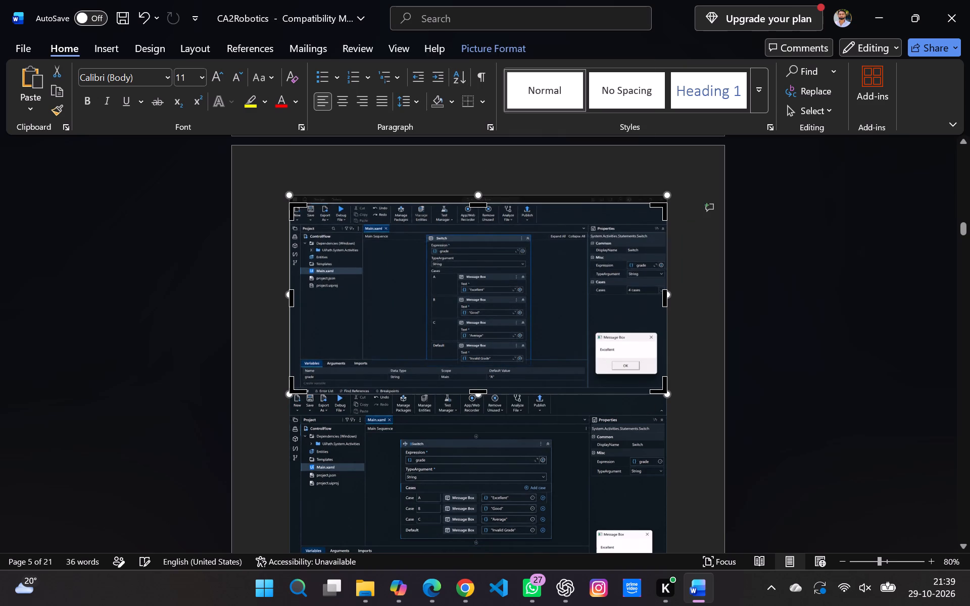
{"action": "left_click", "coordinate": [487, 161]}
Crop the title bar and the bottom account status strip off the lower screenshot on page 4, above the CO3 QUES -3 line.
{"action": "scroll", "coordinate": [487, 161], "scroll_direction": "up", "scroll_amount": 3}
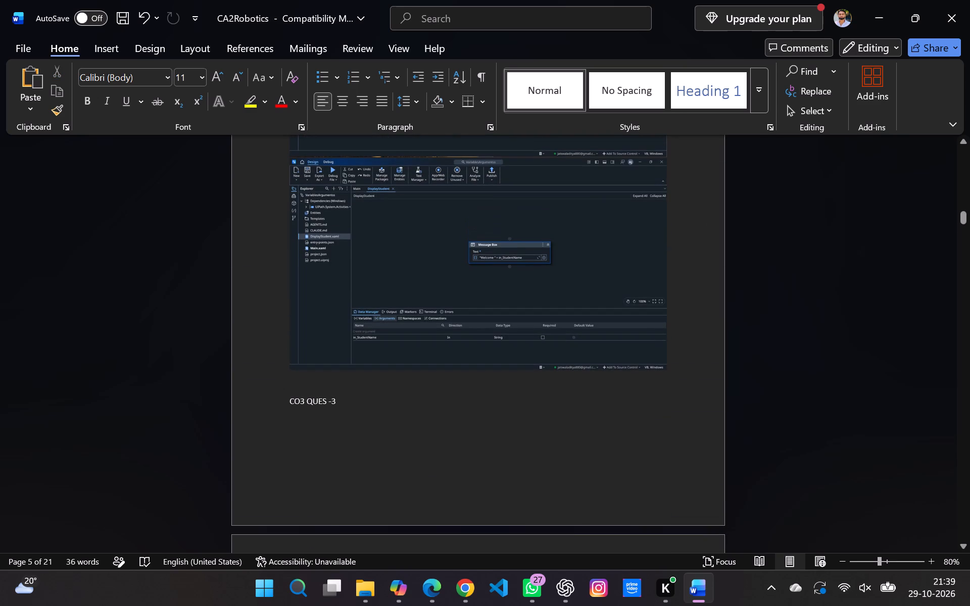
{"action": "scroll", "coordinate": [487, 161], "scroll_direction": "up", "scroll_amount": 1}
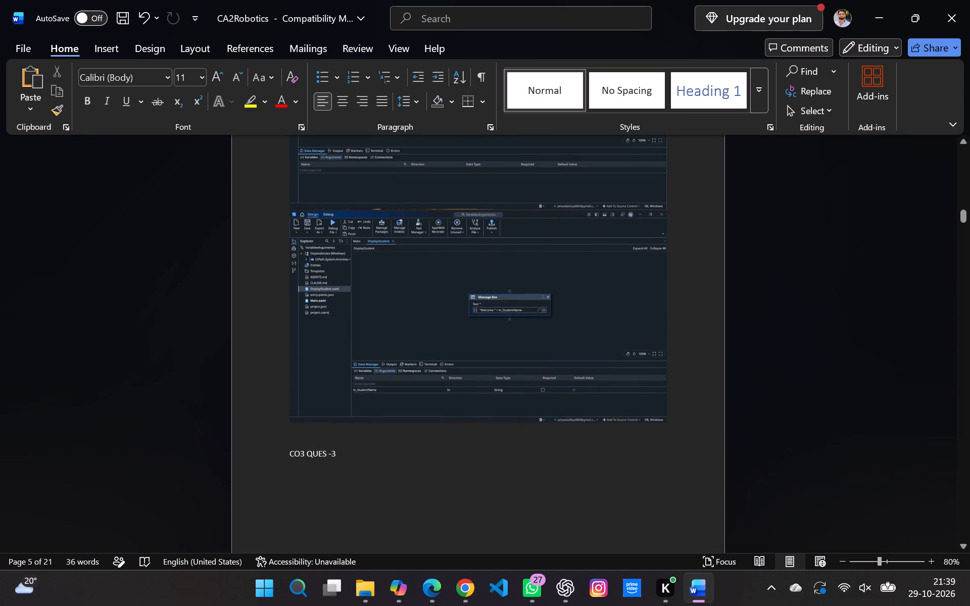
{"action": "left_click", "coordinate": [506, 266]}
{"action": "left_click", "coordinate": [493, 19]}
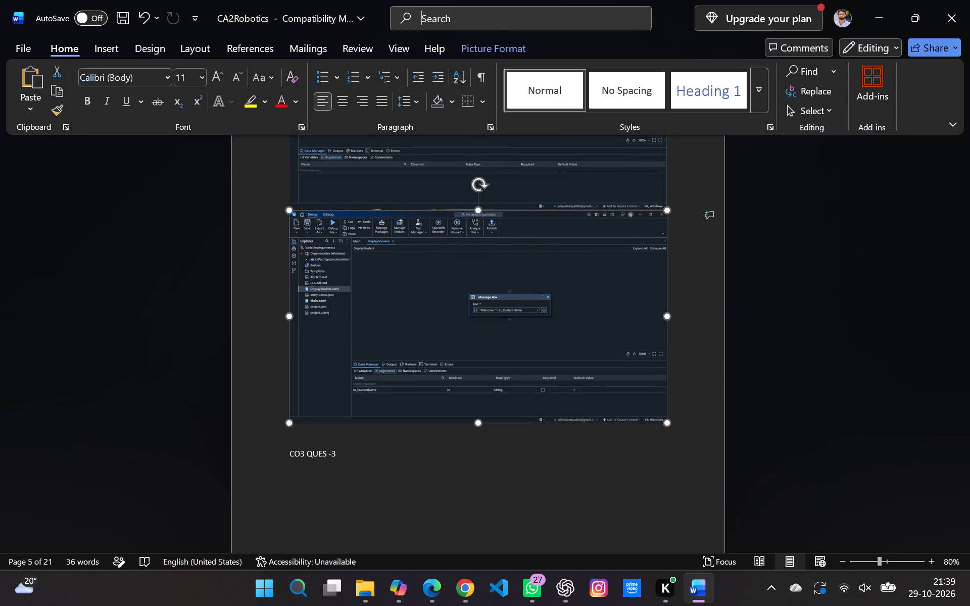
{"action": "type", "text": "crop"}
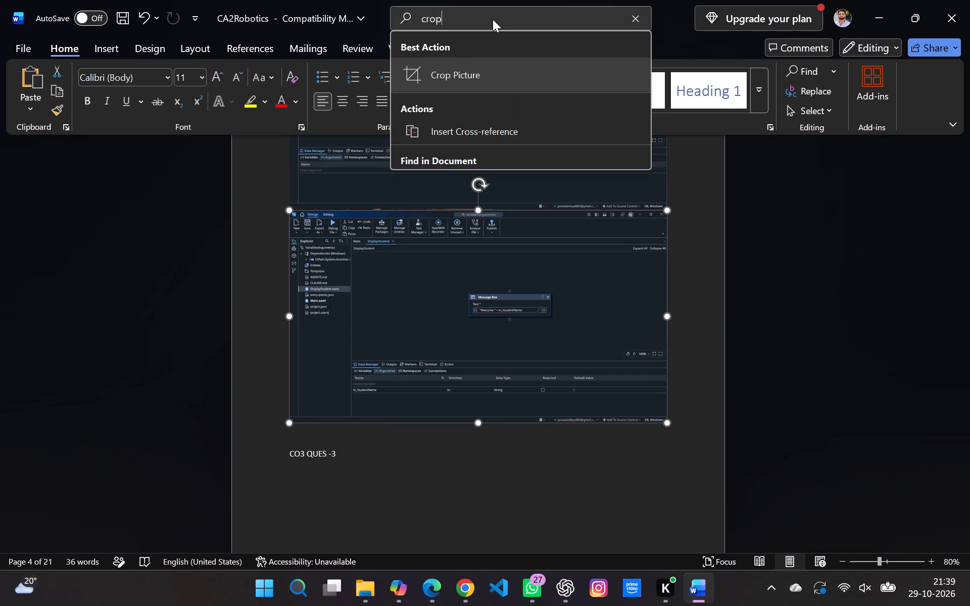
{"action": "left_click", "coordinate": [487, 70]}
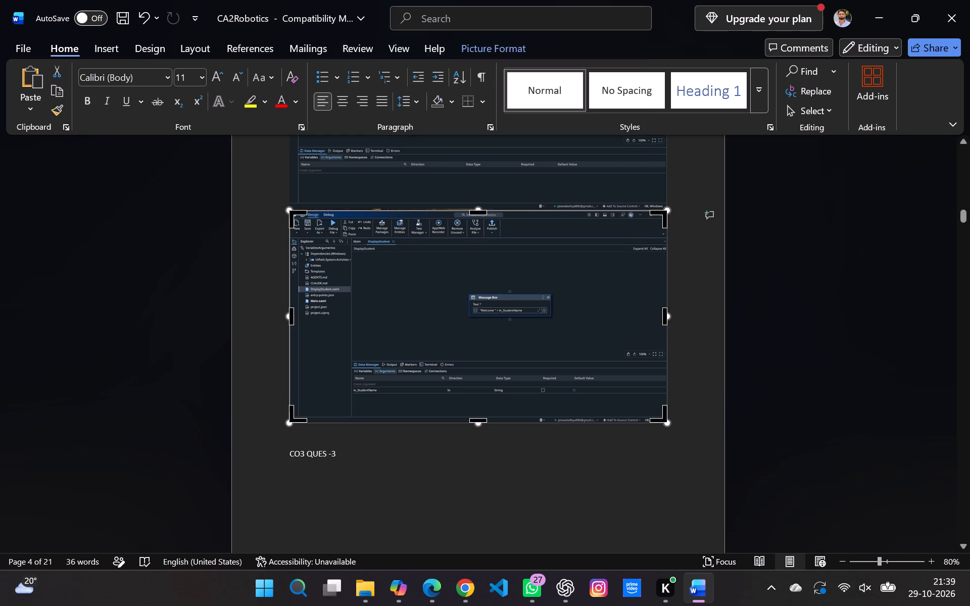
{"action": "left_click_drag", "start_coordinate": [481, 213], "coordinate": [481, 217]}
{"action": "left_click", "coordinate": [481, 416]}
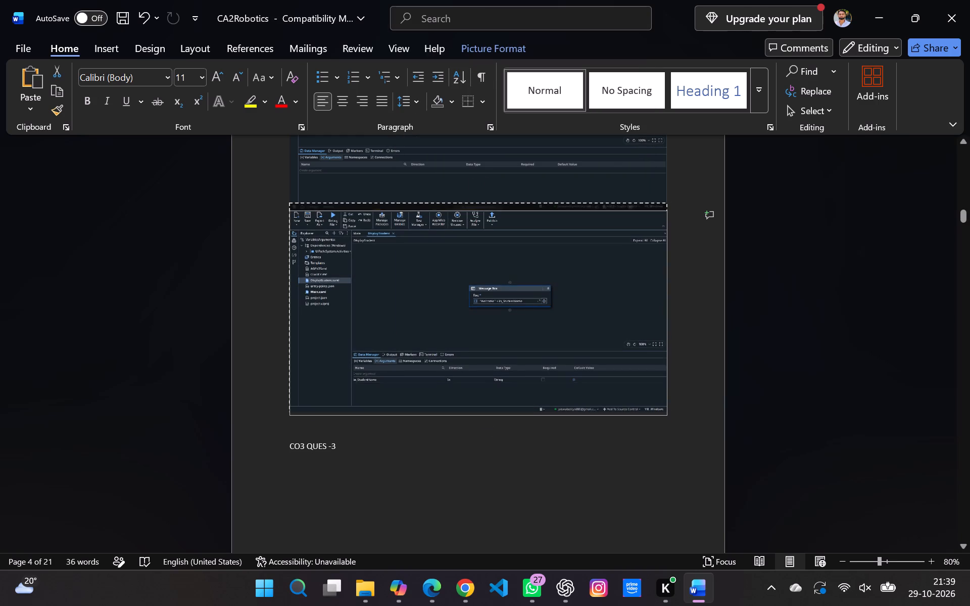
{"action": "left_click", "coordinate": [481, 413]}
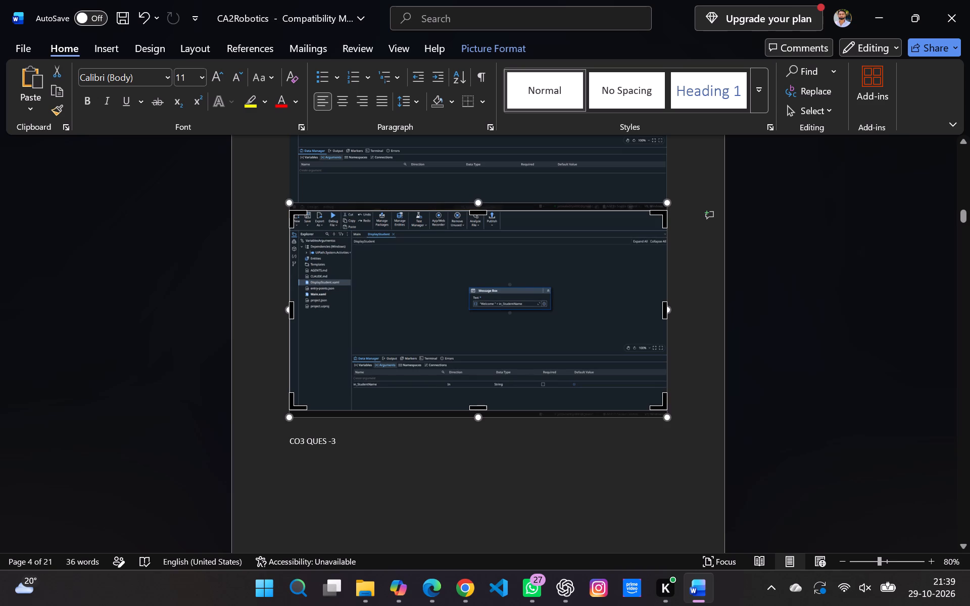
Crop the title bar off the top and the account status strip off the bottom of the upper screenshot on page 4.
{"action": "scroll", "coordinate": [484, 187], "scroll_direction": "up", "scroll_amount": 1}
{"action": "left_click", "coordinate": [479, 282]}
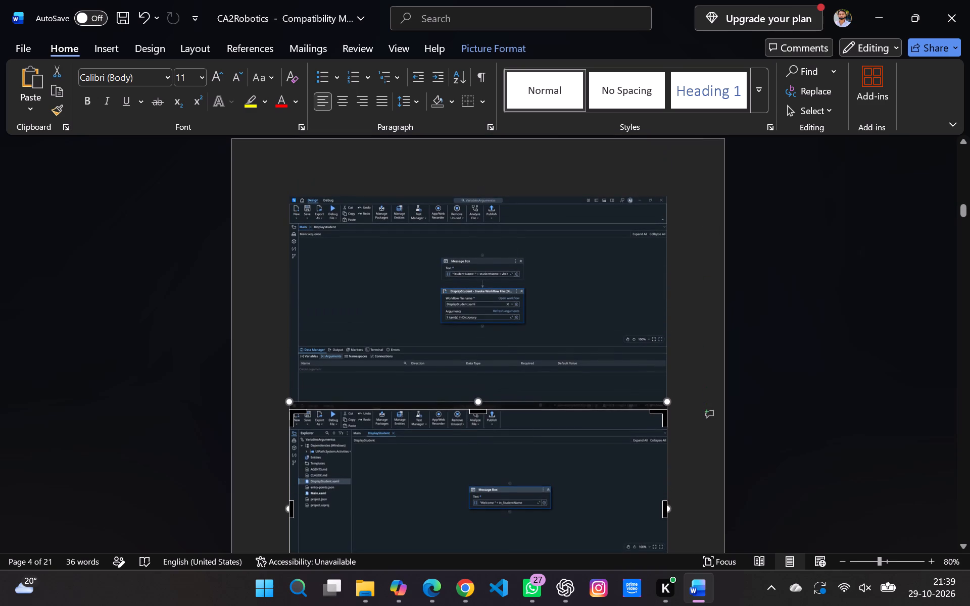
{"action": "left_click", "coordinate": [471, 18]}
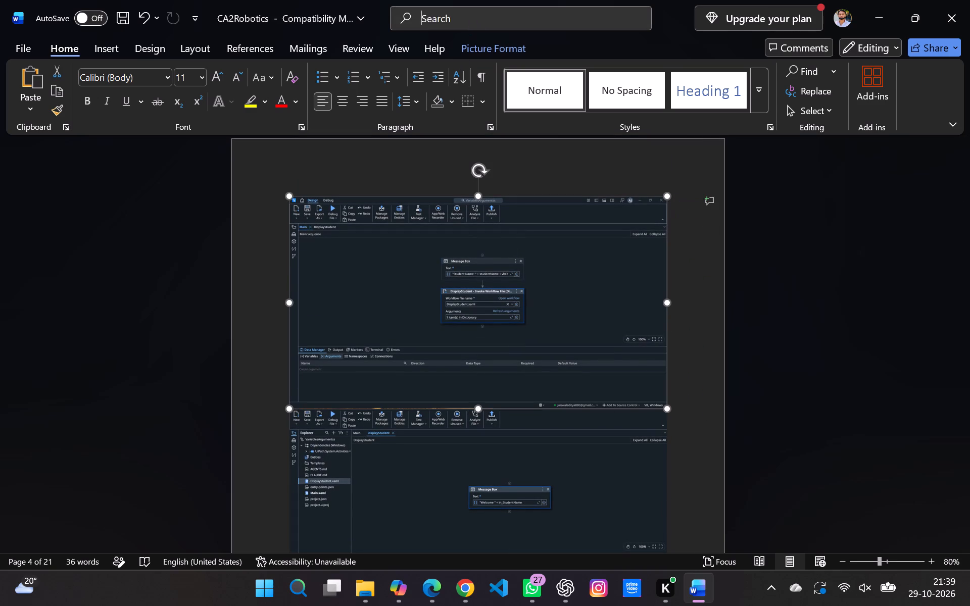
{"action": "type", "text": "crop"}
{"action": "left_click", "coordinate": [474, 73]}
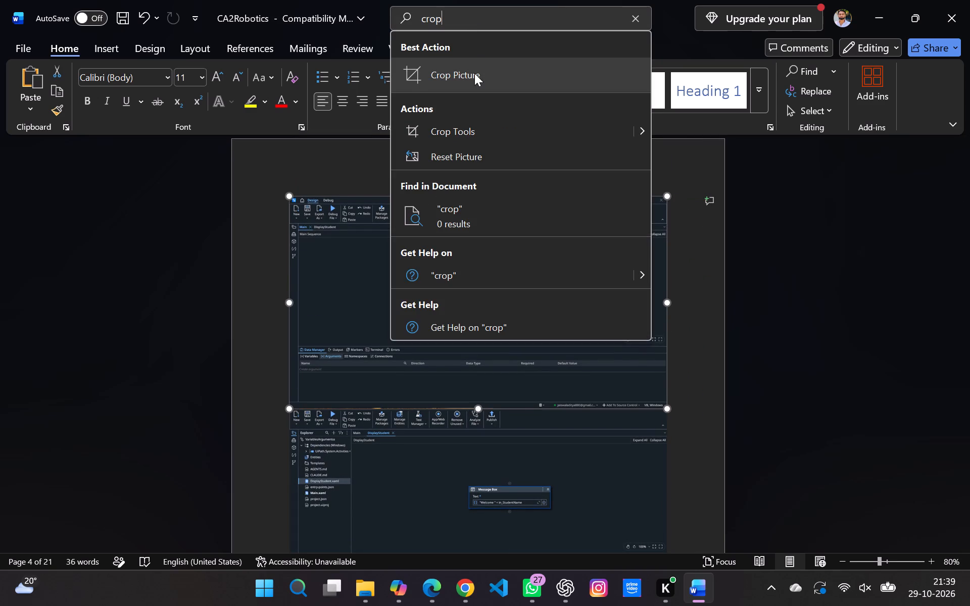
{"action": "left_click", "coordinate": [479, 200]}
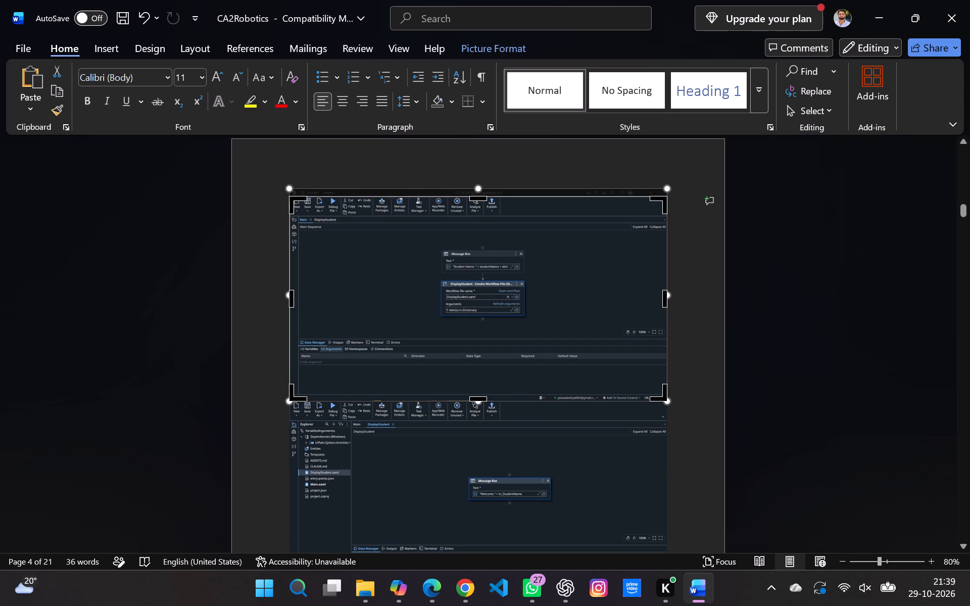
{"action": "left_click_drag", "start_coordinate": [480, 398], "coordinate": [481, 390]}
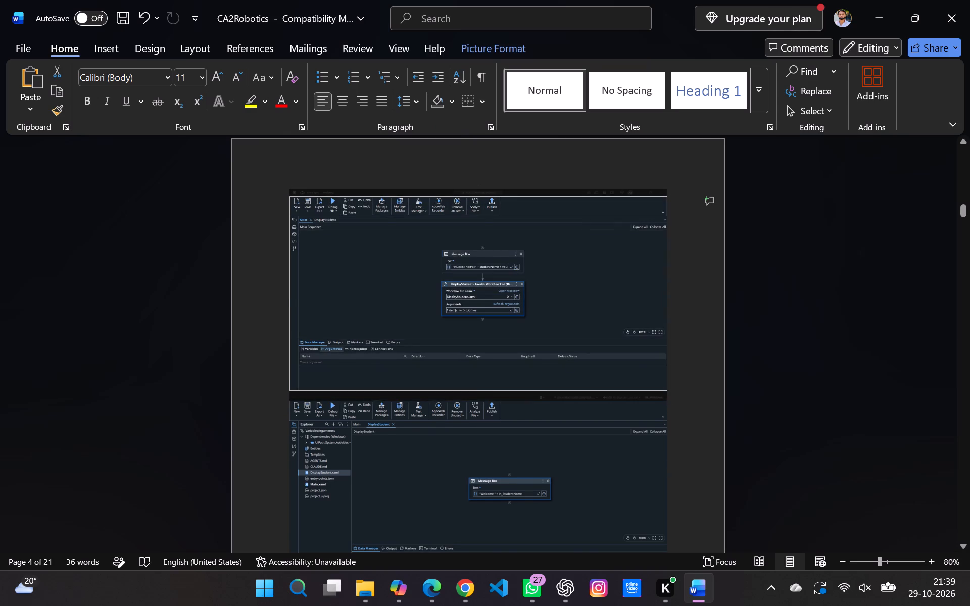
{"action": "left_click_drag", "start_coordinate": [481, 390], "coordinate": [481, 391]}
{"action": "scroll", "coordinate": [473, 246], "scroll_direction": "up", "scroll_amount": 2}
{"action": "left_click", "coordinate": [487, 390]}
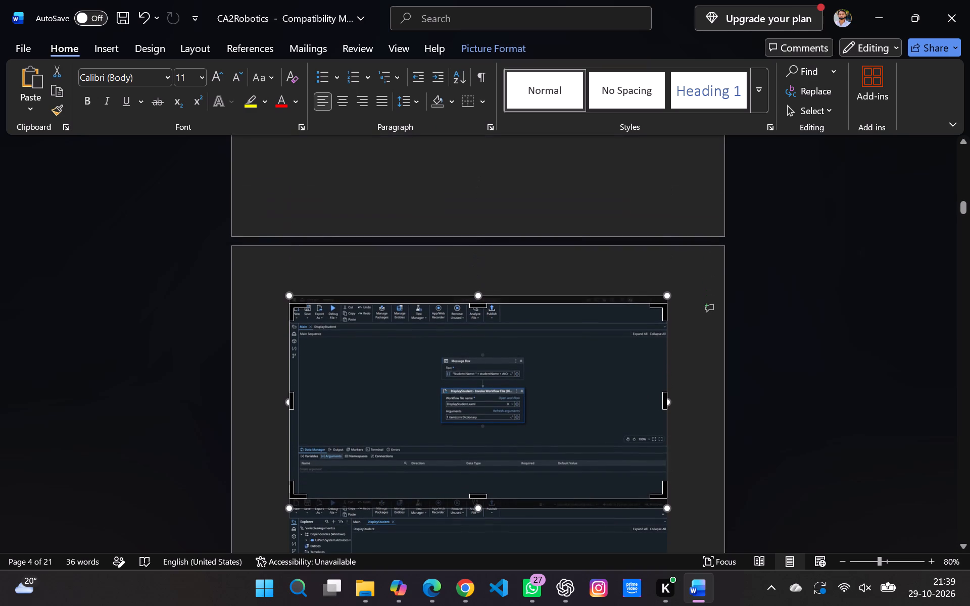
{"action": "left_click", "coordinate": [532, 208]}
{"action": "left_click", "coordinate": [488, 354]}
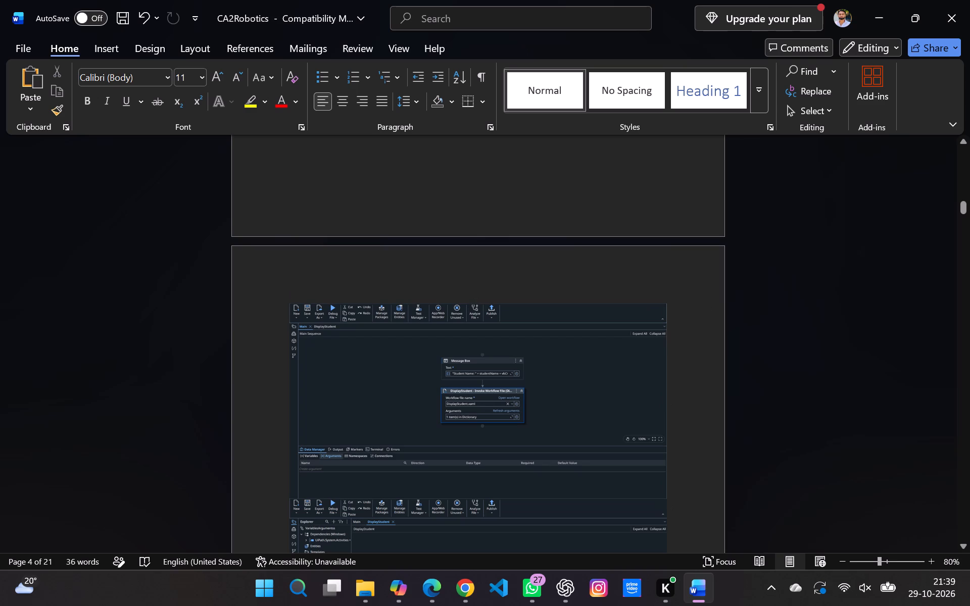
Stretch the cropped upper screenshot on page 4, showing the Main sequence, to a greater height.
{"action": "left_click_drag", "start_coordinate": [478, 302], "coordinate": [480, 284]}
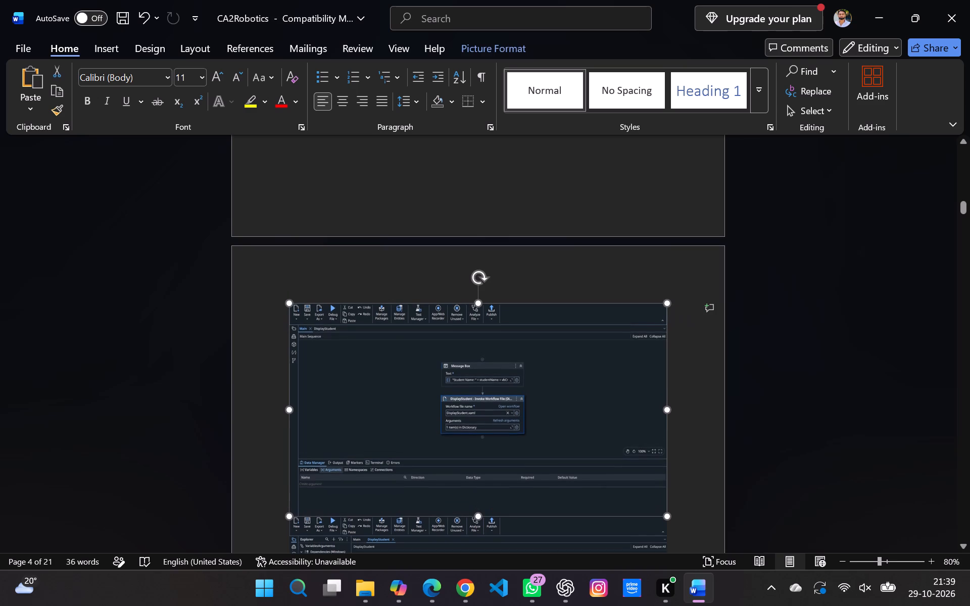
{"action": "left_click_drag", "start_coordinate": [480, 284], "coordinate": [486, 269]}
Stretch the DisplayStudent screenshot above the CO3 QUES -3 line on page 4 to a greater height.
{"action": "scroll", "coordinate": [486, 269], "scroll_direction": "down", "scroll_amount": 1}
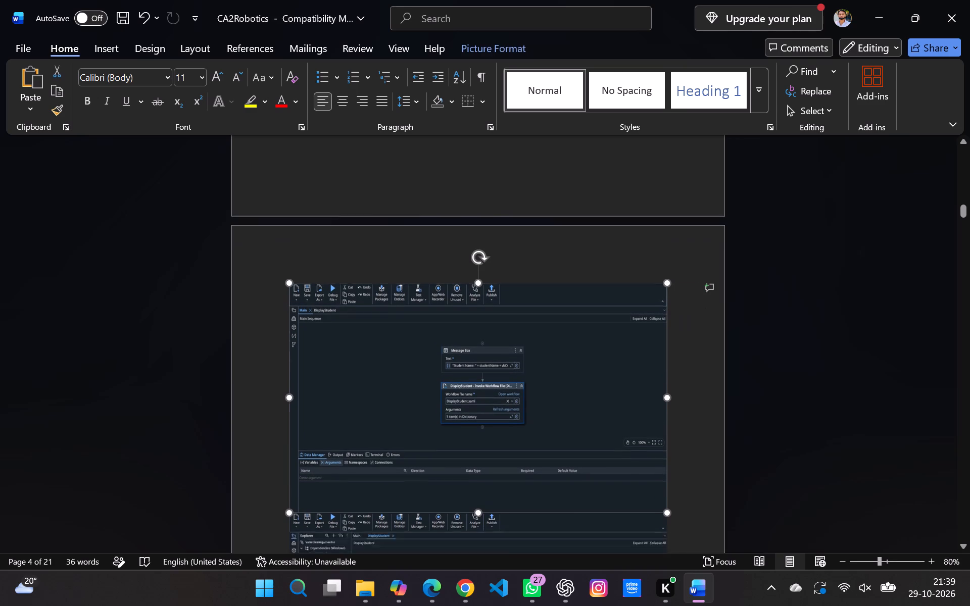
{"action": "scroll", "coordinate": [486, 269], "scroll_direction": "down", "scroll_amount": 1}
{"action": "left_click", "coordinate": [482, 352]}
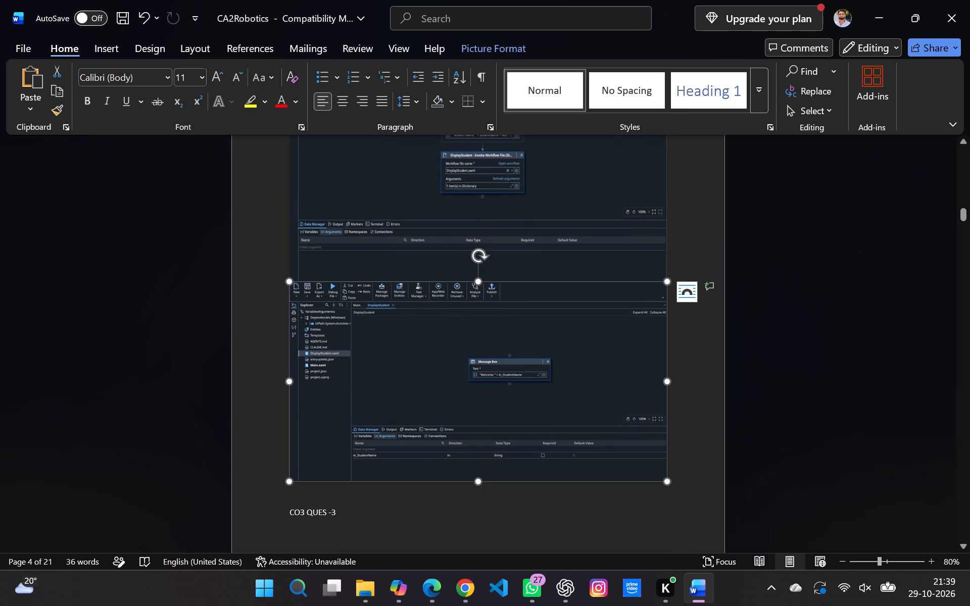
{"action": "left_click_drag", "start_coordinate": [477, 481], "coordinate": [480, 535]}
Cut the upper screenshot on page 3, the one with the Welcome message box, out of the report.
{"action": "scroll", "coordinate": [511, 312], "scroll_direction": "up", "scroll_amount": 6}
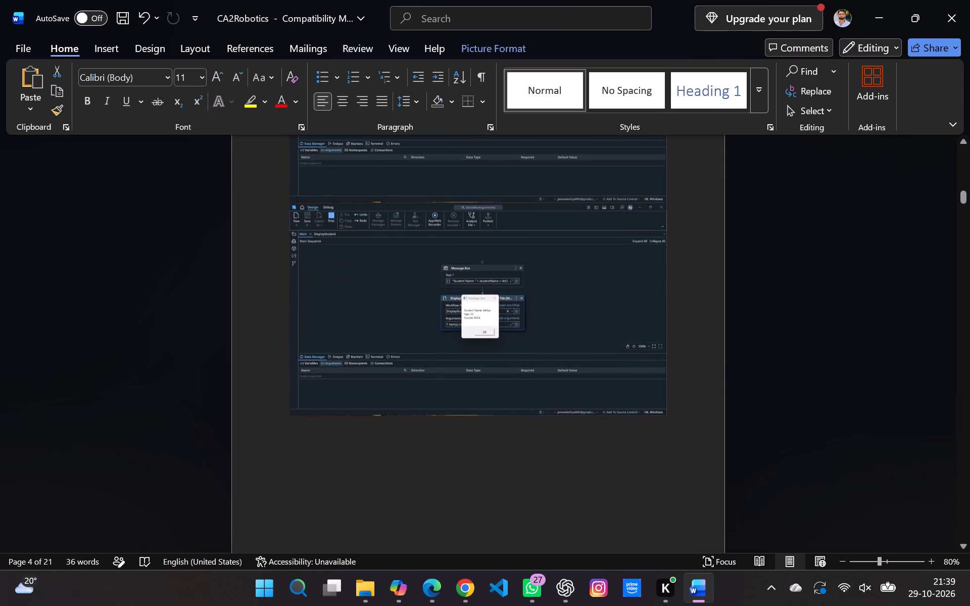
{"action": "scroll", "coordinate": [511, 312], "scroll_direction": "up", "scroll_amount": 3}
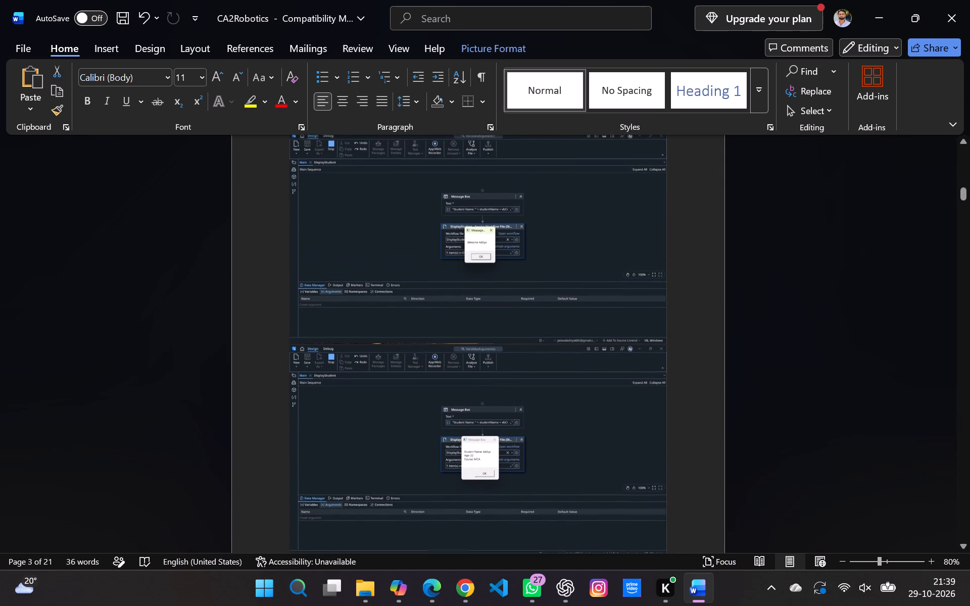
{"action": "scroll", "coordinate": [511, 312], "scroll_direction": "up", "scroll_amount": 1}
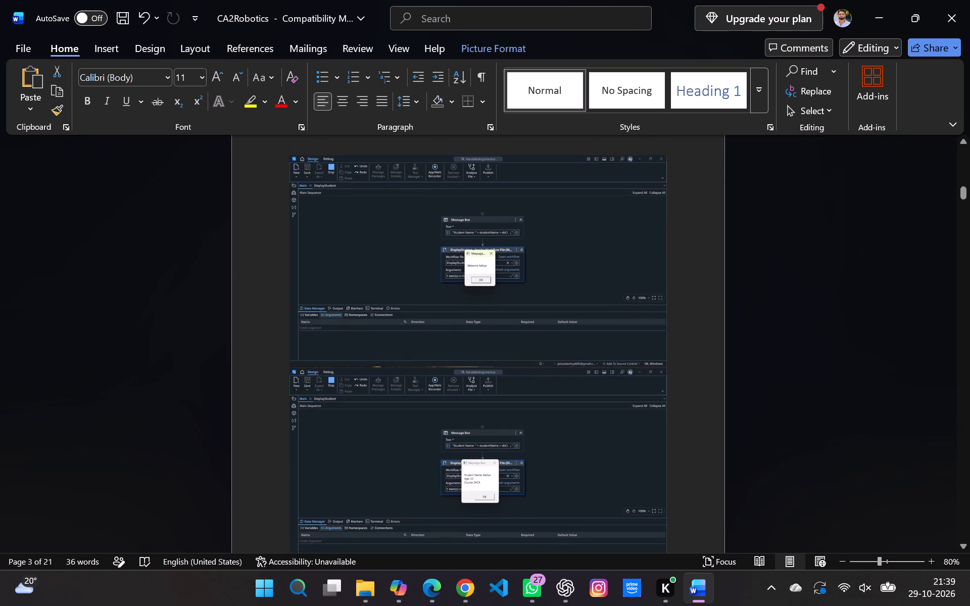
{"action": "left_click", "coordinate": [455, 208]}
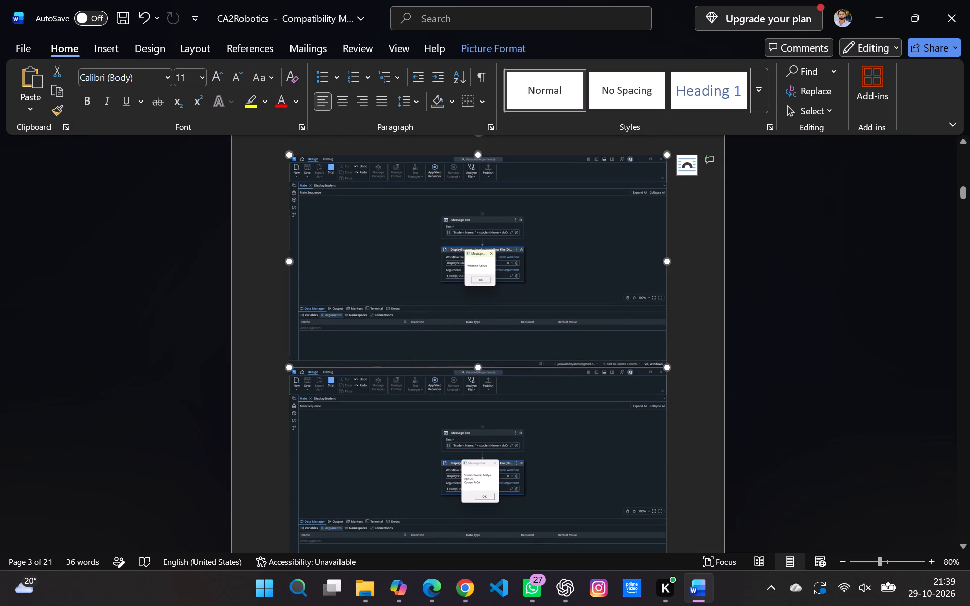
{"action": "right_click", "coordinate": [455, 208]}
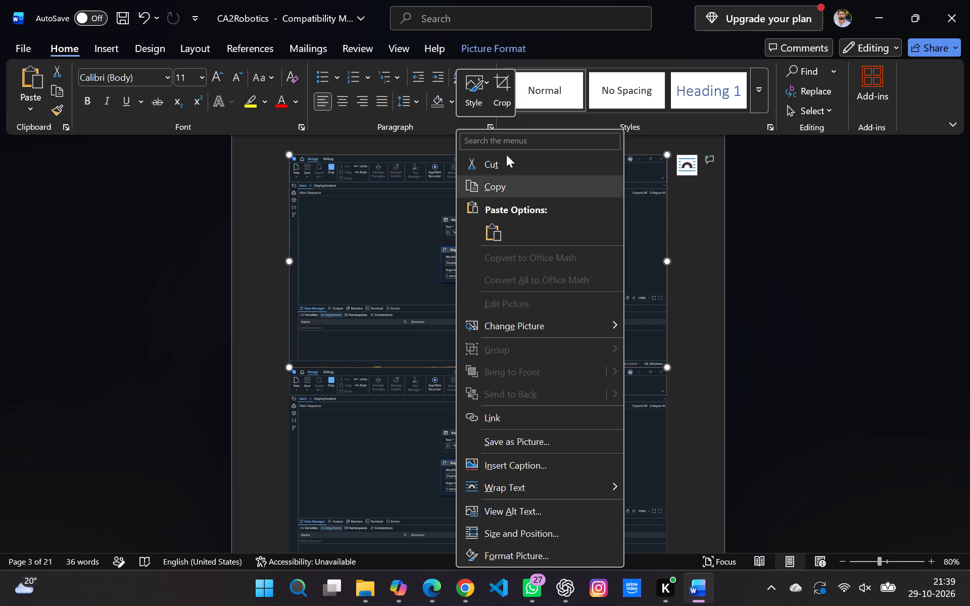
{"action": "left_click", "coordinate": [513, 158]}
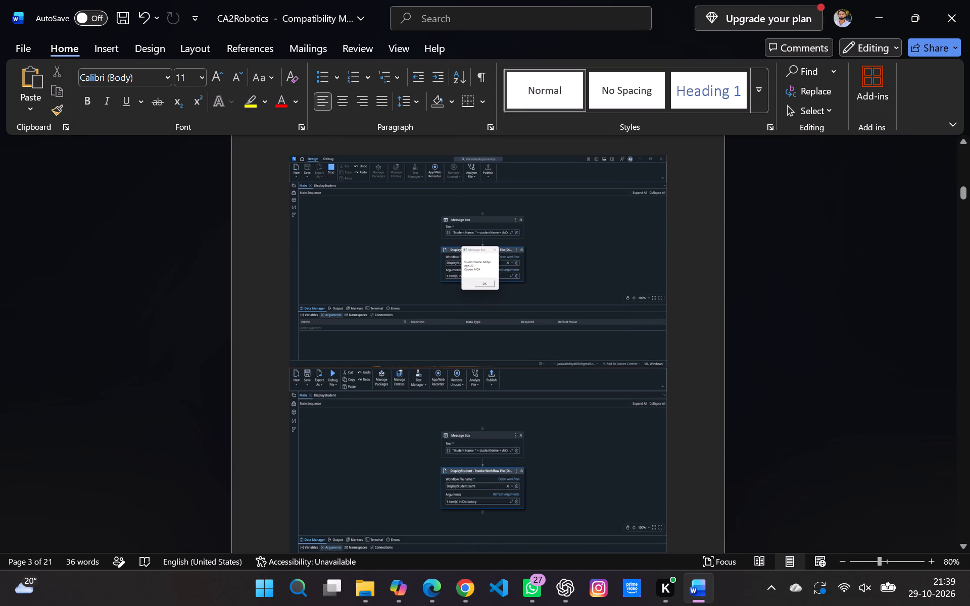
Cut the Main sequence screenshot without a pop-up, directly below the student details message box screenshot, out of the report.
{"action": "right_click", "coordinate": [517, 431]}
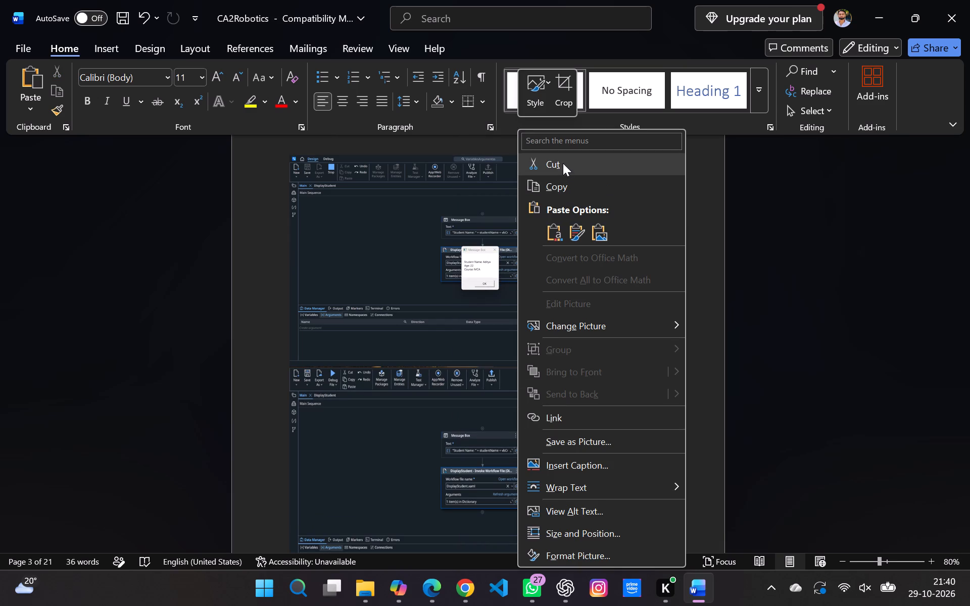
{"action": "left_click", "coordinate": [563, 163]}
Examine the CO3 QUES-1 screenshots on page 2 for the original student's name and account details.
{"action": "scroll", "coordinate": [563, 163], "scroll_direction": "up", "scroll_amount": 1}
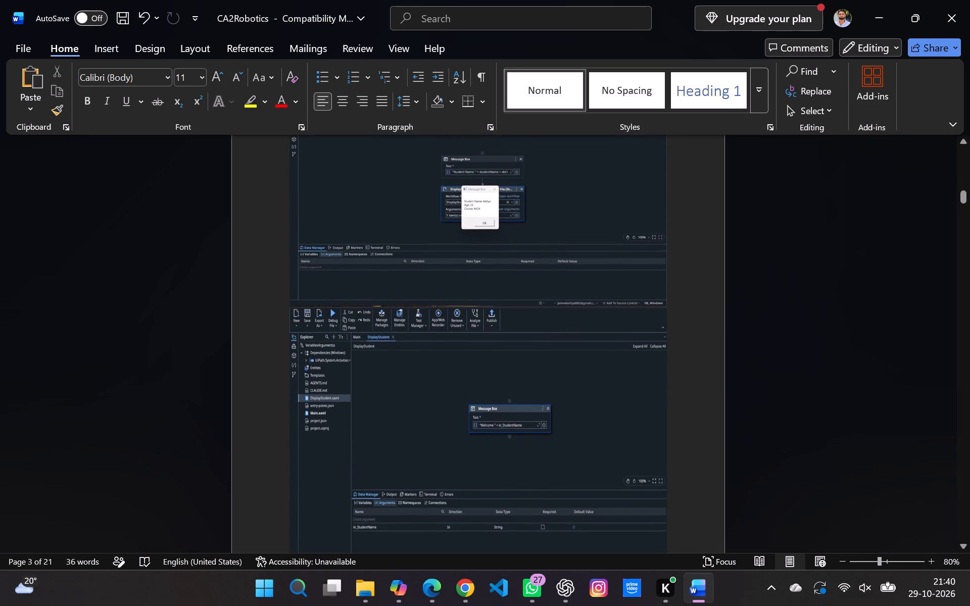
{"action": "scroll", "coordinate": [563, 163], "scroll_direction": "up", "scroll_amount": 4}
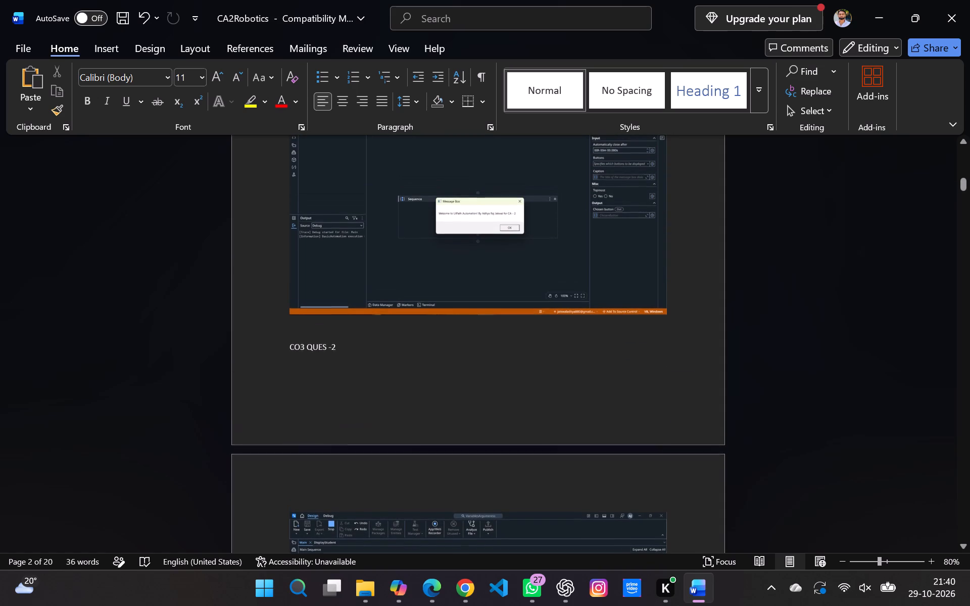
{"action": "scroll", "coordinate": [563, 163], "scroll_direction": "up", "scroll_amount": 2}
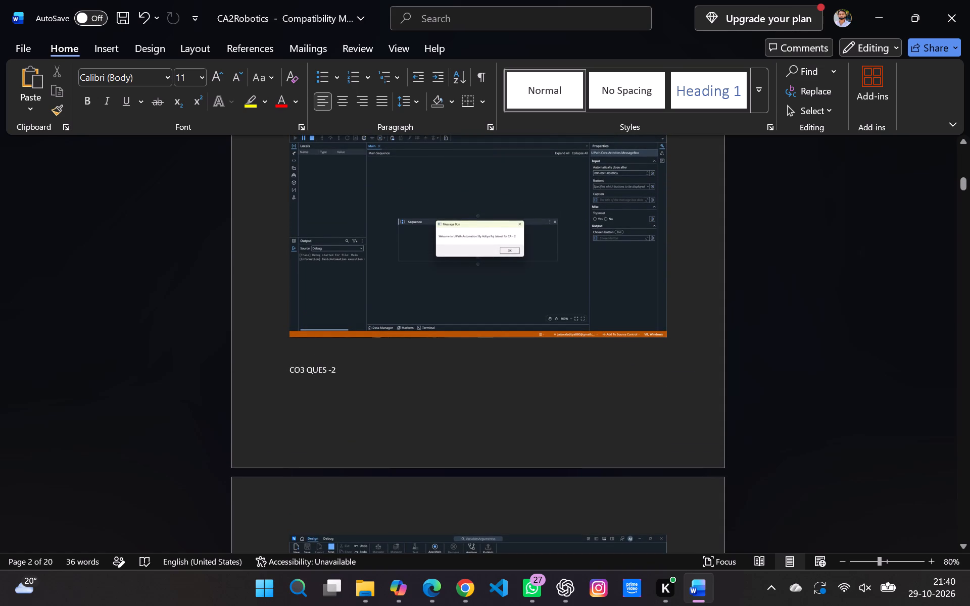
{"action": "scroll", "coordinate": [563, 183], "scroll_direction": "up", "scroll_amount": 3}
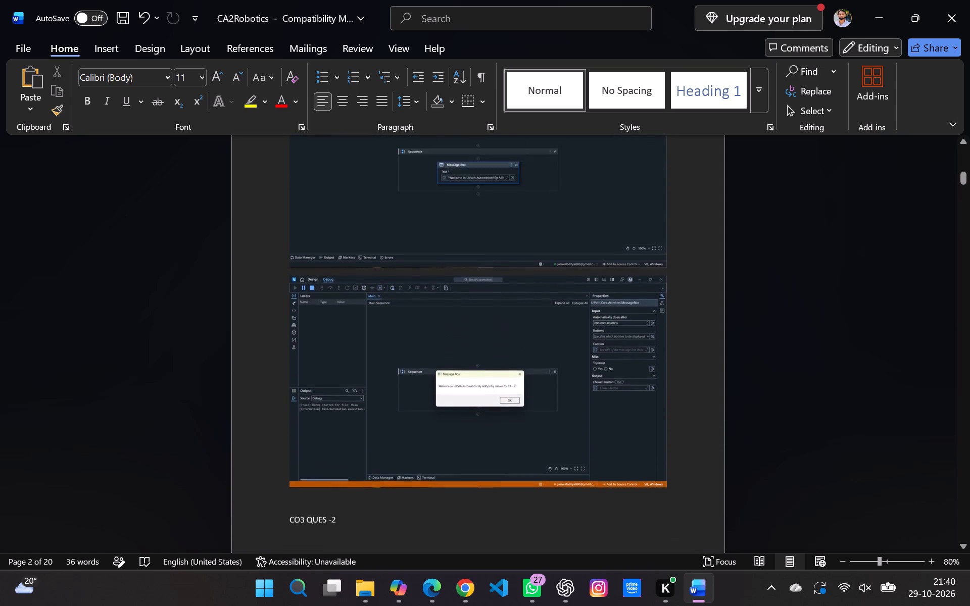
{"action": "scroll", "coordinate": [560, 203], "scroll_direction": "up", "scroll_amount": 1}
{"action": "scroll", "coordinate": [560, 203], "scroll_direction": "right", "scroll_amount": 2}
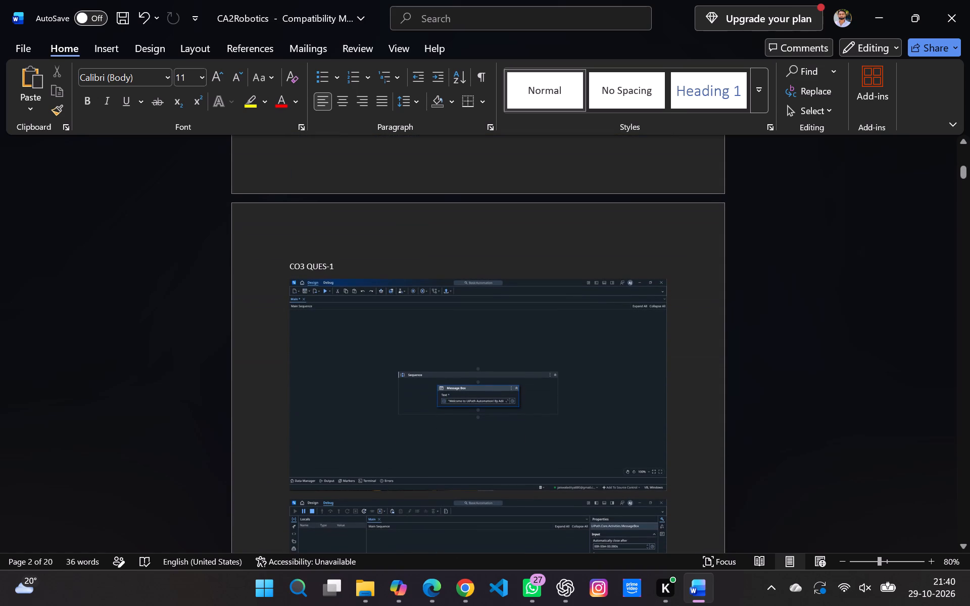
{"action": "scroll", "coordinate": [560, 203], "scroll_direction": "right", "scroll_amount": 1}
{"action": "scroll", "coordinate": [560, 203], "scroll_direction": "down", "scroll_amount": 1}
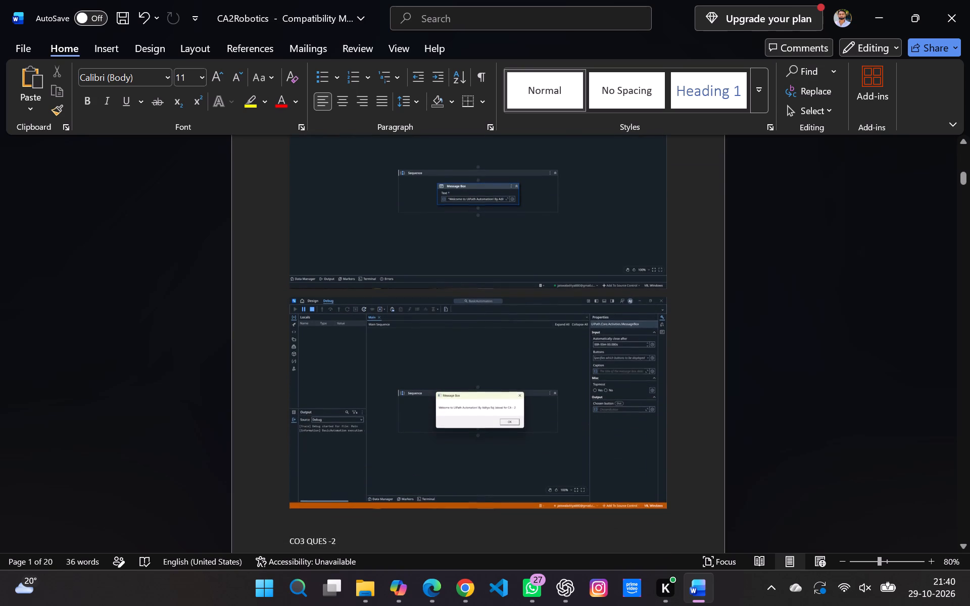
{"action": "scroll", "coordinate": [560, 203], "scroll_direction": "up", "scroll_amount": 5}
{"action": "scroll", "coordinate": [560, 203], "scroll_direction": "down", "scroll_amount": 1}
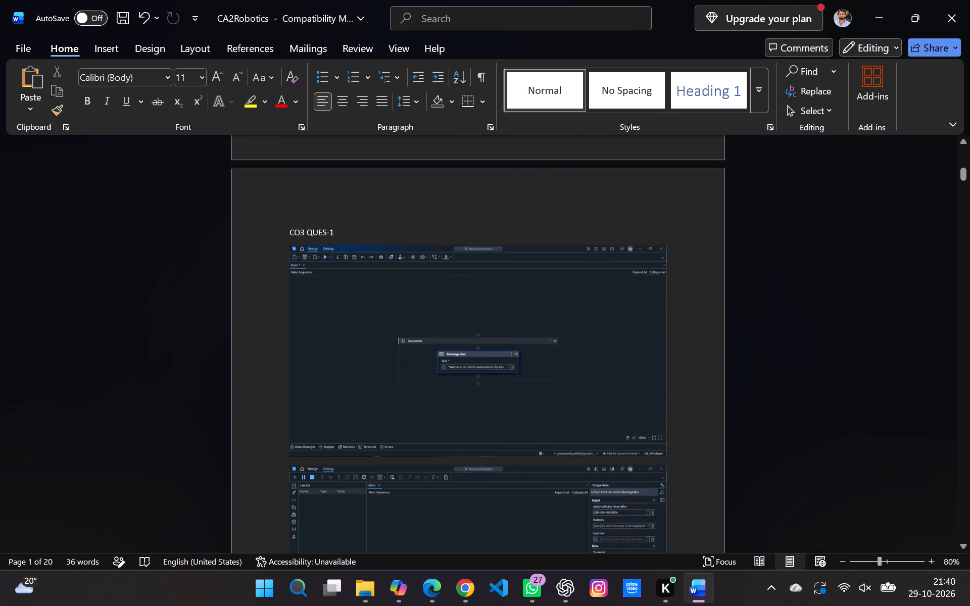
{"action": "scroll", "coordinate": [560, 203], "scroll_direction": "down", "scroll_amount": 1}
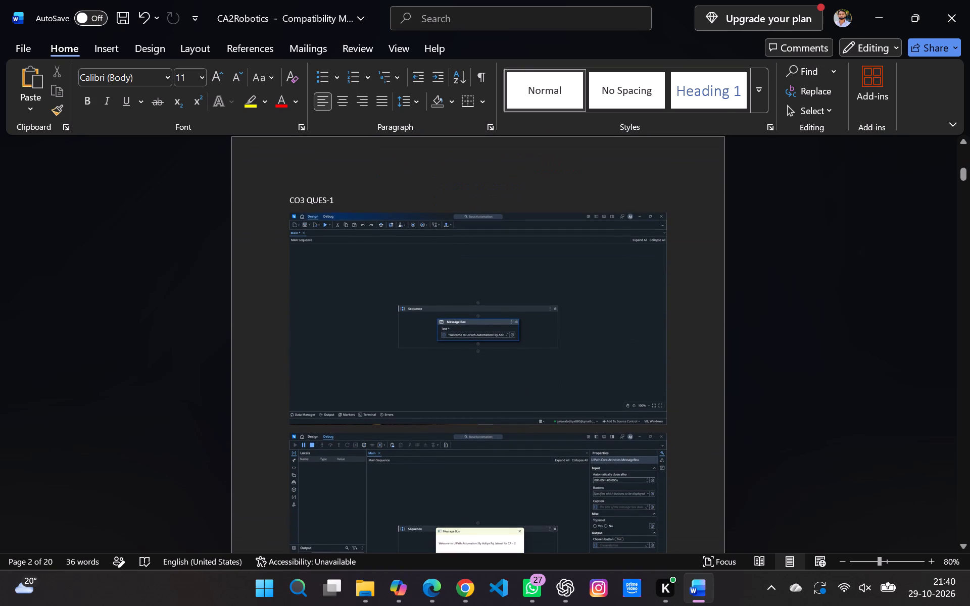
{"action": "left_click", "coordinate": [95, 40]}
{"action": "left_click", "coordinate": [182, 77]}
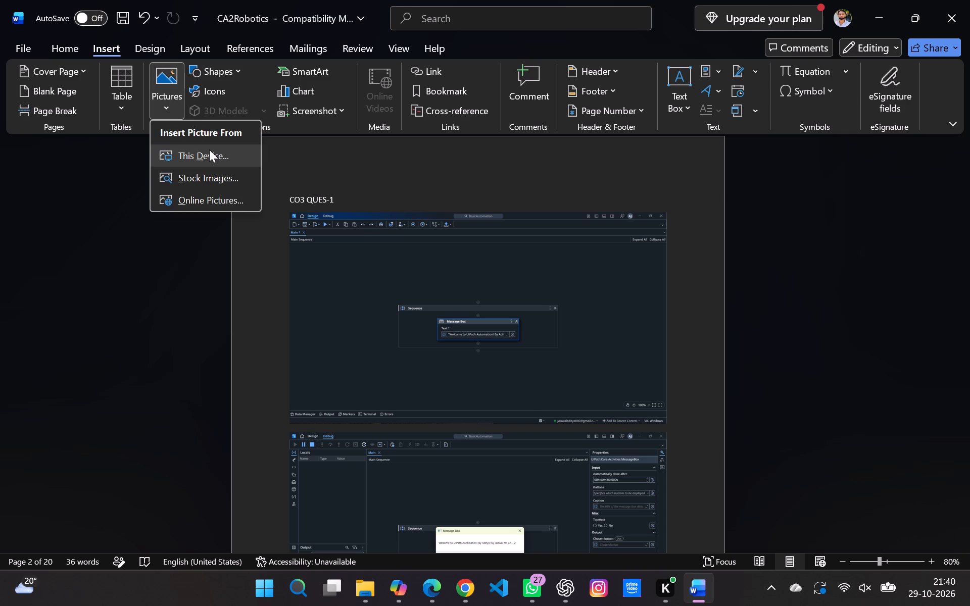
{"action": "left_click", "coordinate": [210, 153]}
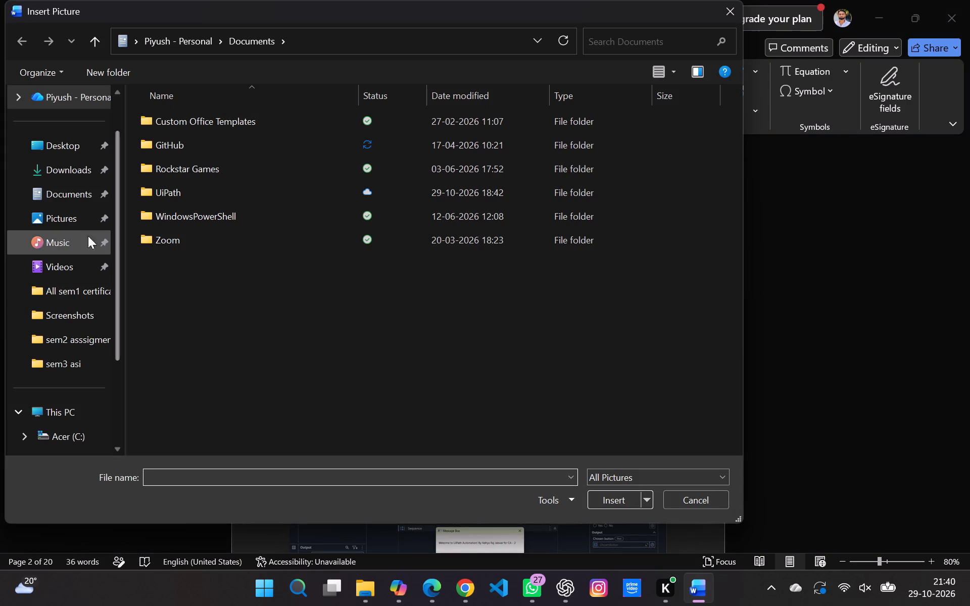
{"action": "left_click", "coordinate": [67, 214]}
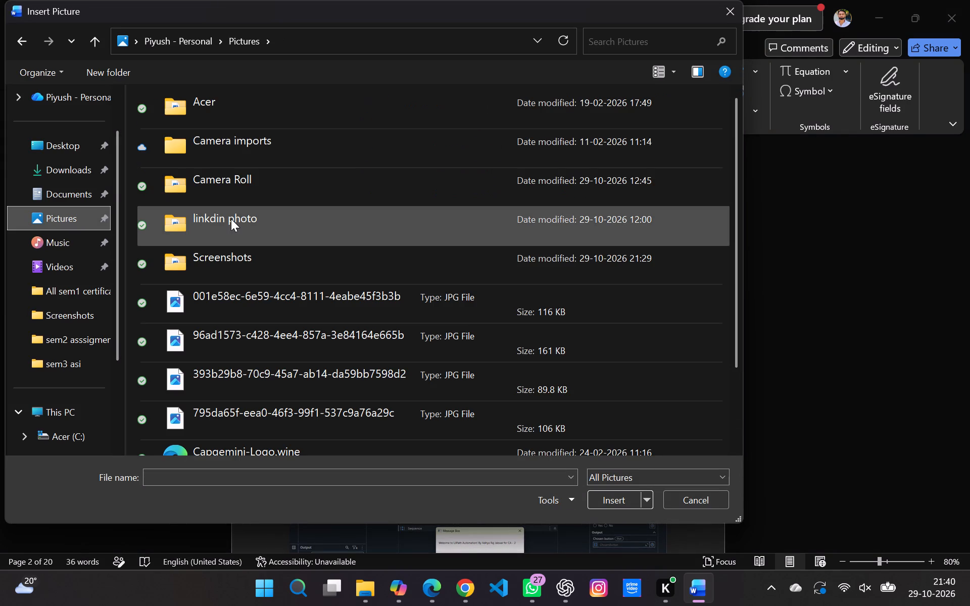
{"action": "left_click", "coordinate": [237, 258]}
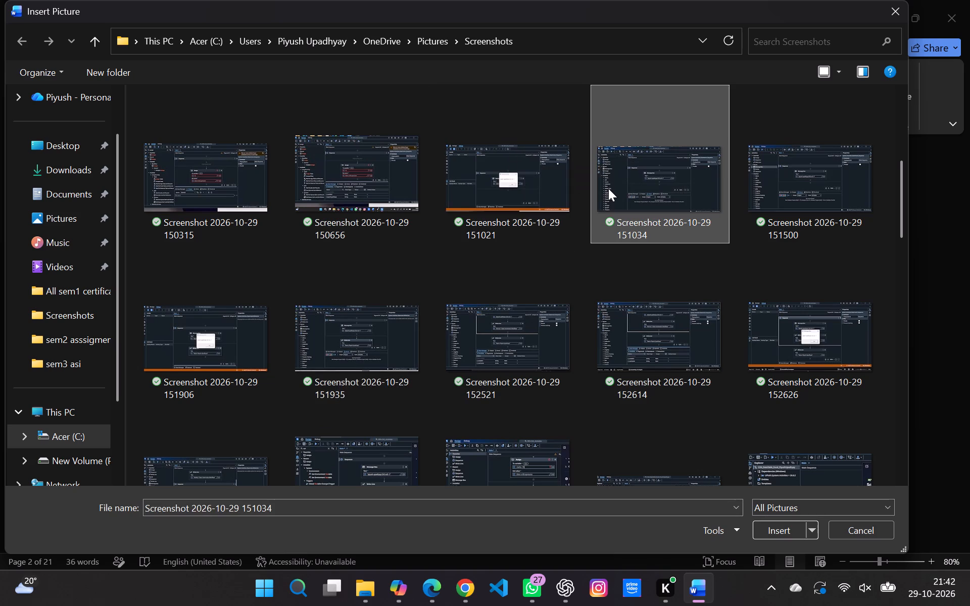
{"action": "key", "text": "ctrl+shift+a"}
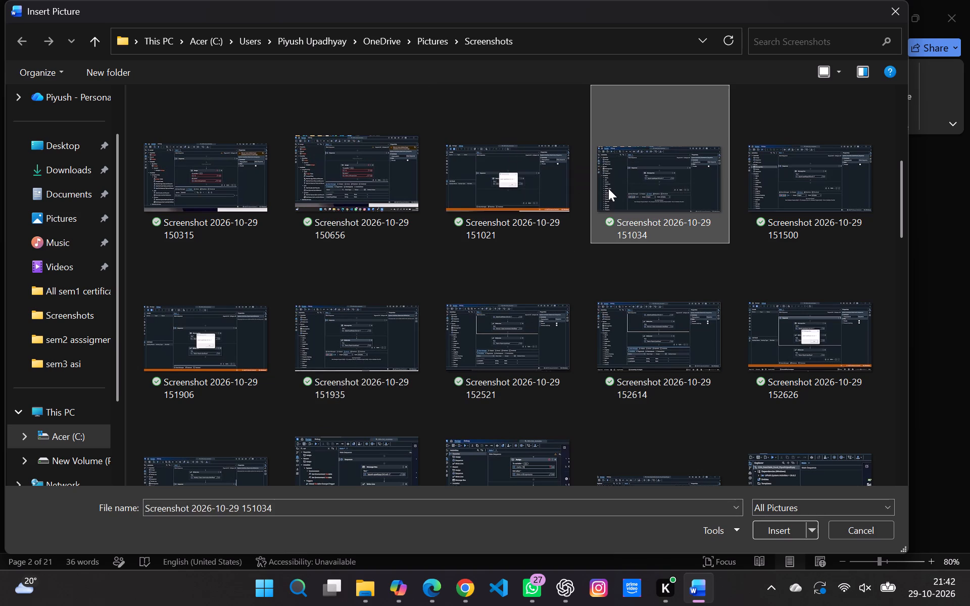
{"action": "left_click", "coordinate": [608, 188], "text": "ctrl+shift"}
{"action": "left_click", "coordinate": [525, 192], "text": "ctrl+shift"}
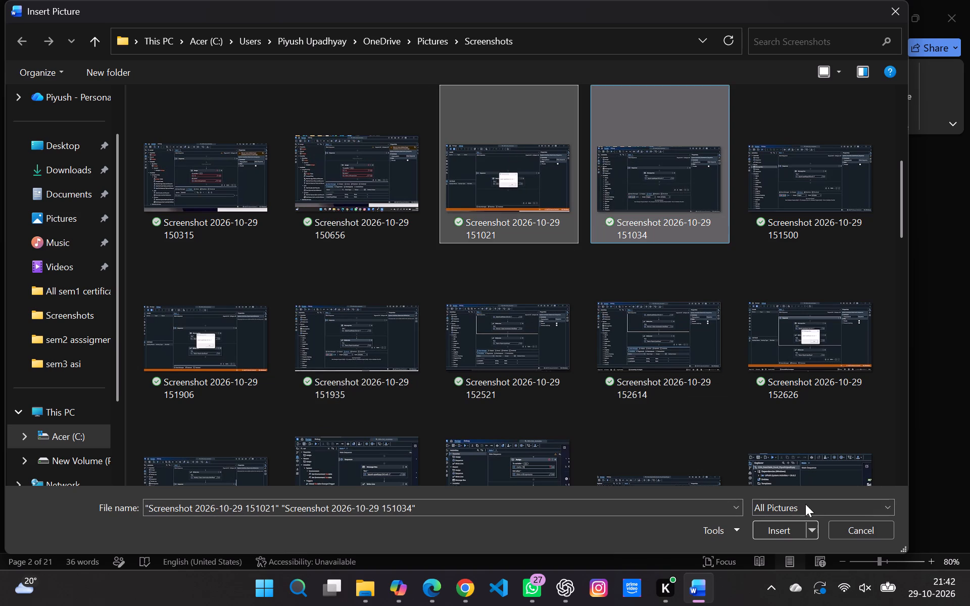
{"action": "left_click", "coordinate": [785, 534]}
Cut the duplicate message box and workflow design screenshots from page 3, after the CO3 QUES -2 heading.
{"action": "scroll", "coordinate": [677, 388], "scroll_direction": "down", "scroll_amount": 1}
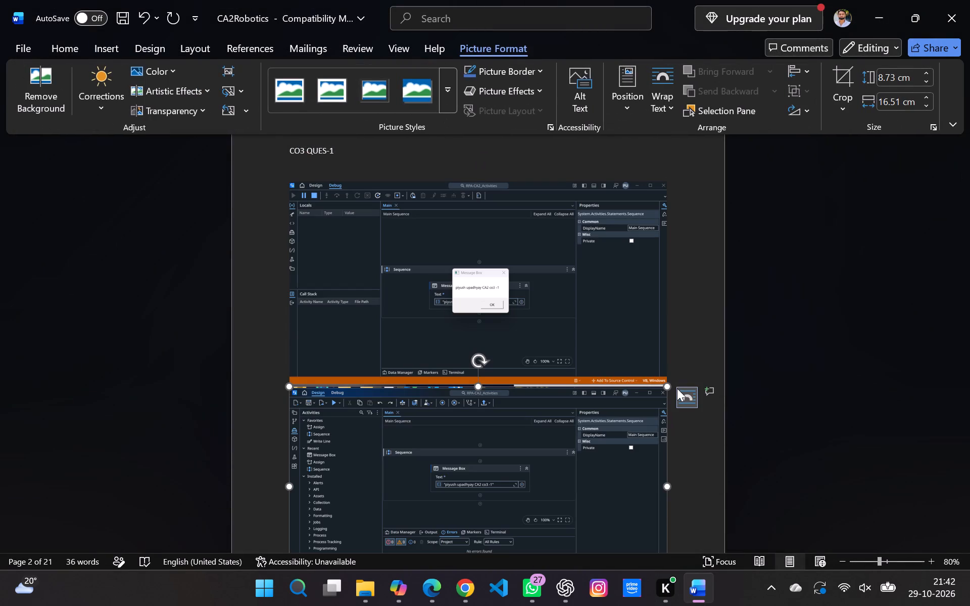
{"action": "scroll", "coordinate": [677, 388], "scroll_direction": "down", "scroll_amount": 1}
{"action": "scroll", "coordinate": [558, 342], "scroll_direction": "down", "scroll_amount": 3}
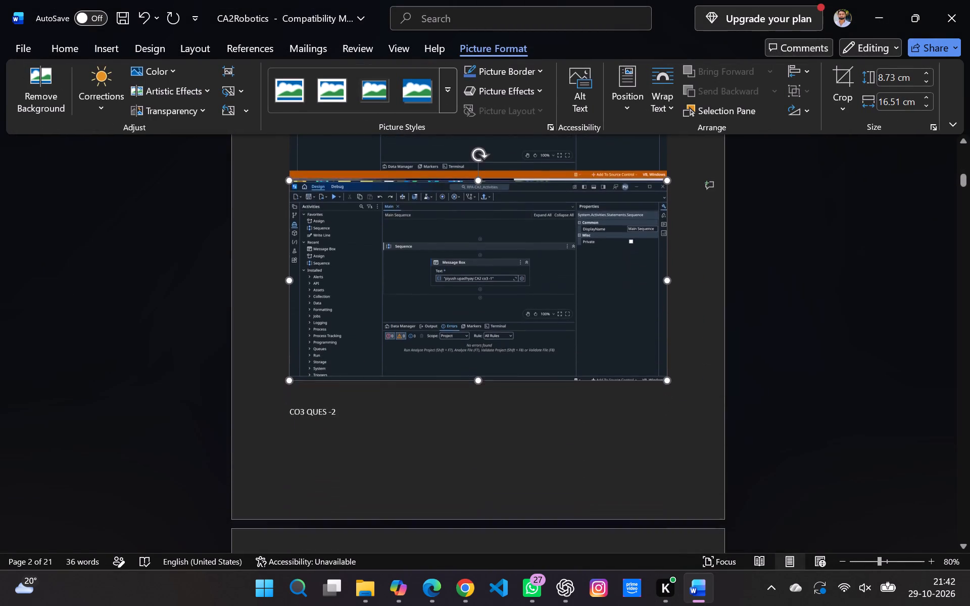
{"action": "scroll", "coordinate": [558, 342], "scroll_direction": "down", "scroll_amount": 3}
{"action": "right_click", "coordinate": [558, 342]}
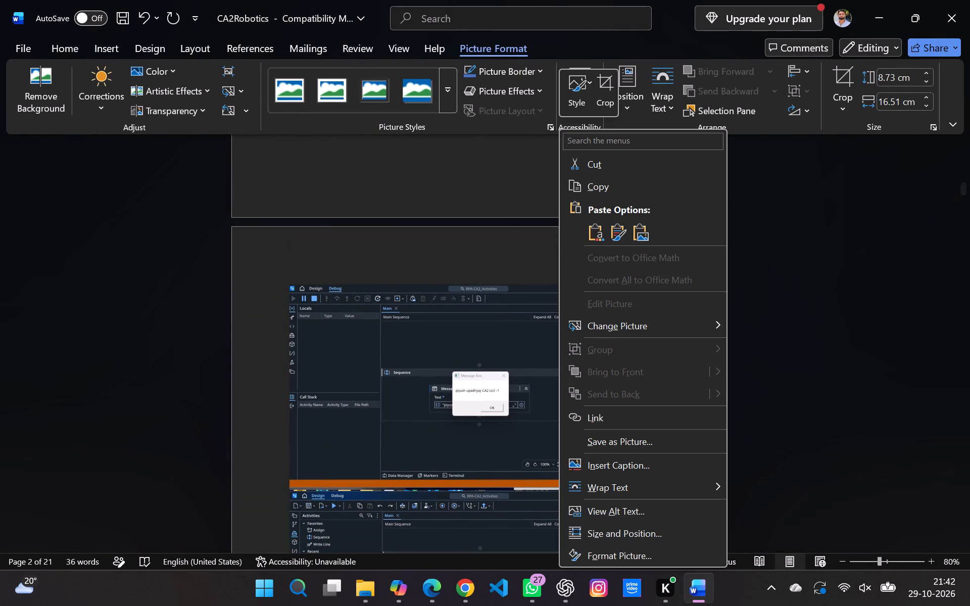
{"action": "left_click", "coordinate": [623, 167]}
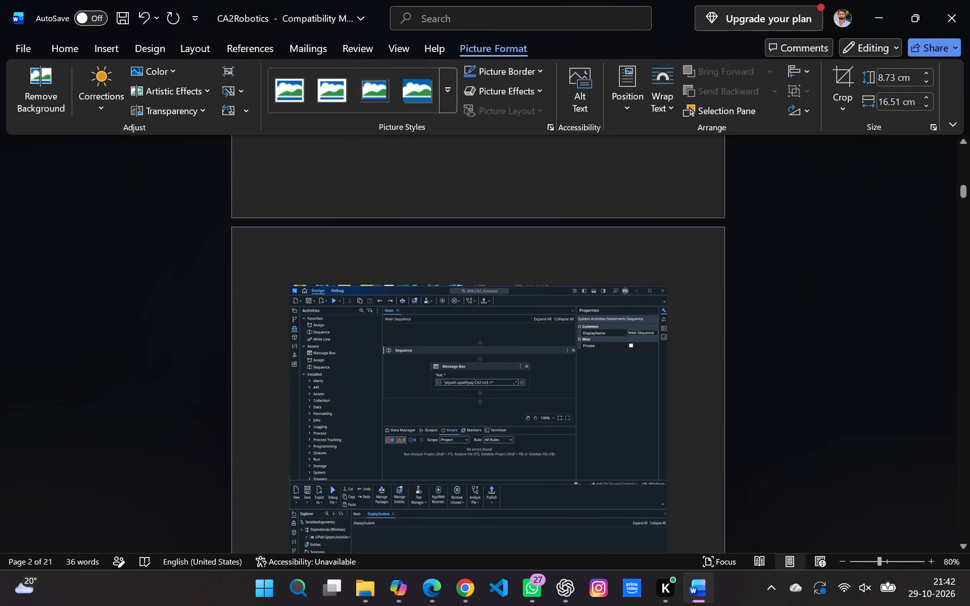
{"action": "left_click", "coordinate": [522, 448]}
{"action": "right_click", "coordinate": [522, 448]}
{"action": "left_click", "coordinate": [601, 54]}
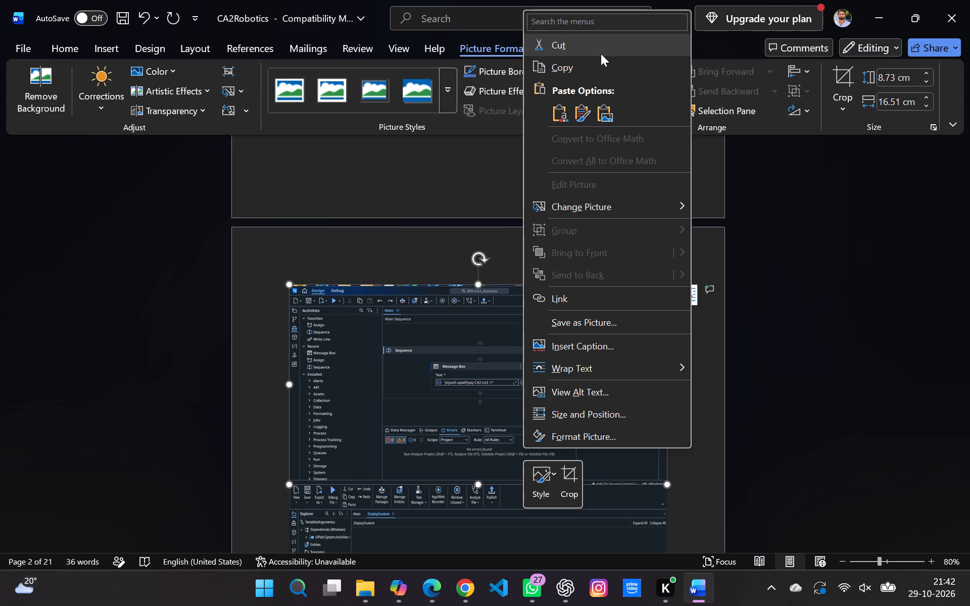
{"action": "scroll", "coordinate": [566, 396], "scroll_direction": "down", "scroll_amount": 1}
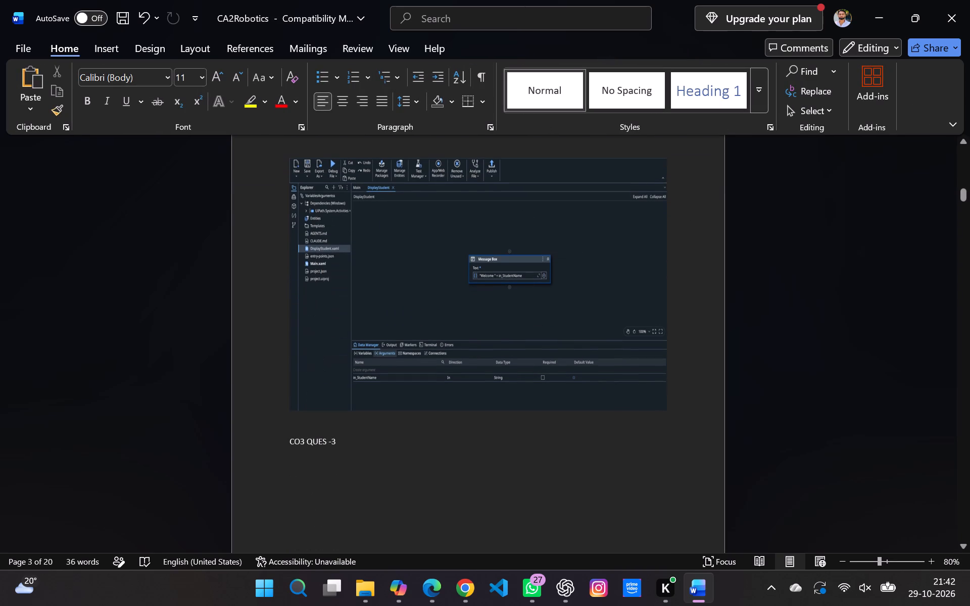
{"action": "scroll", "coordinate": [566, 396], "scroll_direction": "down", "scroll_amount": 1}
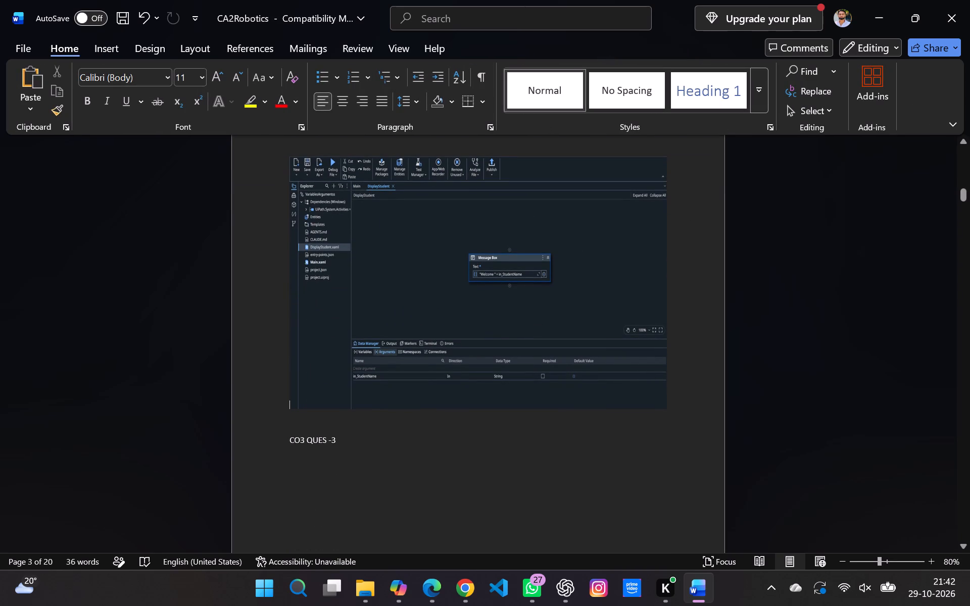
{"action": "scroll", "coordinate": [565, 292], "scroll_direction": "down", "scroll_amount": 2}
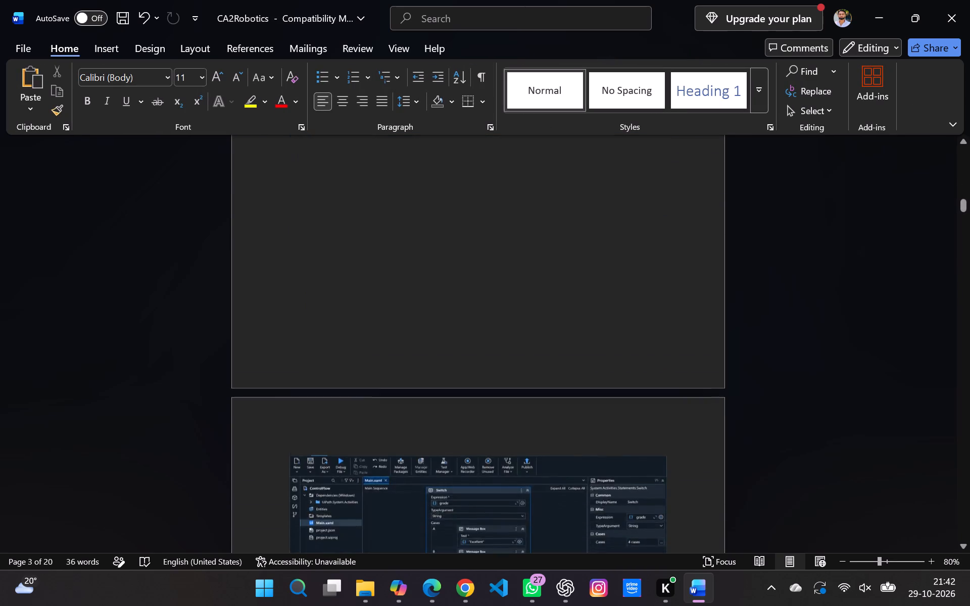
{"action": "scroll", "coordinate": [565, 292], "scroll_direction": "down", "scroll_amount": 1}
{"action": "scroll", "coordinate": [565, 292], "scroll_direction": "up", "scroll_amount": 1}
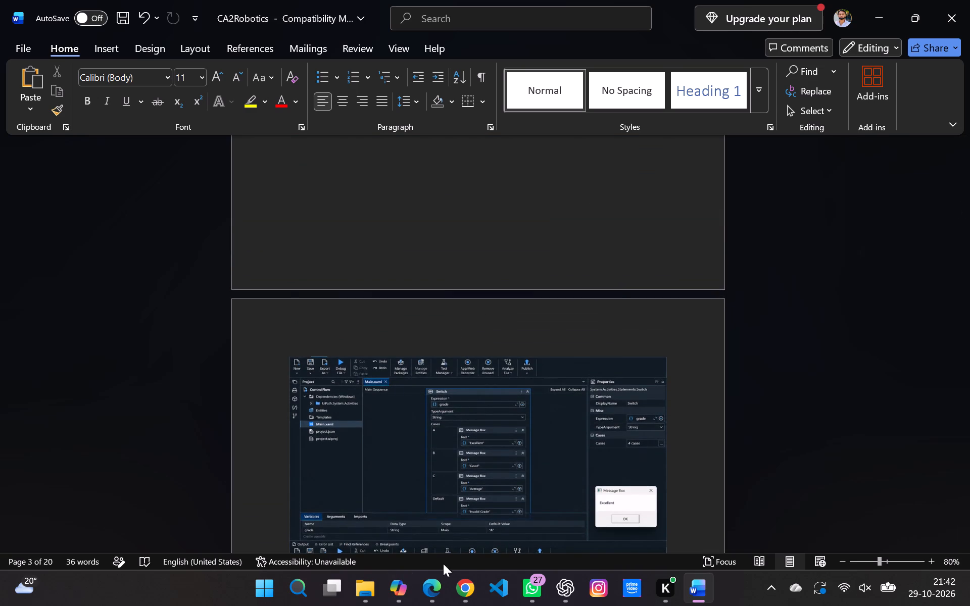
Switch to Chrome and copy the CA2-ASSIGNMENT instructions with the full CO3 and CO4 question lists from the LMS page.
{"action": "left_click", "coordinate": [456, 587]}
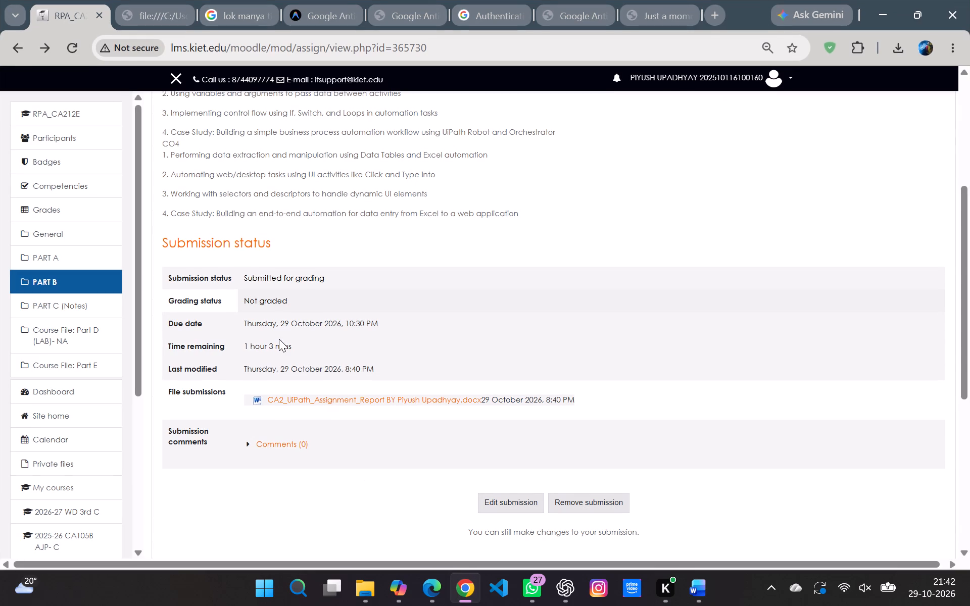
{"action": "scroll", "coordinate": [239, 192], "scroll_direction": "up", "scroll_amount": 2}
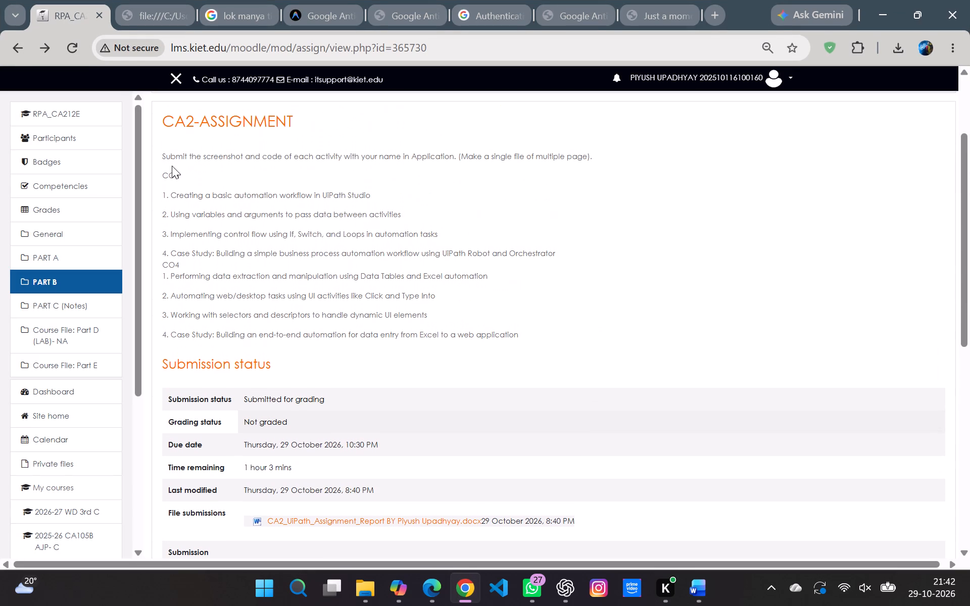
{"action": "left_click_drag", "start_coordinate": [160, 154], "coordinate": [475, 327]}
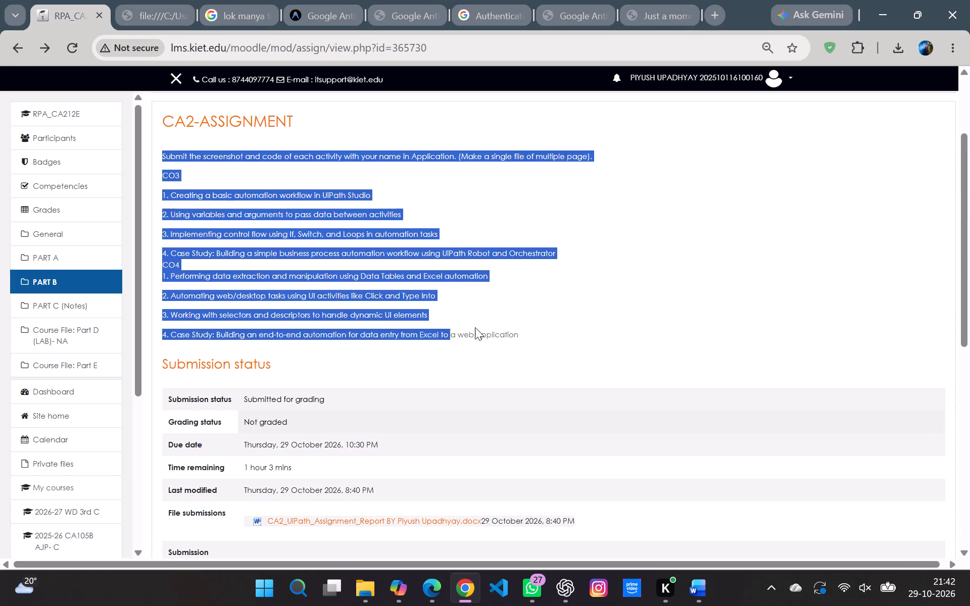
{"action": "left_click_drag", "start_coordinate": [475, 327], "coordinate": [551, 336]}
{"action": "key", "text": "ctrl+c"}
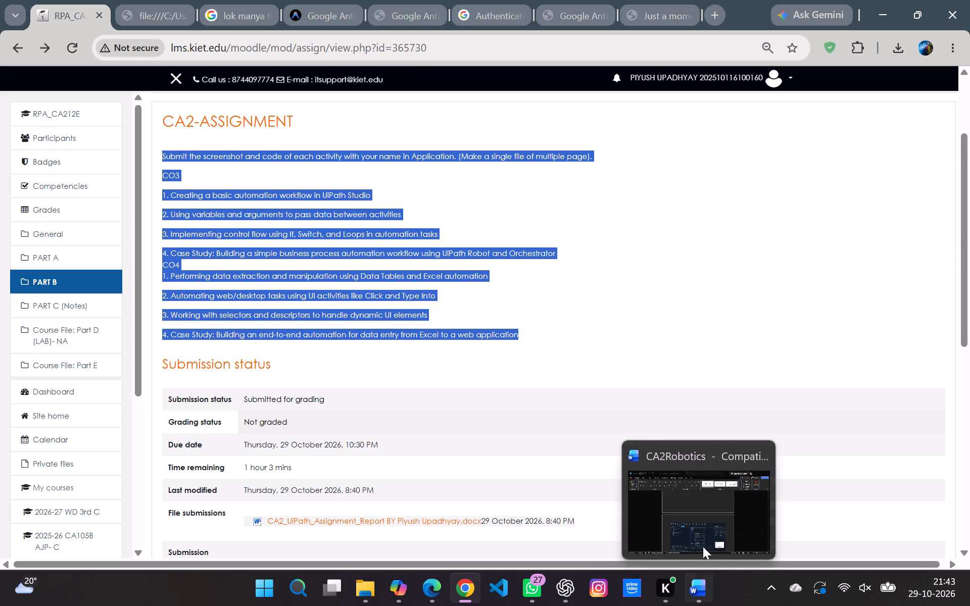
Back in the Word report, add blank lines after the cover page and paste the copied assignment instructions and questions above CO3 QUES-1.
{"action": "left_click", "coordinate": [702, 535]}
{"action": "scroll", "coordinate": [551, 302], "scroll_direction": "up", "scroll_amount": 13}
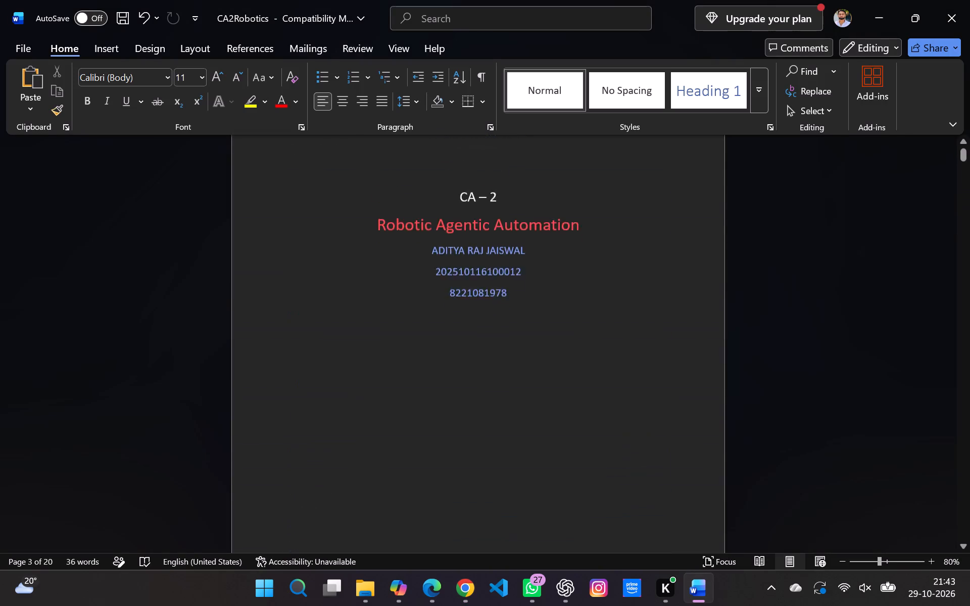
{"action": "scroll", "coordinate": [551, 302], "scroll_direction": "down", "scroll_amount": 3}
{"action": "left_click", "coordinate": [464, 261]}
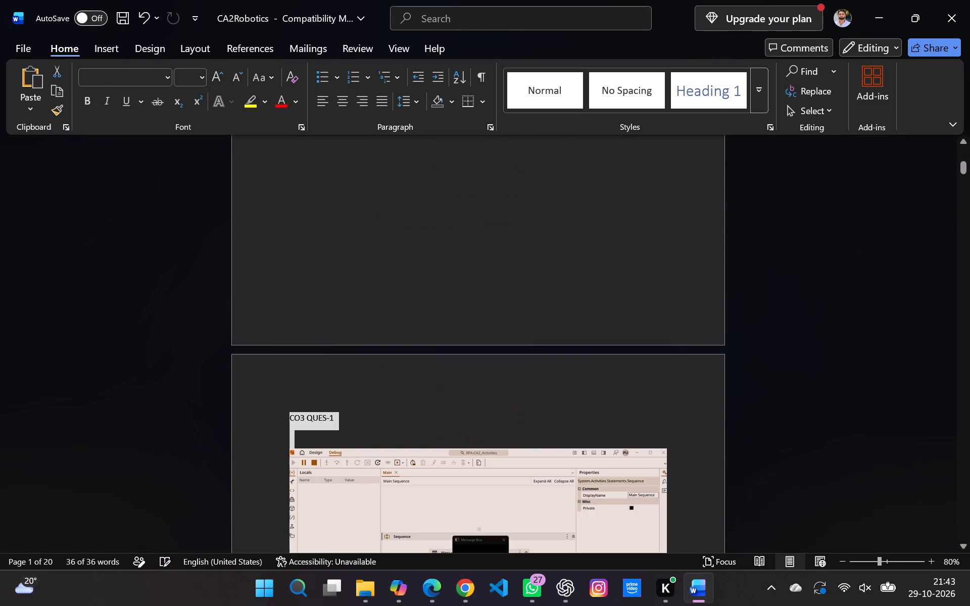
{"action": "left_click", "coordinate": [386, 280]}
{"action": "scroll", "coordinate": [386, 280], "scroll_direction": "up", "scroll_amount": 1}
{"action": "key", "text": "Return"}
{"action": "key", "text": "Return"}
{"action": "key", "text": "Return"}
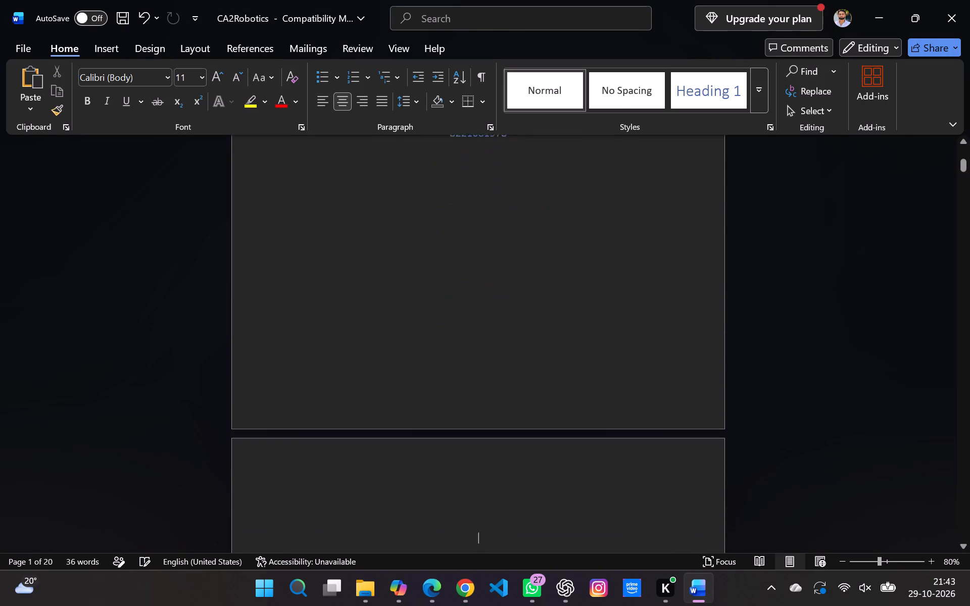
{"action": "key", "text": "ctrl+v"}
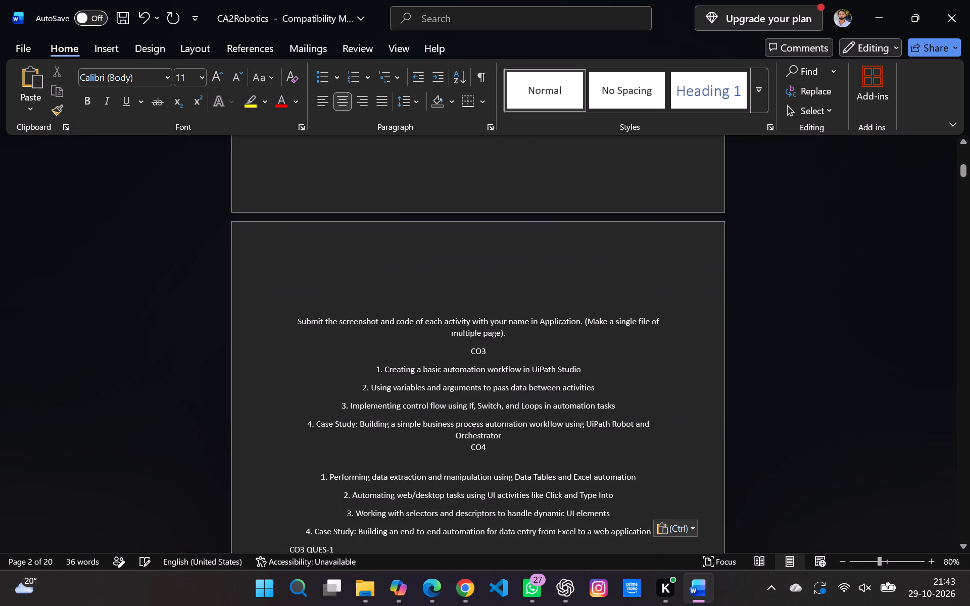
{"action": "scroll", "coordinate": [444, 344], "scroll_direction": "down", "scroll_amount": 4}
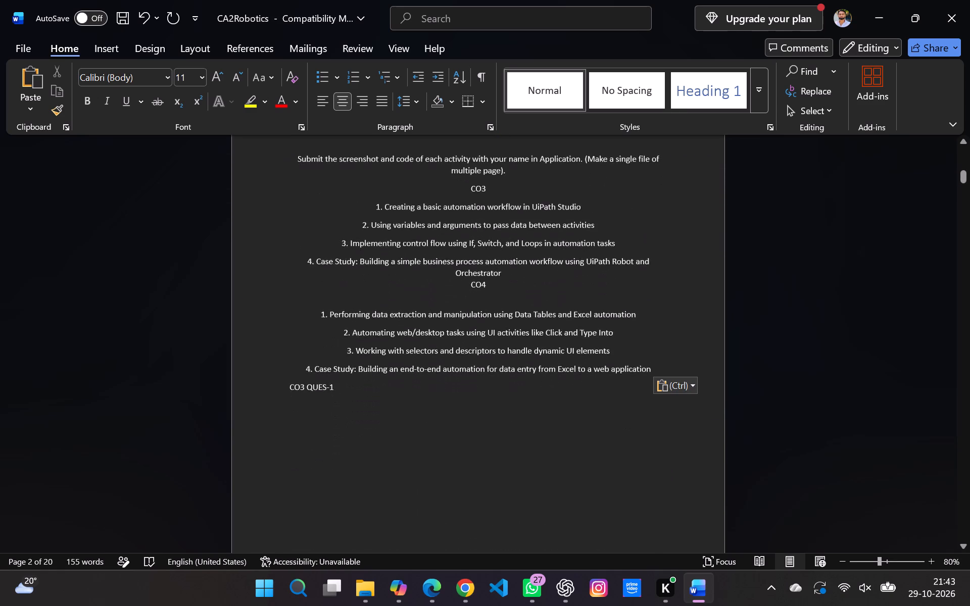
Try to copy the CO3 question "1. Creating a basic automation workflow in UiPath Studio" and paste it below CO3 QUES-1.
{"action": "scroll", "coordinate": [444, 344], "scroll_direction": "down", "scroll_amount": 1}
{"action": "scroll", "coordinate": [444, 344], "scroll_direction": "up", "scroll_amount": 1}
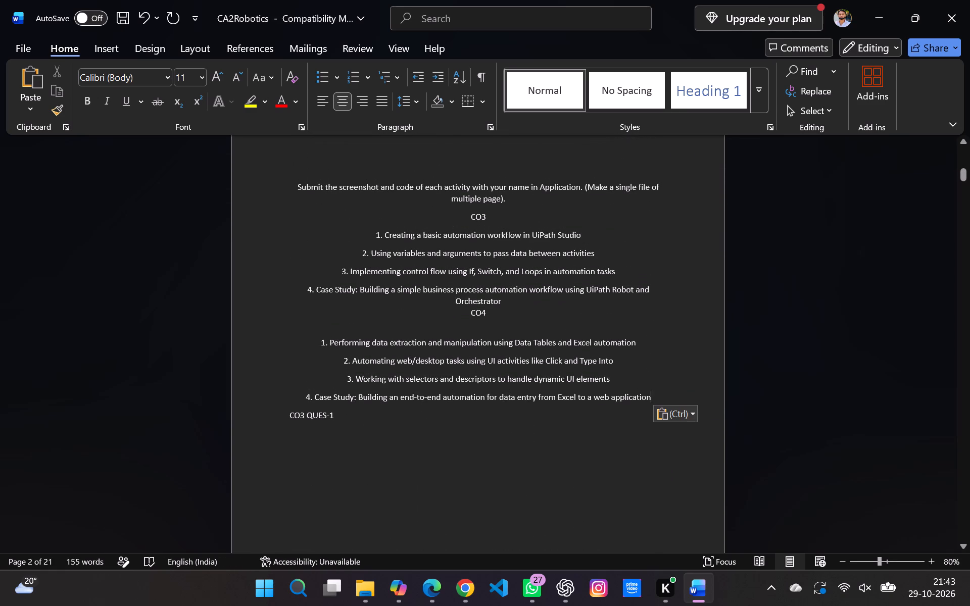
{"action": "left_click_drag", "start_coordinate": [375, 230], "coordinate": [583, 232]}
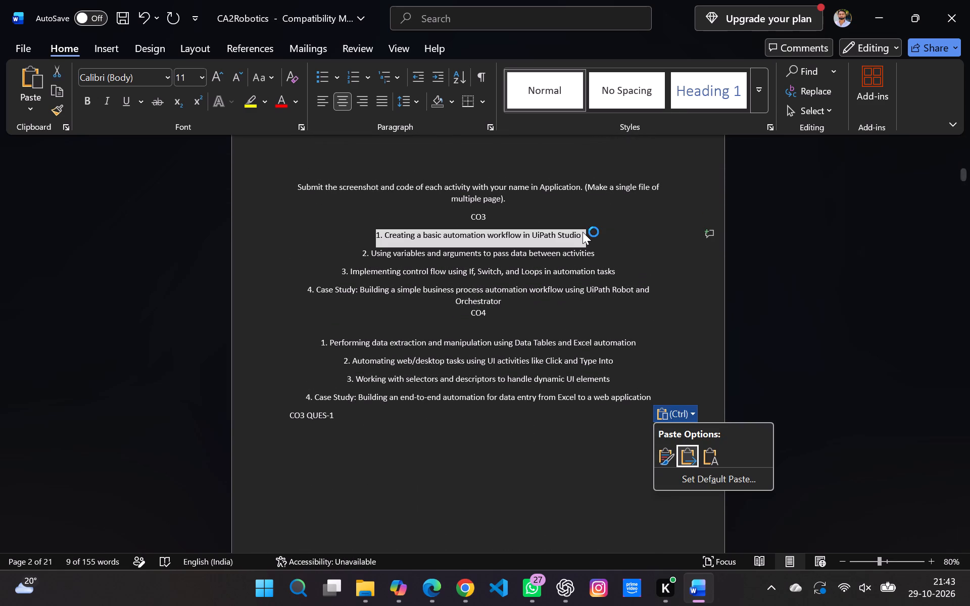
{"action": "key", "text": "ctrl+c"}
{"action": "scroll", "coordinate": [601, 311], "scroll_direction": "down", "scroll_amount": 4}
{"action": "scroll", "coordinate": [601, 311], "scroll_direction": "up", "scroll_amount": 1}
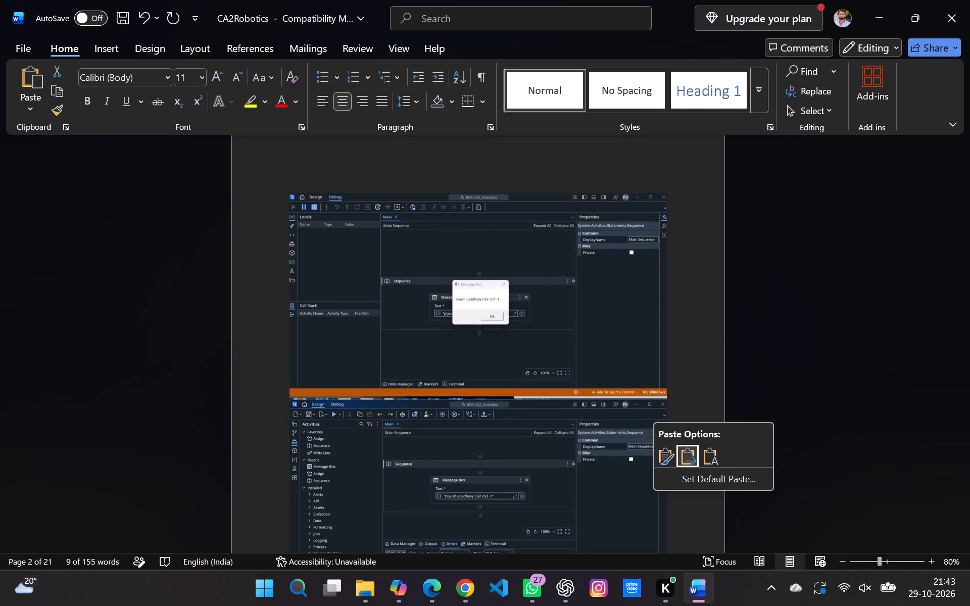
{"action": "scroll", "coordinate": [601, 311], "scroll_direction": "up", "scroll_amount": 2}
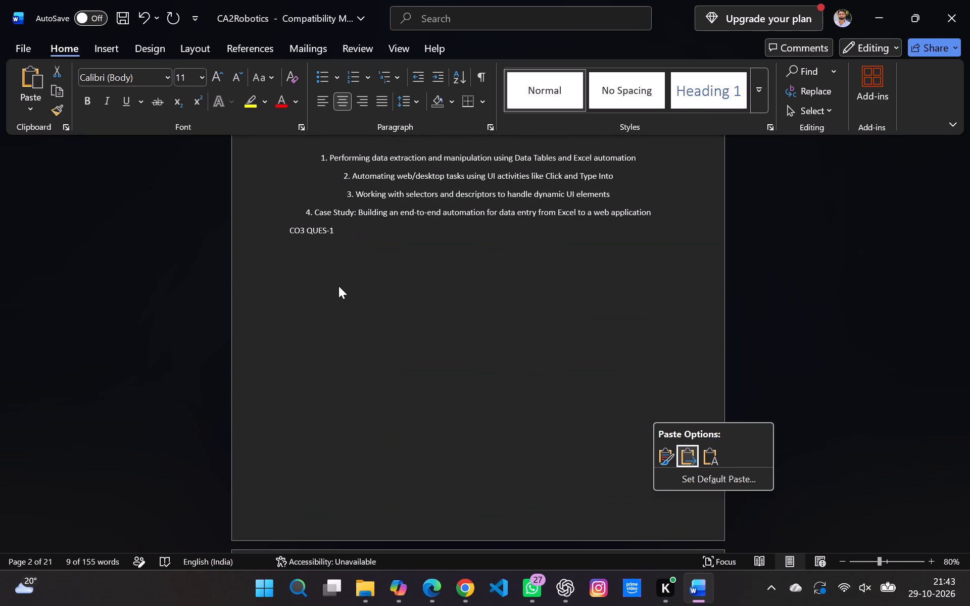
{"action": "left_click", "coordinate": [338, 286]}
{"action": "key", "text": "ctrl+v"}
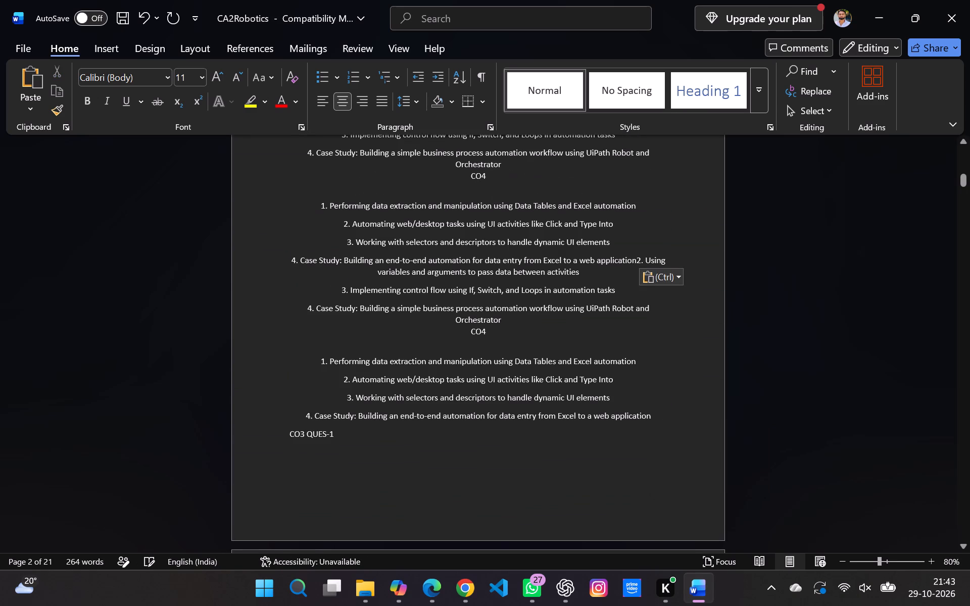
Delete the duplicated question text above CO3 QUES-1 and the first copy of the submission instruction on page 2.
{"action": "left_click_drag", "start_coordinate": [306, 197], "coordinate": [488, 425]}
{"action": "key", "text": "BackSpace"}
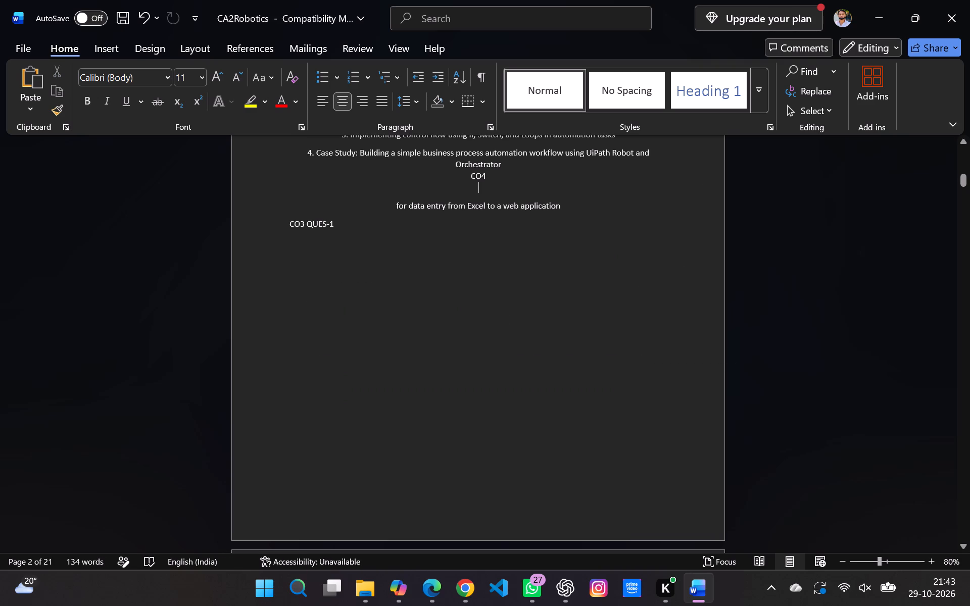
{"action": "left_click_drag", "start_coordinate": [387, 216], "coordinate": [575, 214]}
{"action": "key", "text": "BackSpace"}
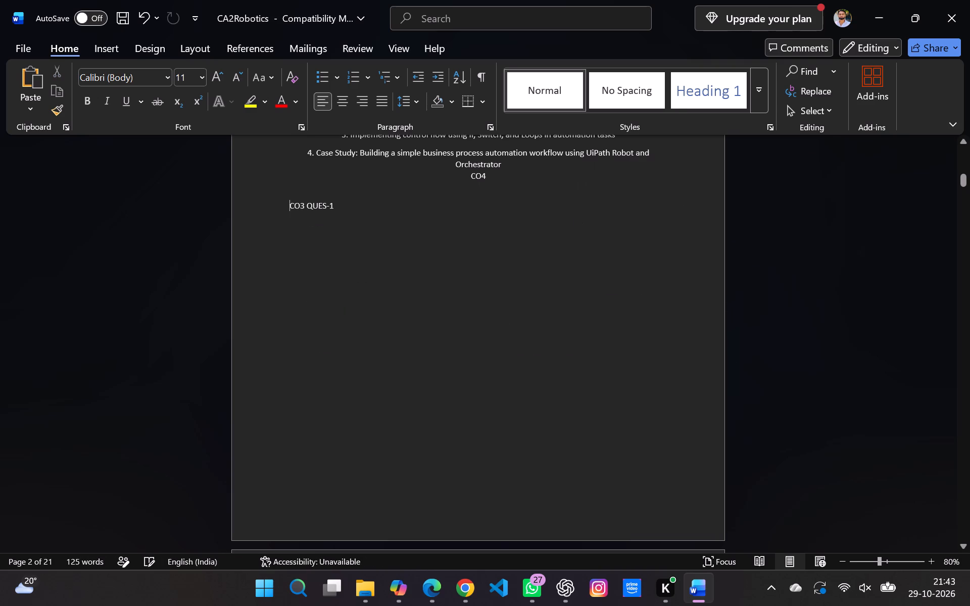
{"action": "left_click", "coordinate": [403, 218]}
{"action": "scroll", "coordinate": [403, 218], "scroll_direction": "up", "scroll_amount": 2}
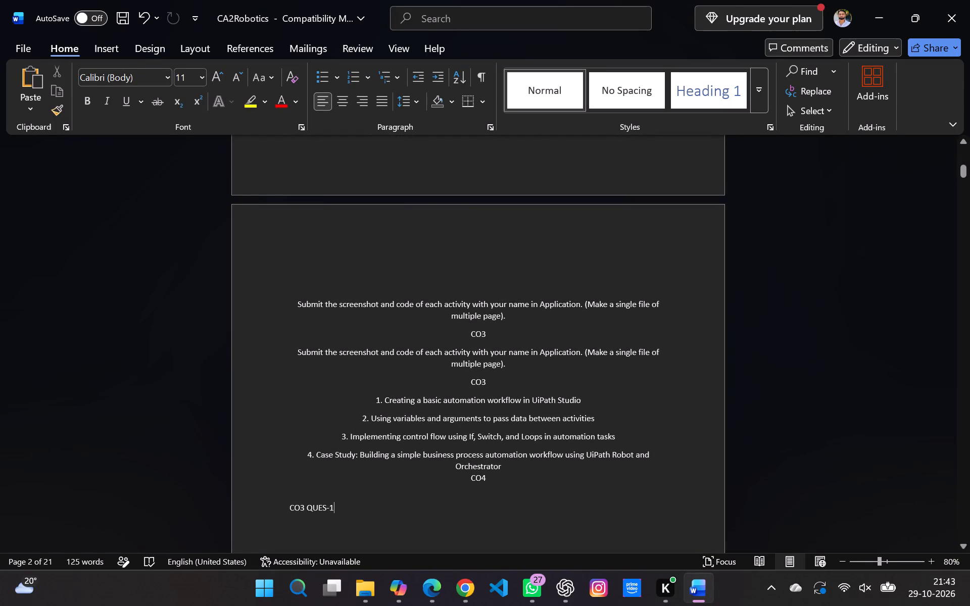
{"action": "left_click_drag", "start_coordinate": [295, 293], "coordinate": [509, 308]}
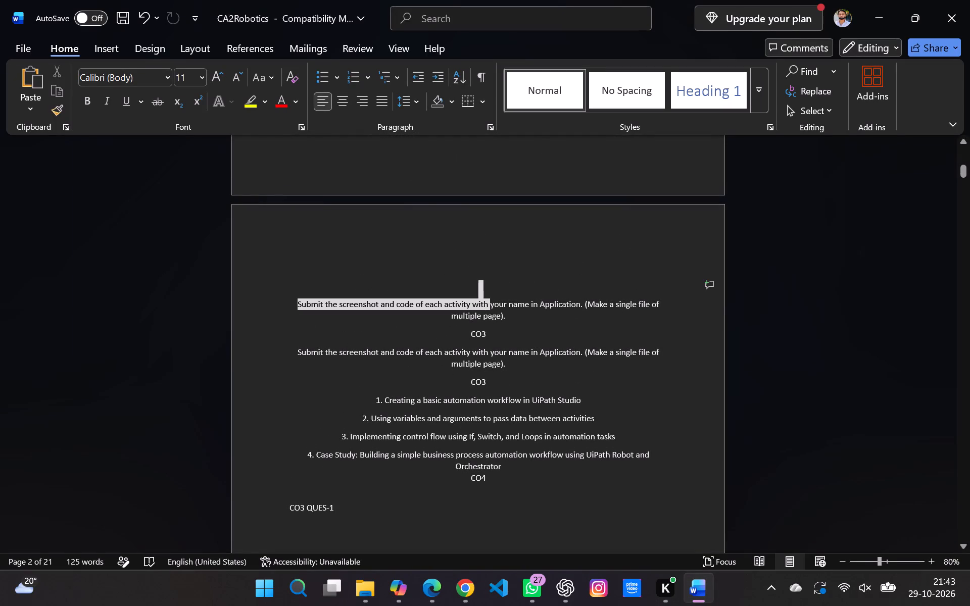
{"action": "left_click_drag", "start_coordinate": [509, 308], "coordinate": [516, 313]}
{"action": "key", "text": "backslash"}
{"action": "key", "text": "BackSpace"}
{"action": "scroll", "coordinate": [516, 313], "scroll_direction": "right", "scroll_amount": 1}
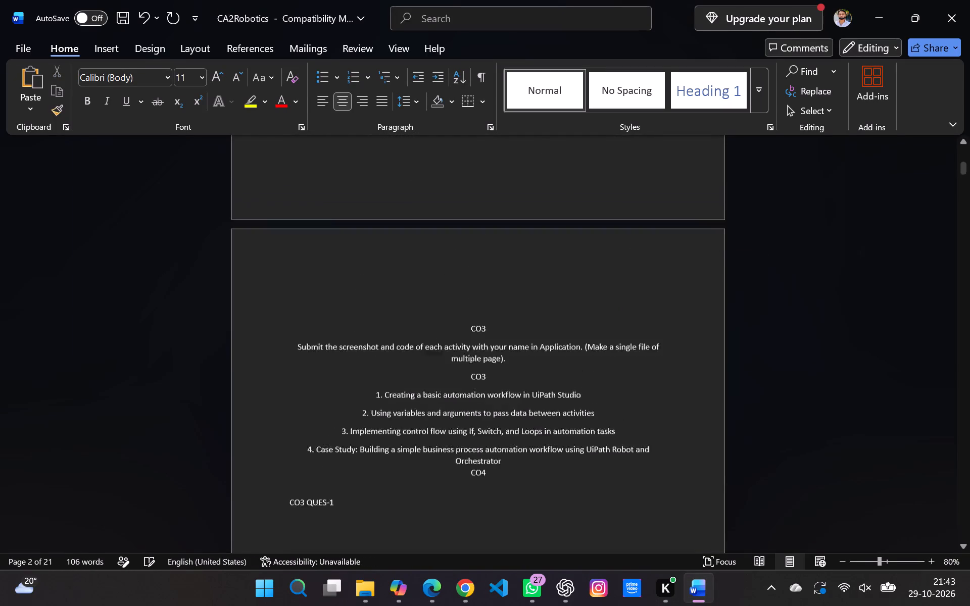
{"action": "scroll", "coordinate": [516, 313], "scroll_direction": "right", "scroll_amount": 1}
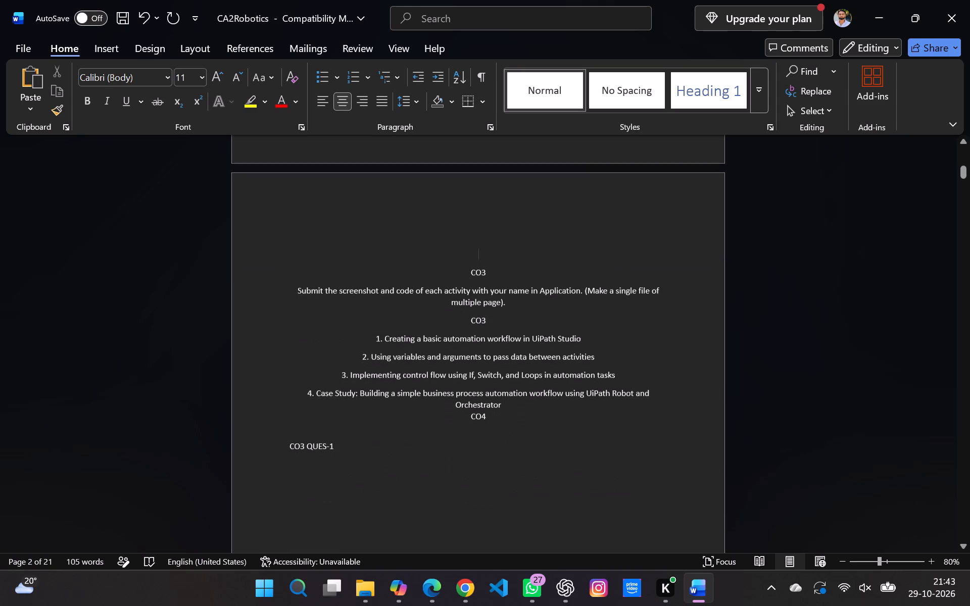
Replace the leftover instructions, questions and CO3 QUES-1 heading on page 2 with the copied full CO3 and CO4 assignment text.
{"action": "scroll", "coordinate": [472, 401], "scroll_direction": "down", "scroll_amount": 1}
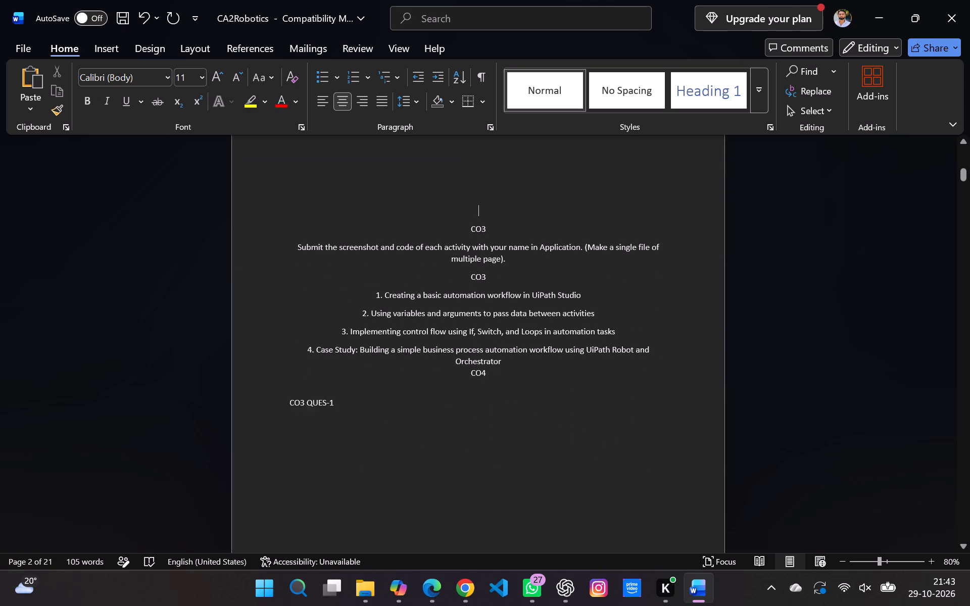
{"action": "scroll", "coordinate": [472, 401], "scroll_direction": "down", "scroll_amount": 1}
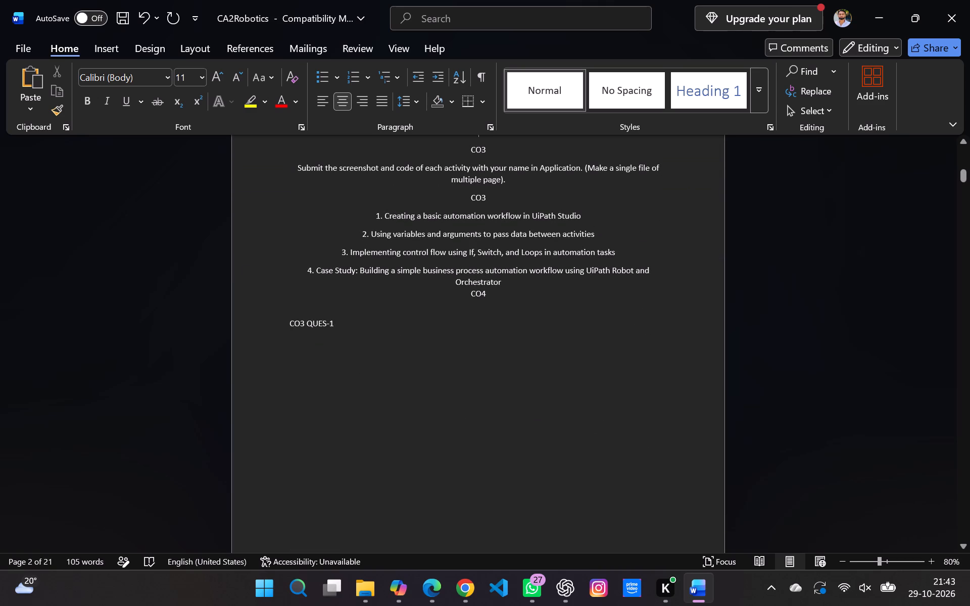
{"action": "left_click_drag", "start_coordinate": [468, 321], "coordinate": [331, 154]}
{"action": "key", "text": "BackSpace"}
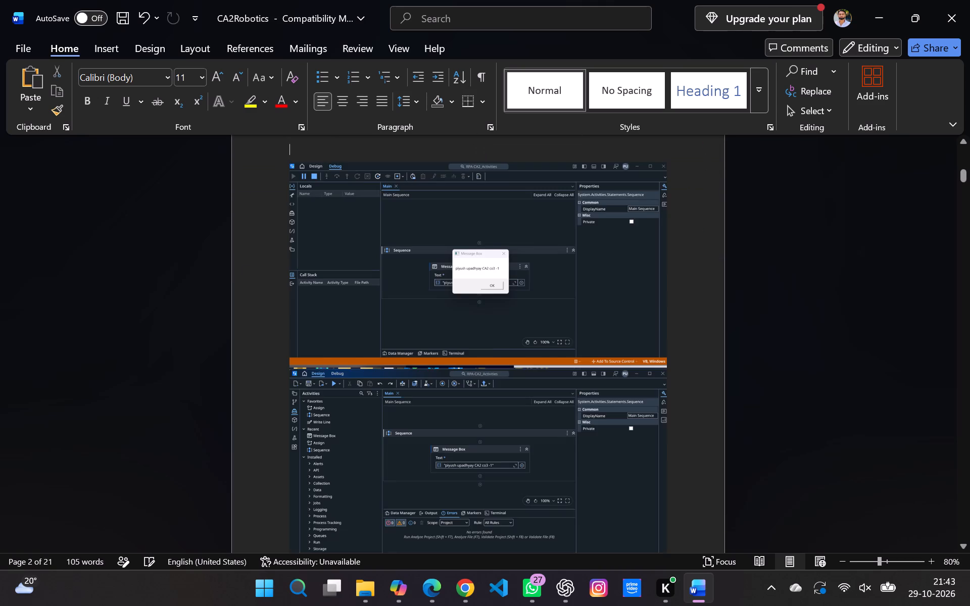
{"action": "key", "text": "ctrl+v"}
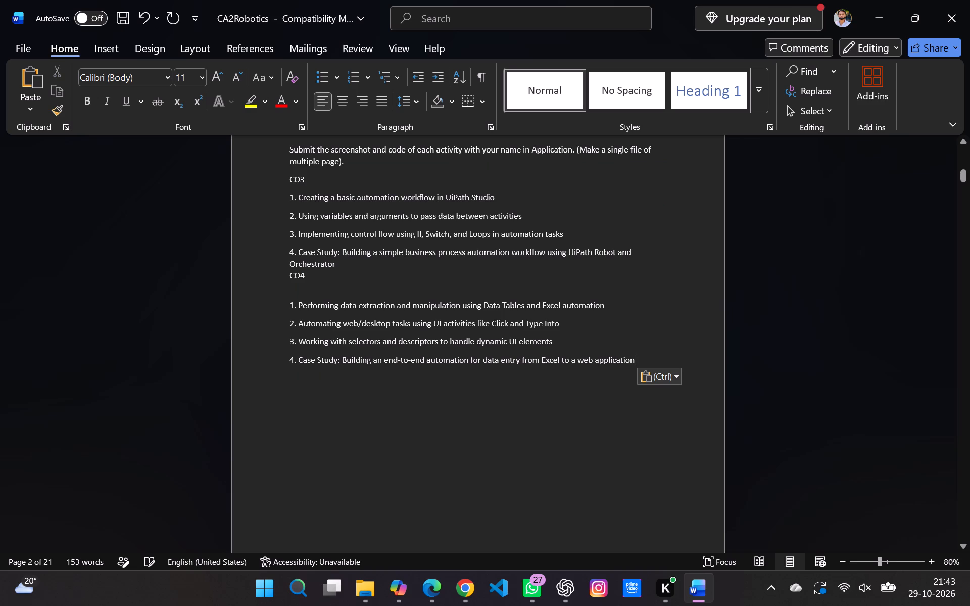
Copy the CO3 label together with "1. Creating a basic automation workflow in UiPath Studio" from the question list on page 2.
{"action": "left_click_drag", "start_coordinate": [284, 191], "coordinate": [503, 192]}
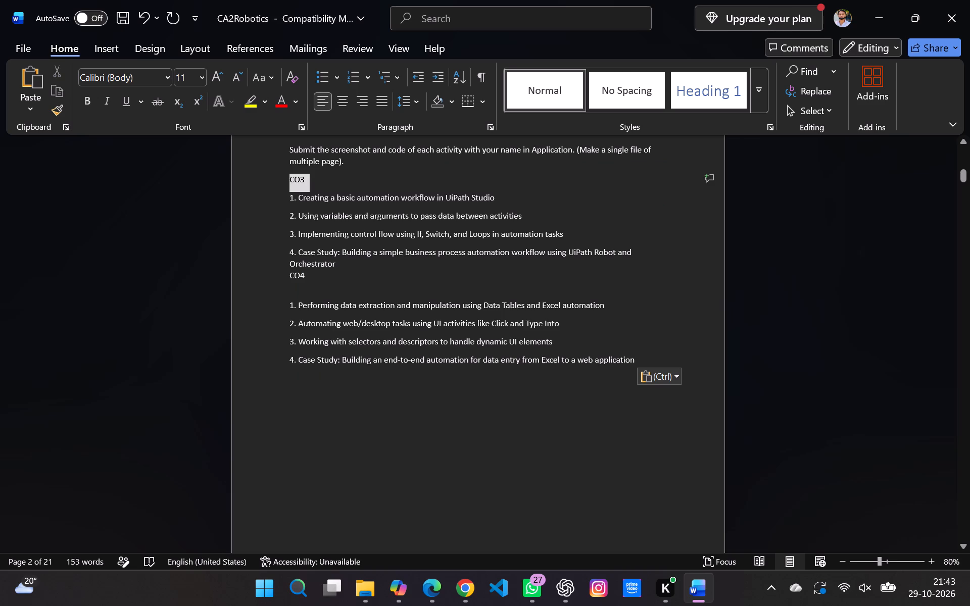
{"action": "left_click_drag", "start_coordinate": [503, 192], "coordinate": [504, 195]}
{"action": "key", "text": "ctrl+c"}
{"action": "scroll", "coordinate": [504, 195], "scroll_direction": "down", "scroll_amount": 2}
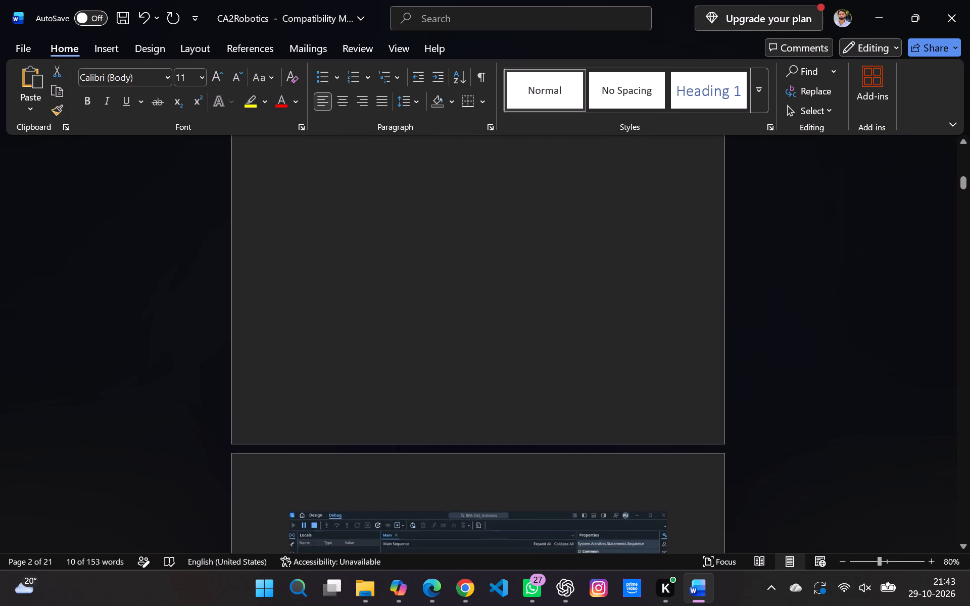
{"action": "scroll", "coordinate": [504, 195], "scroll_direction": "down", "scroll_amount": 2}
{"action": "scroll", "coordinate": [504, 195], "scroll_direction": "up", "scroll_amount": 4}
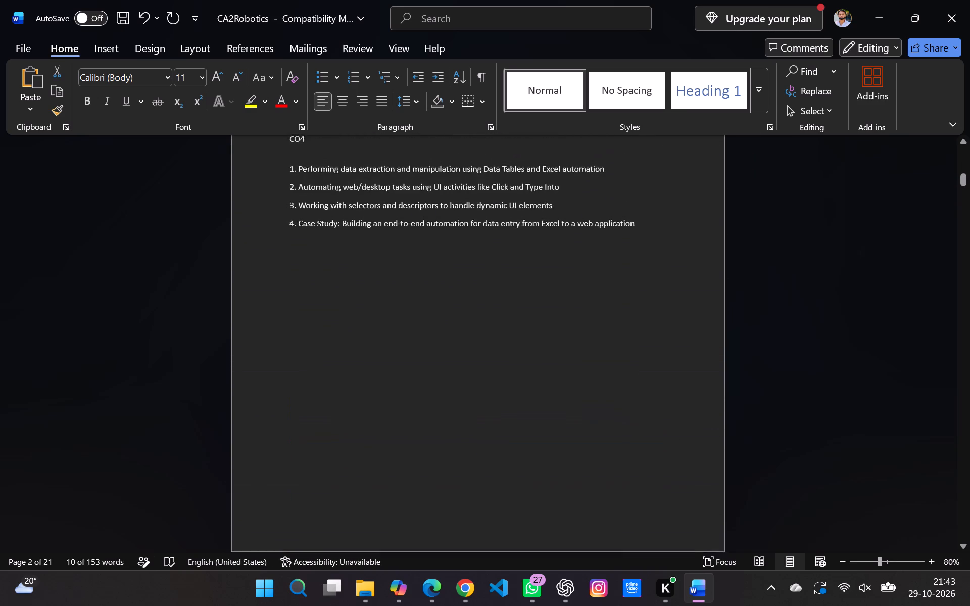
{"action": "scroll", "coordinate": [504, 195], "scroll_direction": "down", "scroll_amount": 1}
{"action": "left_click", "coordinate": [406, 389]}
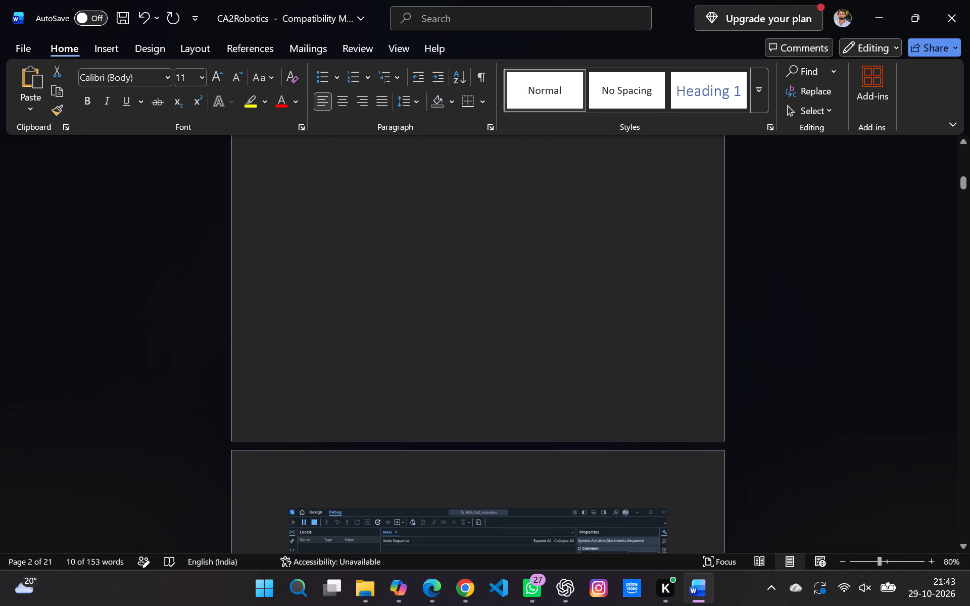
{"action": "left_click", "coordinate": [367, 473]}
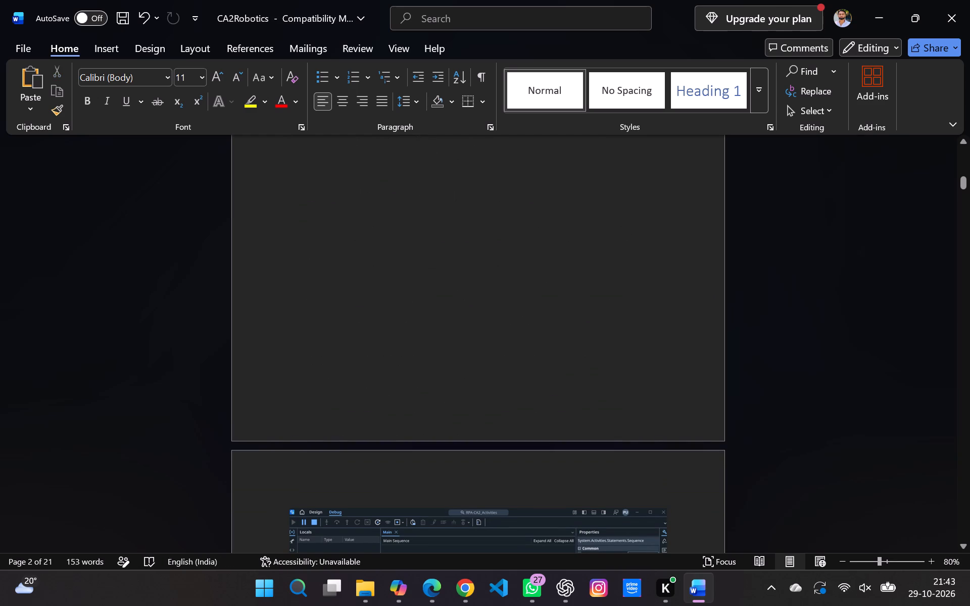
{"action": "scroll", "coordinate": [367, 473], "scroll_direction": "down", "scroll_amount": 1}
{"action": "left_click", "coordinate": [353, 433]}
{"action": "left_click", "coordinate": [353, 433]}
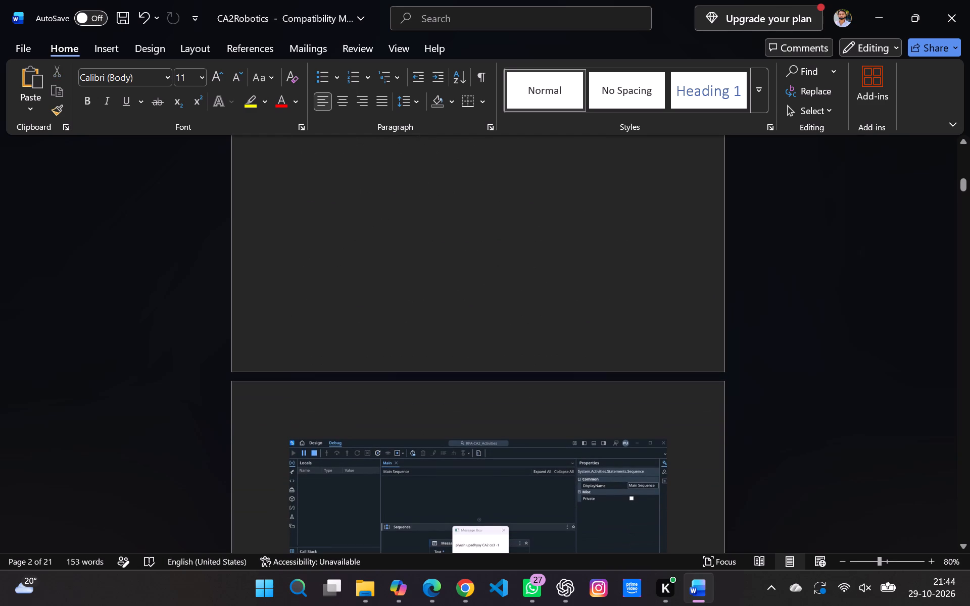
{"action": "left_click", "coordinate": [288, 448]}
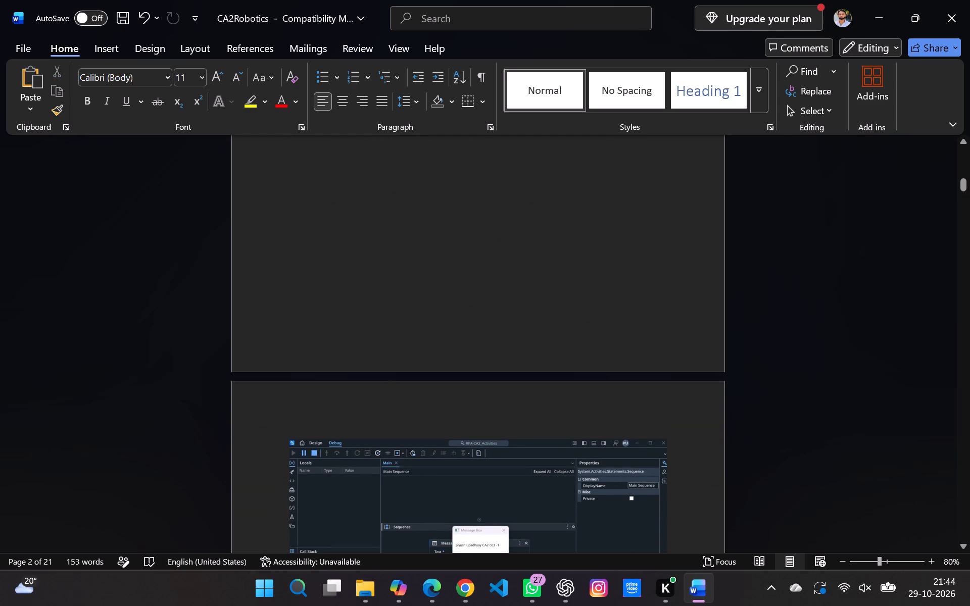
{"action": "left_click", "coordinate": [314, 422]}
{"action": "scroll", "coordinate": [361, 355], "scroll_direction": "up", "scroll_amount": 2}
{"action": "left_click", "coordinate": [533, 309]}
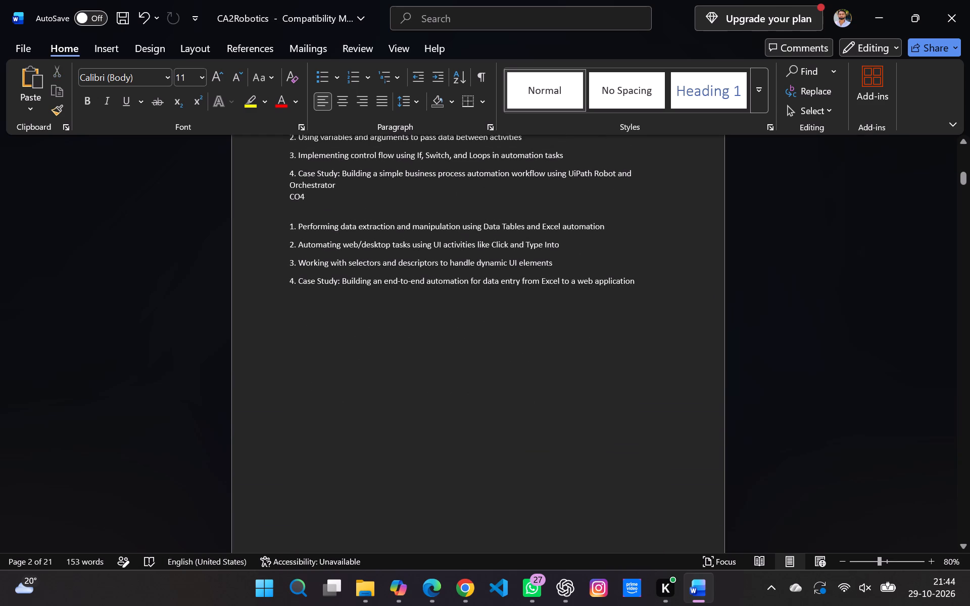
Add blank lines after the last CO4 question and paste the copied CO3 label and question 1 above the message box screenshot.
{"action": "left_click", "coordinate": [645, 291]}
{"action": "key", "text": "Return"}
{"action": "key", "text": "Return"}
{"action": "key", "text": "Return"}
{"action": "key", "text": "Return"}
{"action": "key", "text": "Return"}
{"action": "key", "text": "Return"}
{"action": "key", "text": "Return"}
{"action": "key", "text": "Return"}
{"action": "key", "text": "Return"}
{"action": "key", "text": "Return"}
{"action": "key", "text": "Return"}
{"action": "key", "text": "Return"}
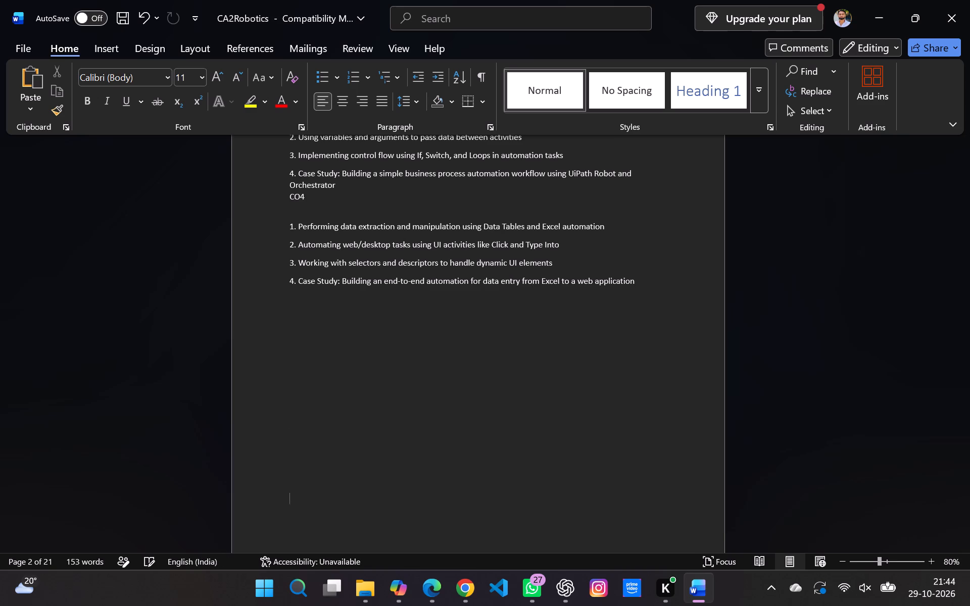
{"action": "key", "text": "Return"}
{"action": "key", "text": "Return"}
{"action": "key", "text": "ctrl+v"}
{"action": "scroll", "coordinate": [645, 291], "scroll_direction": "down", "scroll_amount": 2}
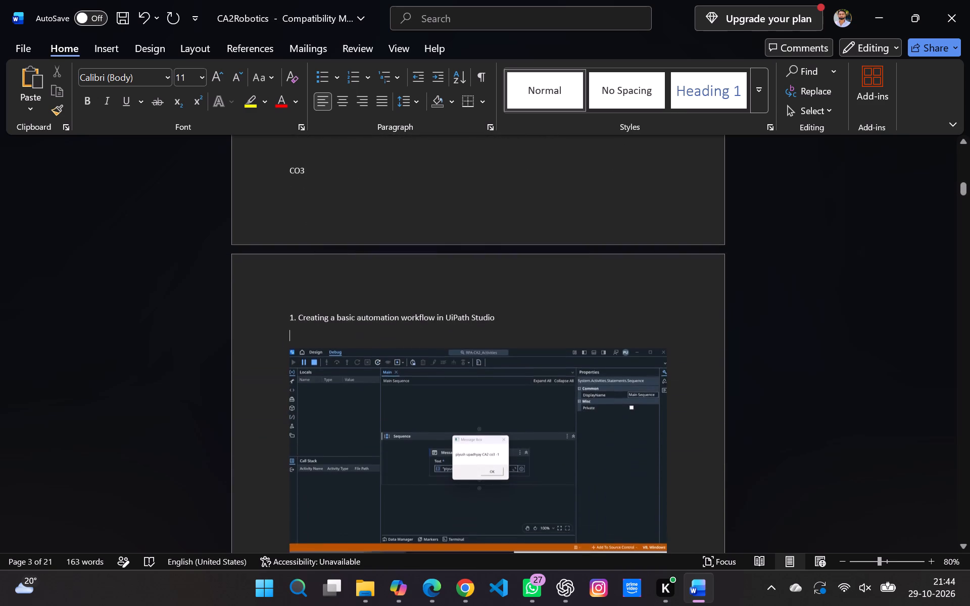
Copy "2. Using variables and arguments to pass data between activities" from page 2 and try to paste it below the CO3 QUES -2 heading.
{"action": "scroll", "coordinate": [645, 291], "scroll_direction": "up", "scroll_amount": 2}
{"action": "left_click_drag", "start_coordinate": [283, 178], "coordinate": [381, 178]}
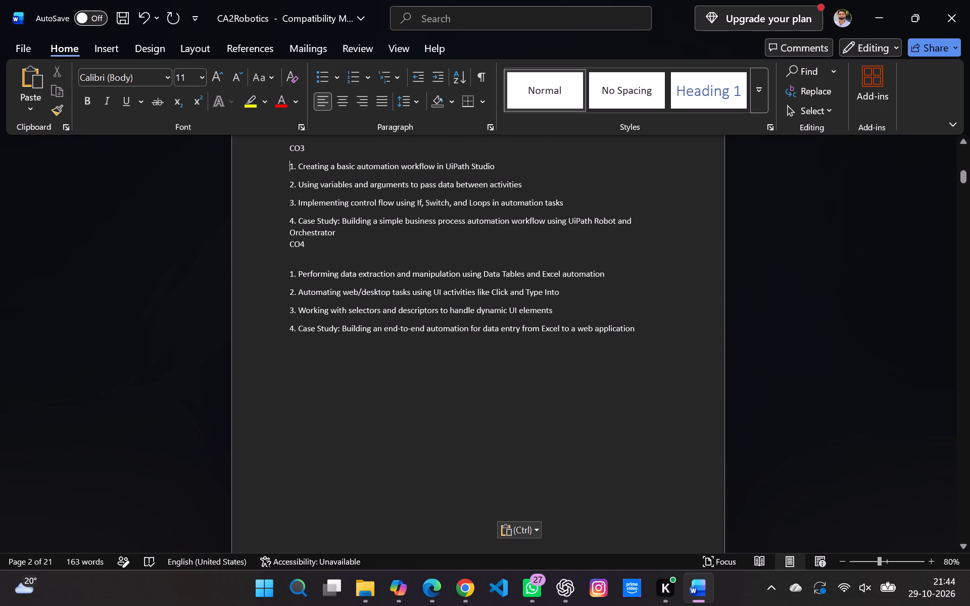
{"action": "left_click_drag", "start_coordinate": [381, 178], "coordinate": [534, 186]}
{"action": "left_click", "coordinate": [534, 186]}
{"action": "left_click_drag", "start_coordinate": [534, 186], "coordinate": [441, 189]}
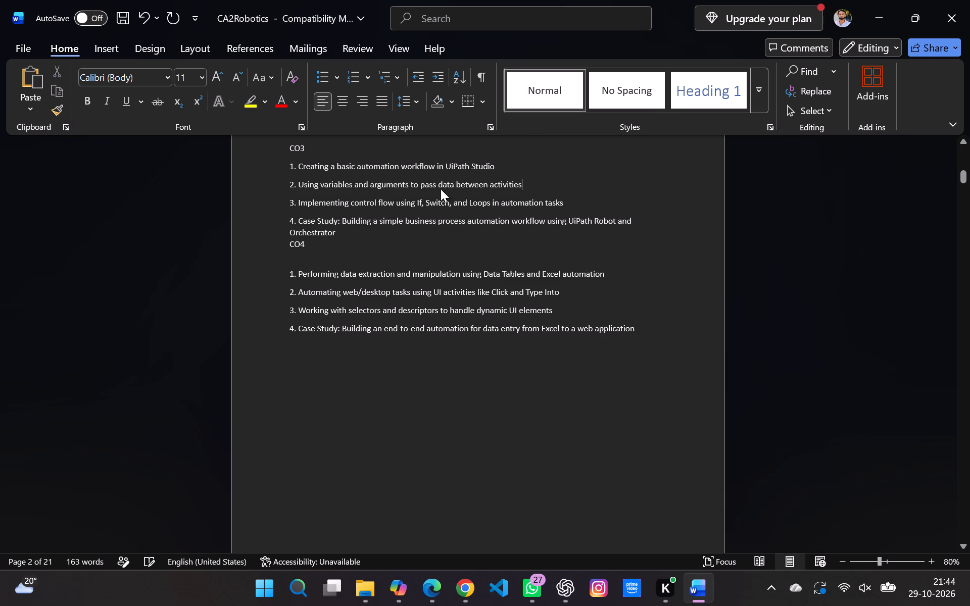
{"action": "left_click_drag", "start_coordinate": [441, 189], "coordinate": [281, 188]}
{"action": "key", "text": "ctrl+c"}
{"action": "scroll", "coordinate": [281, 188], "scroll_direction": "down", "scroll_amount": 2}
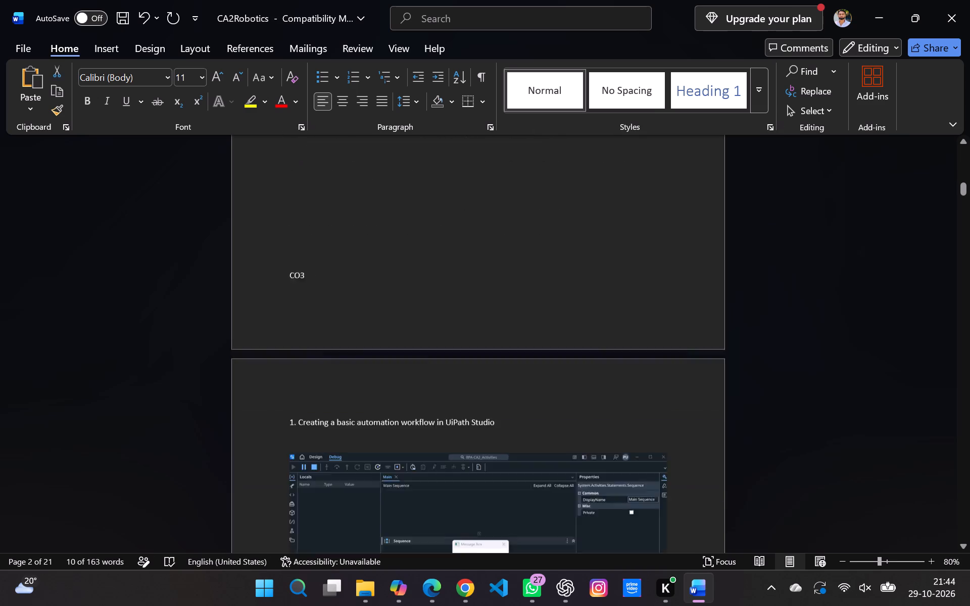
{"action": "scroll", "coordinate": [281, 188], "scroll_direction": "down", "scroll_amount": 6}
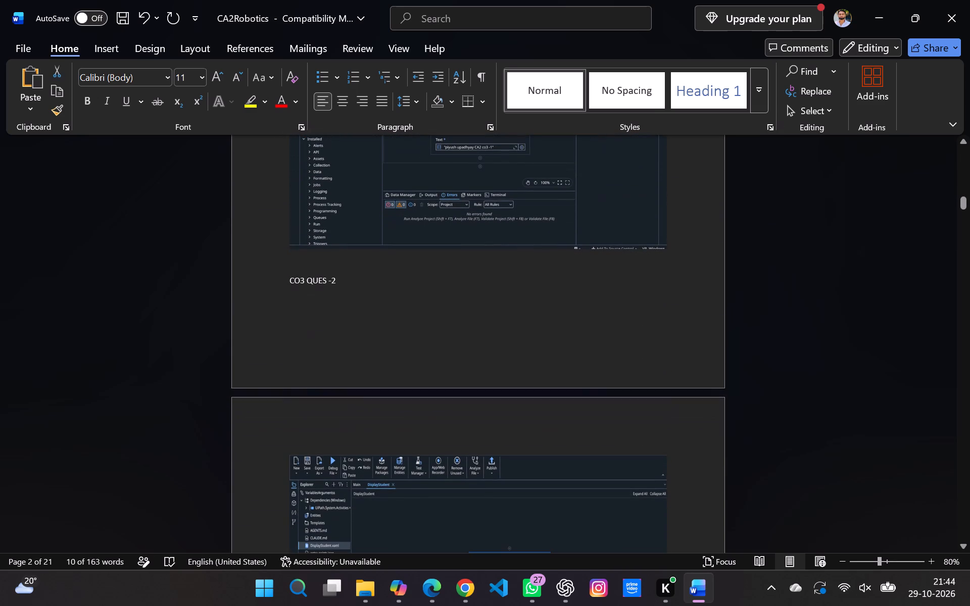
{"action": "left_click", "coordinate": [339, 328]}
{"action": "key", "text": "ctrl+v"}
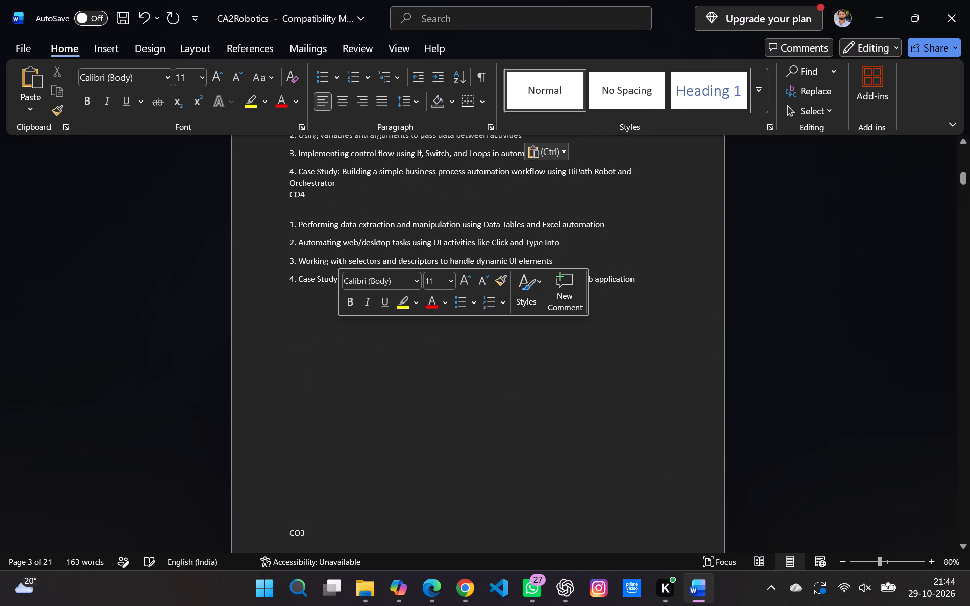
Copy "2. Using variables and arguments to pass data between activities" from the question list onto a new line below the CO3 QUES -2 heading.
{"action": "scroll", "coordinate": [339, 328], "scroll_direction": "down", "scroll_amount": 2}
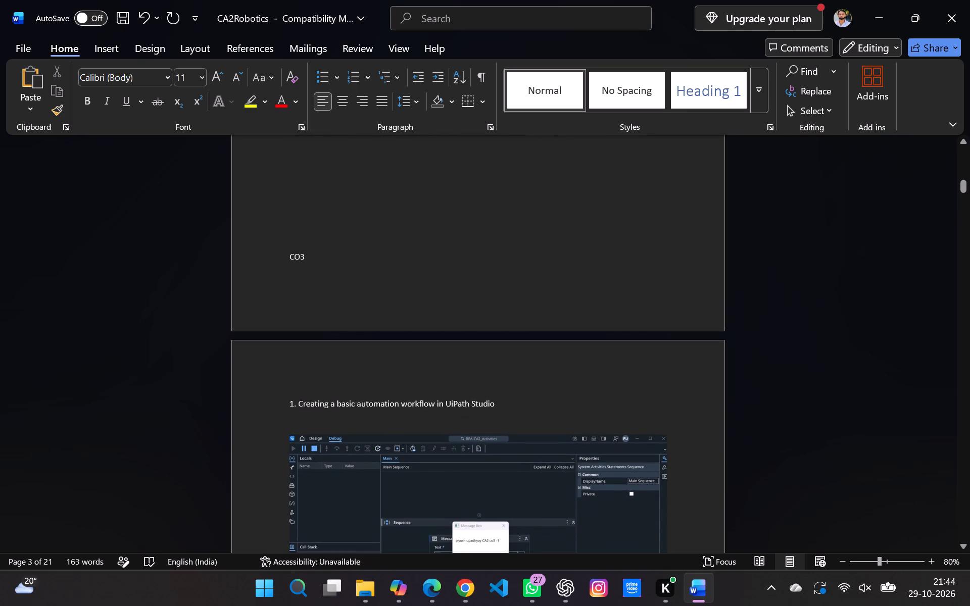
{"action": "scroll", "coordinate": [339, 328], "scroll_direction": "down", "scroll_amount": 4}
{"action": "scroll", "coordinate": [339, 328], "scroll_direction": "up", "scroll_amount": 2}
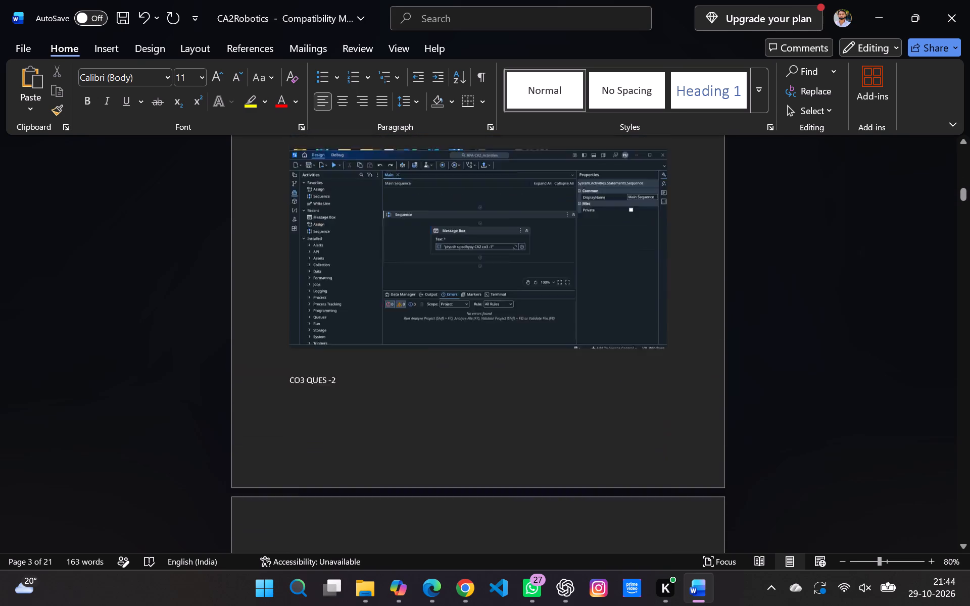
{"action": "scroll", "coordinate": [339, 328], "scroll_direction": "up", "scroll_amount": 5}
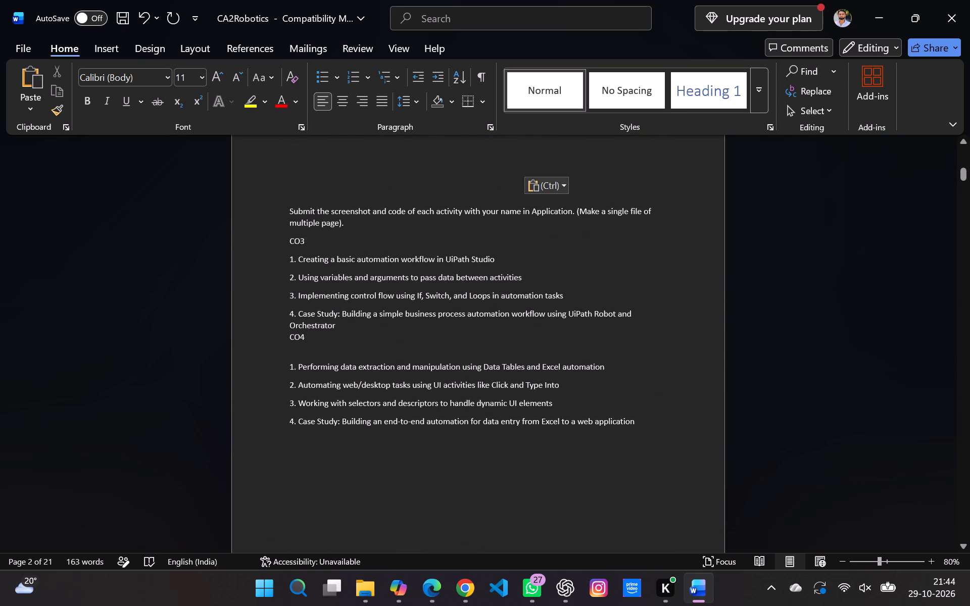
{"action": "left_click_drag", "start_coordinate": [283, 274], "coordinate": [527, 276]}
{"action": "key", "text": "ctrl+c"}
{"action": "scroll", "coordinate": [527, 276], "scroll_direction": "down", "scroll_amount": 5}
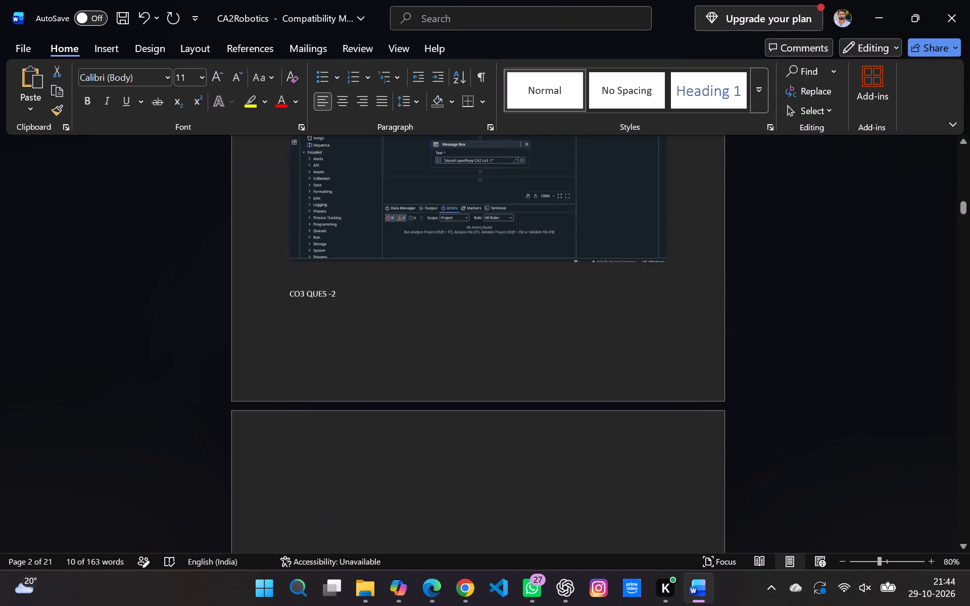
{"action": "scroll", "coordinate": [527, 276], "scroll_direction": "down", "scroll_amount": 1}
{"action": "scroll", "coordinate": [527, 276], "scroll_direction": "up", "scroll_amount": 2}
{"action": "left_click", "coordinate": [356, 338]}
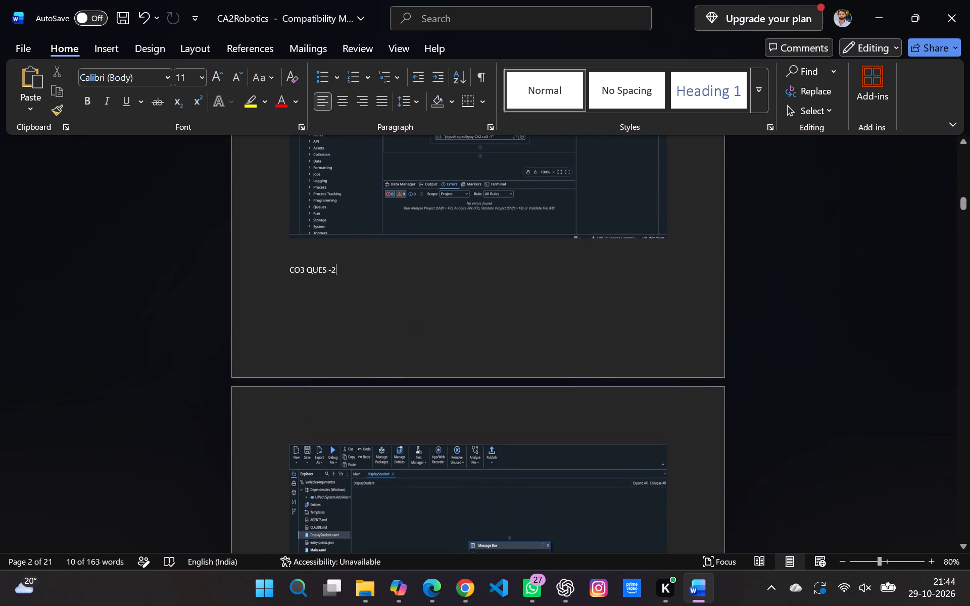
{"action": "key", "text": "Return"}
{"action": "key", "text": "ctrl+v"}
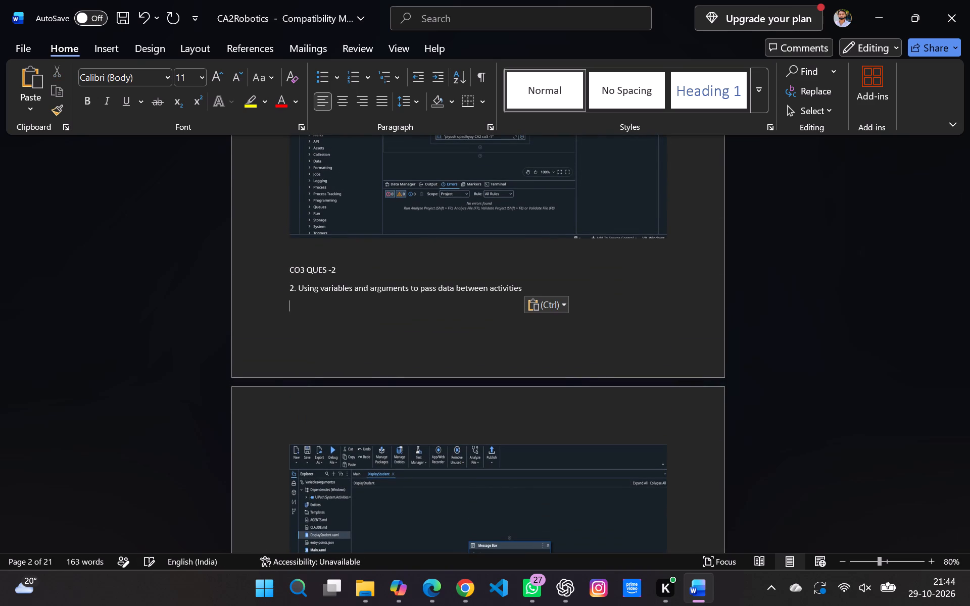
Select "3. Implementing control flow using If, Switch, and Loops in automation tasks" in the question list on page 2.
{"action": "scroll", "coordinate": [356, 338], "scroll_direction": "up", "scroll_amount": 6}
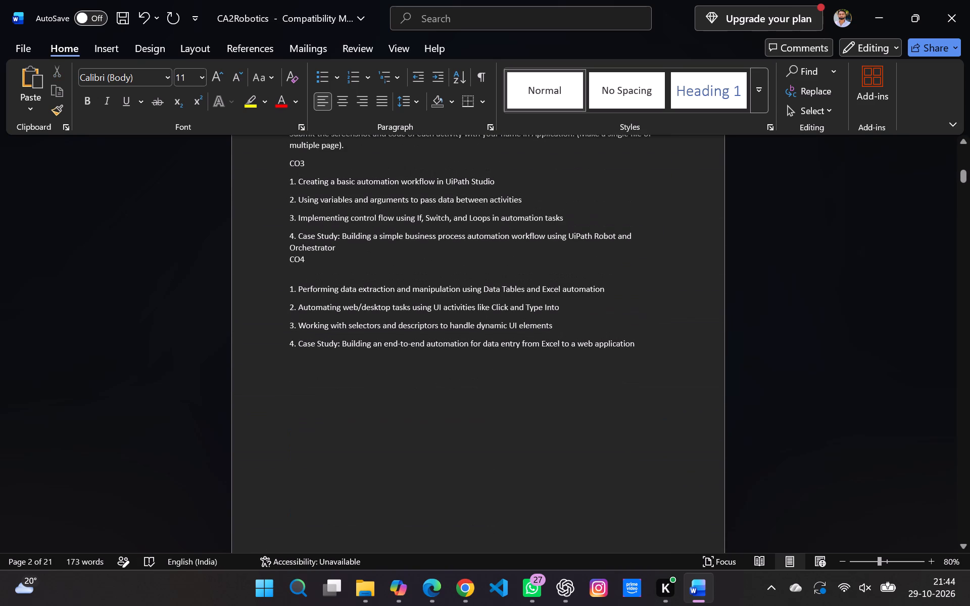
{"action": "left_click_drag", "start_coordinate": [285, 227], "coordinate": [298, 240]}
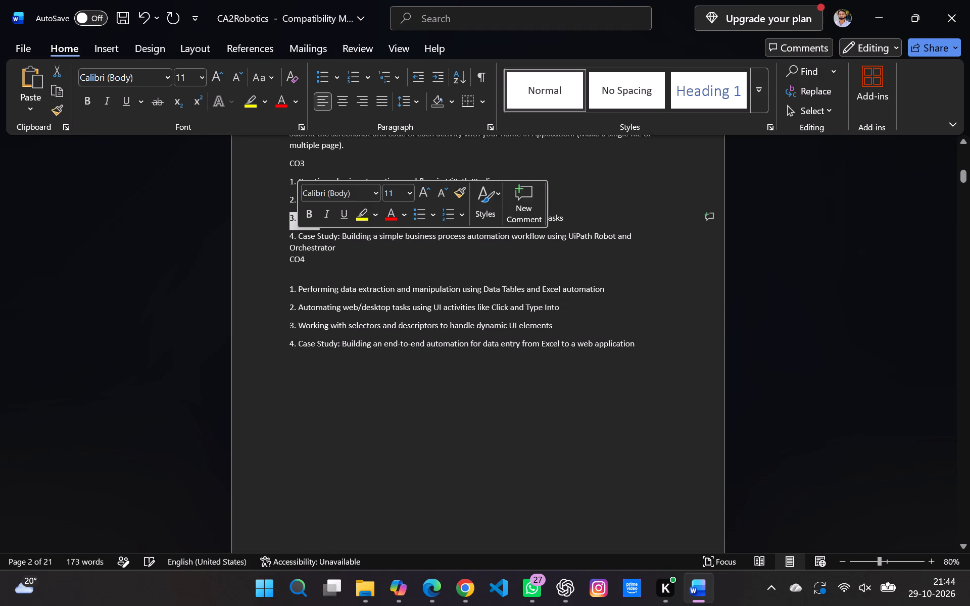
{"action": "left_click", "coordinate": [280, 215]}
{"action": "left_click_drag", "start_coordinate": [280, 215], "coordinate": [327, 217]}
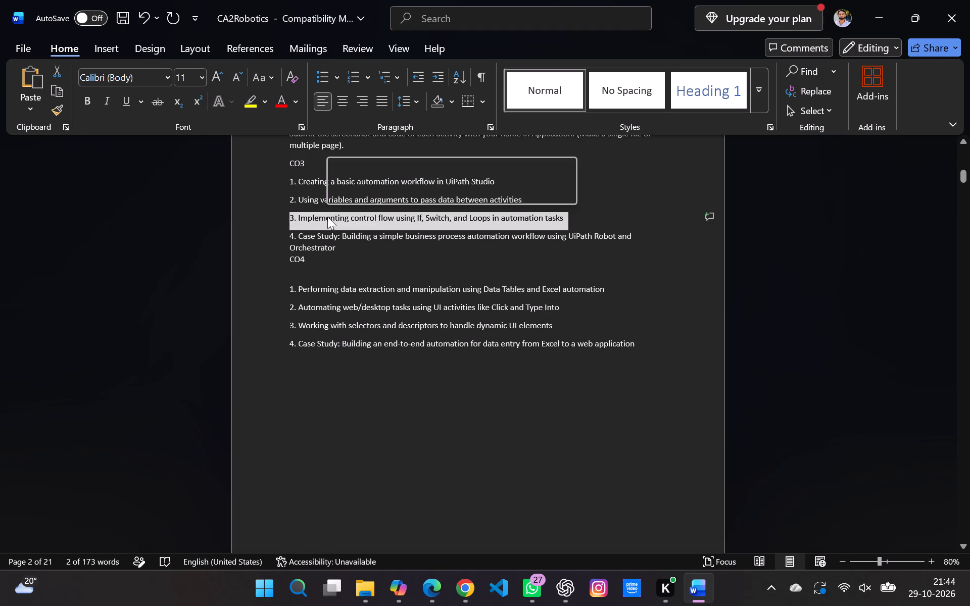
Copy "3. Implementing control flow using If, Switch, and Loops in automation tasks" onto a new line below the CO3 QUES -3 heading.
{"action": "key", "text": "ctrl+c"}
{"action": "scroll", "coordinate": [327, 217], "scroll_direction": "down", "scroll_amount": 5}
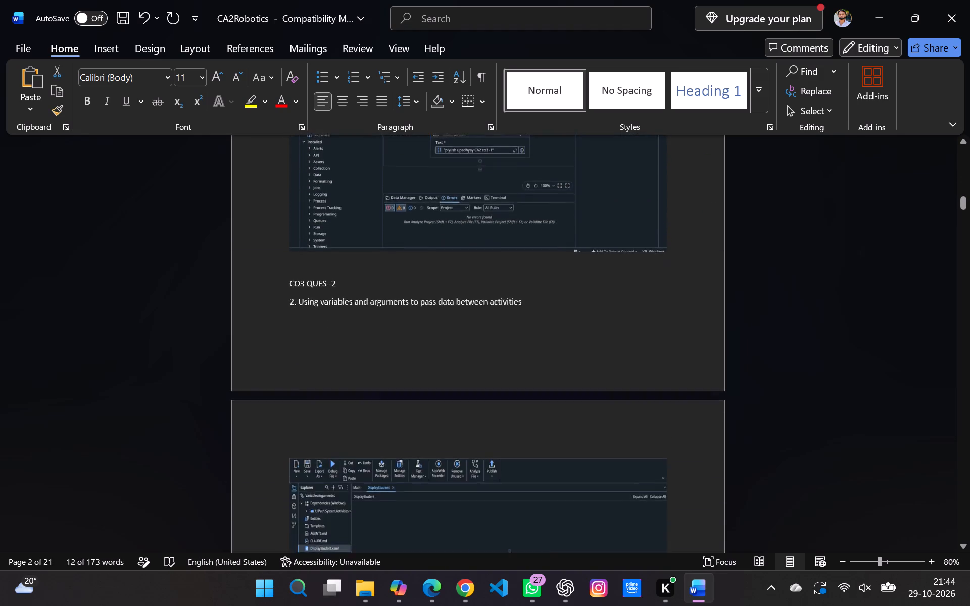
{"action": "scroll", "coordinate": [327, 217], "scroll_direction": "down", "scroll_amount": 4}
{"action": "left_click", "coordinate": [327, 217]}
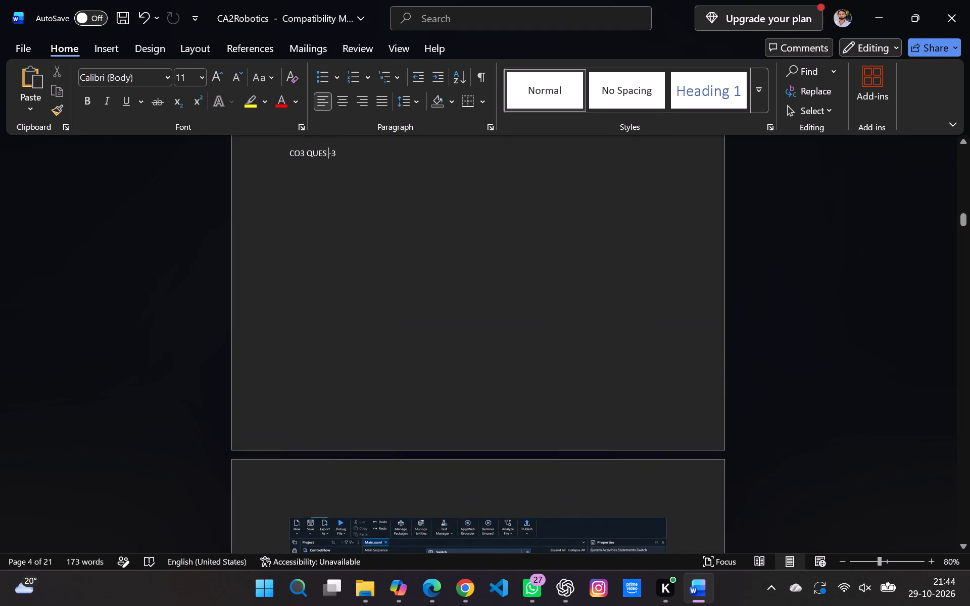
{"action": "key", "text": "Right"}
{"action": "key", "text": "Right"}
{"action": "key", "text": "Return"}
{"action": "key", "text": "ctrl+v"}
Copy the question 4 case study on UiPath Robot and Orchestrator from page 2 onto a new line below the CO3 QUES- 4 heading.
{"action": "scroll", "coordinate": [327, 217], "scroll_direction": "up", "scroll_amount": 8}
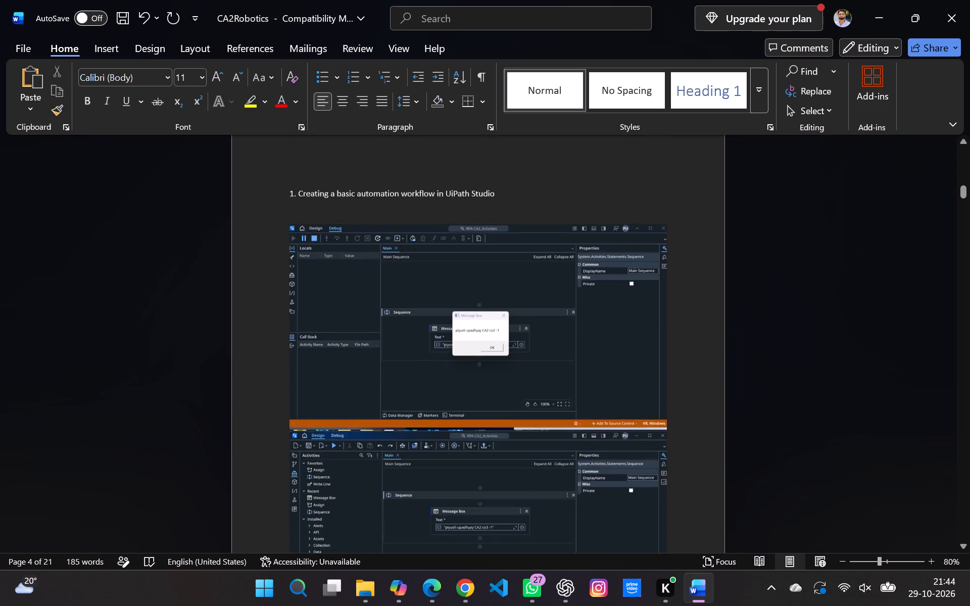
{"action": "scroll", "coordinate": [327, 217], "scroll_direction": "up", "scroll_amount": 2}
{"action": "left_click_drag", "start_coordinate": [285, 172], "coordinate": [350, 188]}
{"action": "key", "text": "ctrl+c"}
{"action": "scroll", "coordinate": [350, 188], "scroll_direction": "down", "scroll_amount": 2}
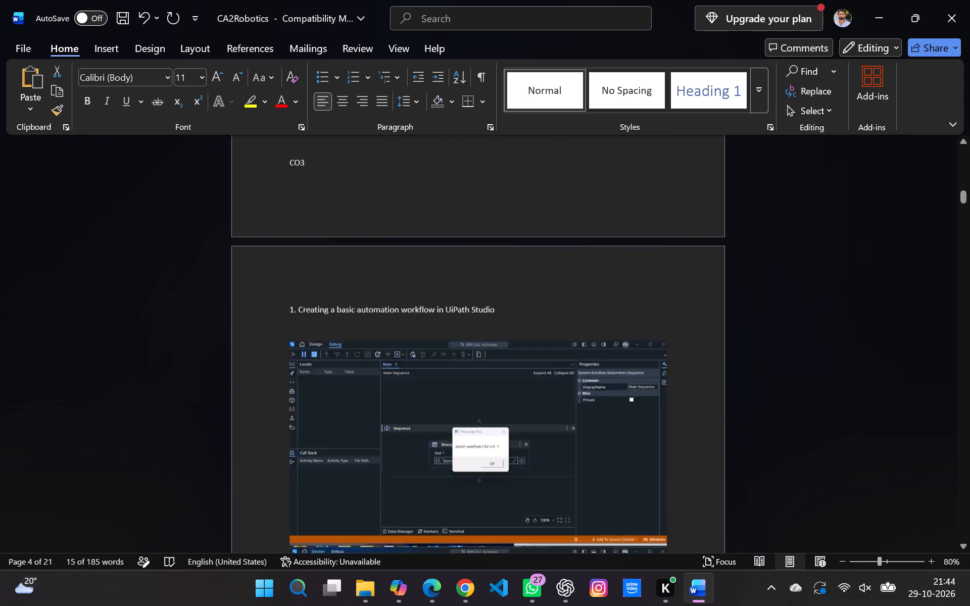
{"action": "scroll", "coordinate": [350, 188], "scroll_direction": "down", "scroll_amount": 10}
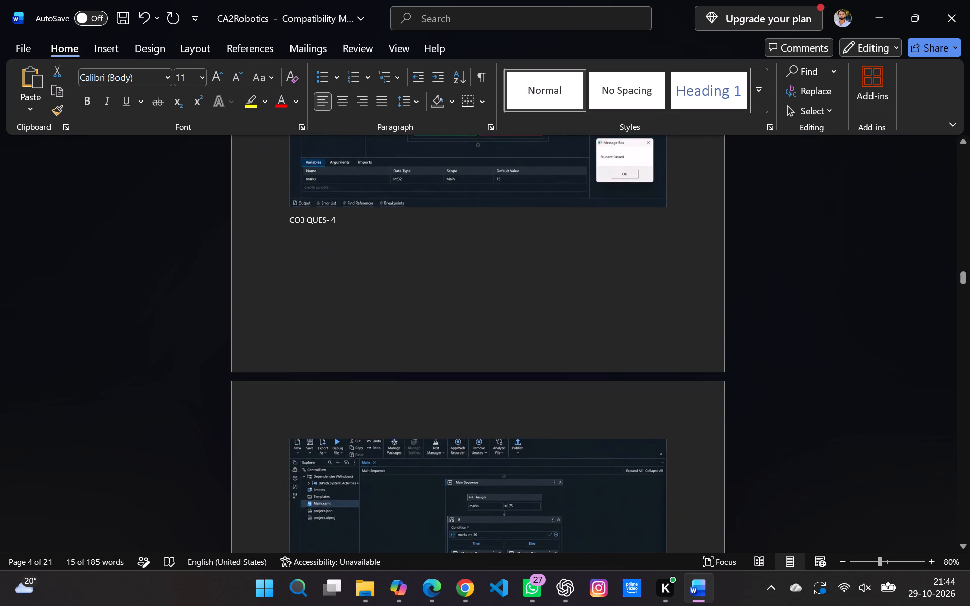
{"action": "left_click", "coordinate": [326, 290]}
{"action": "key", "text": "Down"}
{"action": "key", "text": "Down"}
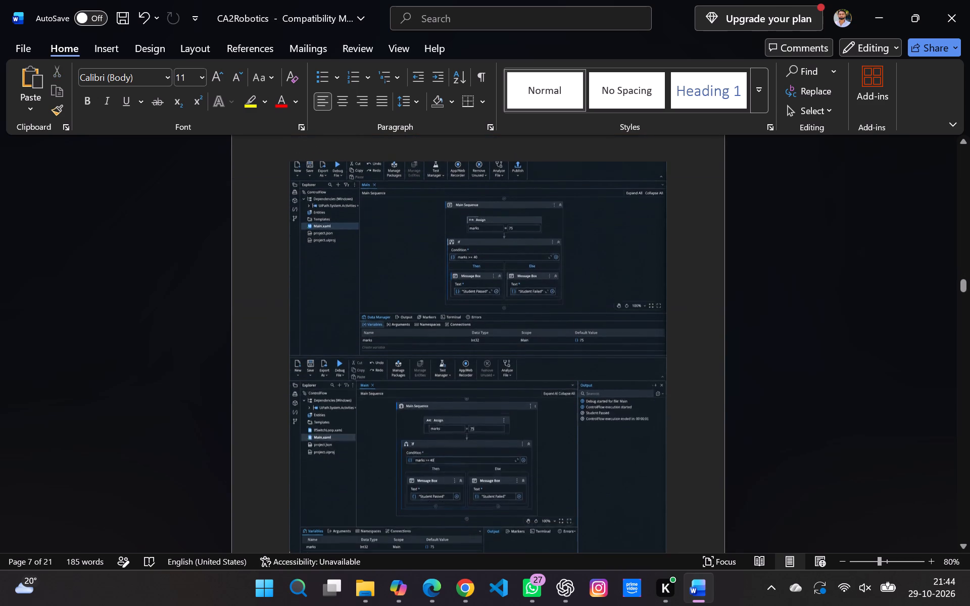
{"action": "key", "text": "Up"}
{"action": "key", "text": "Up"}
{"action": "key", "text": "Up"}
{"action": "key", "text": "Right"}
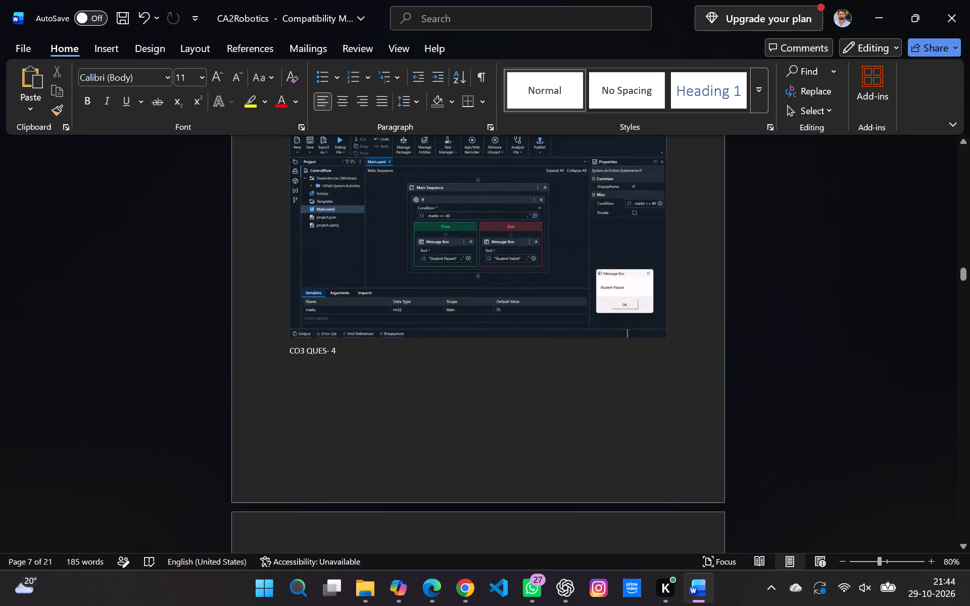
{"action": "left_click", "coordinate": [342, 353]}
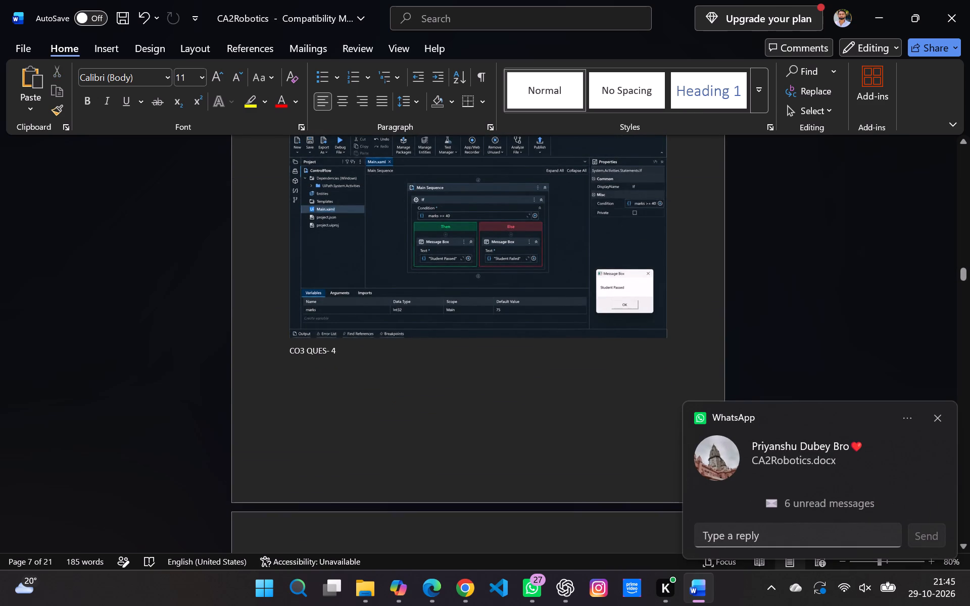
{"action": "key", "text": "Return"}
{"action": "key", "text": "ctrl+v"}
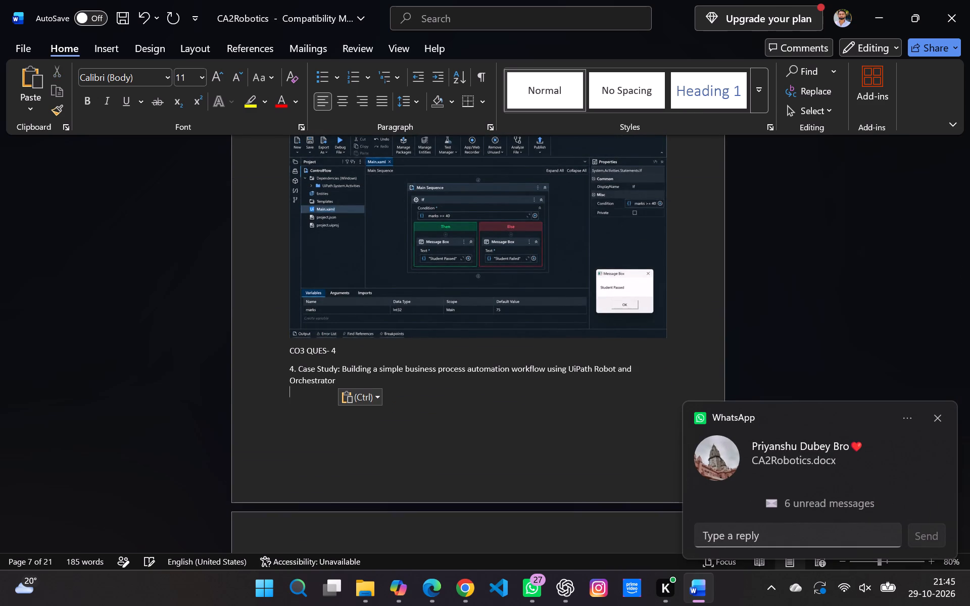
Copy "1. Performing data extraction and manipulation using Data Tables and Excel automation" from the CO4 question list on page 2.
{"action": "scroll", "coordinate": [342, 353], "scroll_direction": "up", "scroll_amount": 12}
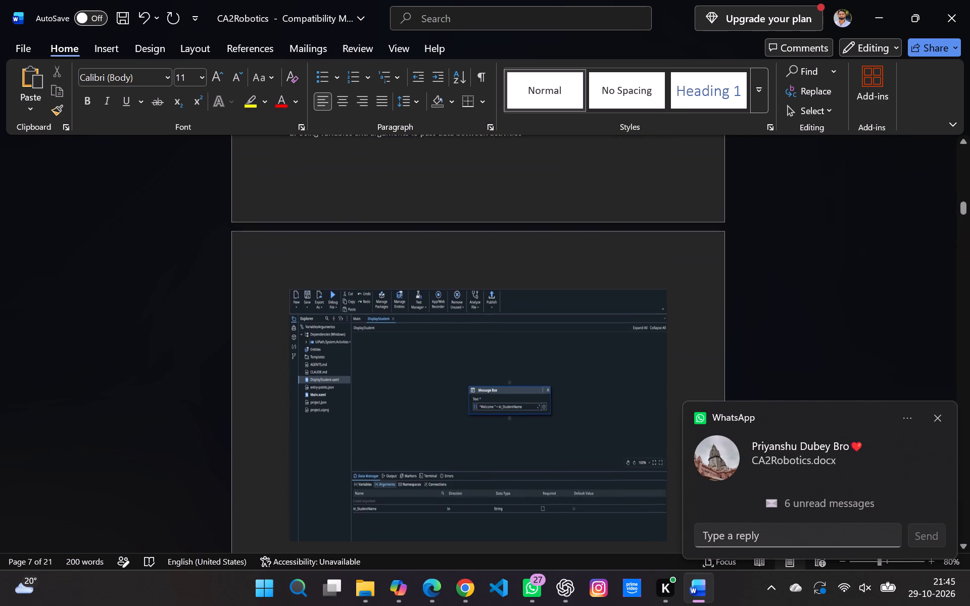
{"action": "scroll", "coordinate": [342, 353], "scroll_direction": "up", "scroll_amount": 7}
{"action": "scroll", "coordinate": [342, 353], "scroll_direction": "down", "scroll_amount": 4}
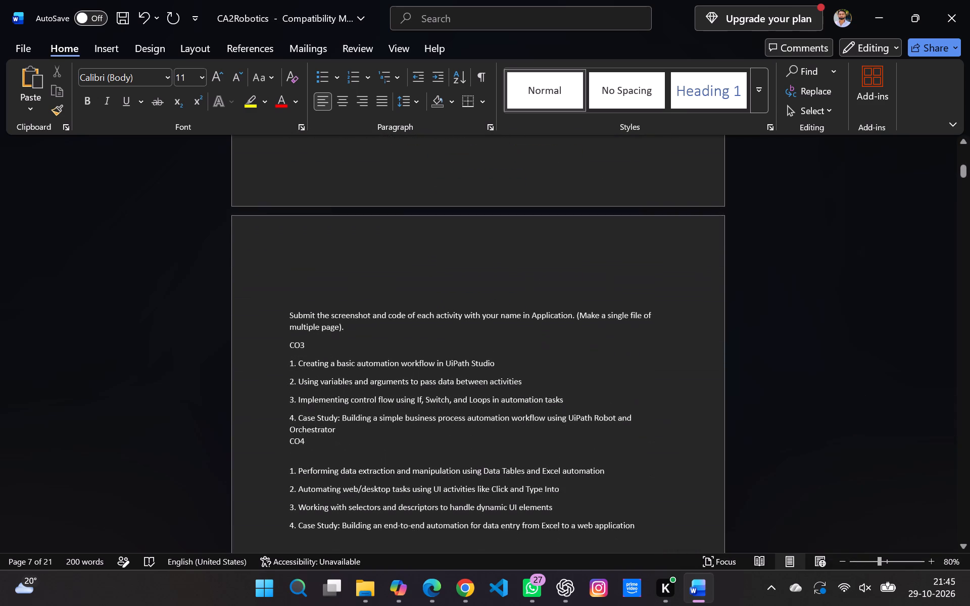
{"action": "scroll", "coordinate": [342, 353], "scroll_direction": "down", "scroll_amount": 1}
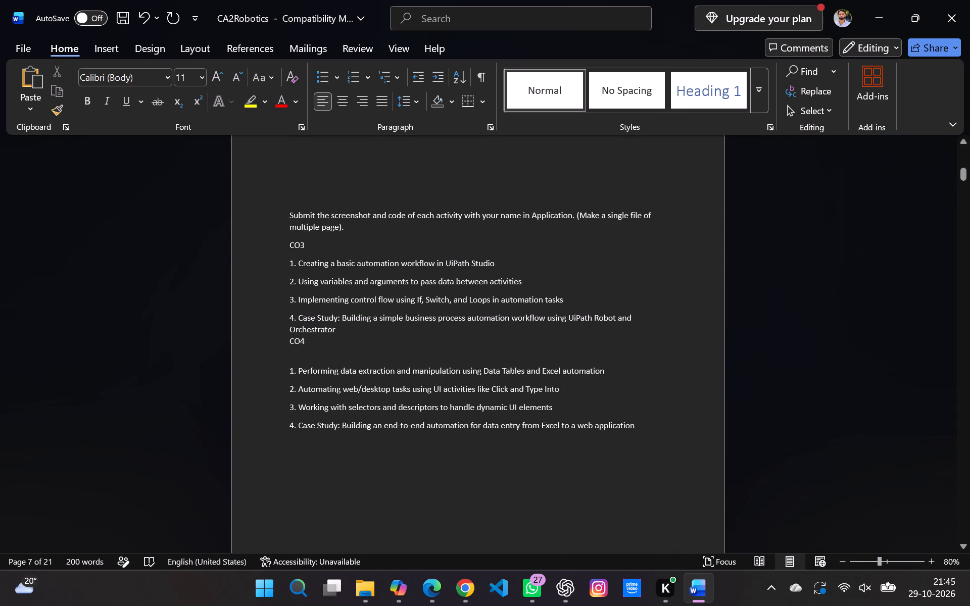
{"action": "left_click_drag", "start_coordinate": [283, 367], "coordinate": [603, 371]}
{"action": "key", "text": "ctrl+c"}
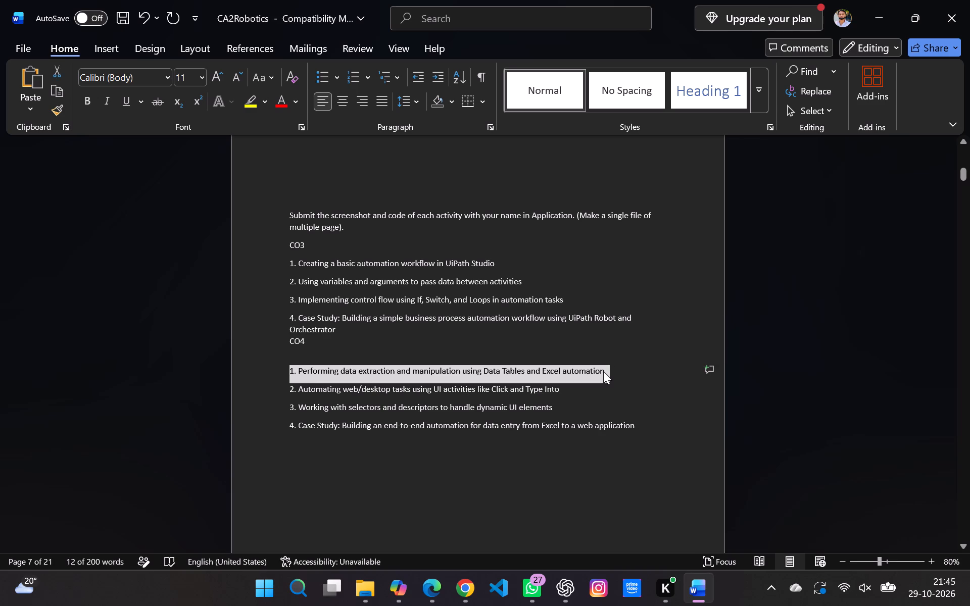
Paste the copied "1. Performing data extraction and manipulation using Data Tables and Excel automation" on a new line below the CO4 QUES- 1 heading.
{"action": "scroll", "coordinate": [603, 371], "scroll_direction": "down", "scroll_amount": 10}
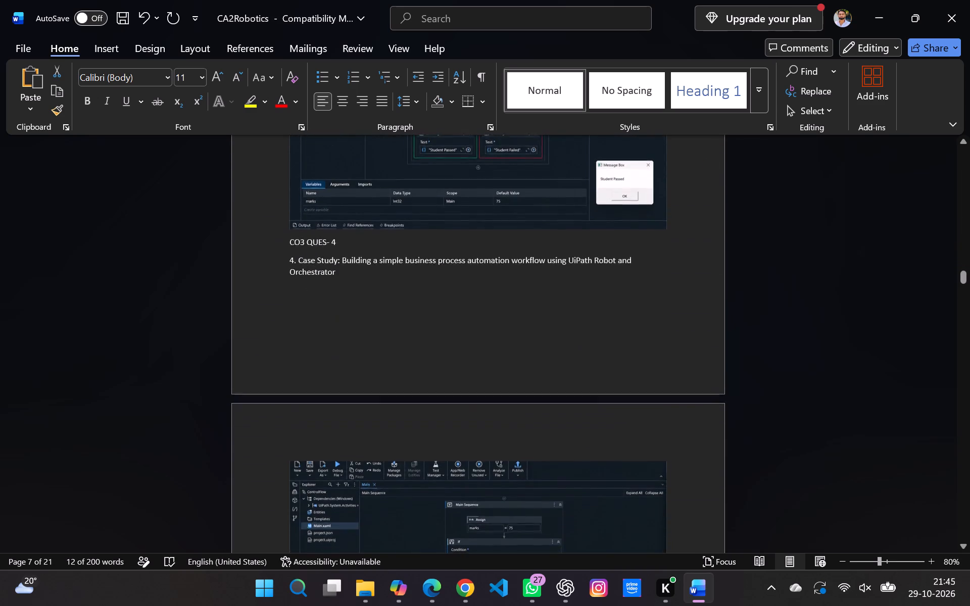
{"action": "scroll", "coordinate": [603, 371], "scroll_direction": "down", "scroll_amount": 6}
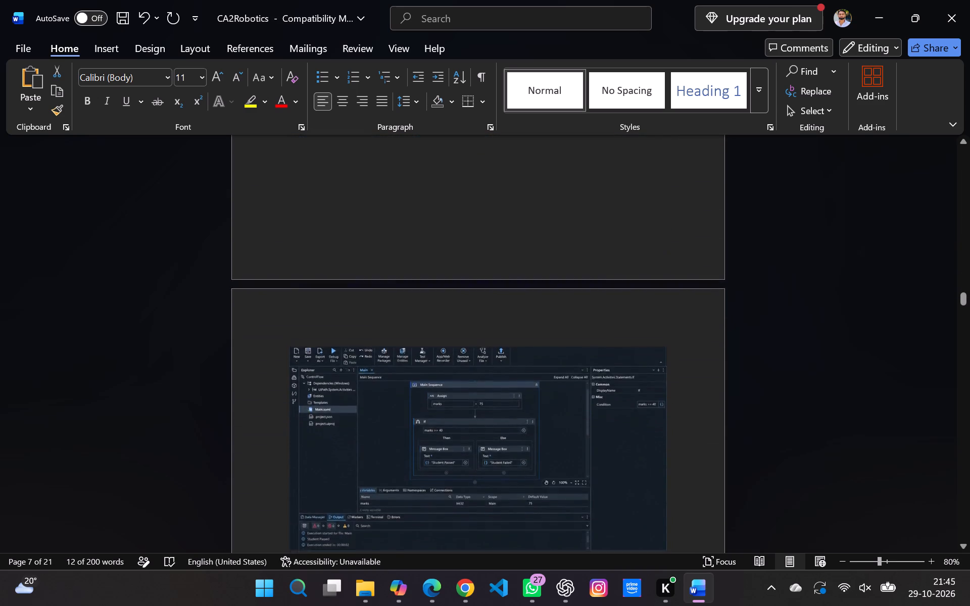
{"action": "scroll", "coordinate": [603, 371], "scroll_direction": "down", "scroll_amount": 4}
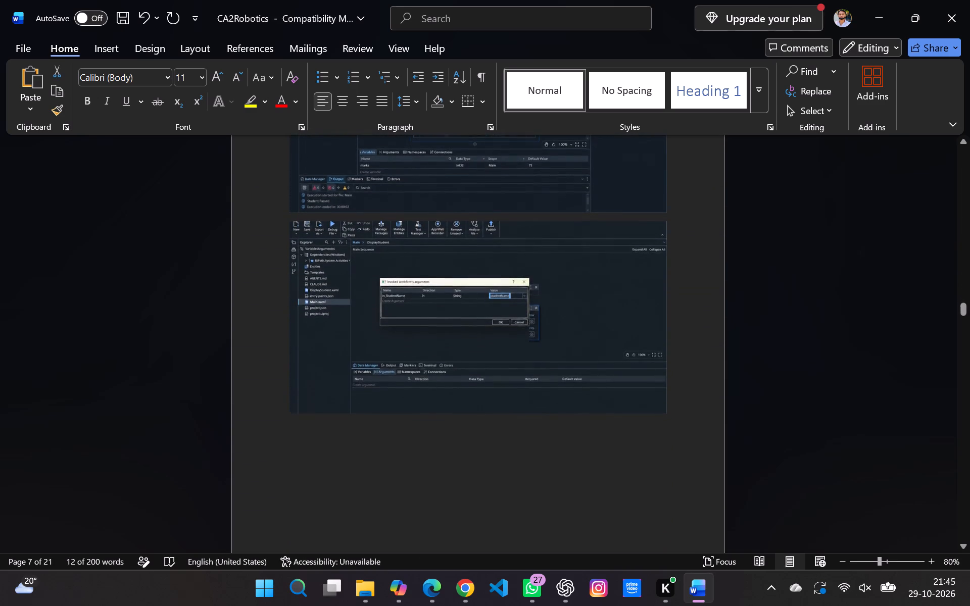
{"action": "scroll", "coordinate": [603, 371], "scroll_direction": "down", "scroll_amount": 7}
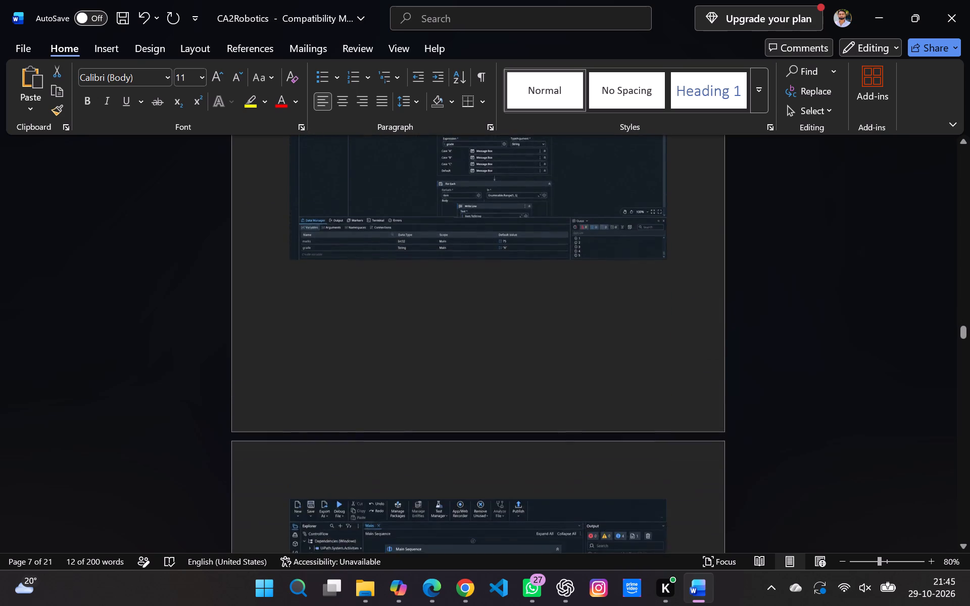
{"action": "scroll", "coordinate": [603, 371], "scroll_direction": "down", "scroll_amount": 6}
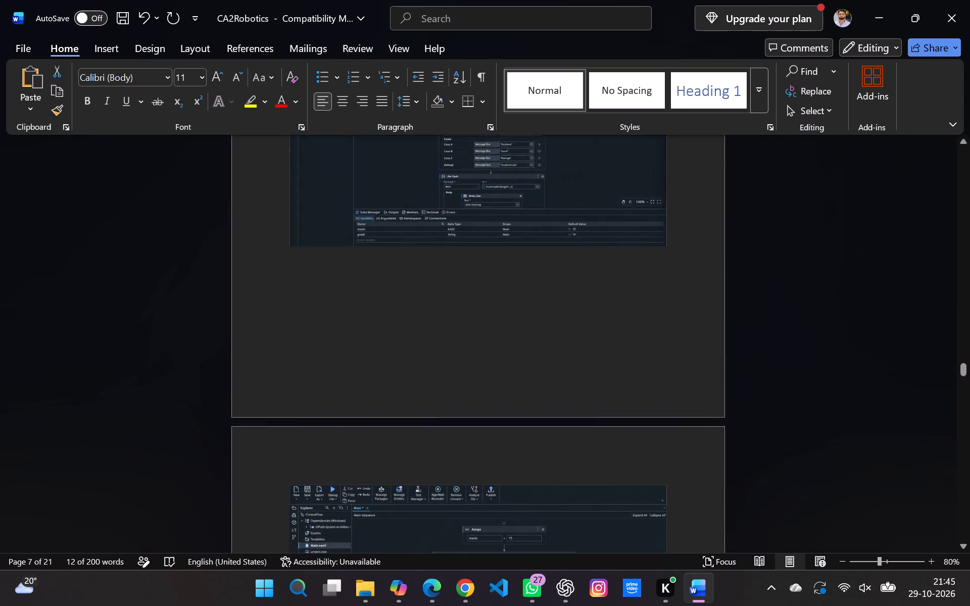
{"action": "scroll", "coordinate": [603, 371], "scroll_direction": "down", "scroll_amount": 3}
{"action": "scroll", "coordinate": [603, 371], "scroll_direction": "up", "scroll_amount": 1}
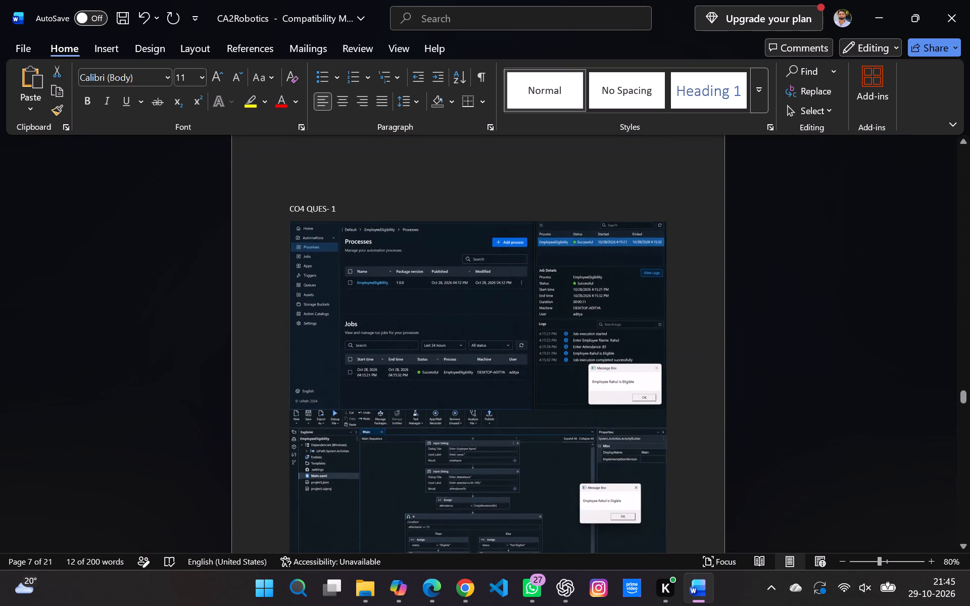
{"action": "scroll", "coordinate": [603, 371], "scroll_direction": "up", "scroll_amount": 4}
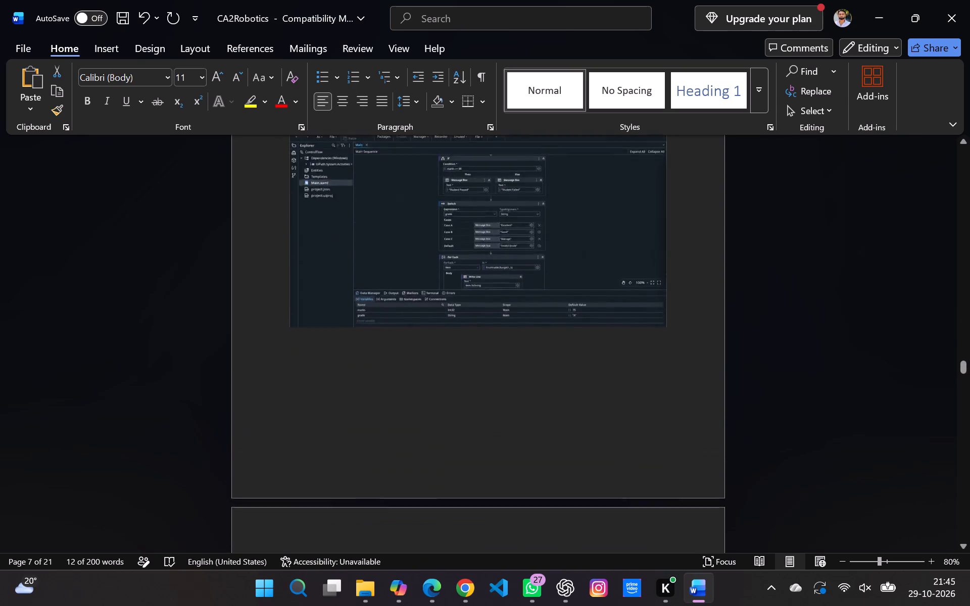
{"action": "scroll", "coordinate": [603, 371], "scroll_direction": "up", "scroll_amount": 7}
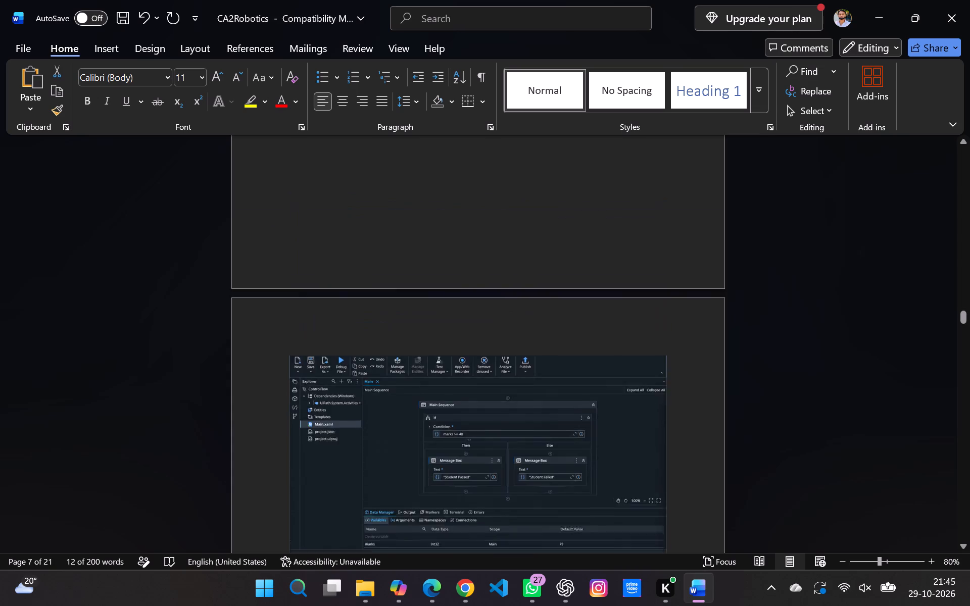
{"action": "scroll", "coordinate": [603, 371], "scroll_direction": "up", "scroll_amount": 7}
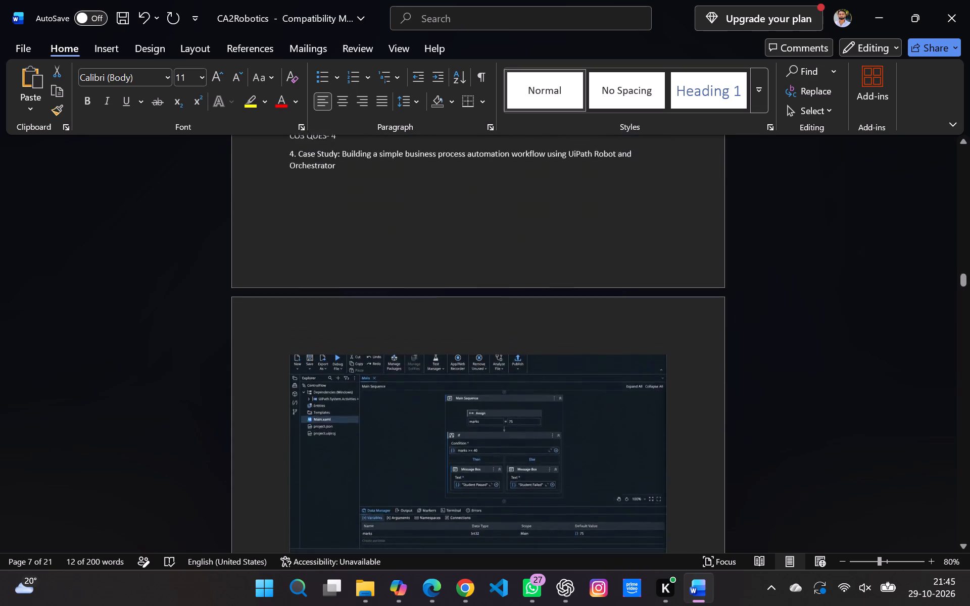
{"action": "scroll", "coordinate": [603, 371], "scroll_direction": "up", "scroll_amount": 2}
{"action": "scroll", "coordinate": [603, 371], "scroll_direction": "down", "scroll_amount": 3}
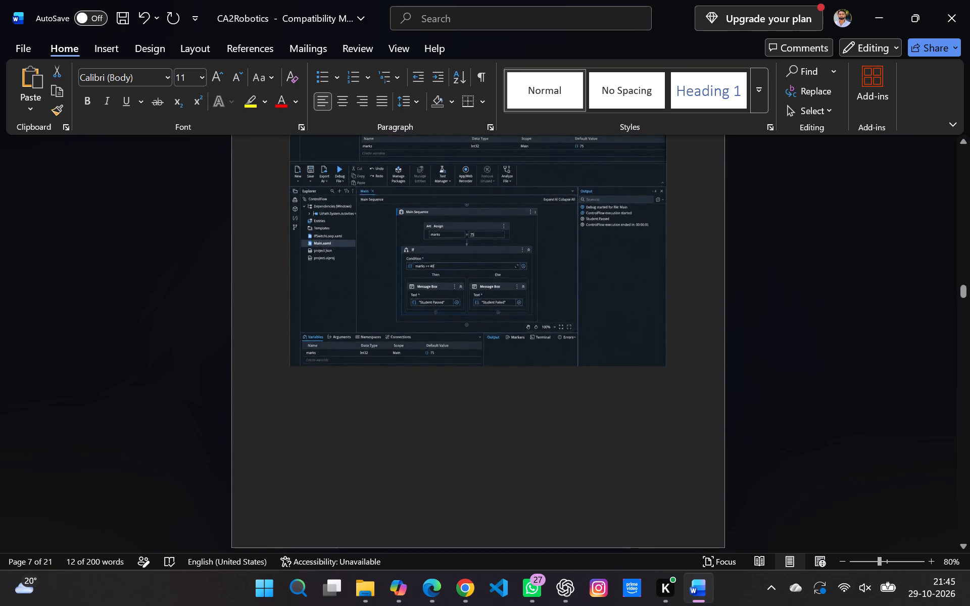
{"action": "scroll", "coordinate": [603, 371], "scroll_direction": "down", "scroll_amount": 4}
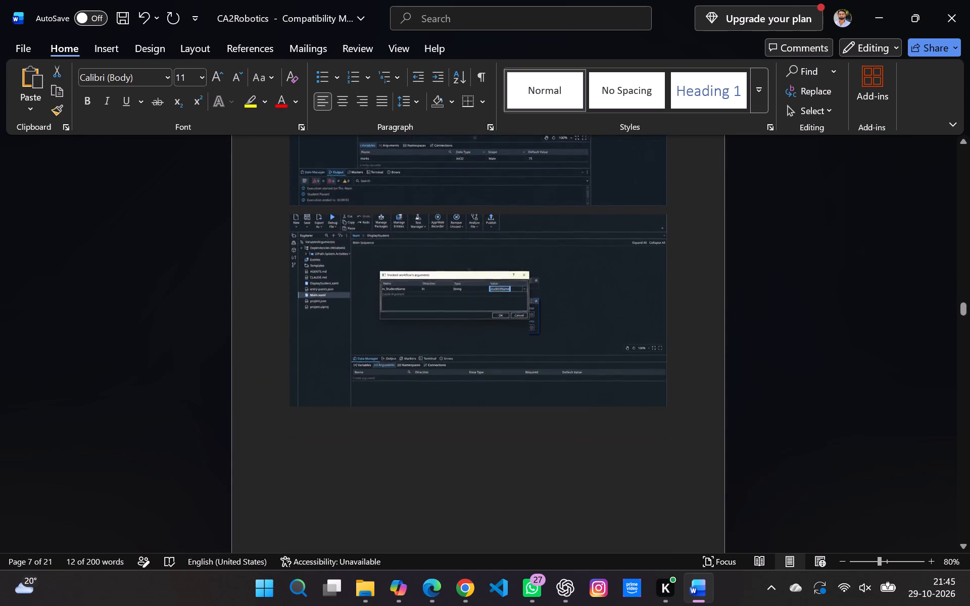
{"action": "scroll", "coordinate": [603, 371], "scroll_direction": "down", "scroll_amount": 4}
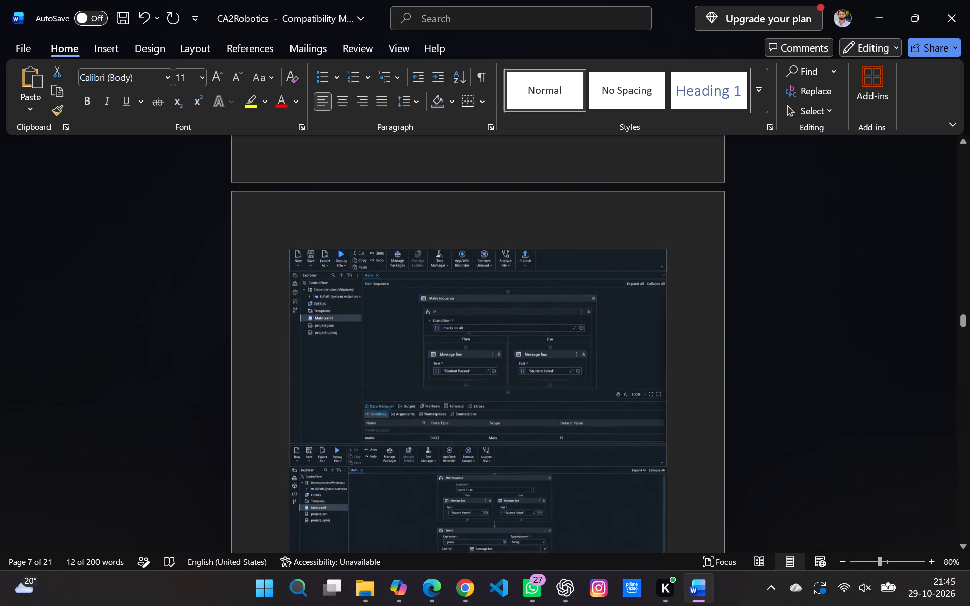
{"action": "scroll", "coordinate": [603, 371], "scroll_direction": "down", "scroll_amount": 6}
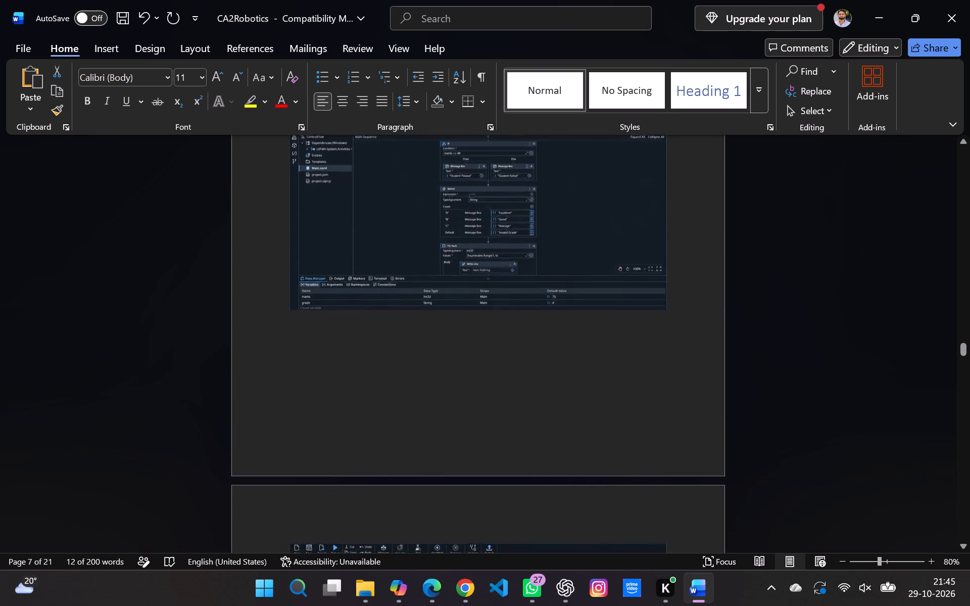
{"action": "scroll", "coordinate": [603, 371], "scroll_direction": "down", "scroll_amount": 5}
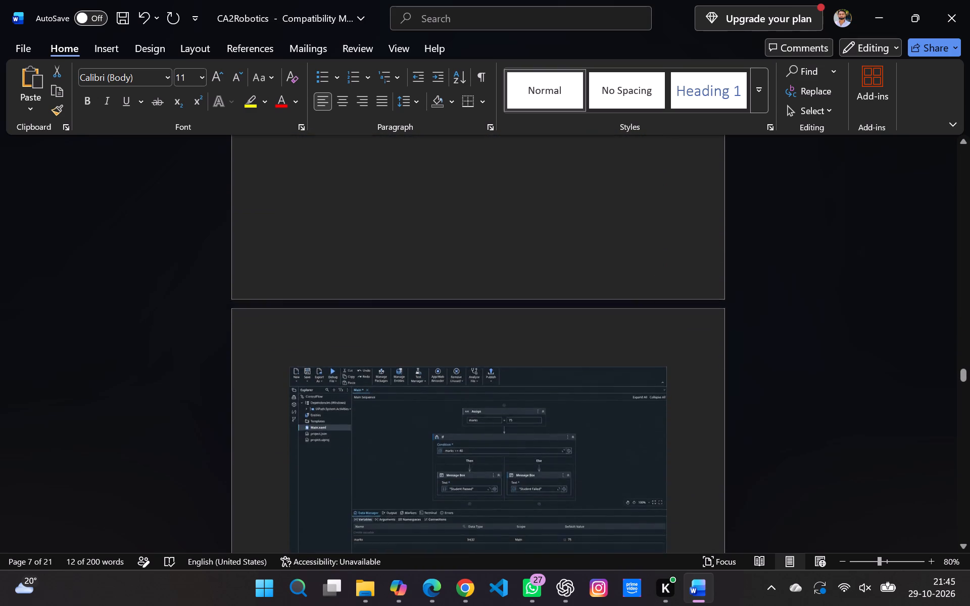
{"action": "scroll", "coordinate": [603, 371], "scroll_direction": "down", "scroll_amount": 4}
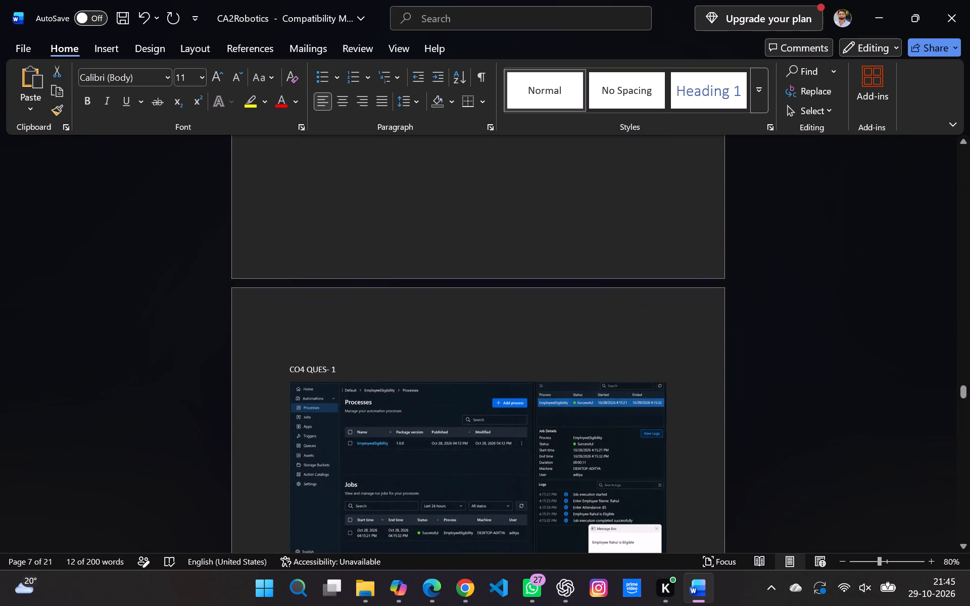
{"action": "left_click", "coordinate": [404, 369]}
{"action": "key", "text": "Return"}
{"action": "key", "text": "ctrl+v"}
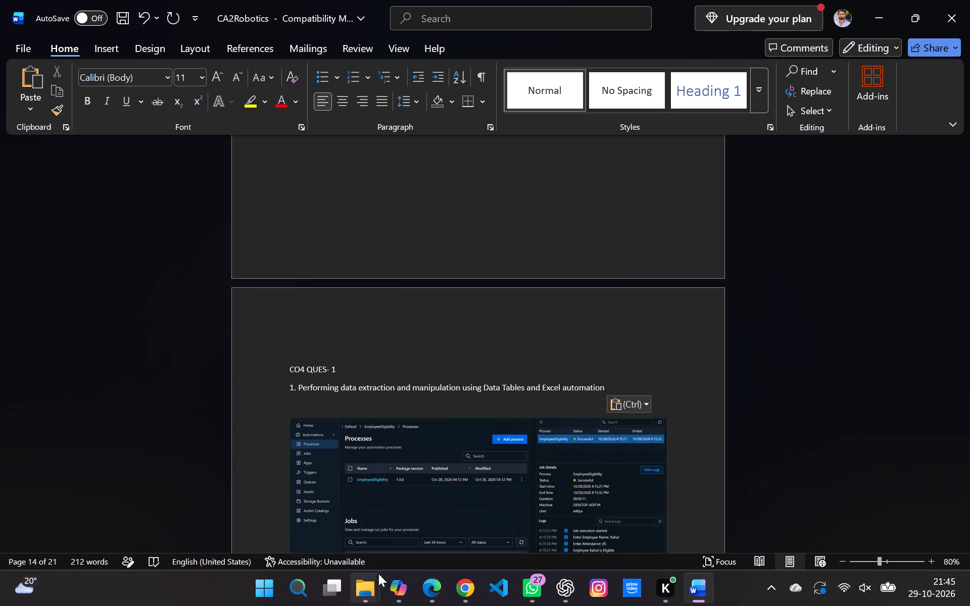
Switch to Chrome and copy CO4 question "2. Automating web/desktop tasks using UI activities like Click and Type Into" from the CA2-ASSIGNMENT page.
{"action": "left_click", "coordinate": [467, 582]}
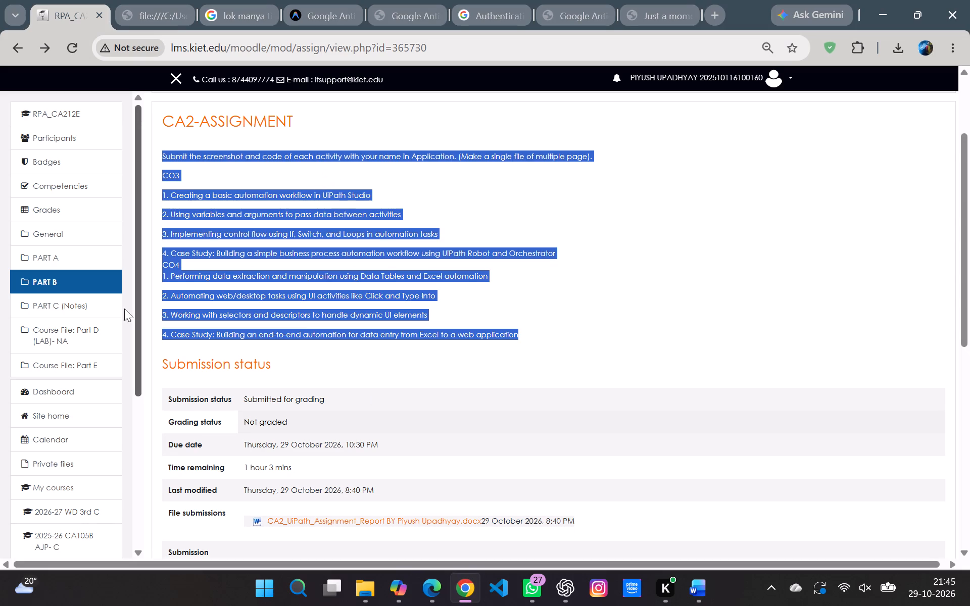
{"action": "left_click_drag", "start_coordinate": [161, 290], "coordinate": [386, 290]}
{"action": "left_click", "coordinate": [457, 300]}
{"action": "left_click_drag", "start_coordinate": [442, 293], "coordinate": [160, 301]}
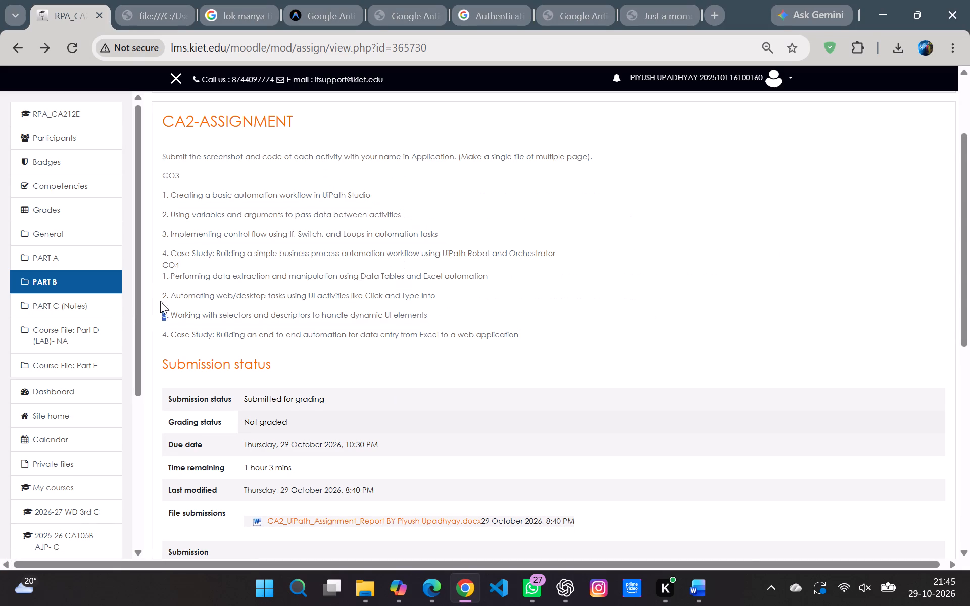
{"action": "left_click_drag", "start_coordinate": [160, 301], "coordinate": [149, 297]}
{"action": "key", "text": "ctrl+c"}
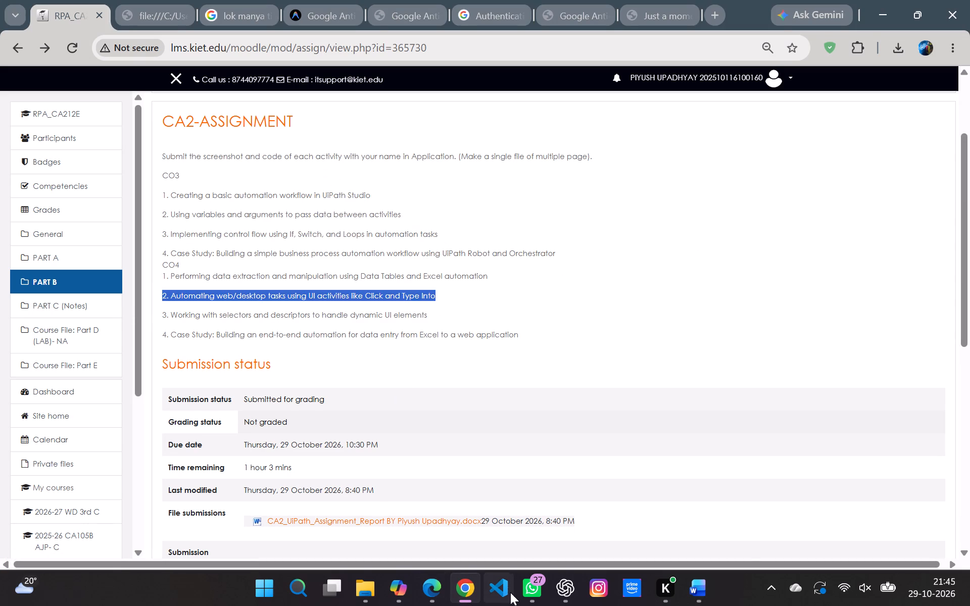
Switch to Word and paste the copied "2. Automating web/desktop tasks using UI activities like Click and Type Into" below the CO 4 QUES – 2 heading.
{"action": "left_click", "coordinate": [696, 602]}
{"action": "scroll", "coordinate": [555, 450], "scroll_direction": "down", "scroll_amount": 2}
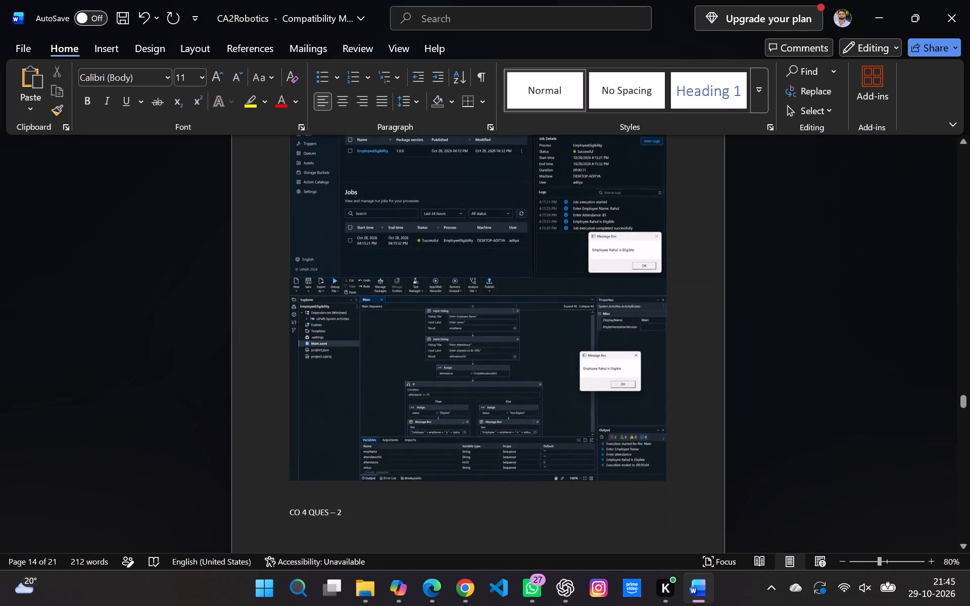
{"action": "scroll", "coordinate": [555, 450], "scroll_direction": "down", "scroll_amount": 1}
{"action": "left_click", "coordinate": [404, 456]}
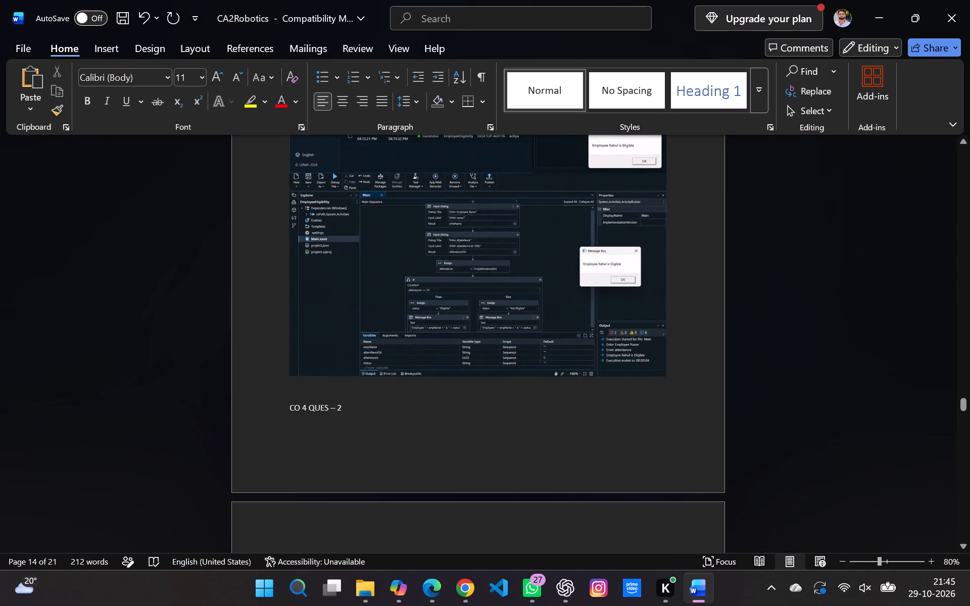
{"action": "key", "text": "ctrl+v"}
Copy "3. Working with selectors and descriptors to handle dynamic UI elements" from the question list to the line below the CO 4 QUES – 3 heading.
{"action": "scroll", "coordinate": [404, 456], "scroll_direction": "up", "scroll_amount": 20}
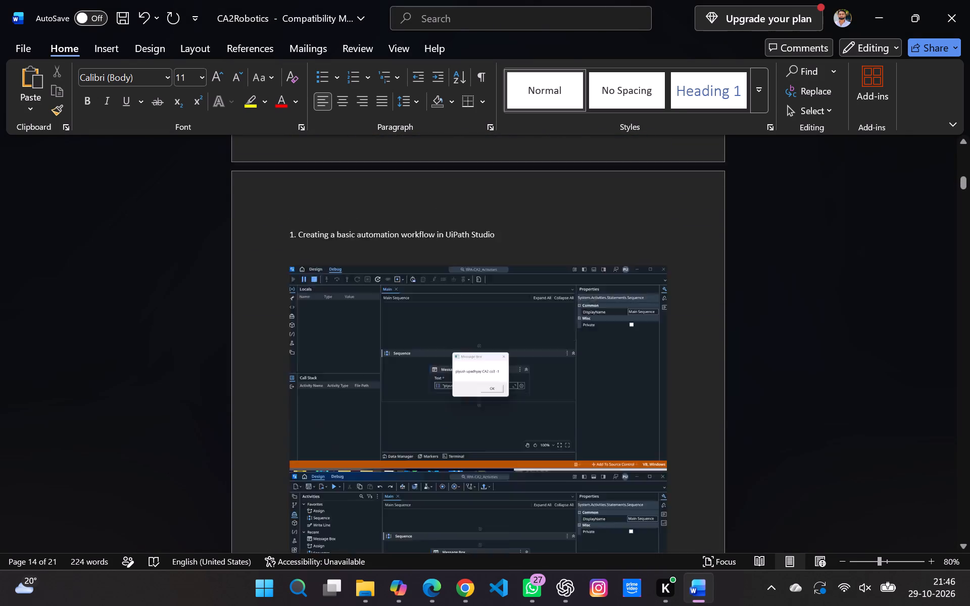
{"action": "scroll", "coordinate": [404, 456], "scroll_direction": "up", "scroll_amount": 9}
{"action": "scroll", "coordinate": [404, 456], "scroll_direction": "down", "scroll_amount": 7}
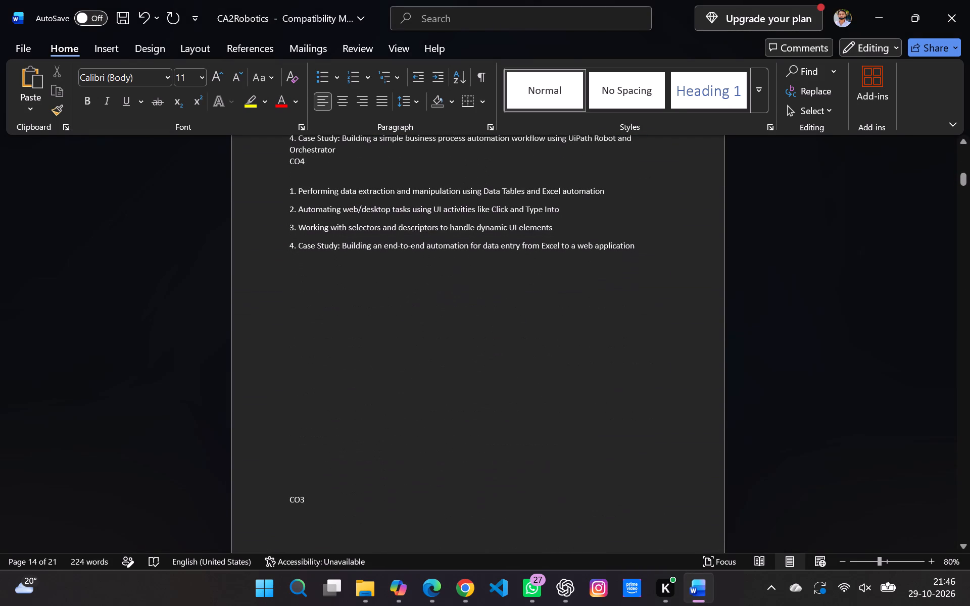
{"action": "left_click_drag", "start_coordinate": [278, 228], "coordinate": [503, 234]}
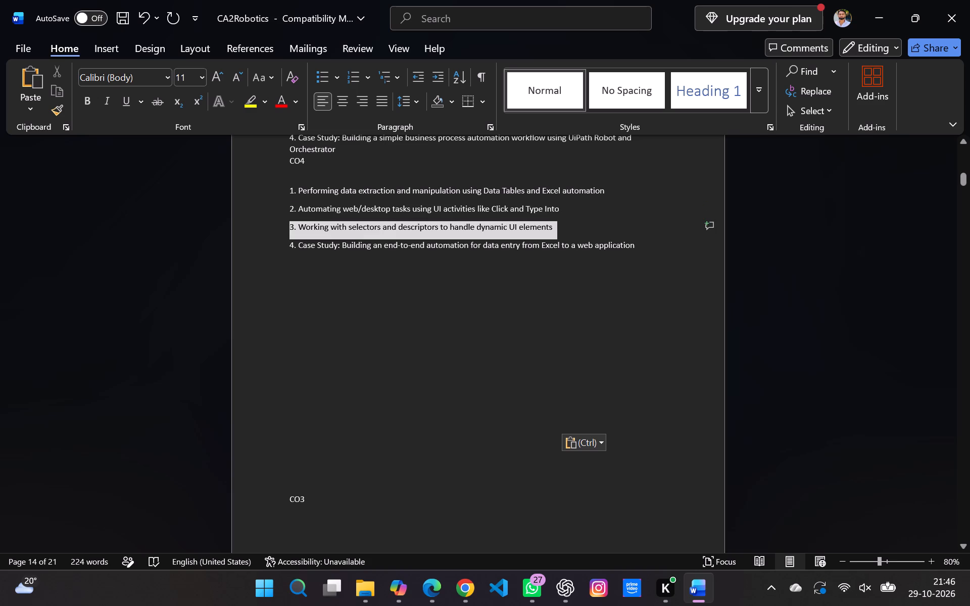
{"action": "left_click_drag", "start_coordinate": [503, 234], "coordinate": [503, 235]}
{"action": "key", "text": "ctrl+c"}
{"action": "scroll", "coordinate": [503, 235], "scroll_direction": "down", "scroll_amount": 20}
{"action": "scroll", "coordinate": [503, 235], "scroll_direction": "down", "scroll_amount": 11}
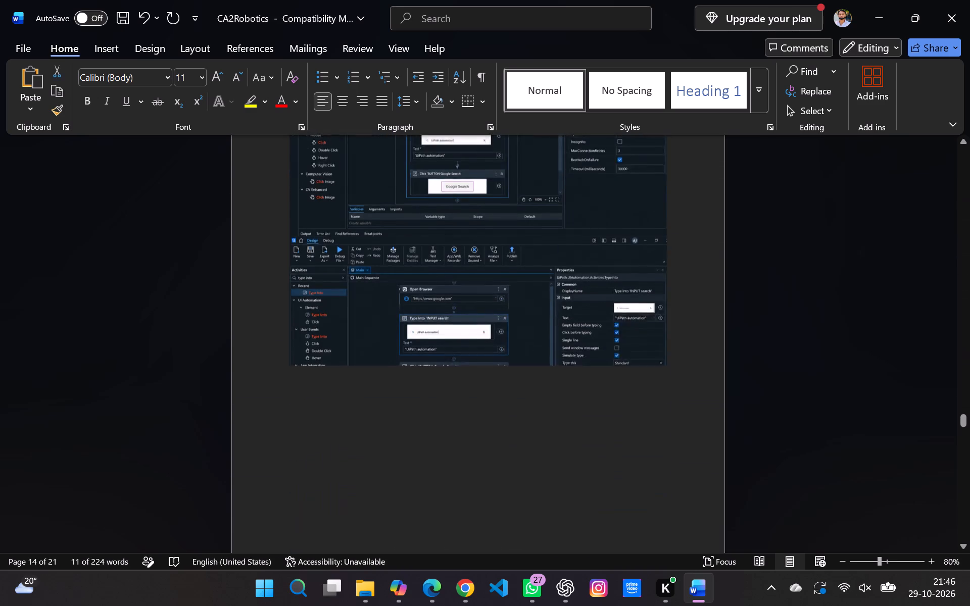
{"action": "scroll", "coordinate": [503, 235], "scroll_direction": "down", "scroll_amount": 6}
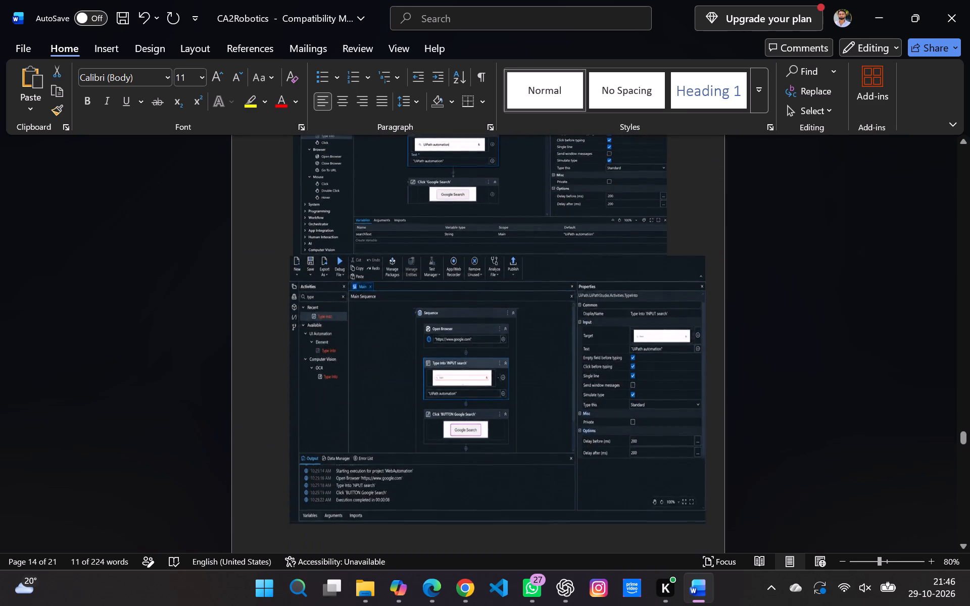
{"action": "scroll", "coordinate": [503, 235], "scroll_direction": "down", "scroll_amount": 4}
{"action": "left_click", "coordinate": [503, 235]}
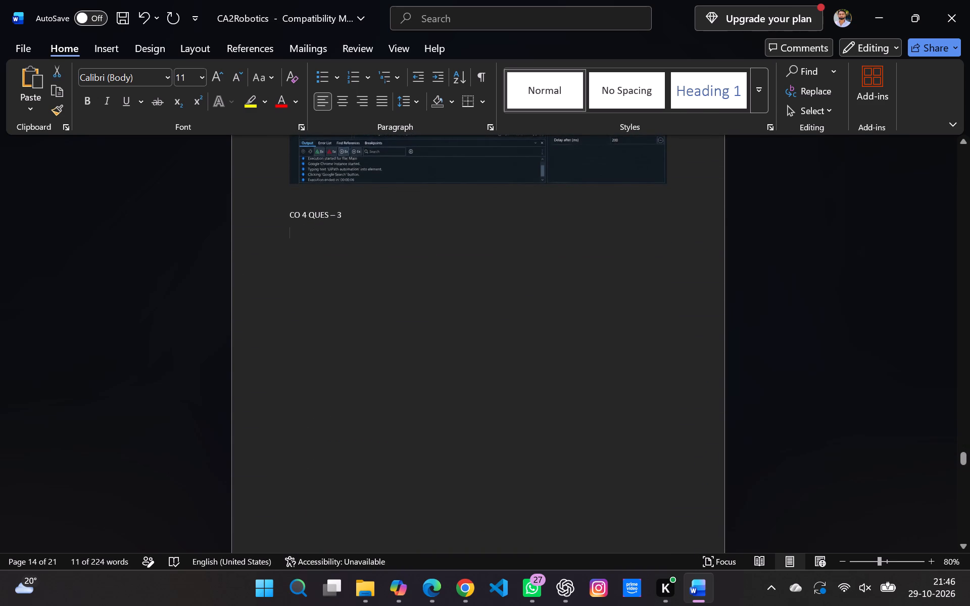
{"action": "key", "text": "ctrl+v"}
Copy "4. Case Study: Building an end-to-end automation for data entry from Excel to a web application" from the question list on page 2.
{"action": "scroll", "coordinate": [503, 235], "scroll_direction": "down", "scroll_amount": 3}
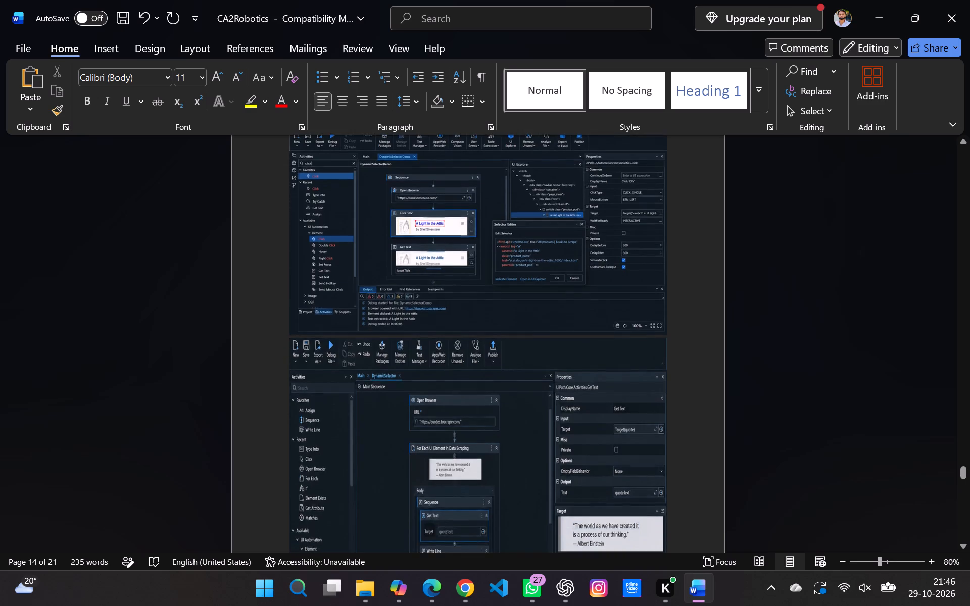
{"action": "scroll", "coordinate": [503, 235], "scroll_direction": "right", "scroll_amount": 1}
{"action": "scroll", "coordinate": [503, 235], "scroll_direction": "down", "scroll_amount": 2}
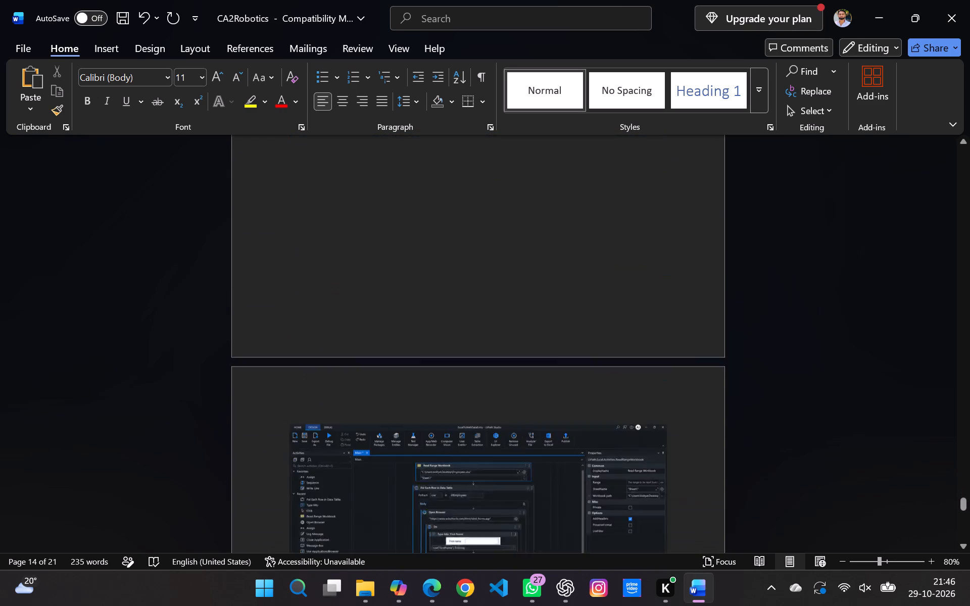
{"action": "scroll", "coordinate": [503, 235], "scroll_direction": "down", "scroll_amount": 1}
{"action": "scroll", "coordinate": [503, 235], "scroll_direction": "up", "scroll_amount": 20}
{"action": "scroll", "coordinate": [503, 235], "scroll_direction": "up", "scroll_amount": 19}
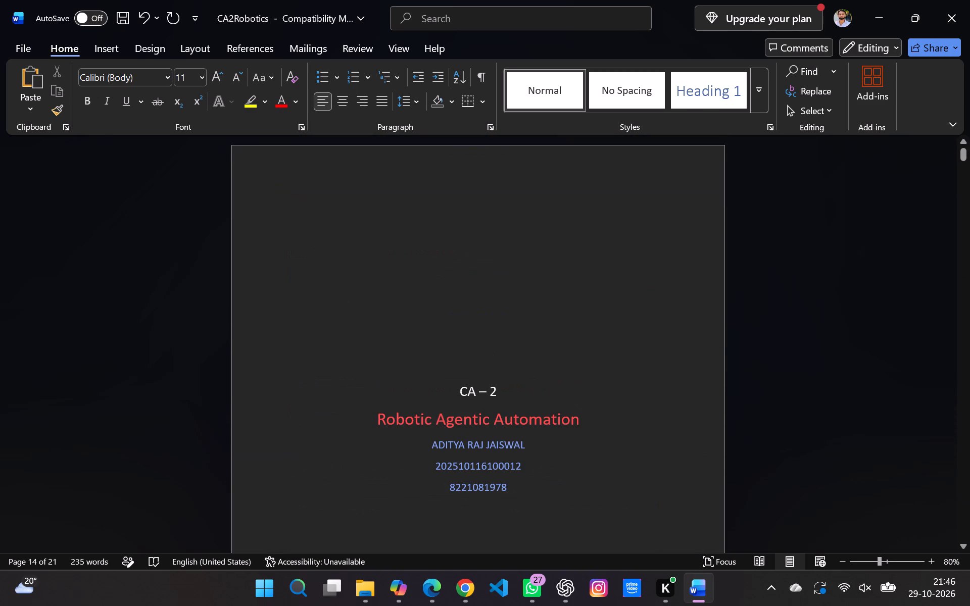
{"action": "scroll", "coordinate": [503, 235], "scroll_direction": "down", "scroll_amount": 5}
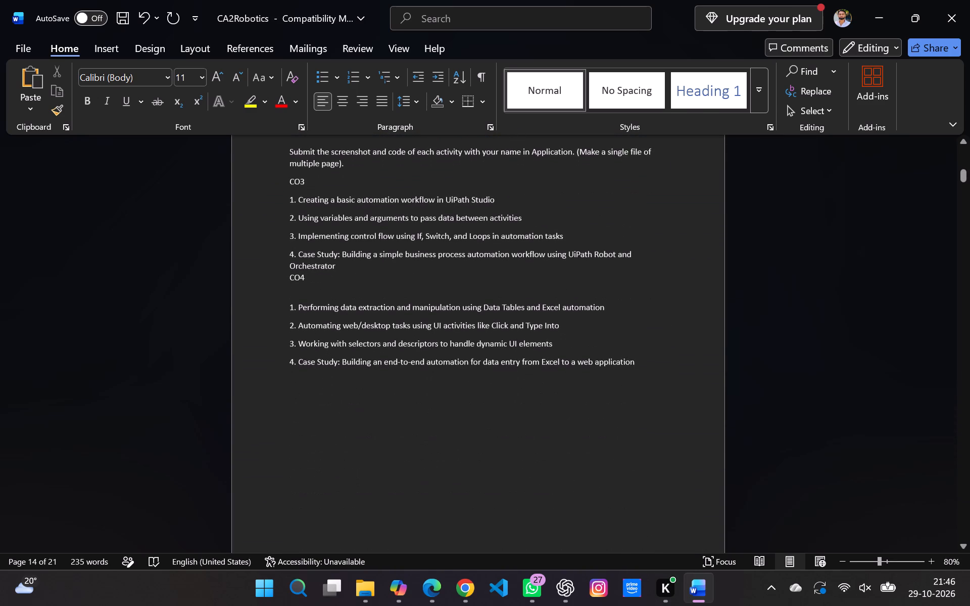
{"action": "left_click_drag", "start_coordinate": [281, 352], "coordinate": [280, 361]}
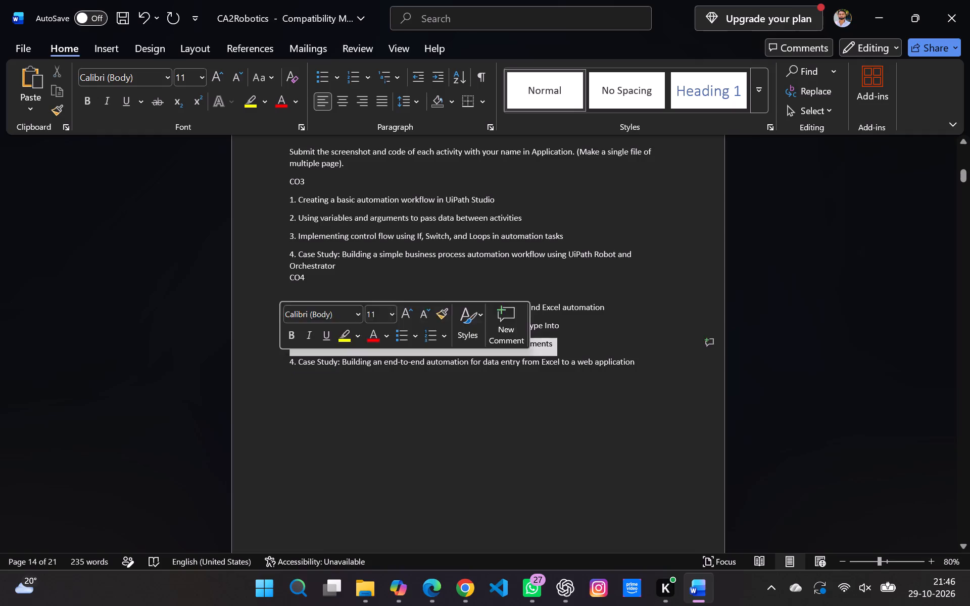
{"action": "left_click", "coordinate": [280, 361]}
{"action": "left_click_drag", "start_coordinate": [280, 361], "coordinate": [635, 368]}
{"action": "key", "text": "ctrl+c"}
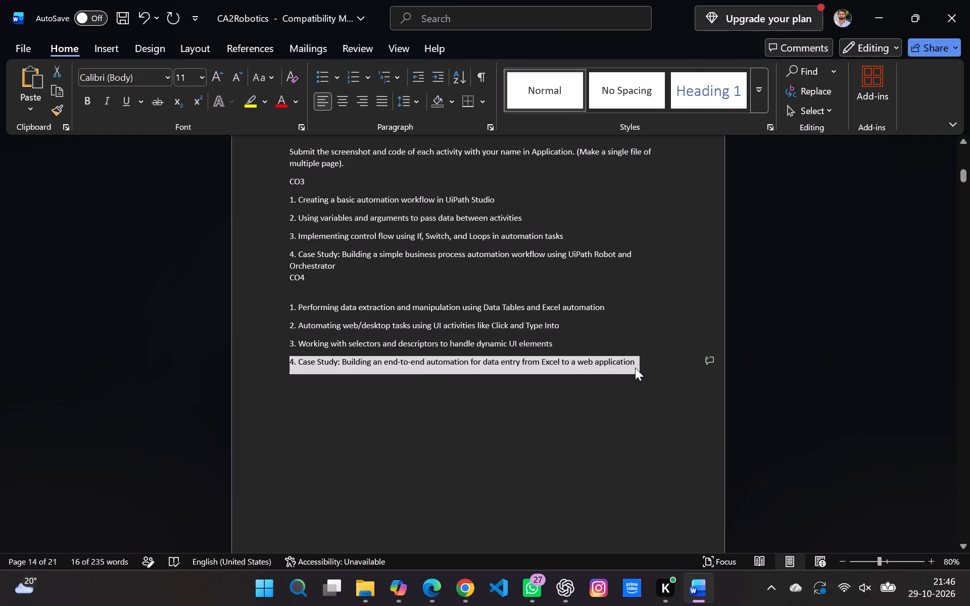
Paste the copied CO4 case study question on the line below the CO 4 QUES – 4 heading.
{"action": "scroll", "coordinate": [635, 368], "scroll_direction": "down", "scroll_amount": 20}
{"action": "scroll", "coordinate": [635, 368], "scroll_direction": "down", "scroll_amount": 20}
{"action": "scroll", "coordinate": [635, 368], "scroll_direction": "down", "scroll_amount": 4}
{"action": "scroll", "coordinate": [635, 368], "scroll_direction": "up", "scroll_amount": 2}
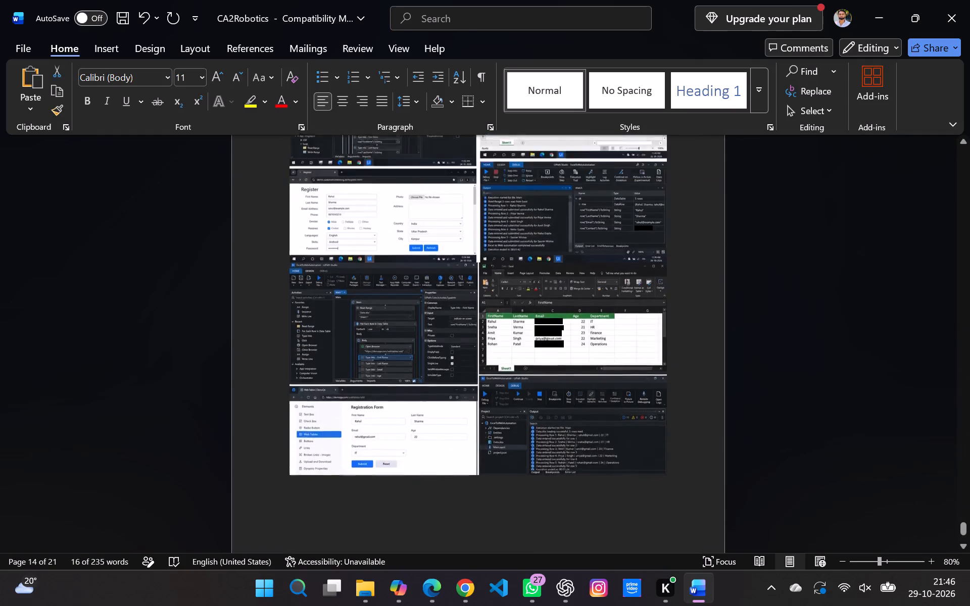
{"action": "scroll", "coordinate": [635, 368], "scroll_direction": "up", "scroll_amount": 9}
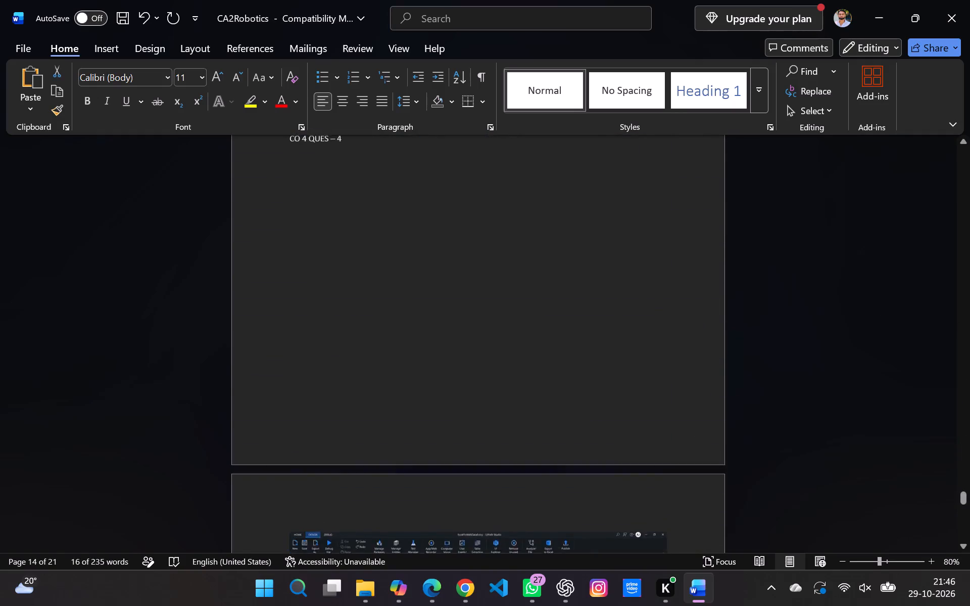
{"action": "scroll", "coordinate": [635, 368], "scroll_direction": "up", "scroll_amount": 1}
{"action": "left_click", "coordinate": [635, 368]}
{"action": "left_click", "coordinate": [635, 368]}
{"action": "key", "text": "ctrl+v"}
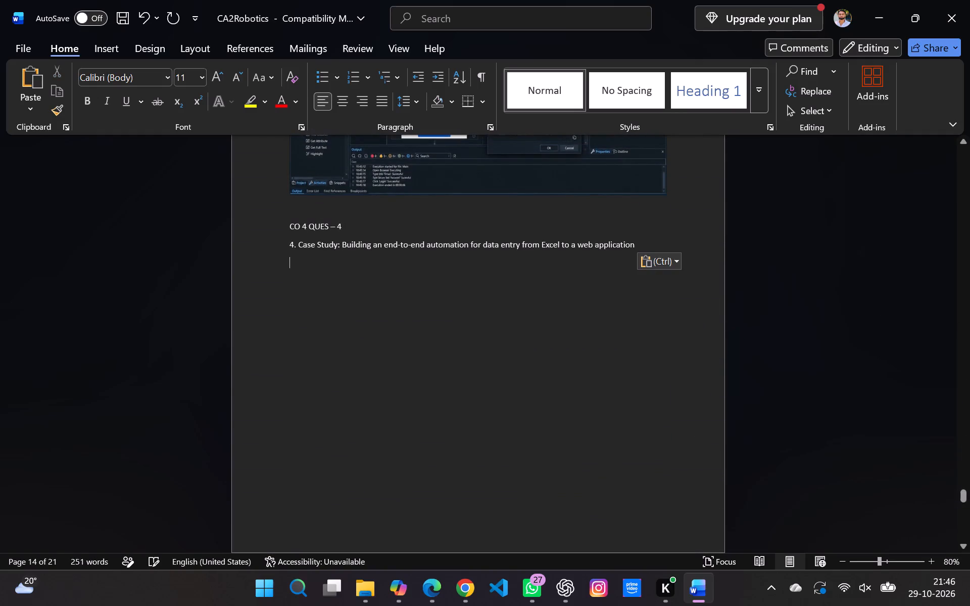
Insert a line break before the CO3 heading at the bottom of page 2, moving it to page 3 above question 1.
{"action": "scroll", "coordinate": [517, 347], "scroll_direction": "down", "scroll_amount": 1}
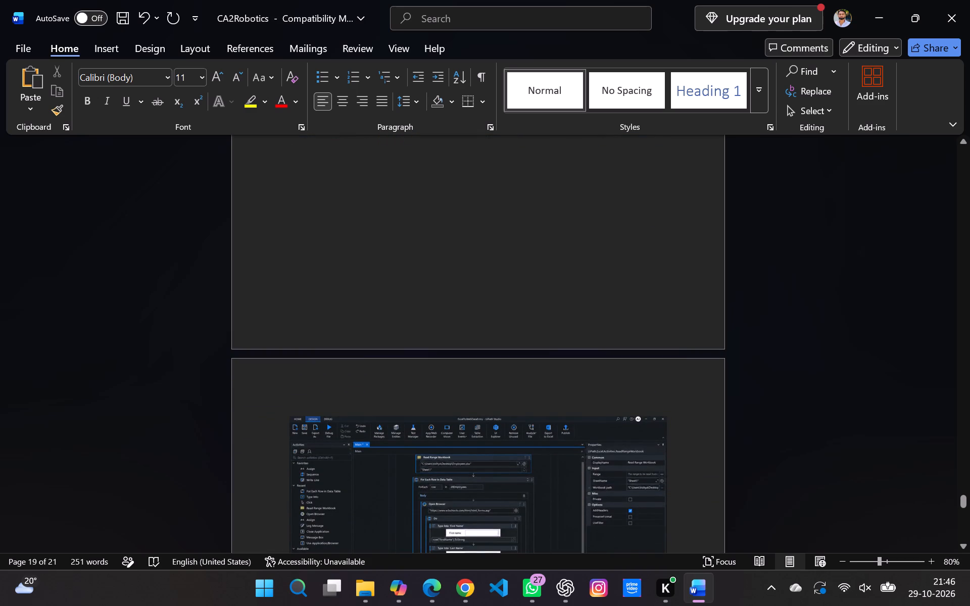
{"action": "scroll", "coordinate": [449, 314], "scroll_direction": "up", "scroll_amount": 14}
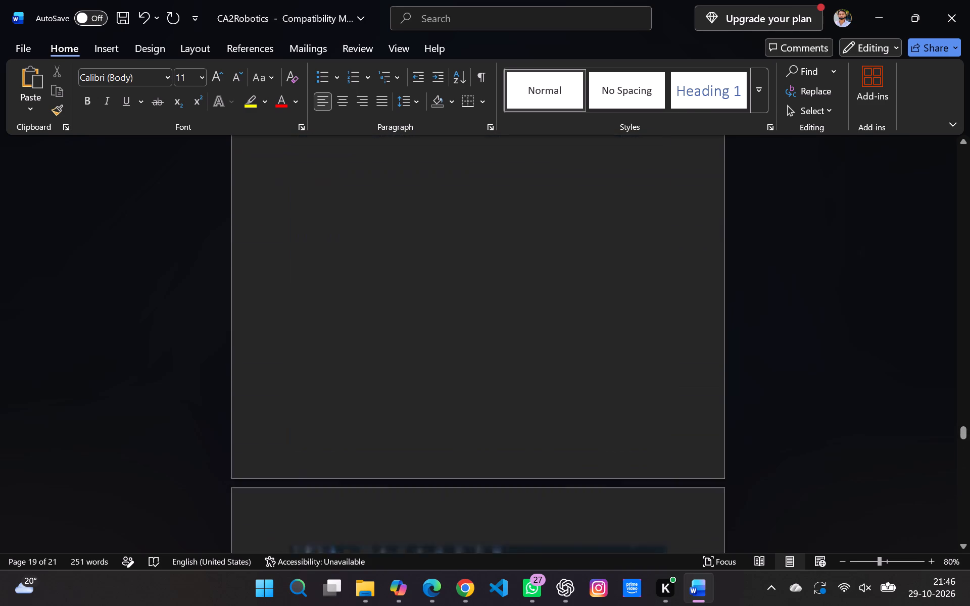
{"action": "scroll", "coordinate": [449, 314], "scroll_direction": "up", "scroll_amount": 20}
{"action": "scroll", "coordinate": [449, 314], "scroll_direction": "up", "scroll_amount": 2}
{"action": "scroll", "coordinate": [449, 314], "scroll_direction": "down", "scroll_amount": 1}
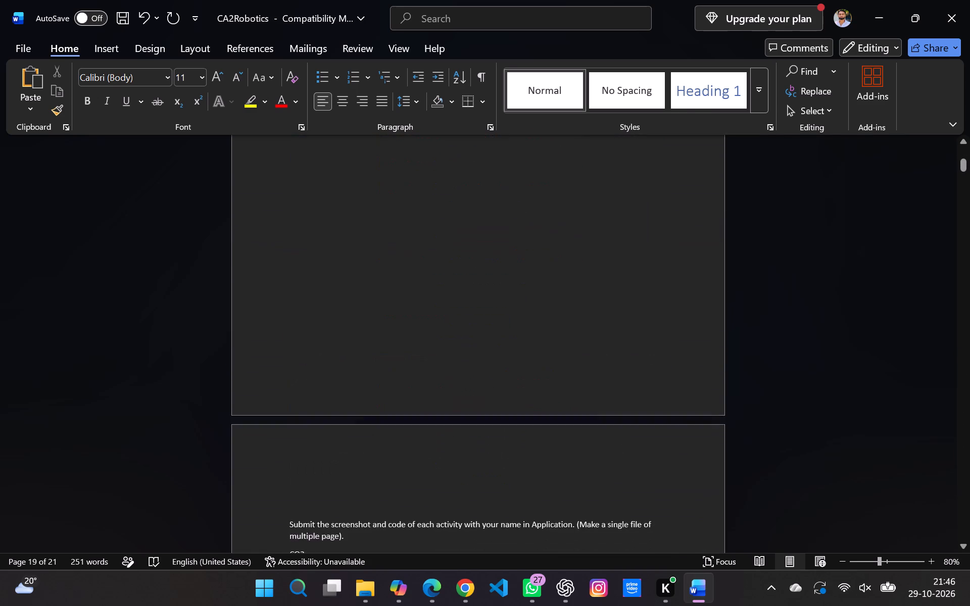
{"action": "scroll", "coordinate": [449, 314], "scroll_direction": "down", "scroll_amount": 3}
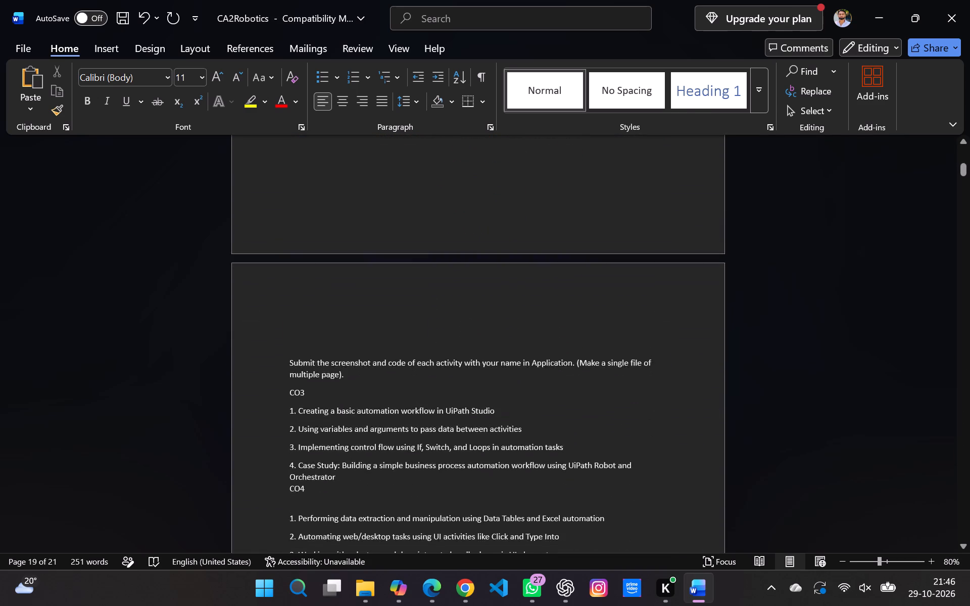
{"action": "scroll", "coordinate": [449, 314], "scroll_direction": "down", "scroll_amount": 4}
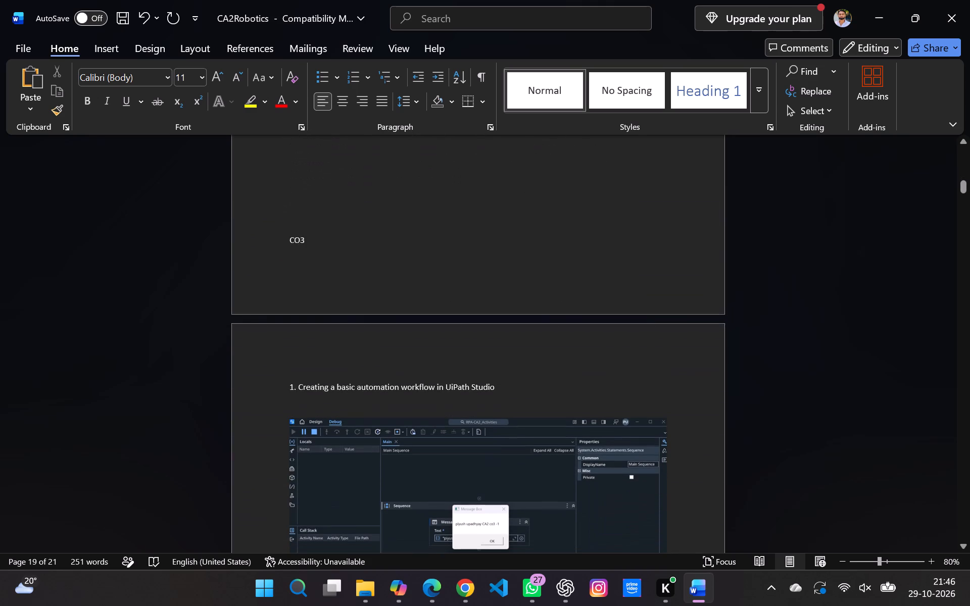
{"action": "left_click", "coordinate": [281, 239]}
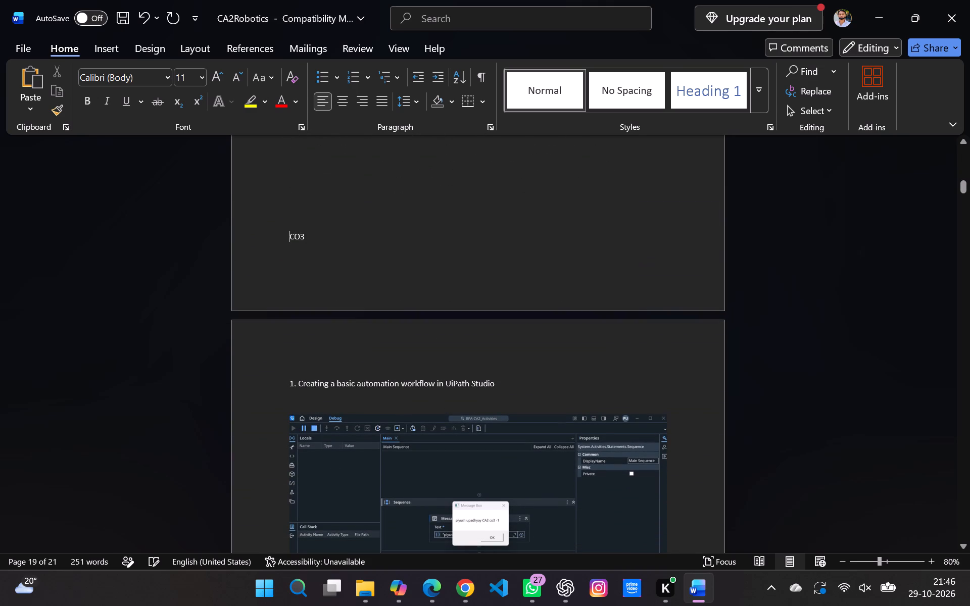
{"action": "key", "text": "Return"}
Review the CO3 pages from question 1 through the CO3 QUES -3 heading, checking the screenshots and question text.
{"action": "scroll", "coordinate": [281, 239], "scroll_direction": "down", "scroll_amount": 1}
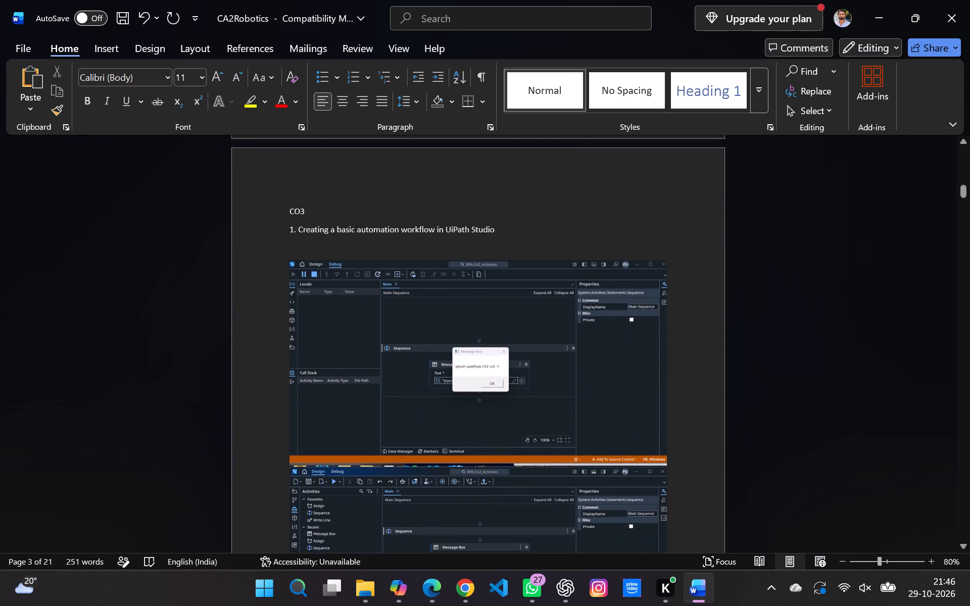
{"action": "scroll", "coordinate": [281, 239], "scroll_direction": "down", "scroll_amount": 3}
{"action": "scroll", "coordinate": [281, 239], "scroll_direction": "up", "scroll_amount": 2}
{"action": "scroll", "coordinate": [281, 239], "scroll_direction": "down", "scroll_amount": 5}
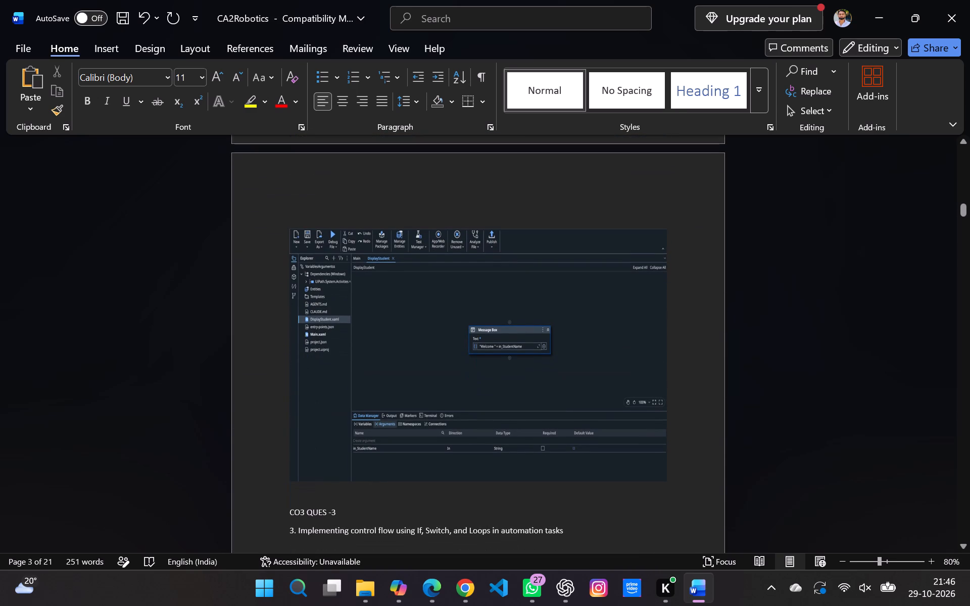
{"action": "scroll", "coordinate": [281, 239], "scroll_direction": "down", "scroll_amount": 1}
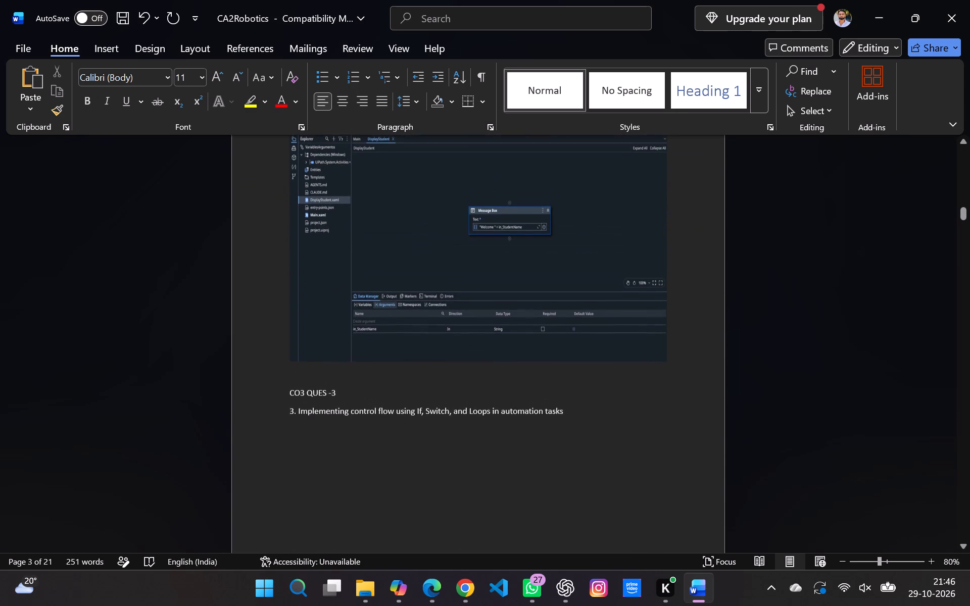
{"action": "scroll", "coordinate": [388, 272], "scroll_direction": "up", "scroll_amount": 1}
{"action": "scroll", "coordinate": [540, 370], "scroll_direction": "down", "scroll_amount": 1}
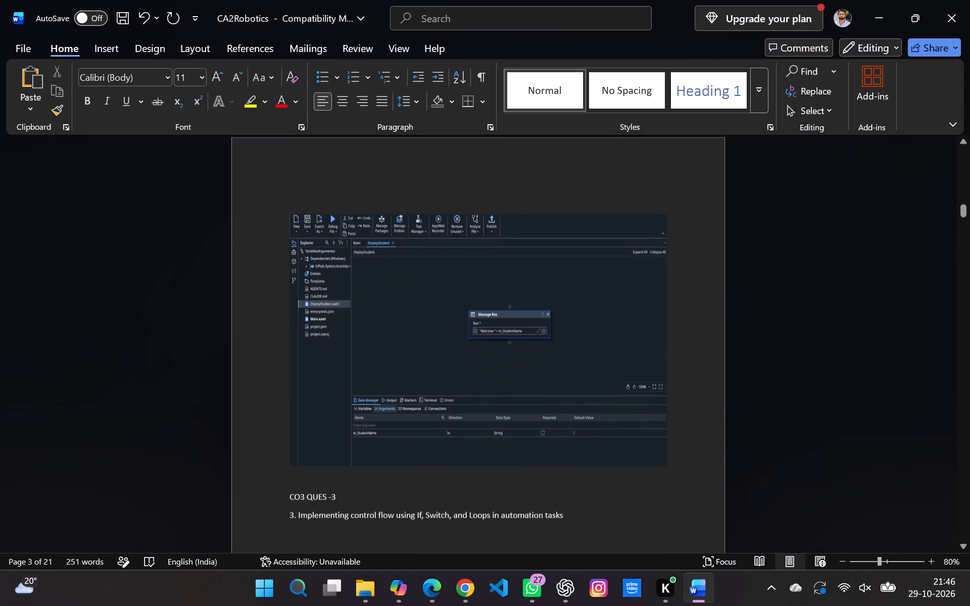
{"action": "left_click", "coordinate": [715, 432]}
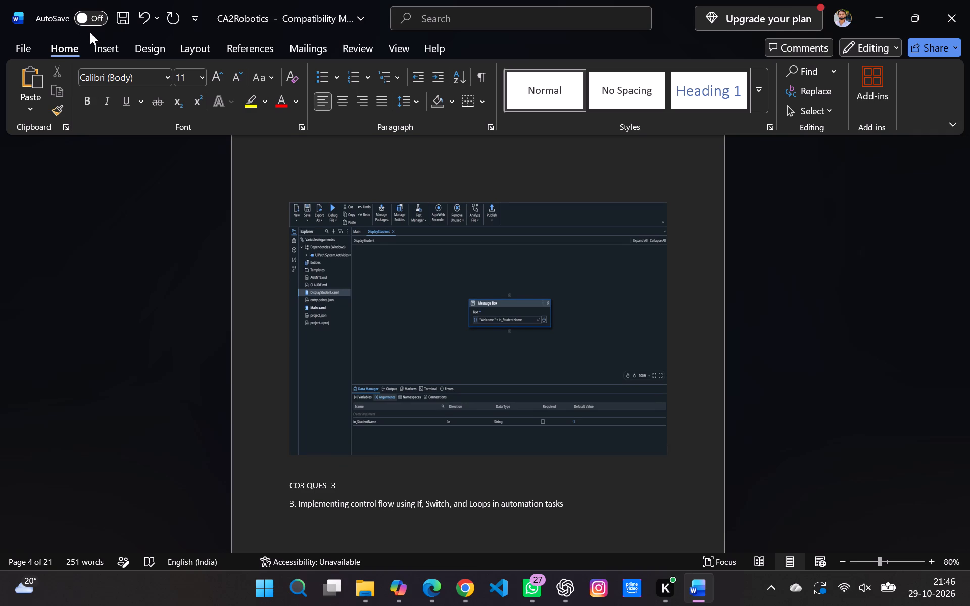
{"action": "left_click", "coordinate": [99, 42]}
{"action": "left_click", "coordinate": [176, 76]}
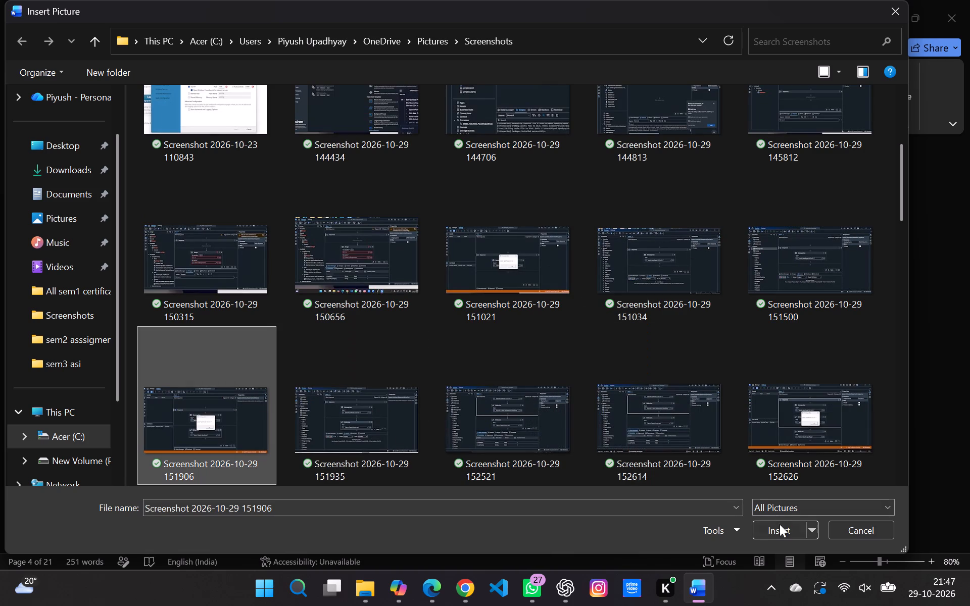
{"action": "left_click", "coordinate": [780, 527]}
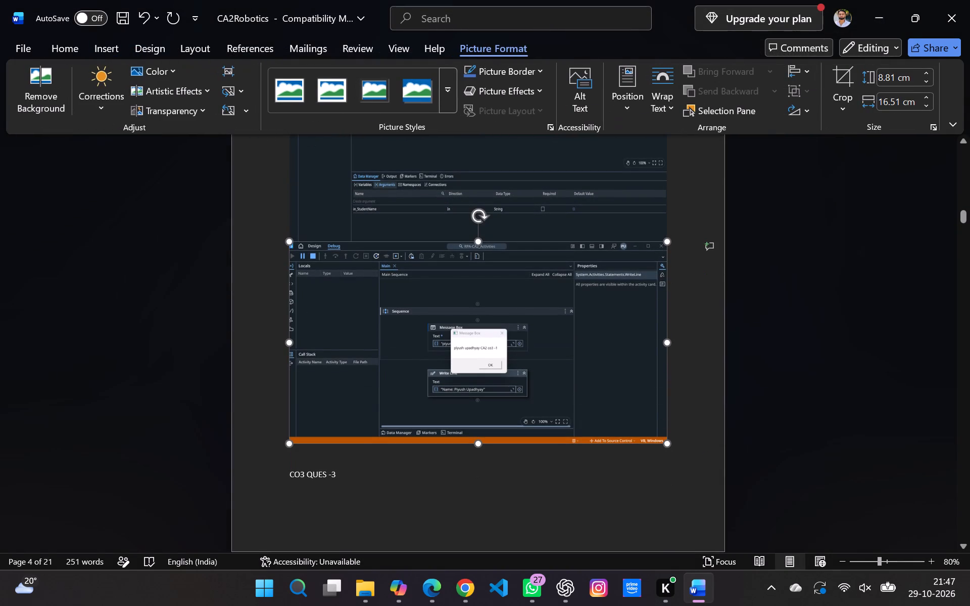
{"action": "scroll", "coordinate": [680, 360], "scroll_direction": "up", "scroll_amount": 1}
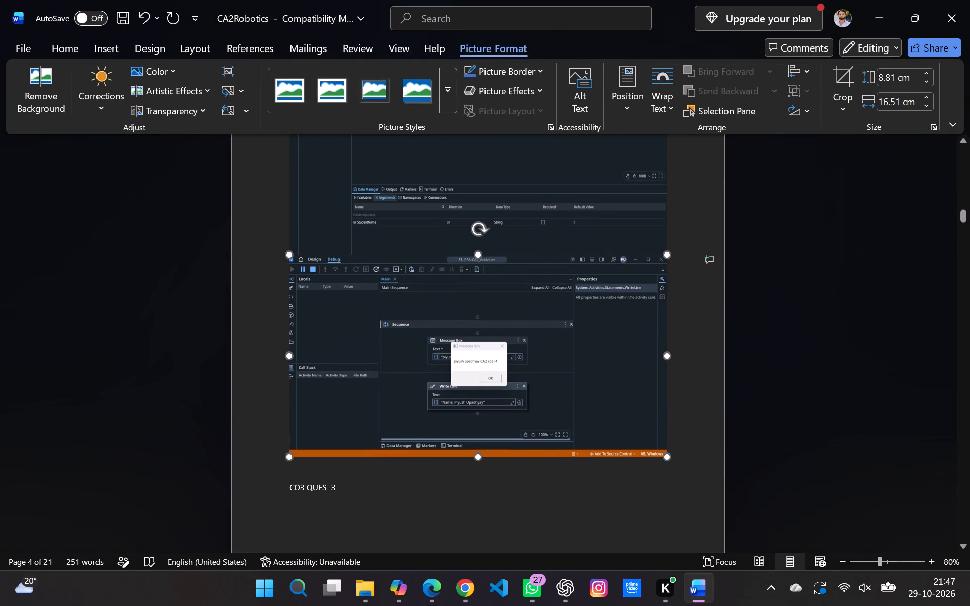
Crop the top edge off the Message Box screenshot above the CO3 QUES -3 heading, leaving it about 8.48 cm high.
{"action": "scroll", "coordinate": [680, 360], "scroll_direction": "up", "scroll_amount": 3}
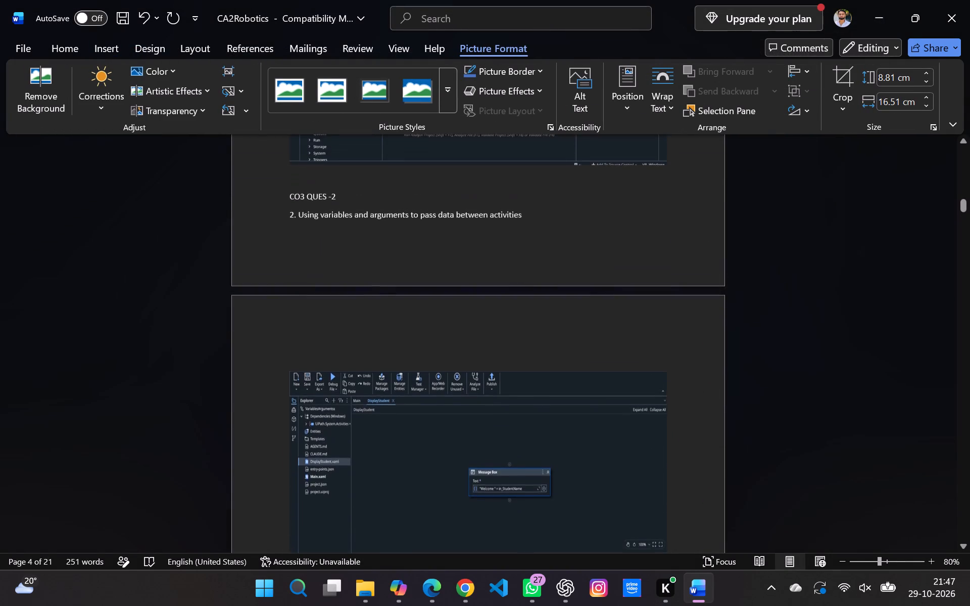
{"action": "scroll", "coordinate": [680, 360], "scroll_direction": "up", "scroll_amount": 1}
{"action": "scroll", "coordinate": [680, 360], "scroll_direction": "down", "scroll_amount": 4}
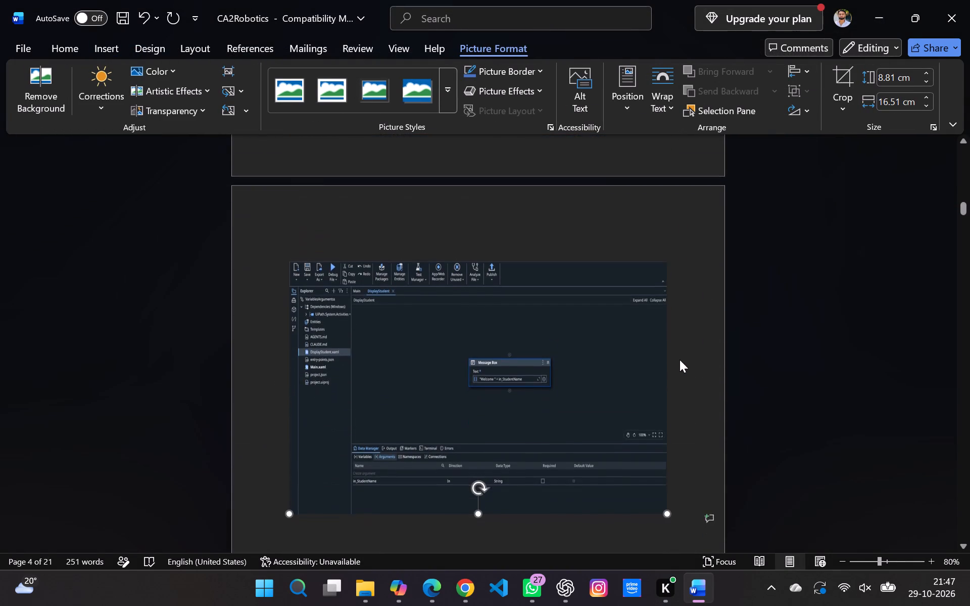
{"action": "scroll", "coordinate": [680, 360], "scroll_direction": "down", "scroll_amount": 1}
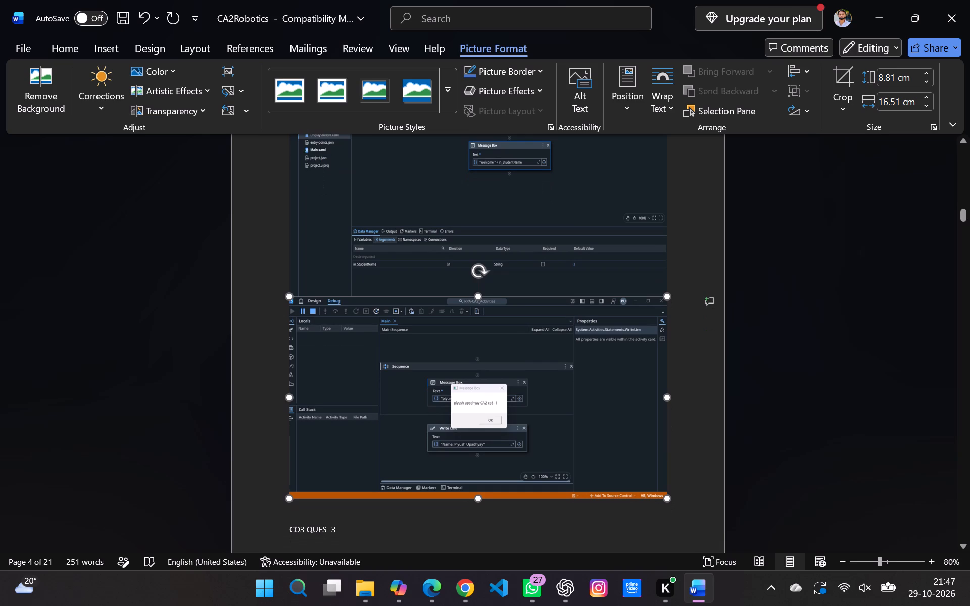
{"action": "left_click_drag", "start_coordinate": [568, 366], "coordinate": [578, 407]}
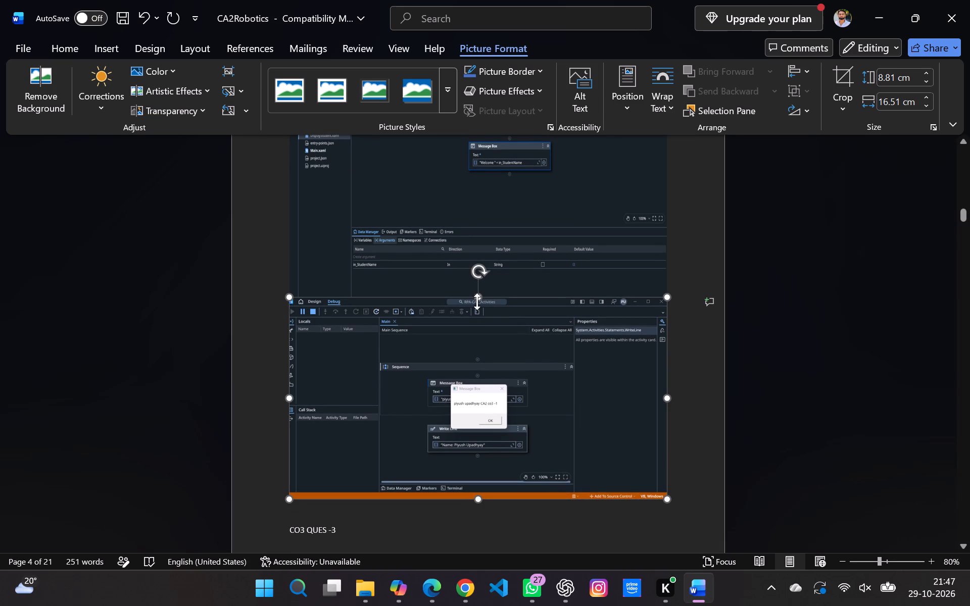
{"action": "left_click", "coordinate": [513, 324]}
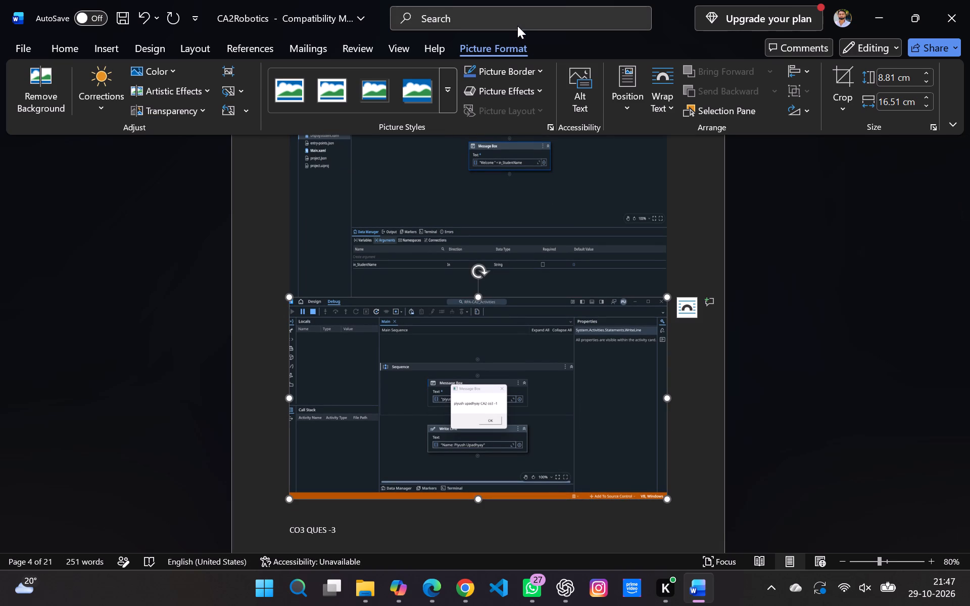
{"action": "left_click", "coordinate": [517, 26]}
{"action": "type", "text": "crop"}
{"action": "left_click", "coordinate": [502, 64]}
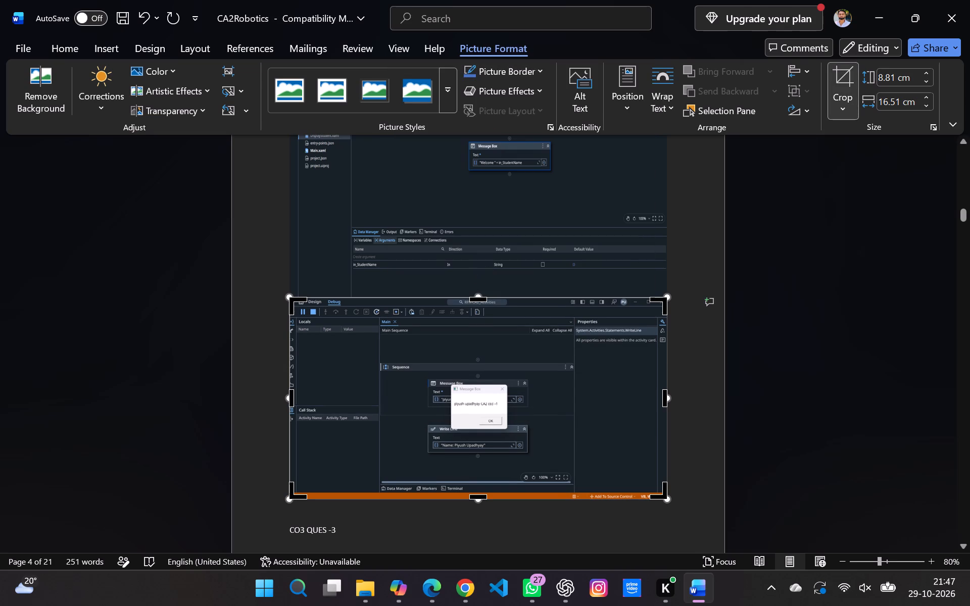
{"action": "left_click_drag", "start_coordinate": [476, 298], "coordinate": [476, 302]}
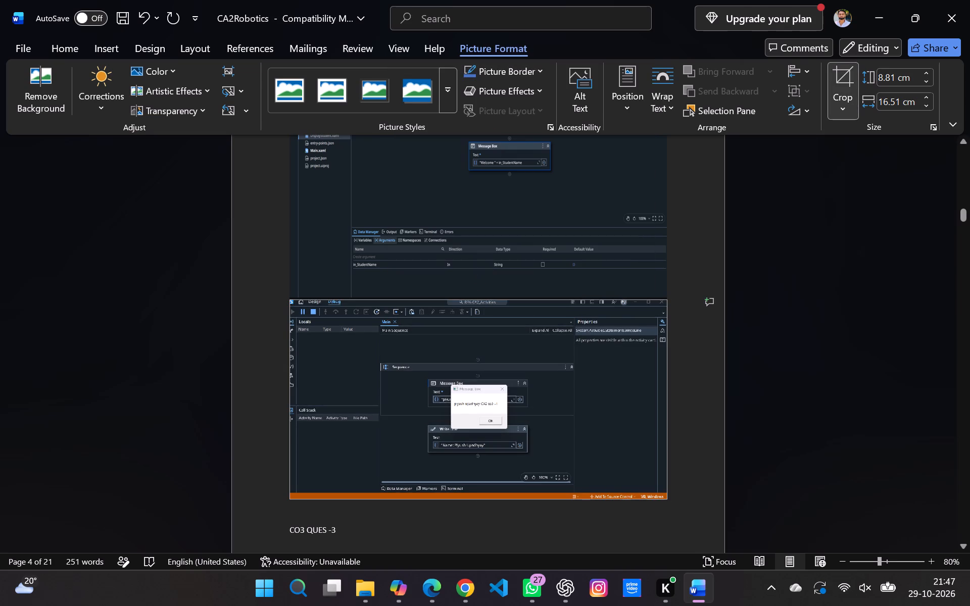
{"action": "left_click_drag", "start_coordinate": [476, 302], "coordinate": [476, 305]}
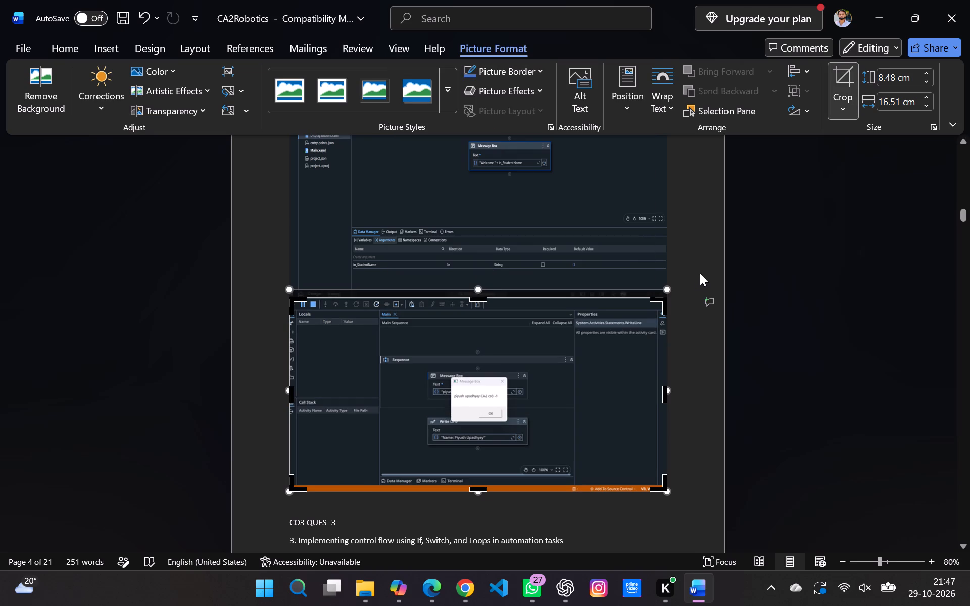
{"action": "left_click", "coordinate": [700, 271]}
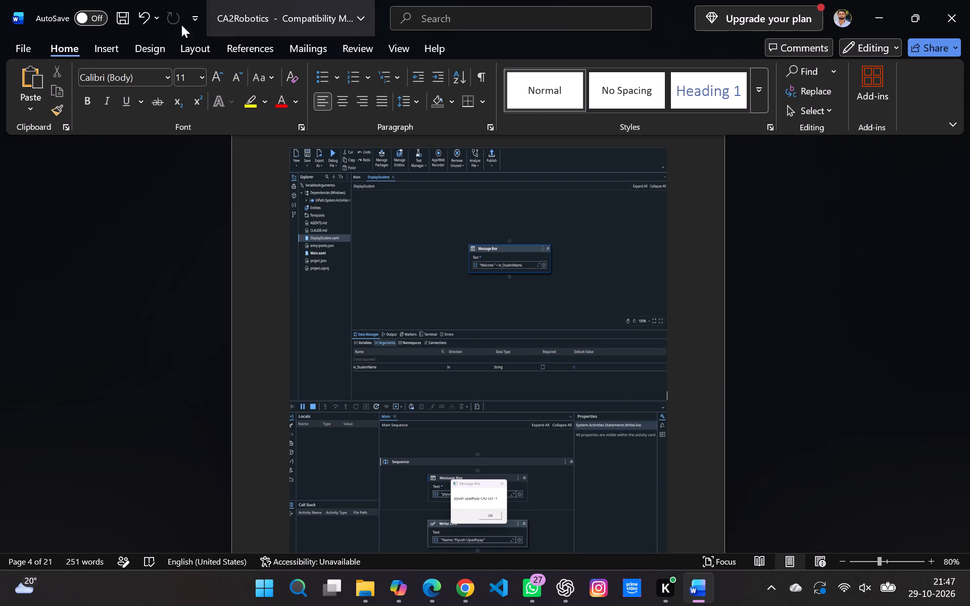
Save the CA2Robotics report and check the pages following the CO3 QUES -3 heading.
{"action": "left_click", "coordinate": [120, 19]}
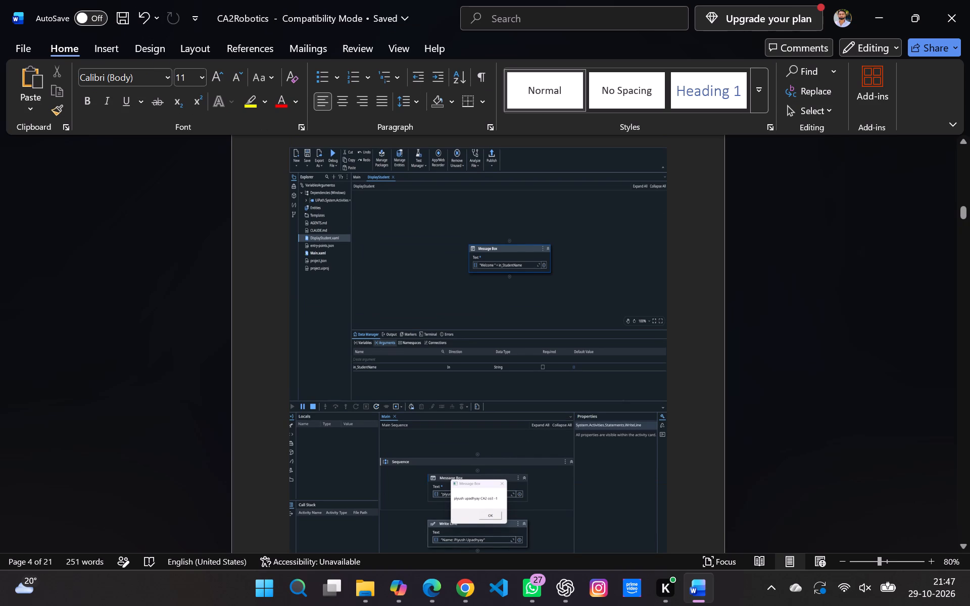
{"action": "scroll", "coordinate": [431, 283], "scroll_direction": "down", "scroll_amount": 4}
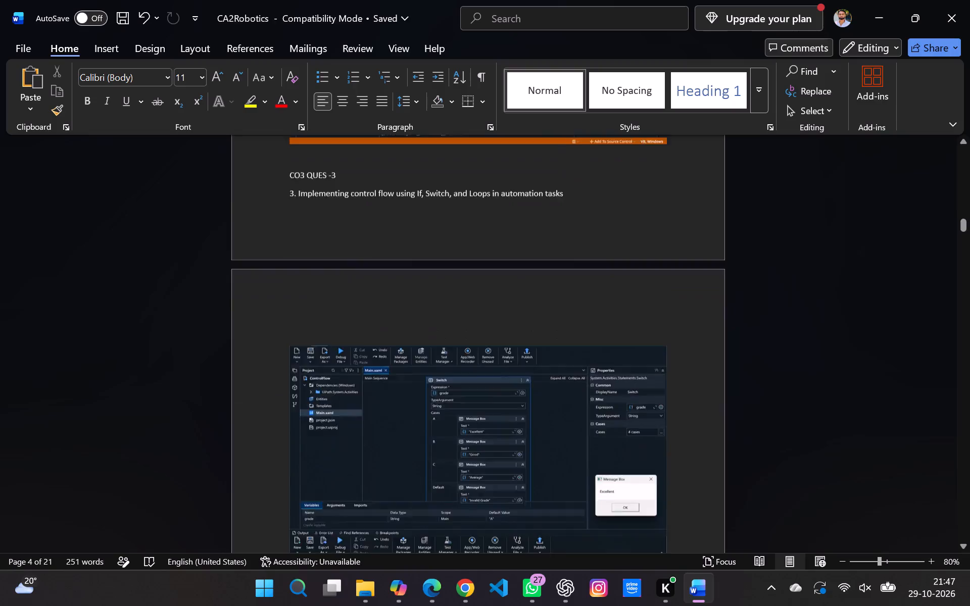
{"action": "scroll", "coordinate": [431, 283], "scroll_direction": "down", "scroll_amount": 17}
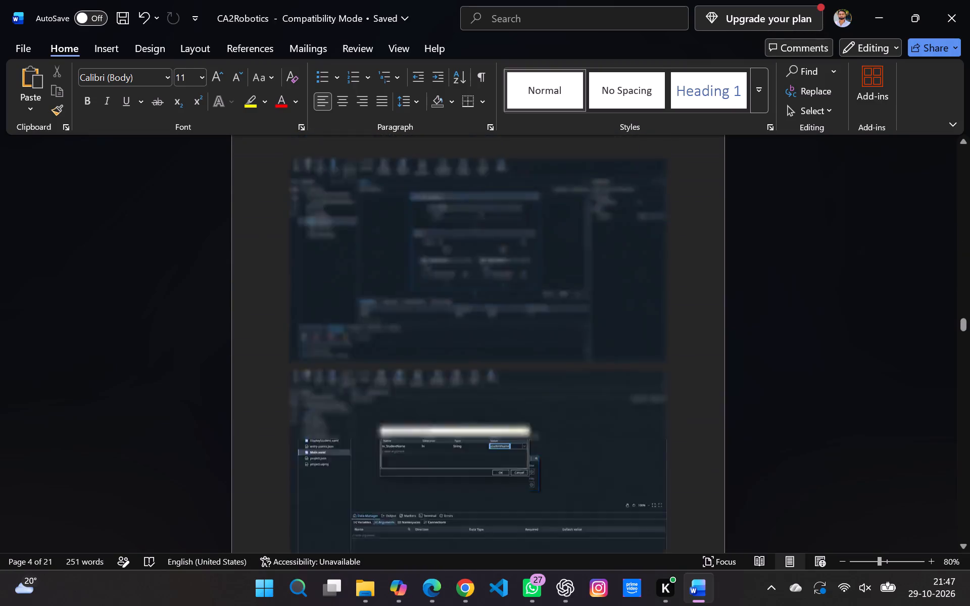
{"action": "scroll", "coordinate": [431, 283], "scroll_direction": "up", "scroll_amount": 13}
{"action": "left_click", "coordinate": [126, 20]}
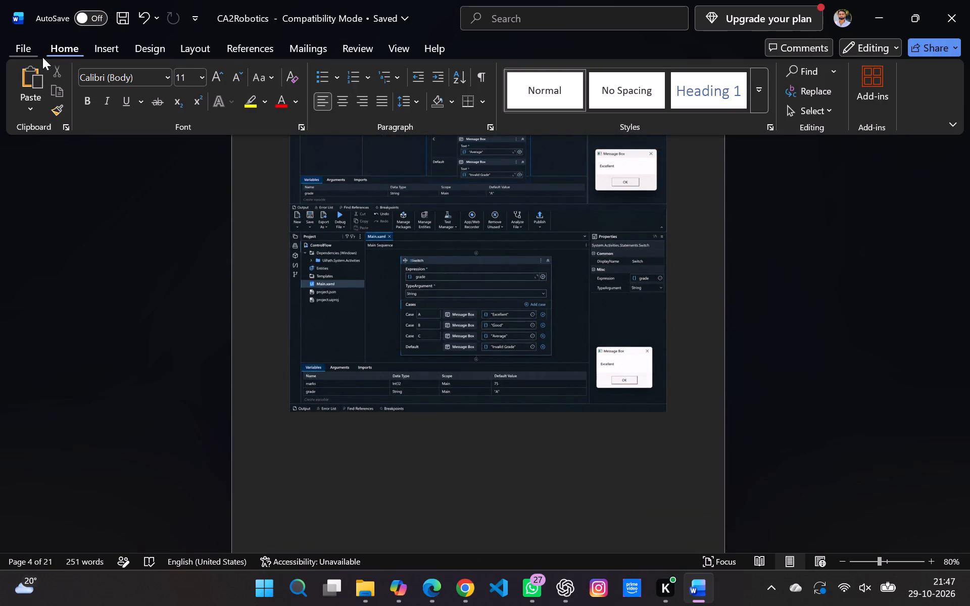
Start saving a copy of the report to the Desktop as a Word Document, replacing the author entry with the student's own name.
{"action": "left_click", "coordinate": [31, 51]}
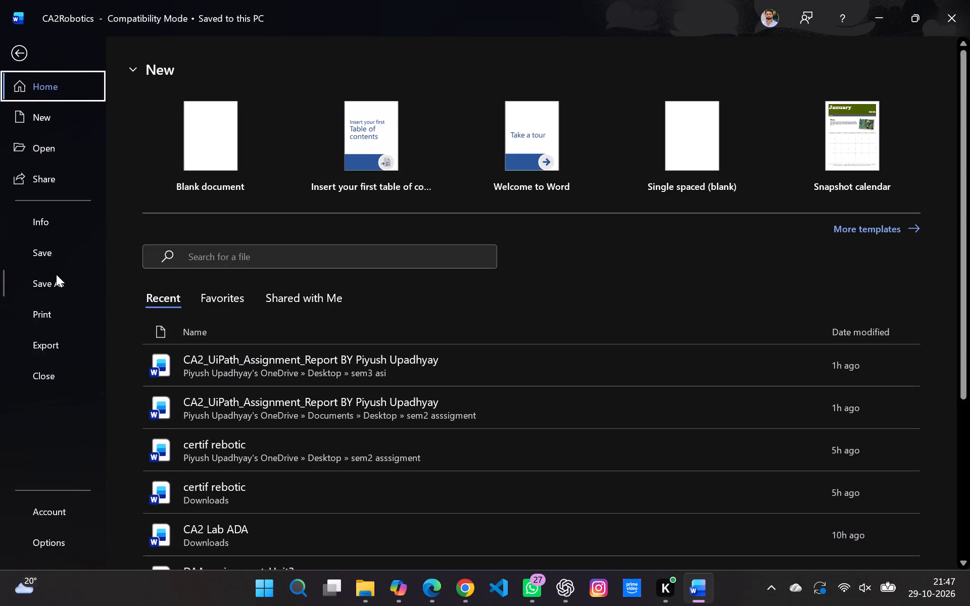
{"action": "left_click", "coordinate": [56, 280]}
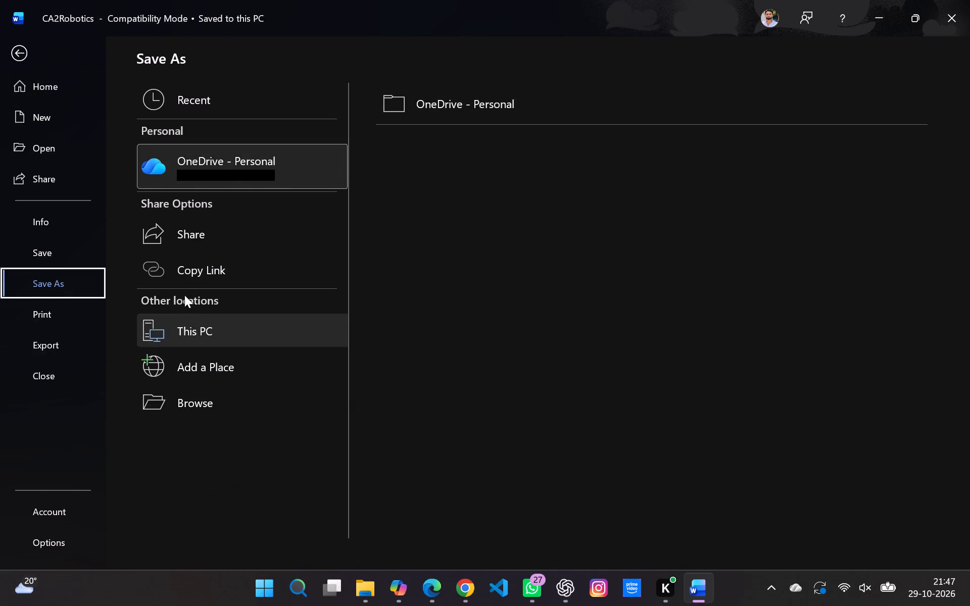
{"action": "left_click", "coordinate": [189, 327]}
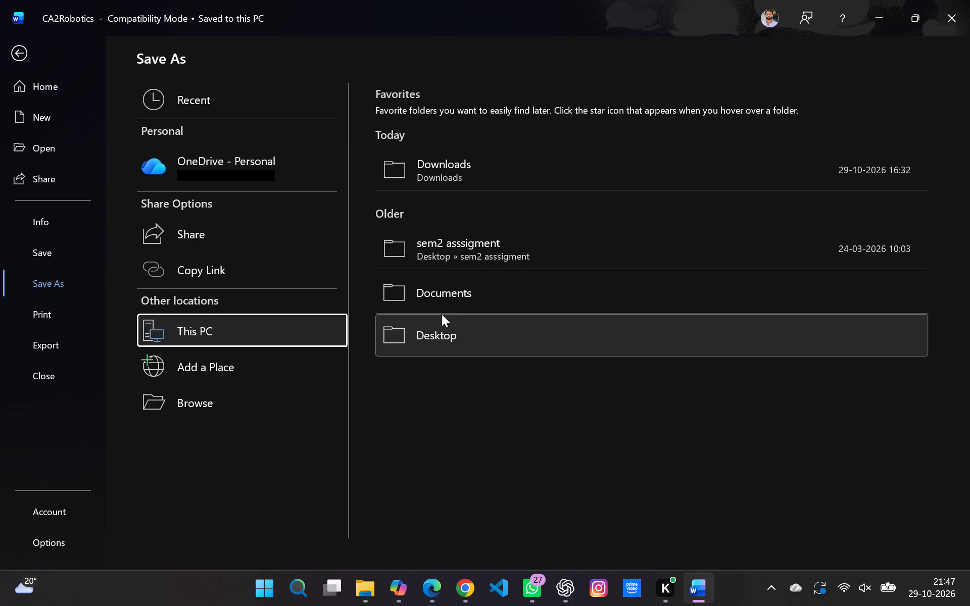
{"action": "double_click", "coordinate": [439, 332]}
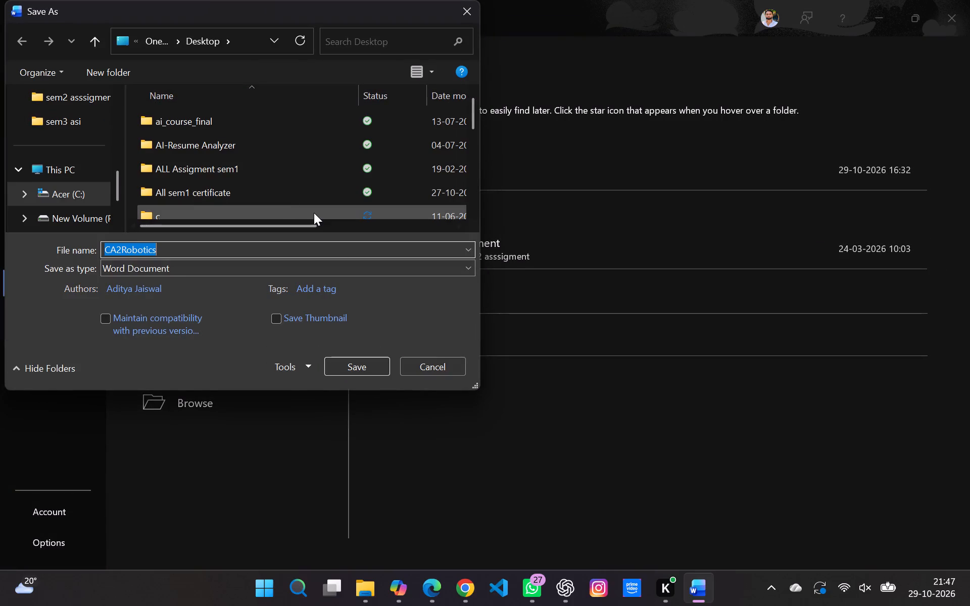
{"action": "left_click", "coordinate": [214, 254]}
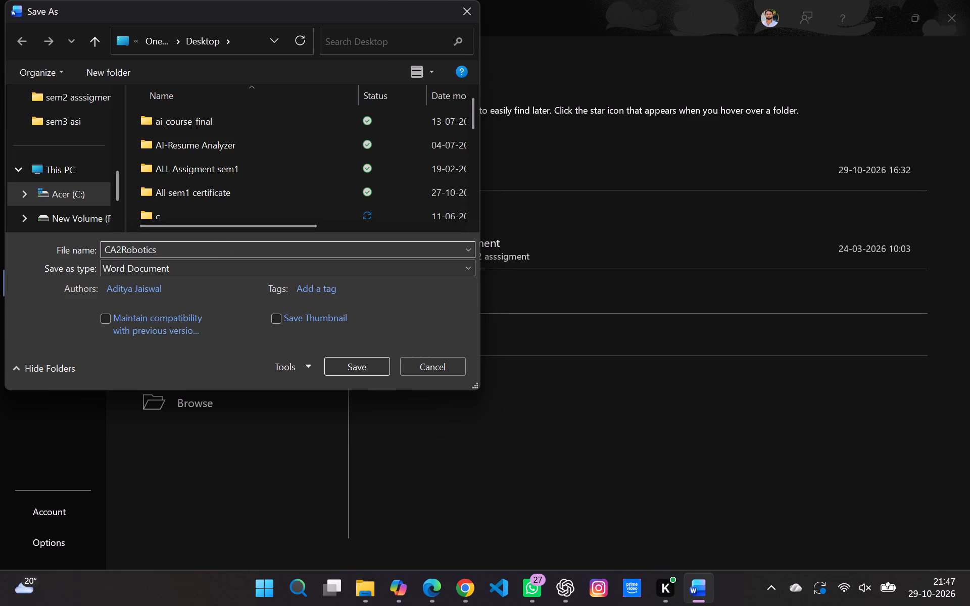
{"action": "key", "text": "space"}
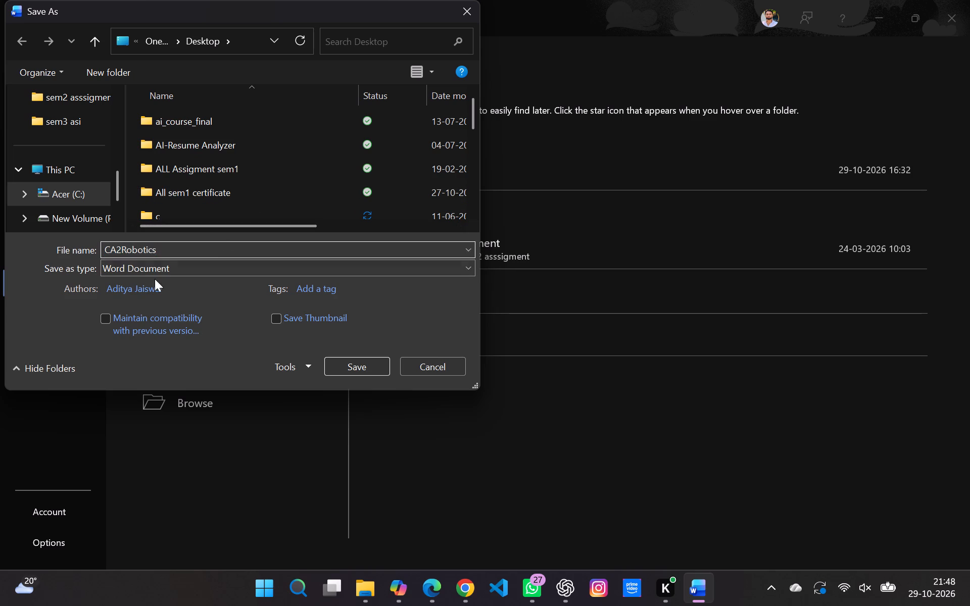
{"action": "left_click", "coordinate": [156, 291]}
{"action": "key", "text": "BackSpace"}
{"action": "key", "text": "BackSpace"}
{"action": "key", "text": "BackSpace"}
{"action": "key", "text": "BackSpace"}
{"action": "key", "text": "BackSpace"}
{"action": "key", "text": "BackSpace"}
{"action": "key", "text": "BackSpace"}
{"action": "key", "text": "BackSpace"}
{"action": "key", "text": "BackSpace"}
{"action": "key", "text": "BackSpace"}
{"action": "key", "text": "BackSpace"}
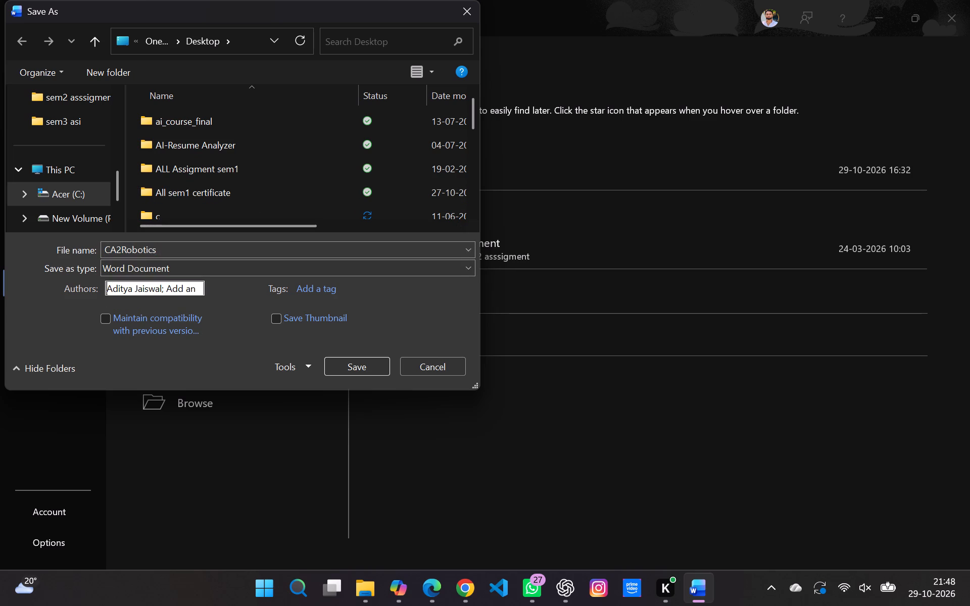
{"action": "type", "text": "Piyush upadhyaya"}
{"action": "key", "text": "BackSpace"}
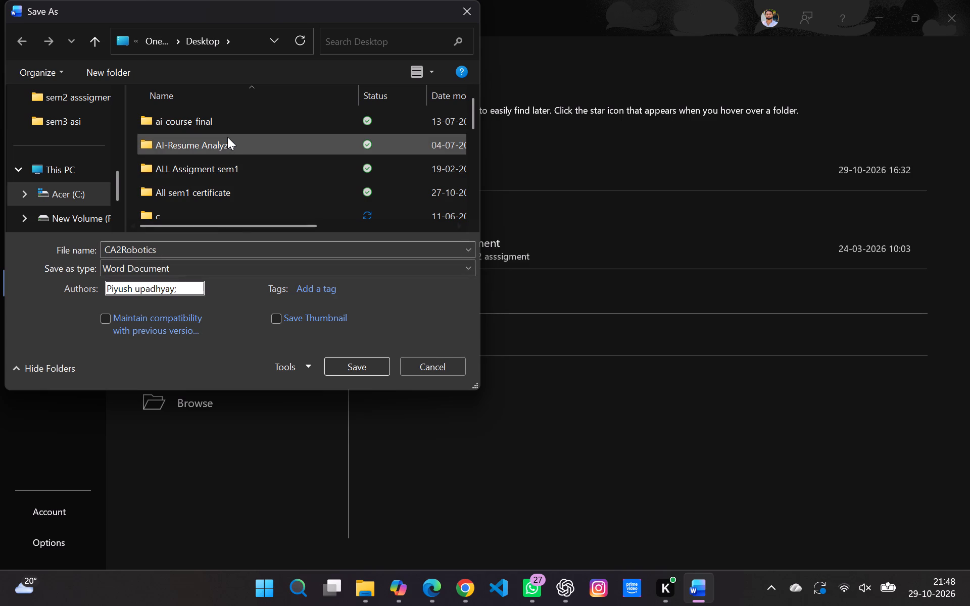
Save the copy as CA2Robotics in the Desktop's sem3 asi folder.
{"action": "scroll", "coordinate": [227, 137], "scroll_direction": "down", "scroll_amount": 3}
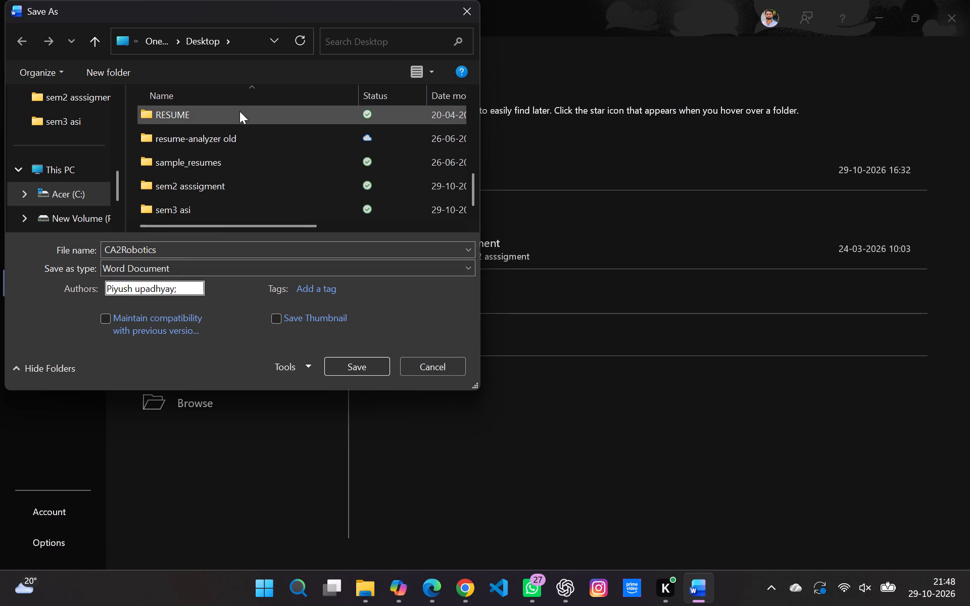
{"action": "left_click", "coordinate": [224, 199]}
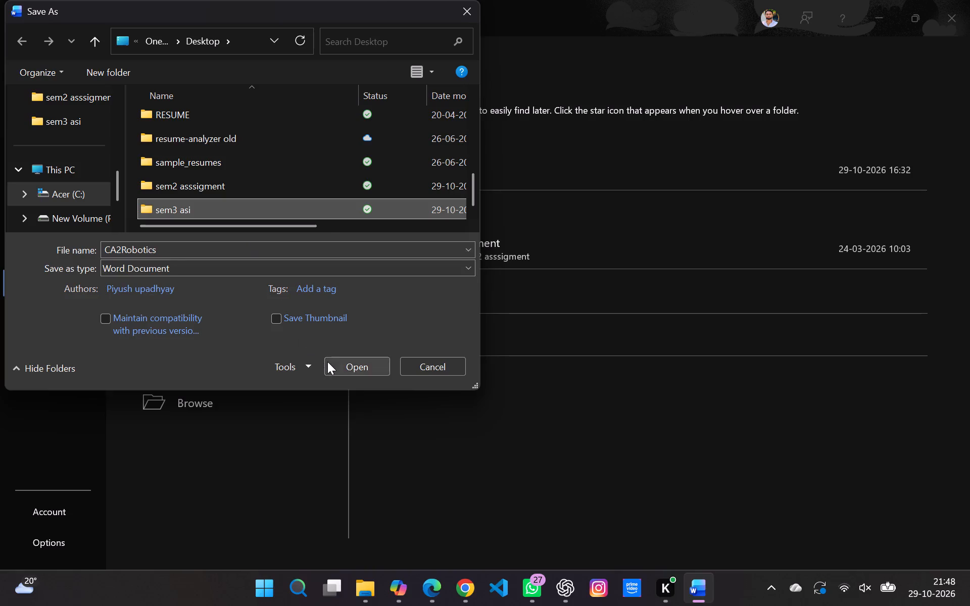
{"action": "left_click", "coordinate": [327, 362]}
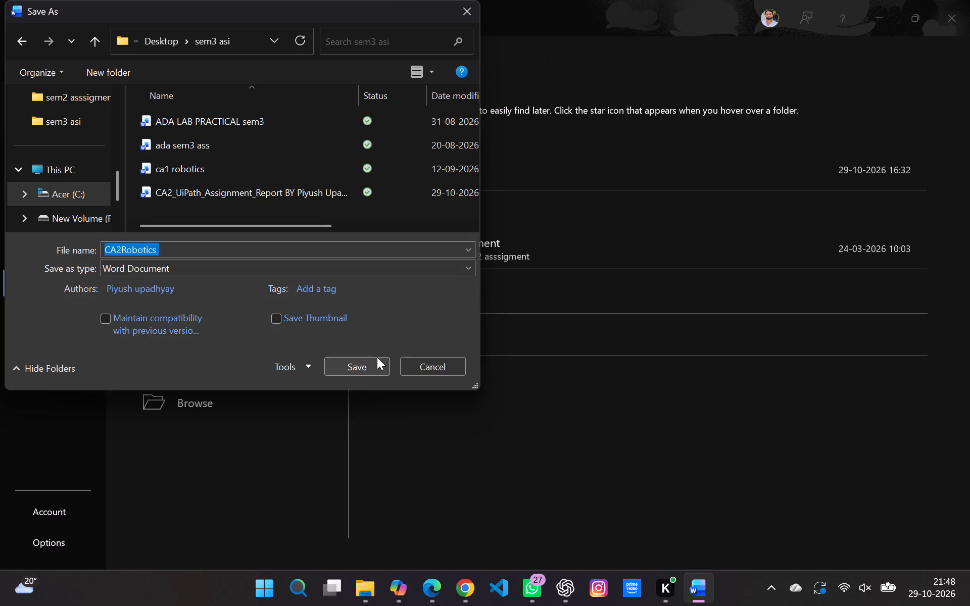
{"action": "left_click", "coordinate": [377, 357]}
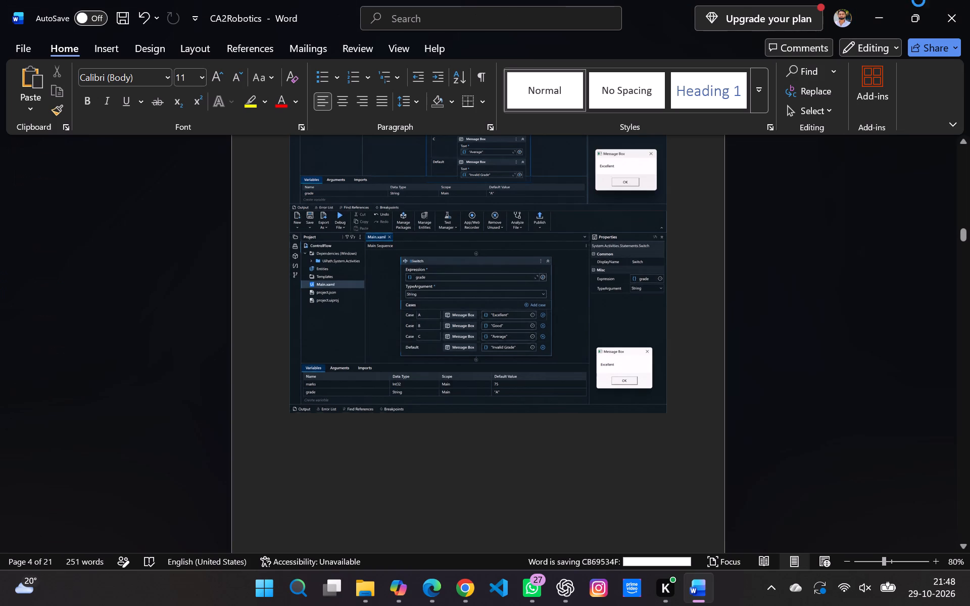
Close the report, the Chrome window and the Copilot window.
{"action": "left_click_drag", "start_coordinate": [969, 0], "coordinate": [965, 17]}
{"action": "left_click", "coordinate": [965, 17]}
{"action": "double_click", "coordinate": [965, 17]}
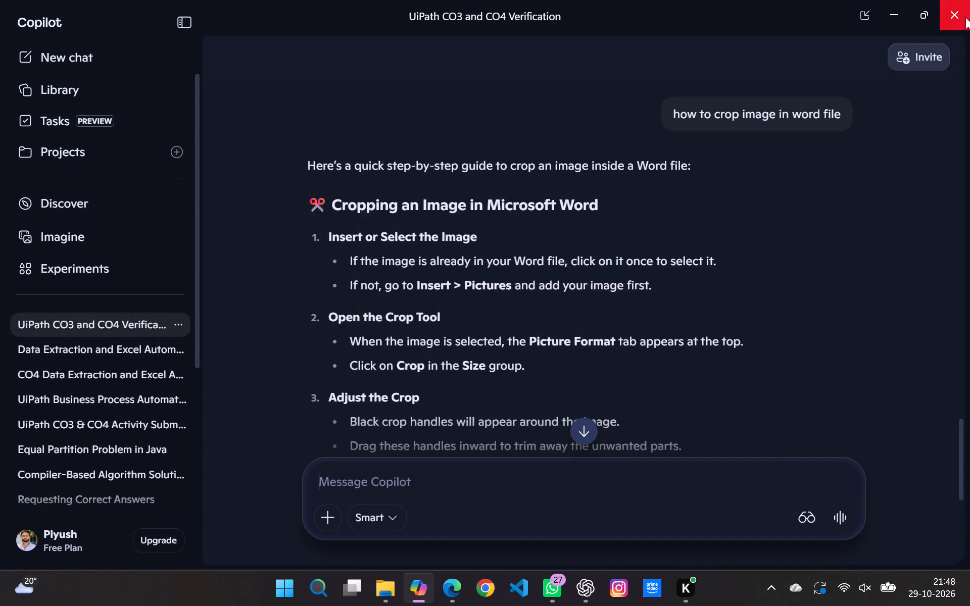
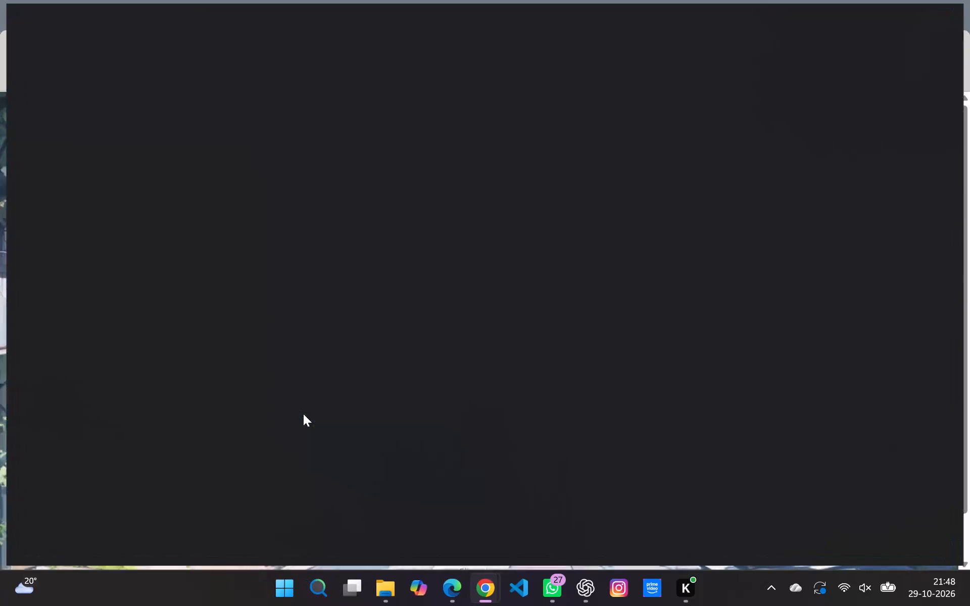
Open the CA2Robotics report in Word from the Desktop's sem3 asi folder.
{"action": "scroll", "coordinate": [454, 347], "scroll_direction": "down", "scroll_amount": 1}
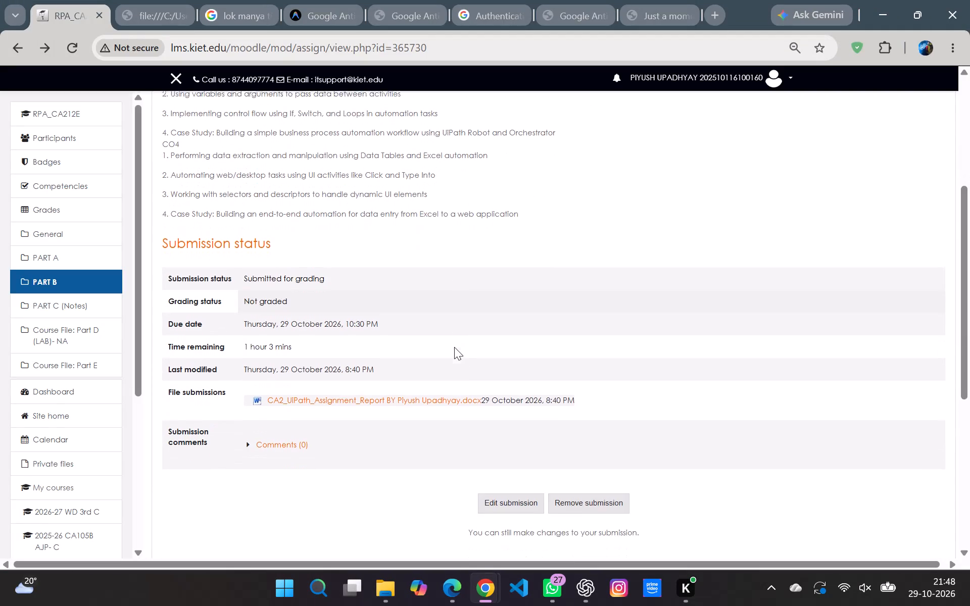
{"action": "scroll", "coordinate": [454, 347], "scroll_direction": "down", "scroll_amount": 1}
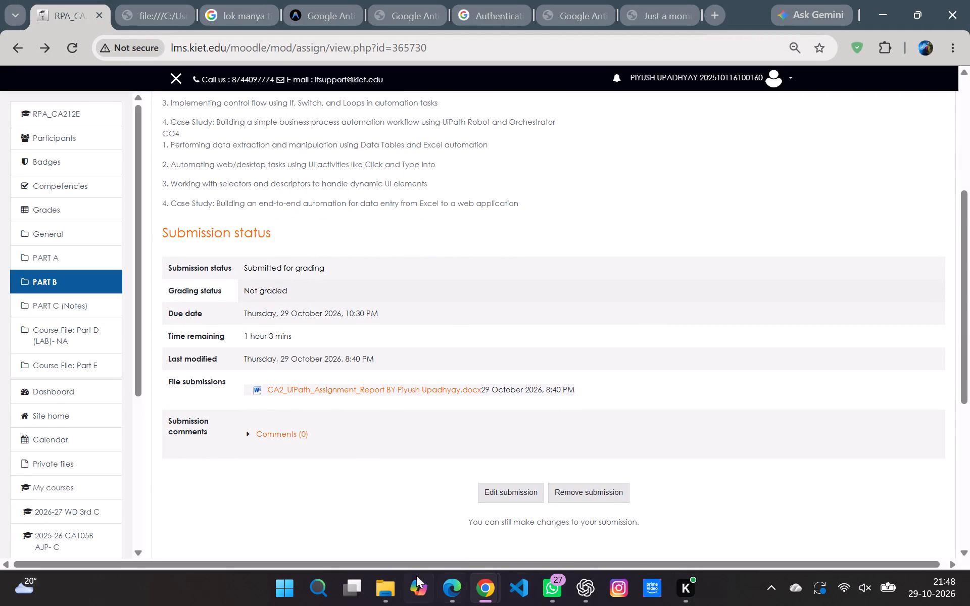
{"action": "left_click", "coordinate": [384, 593]}
{"action": "left_click", "coordinate": [444, 495]}
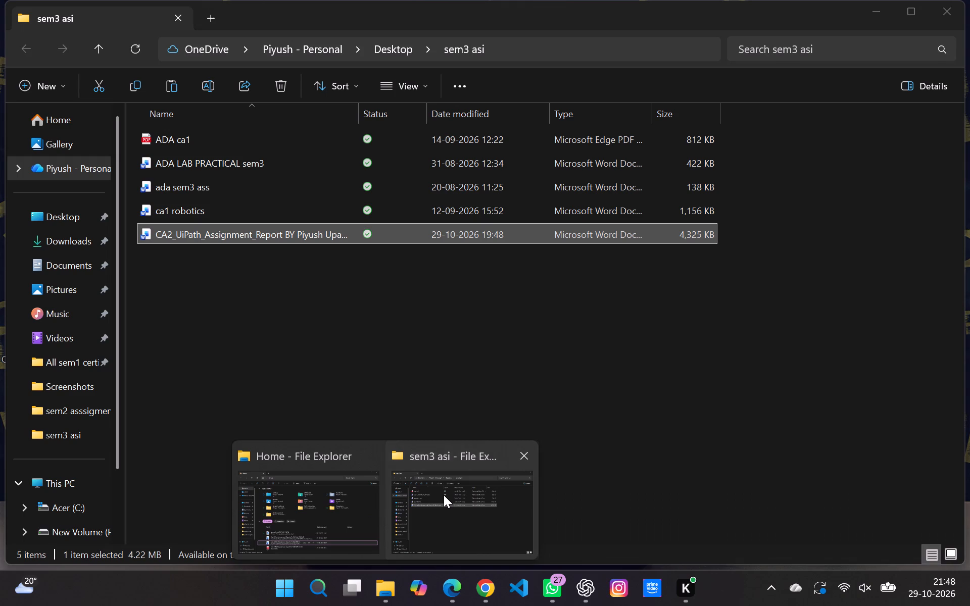
{"action": "double_click", "coordinate": [211, 263]}
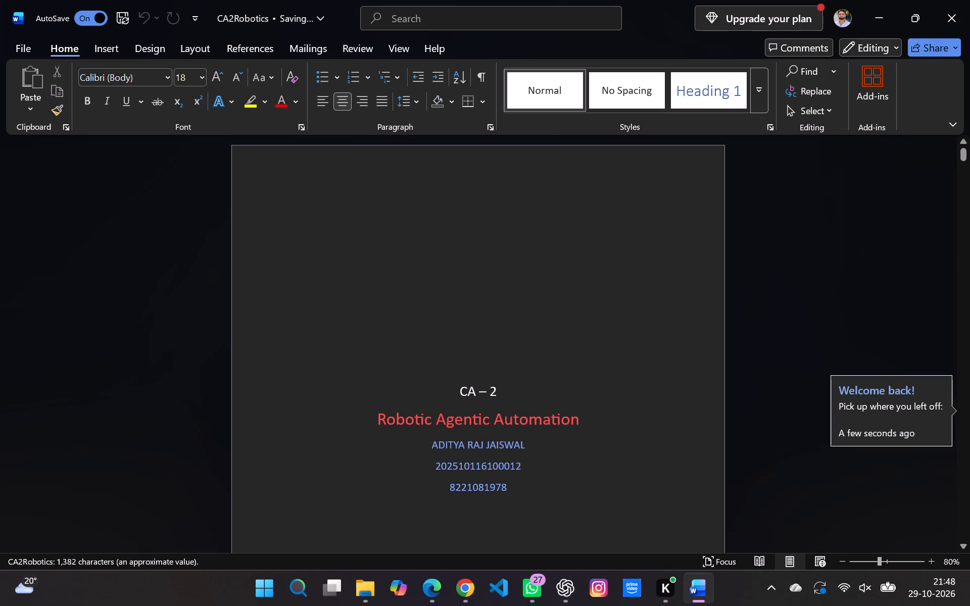
Look through the report's cover page, the CO3 and CO4 question list and the CO3 screenshot pages.
{"action": "scroll", "coordinate": [356, 300], "scroll_direction": "down", "scroll_amount": 3}
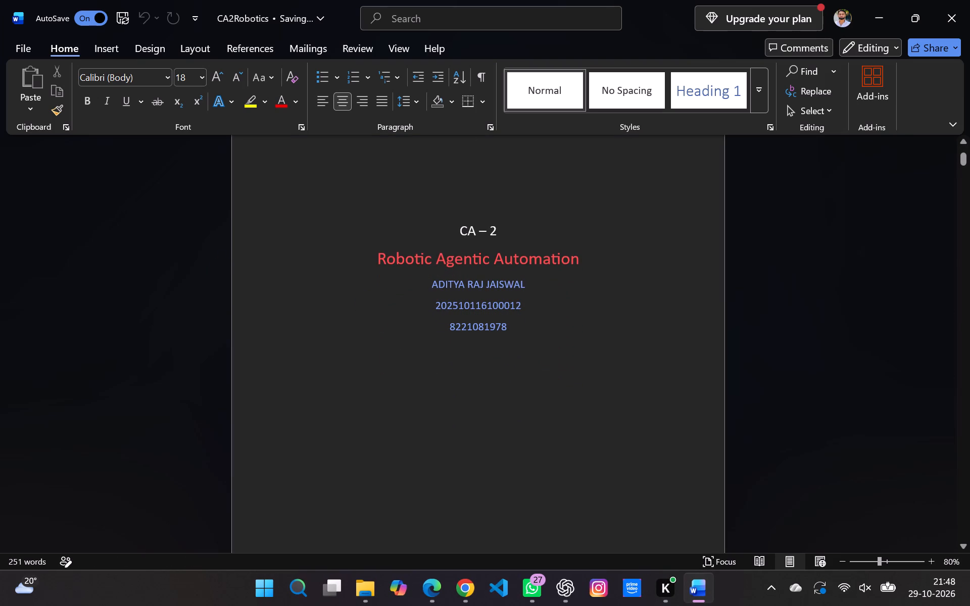
{"action": "scroll", "coordinate": [529, 227], "scroll_direction": "down", "scroll_amount": 3}
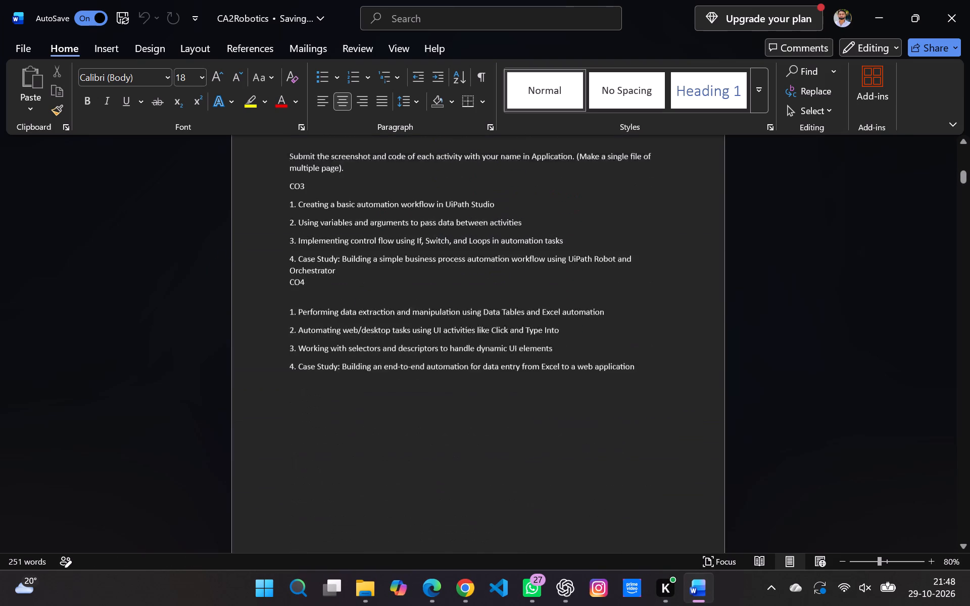
{"action": "scroll", "coordinate": [529, 227], "scroll_direction": "down", "scroll_amount": 4}
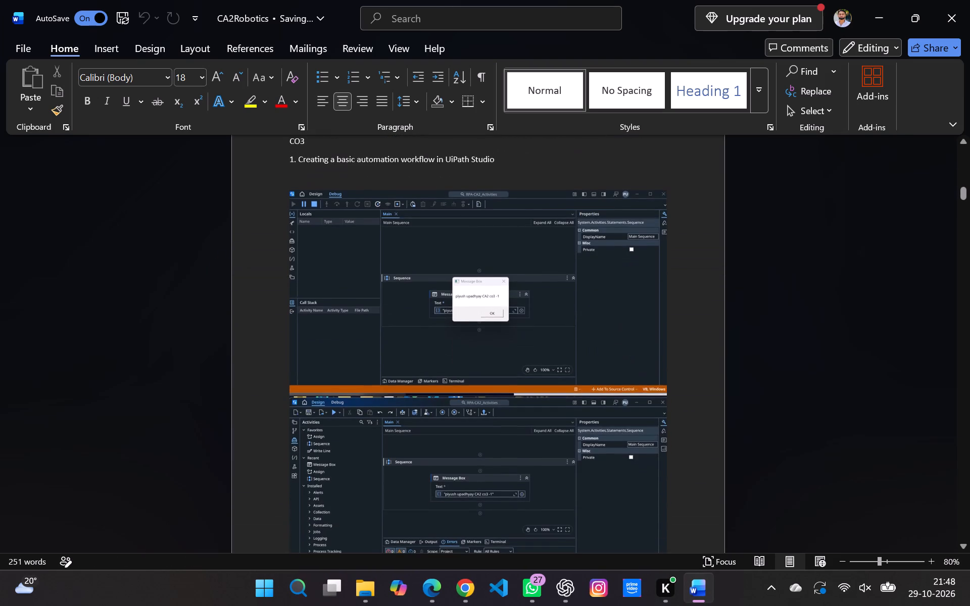
{"action": "scroll", "coordinate": [529, 227], "scroll_direction": "down", "scroll_amount": 7}
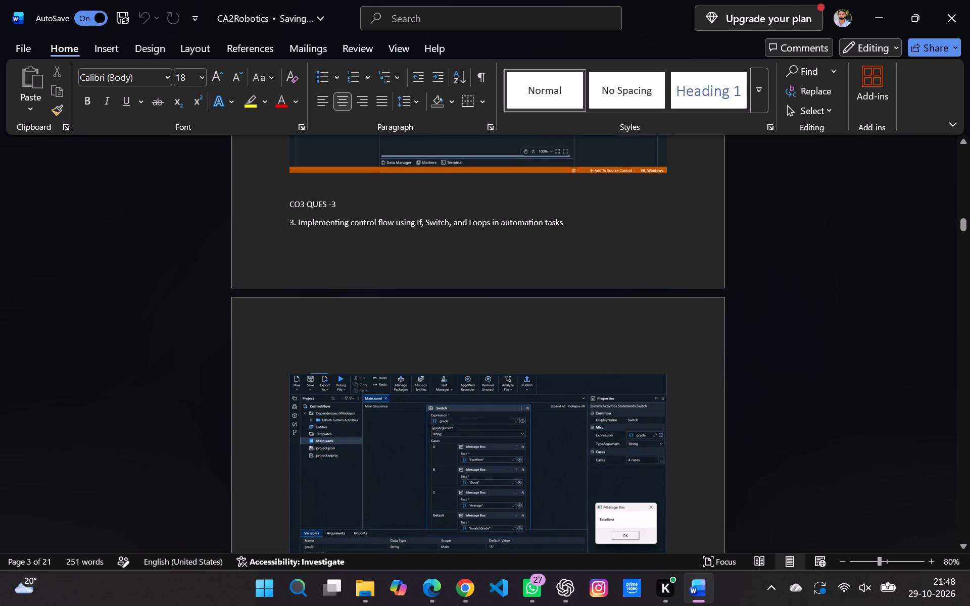
{"action": "scroll", "coordinate": [529, 227], "scroll_direction": "down", "scroll_amount": 1}
{"action": "scroll", "coordinate": [529, 227], "scroll_direction": "up", "scroll_amount": 13}
{"action": "scroll", "coordinate": [529, 227], "scroll_direction": "down", "scroll_amount": 3}
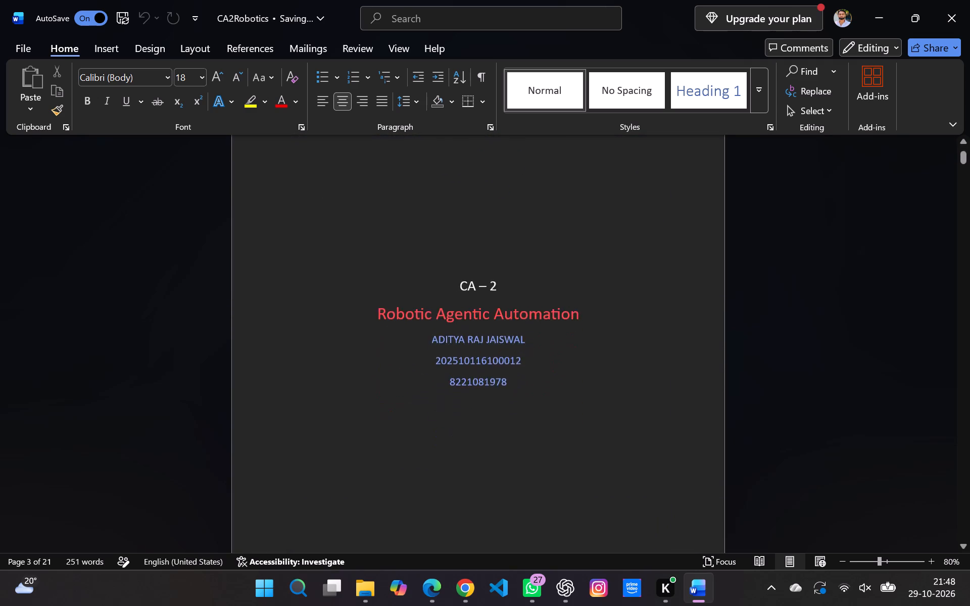
{"action": "scroll", "coordinate": [529, 227], "scroll_direction": "down", "scroll_amount": 4}
{"action": "scroll", "coordinate": [529, 227], "scroll_direction": "up", "scroll_amount": 1}
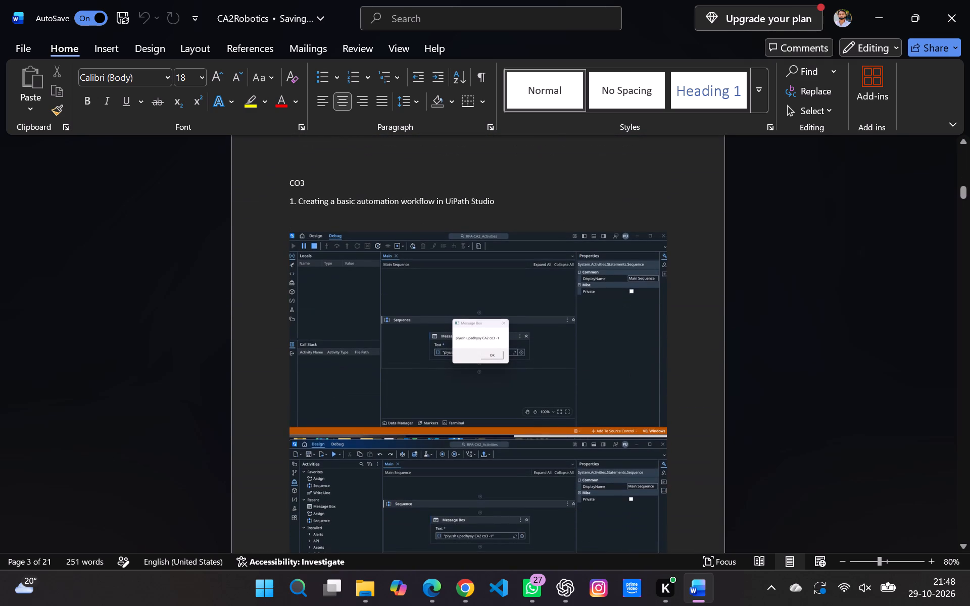
{"action": "scroll", "coordinate": [529, 227], "scroll_direction": "up", "scroll_amount": 5}
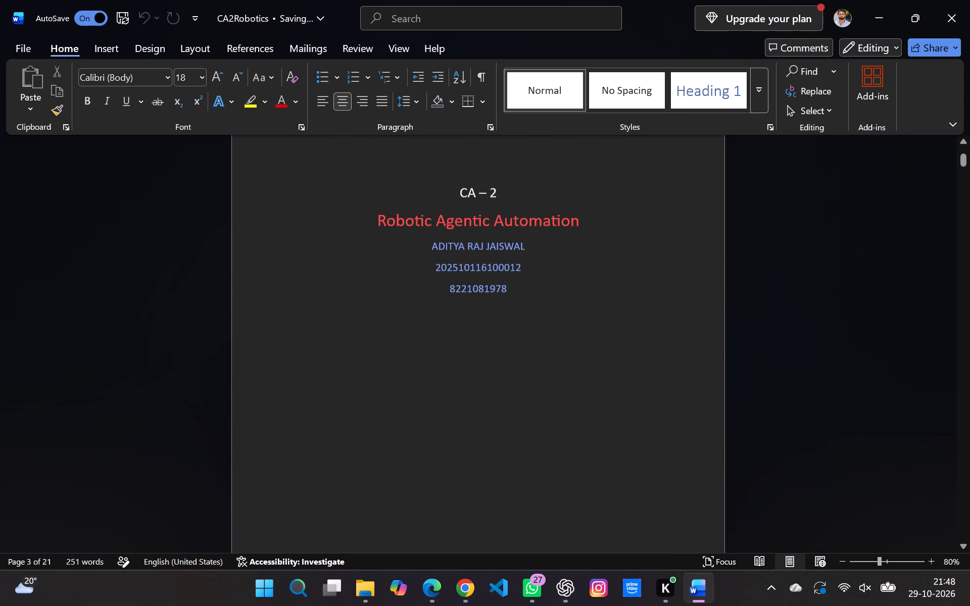
Replace the name under the Robotic Agentic Automation title on the cover page with the student's own name on its own line.
{"action": "left_click", "coordinate": [524, 245]}
{"action": "left_click_drag", "start_coordinate": [524, 245], "coordinate": [405, 252]}
{"action": "key", "text": "BackSpace"}
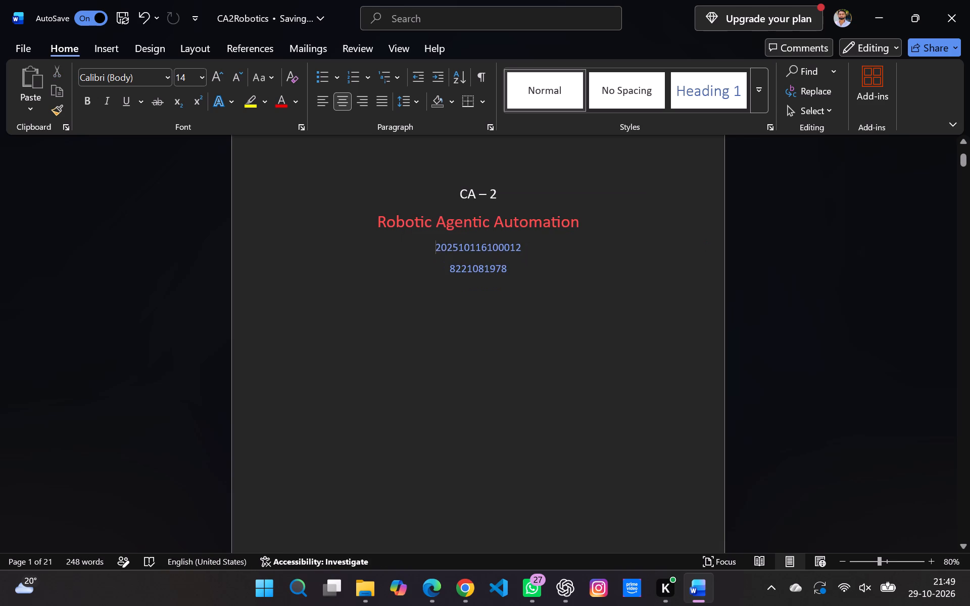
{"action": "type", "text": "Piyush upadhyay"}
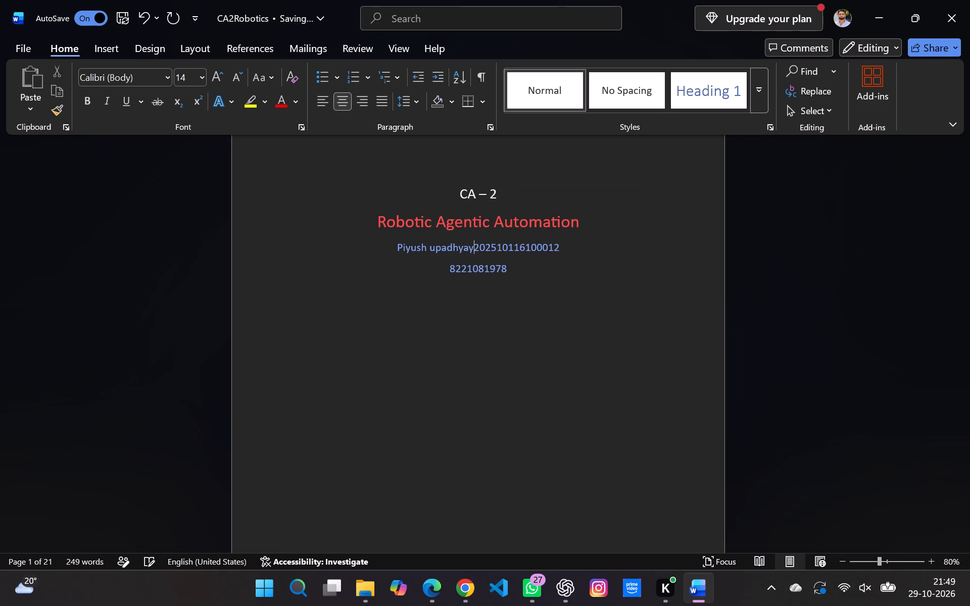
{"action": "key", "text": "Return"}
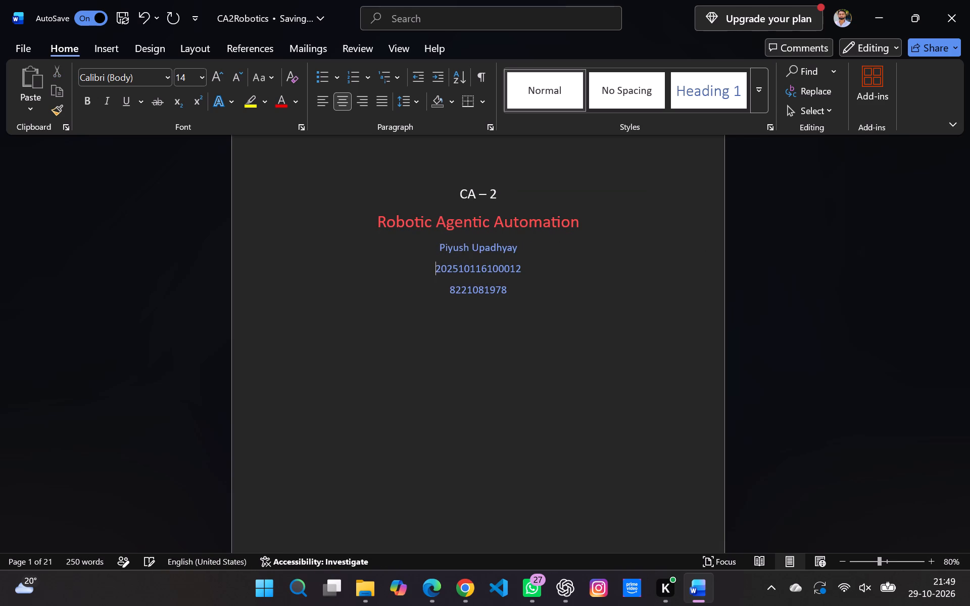
Replace the ending of the roll number on the cover page with the student's own digits.
{"action": "left_click", "coordinate": [520, 276]}
{"action": "key", "text": "BackSpace"}
{"action": "key", "text": "BackSpace"}
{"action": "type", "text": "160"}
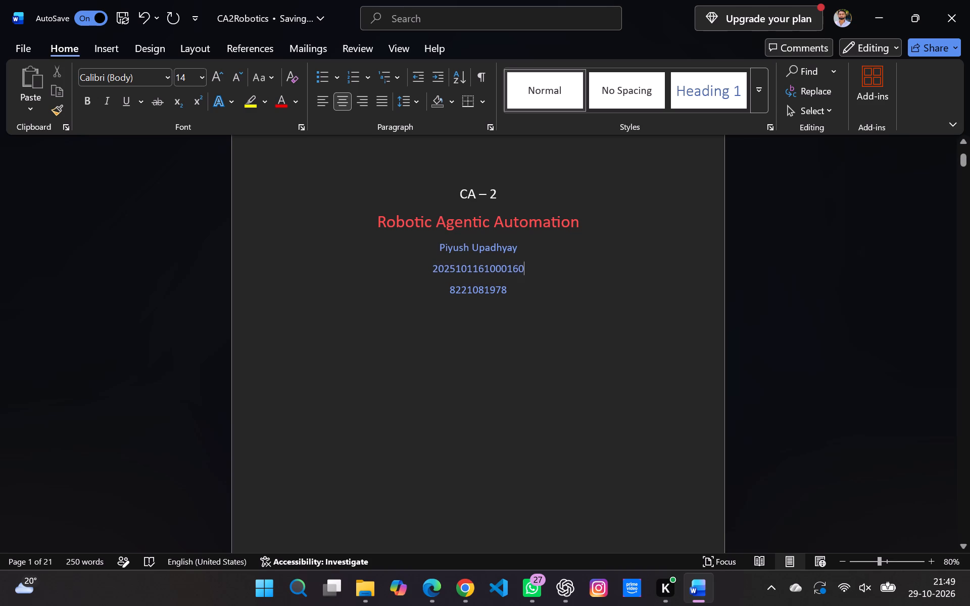
Add the line MCA (C) below the roll number on the cover page, keeping the C in plain brackets.
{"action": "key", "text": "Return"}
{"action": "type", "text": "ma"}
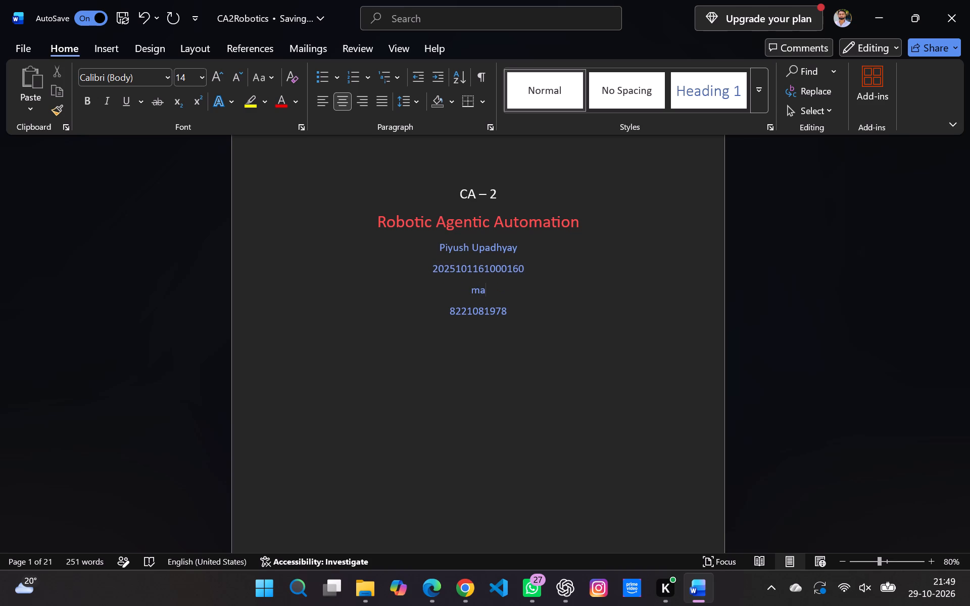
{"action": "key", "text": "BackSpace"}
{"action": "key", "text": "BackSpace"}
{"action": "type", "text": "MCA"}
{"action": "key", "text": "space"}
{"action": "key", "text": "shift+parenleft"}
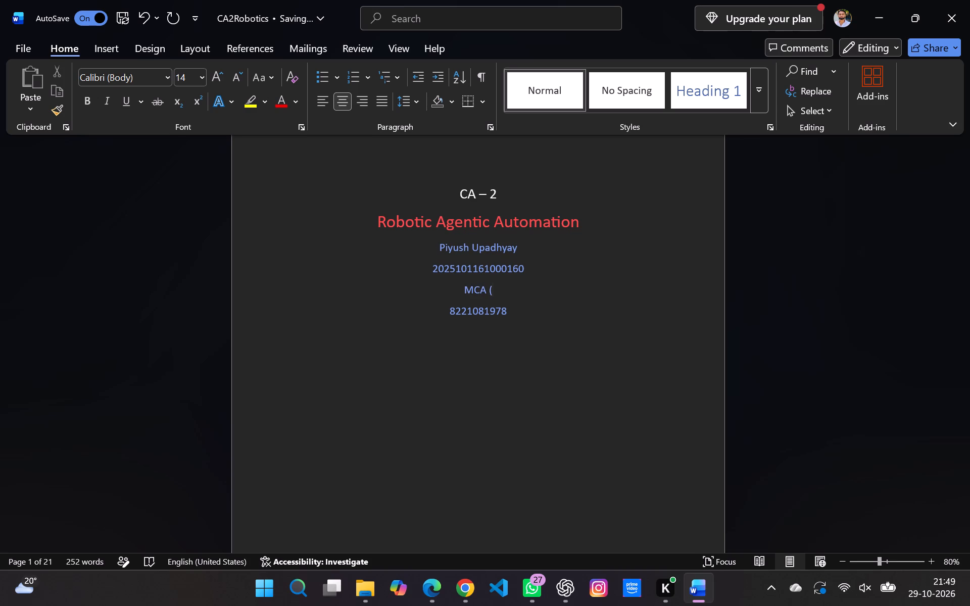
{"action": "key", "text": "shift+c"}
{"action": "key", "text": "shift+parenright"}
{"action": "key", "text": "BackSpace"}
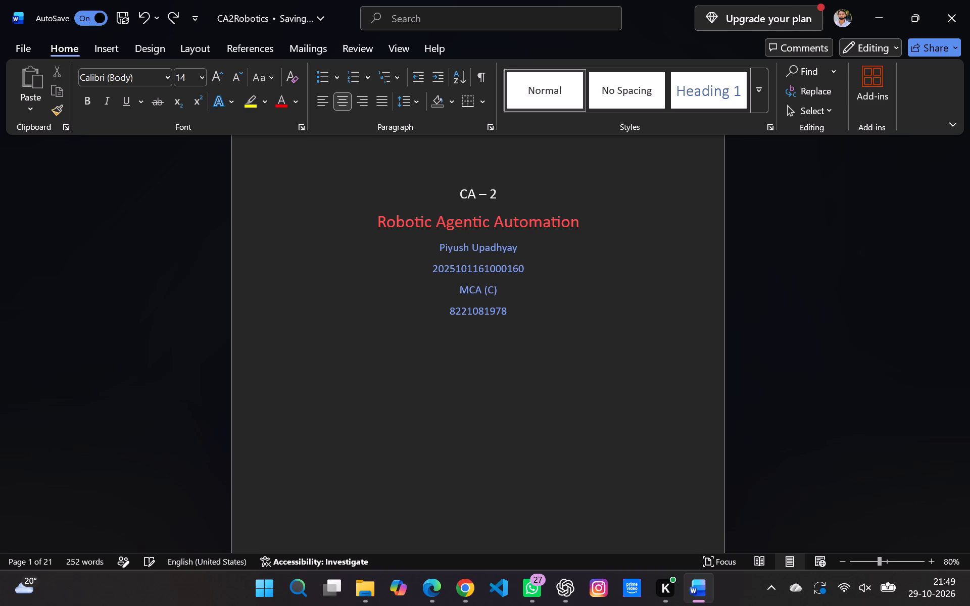
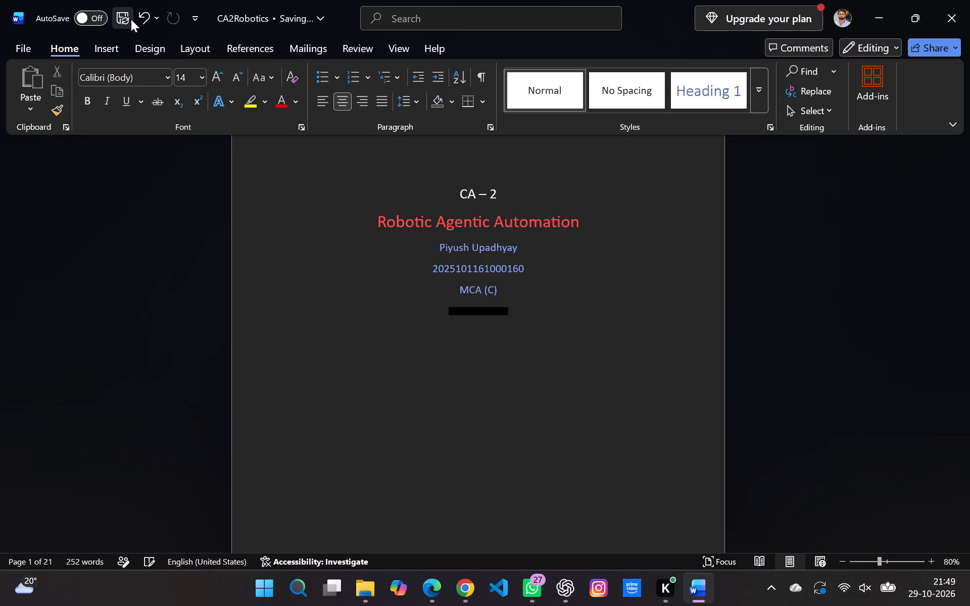
Close and reopen the CA2Robotics document and look through it from the cover page to the final screenshot pages.
{"action": "left_click", "coordinate": [969, 17]}
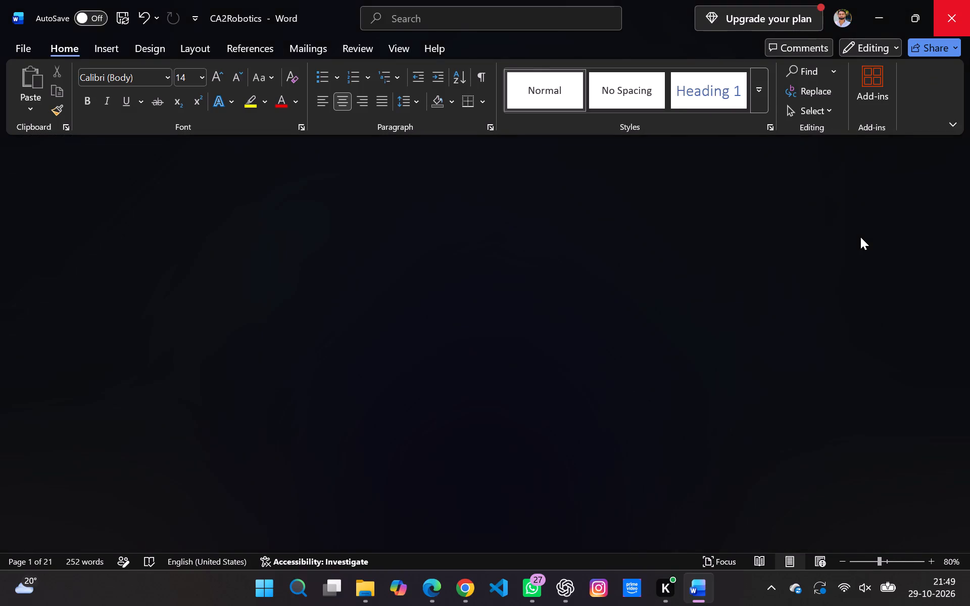
{"action": "double_click", "coordinate": [510, 264]}
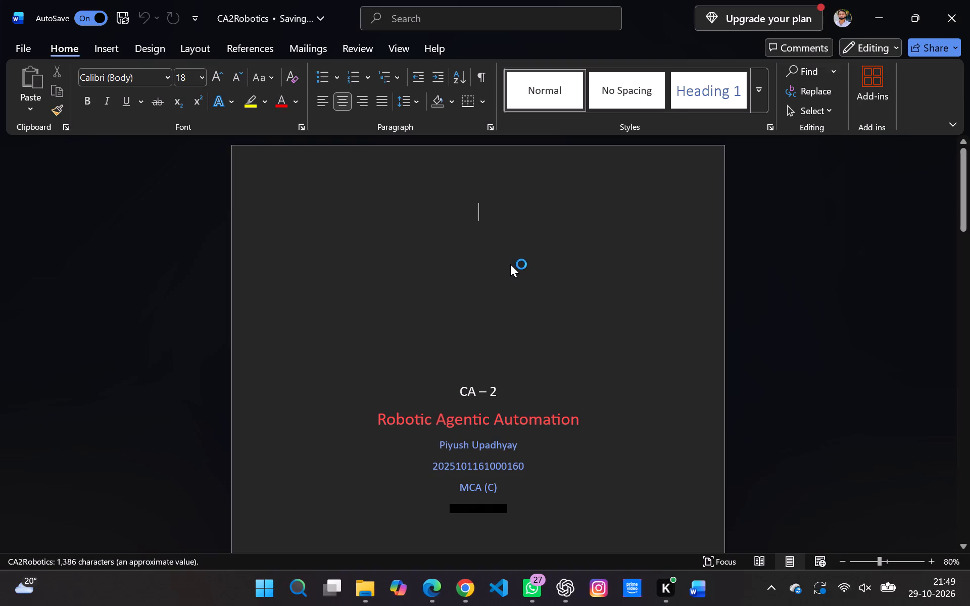
{"action": "scroll", "coordinate": [510, 264], "scroll_direction": "down", "scroll_amount": 2}
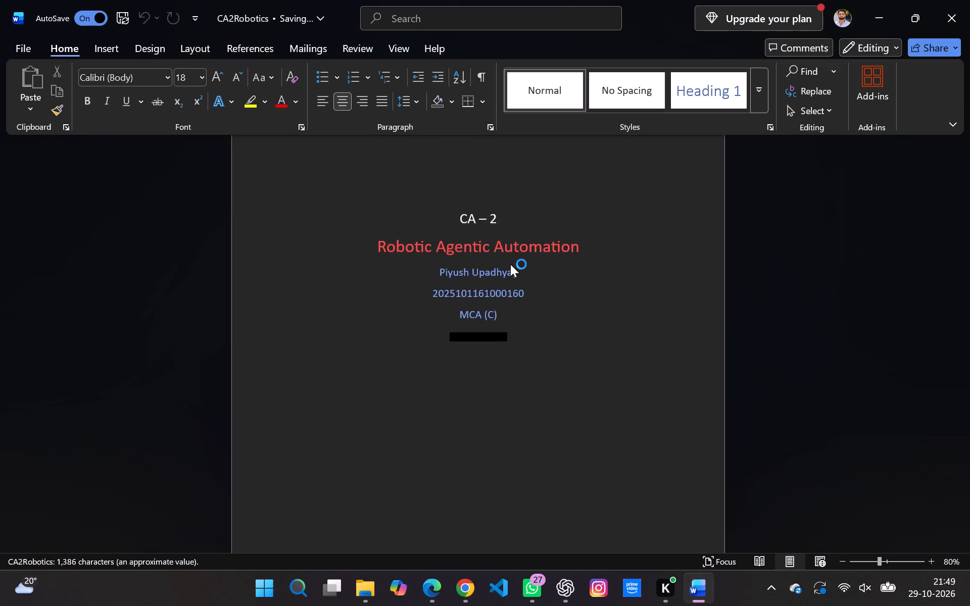
{"action": "scroll", "coordinate": [510, 264], "scroll_direction": "down", "scroll_amount": 1}
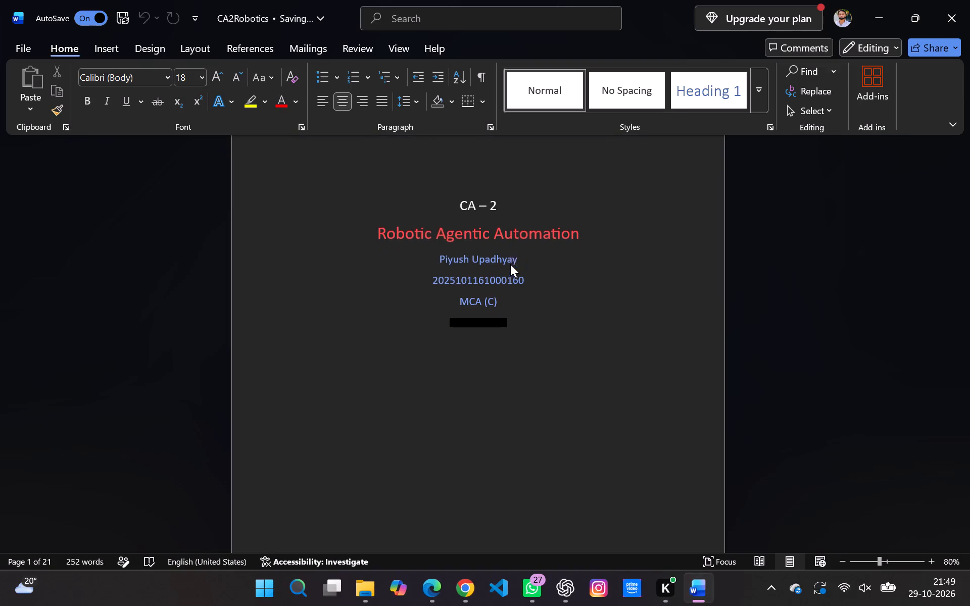
{"action": "scroll", "coordinate": [510, 264], "scroll_direction": "down", "scroll_amount": 3}
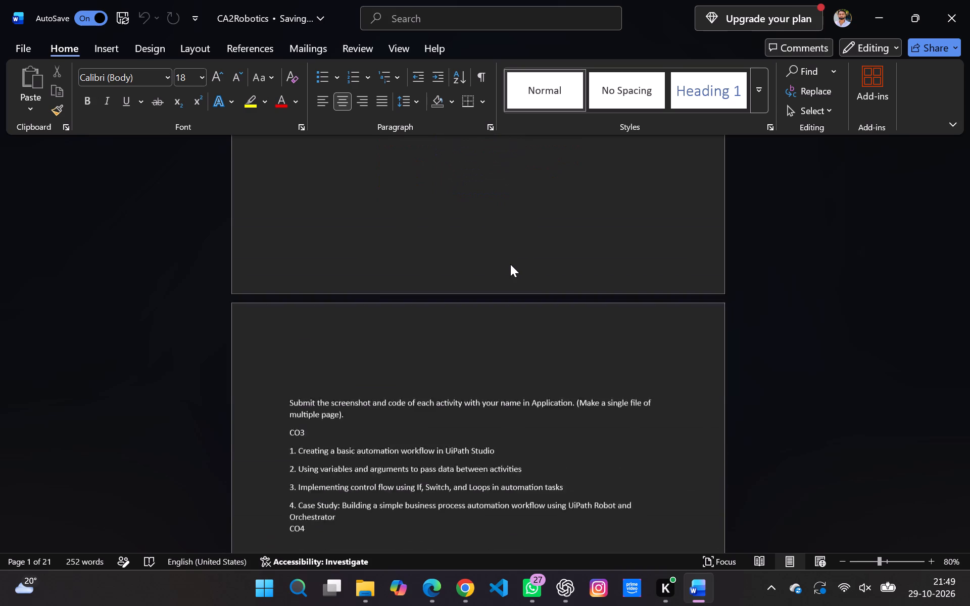
{"action": "scroll", "coordinate": [510, 264], "scroll_direction": "down", "scroll_amount": 4}
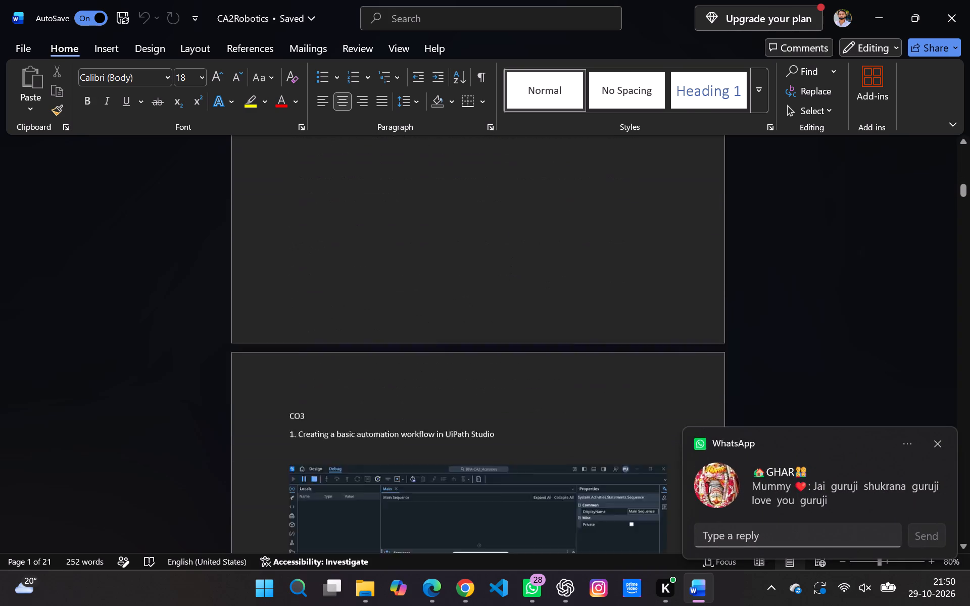
{"action": "scroll", "coordinate": [510, 264], "scroll_direction": "down", "scroll_amount": 3}
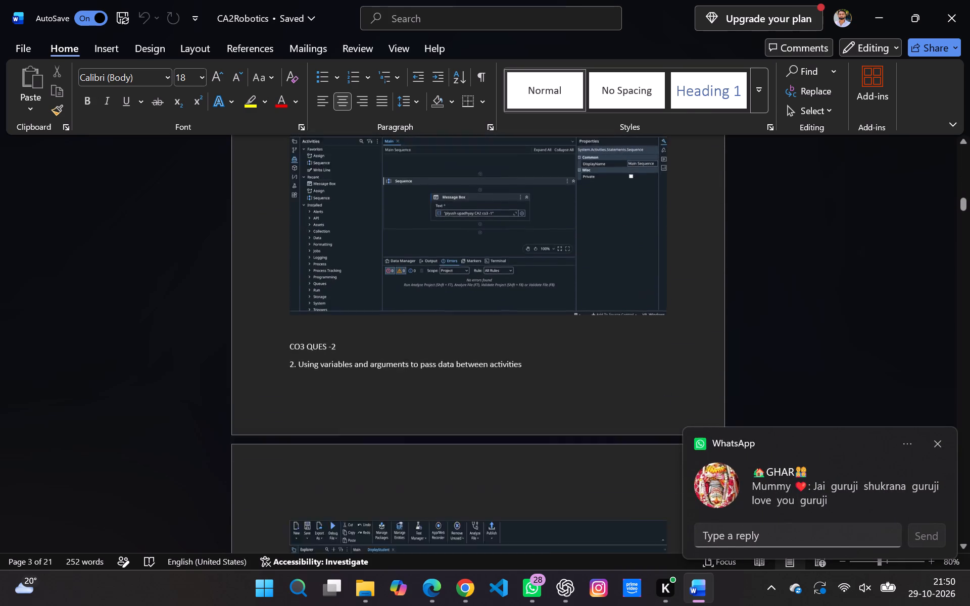
{"action": "scroll", "coordinate": [510, 264], "scroll_direction": "down", "scroll_amount": 3}
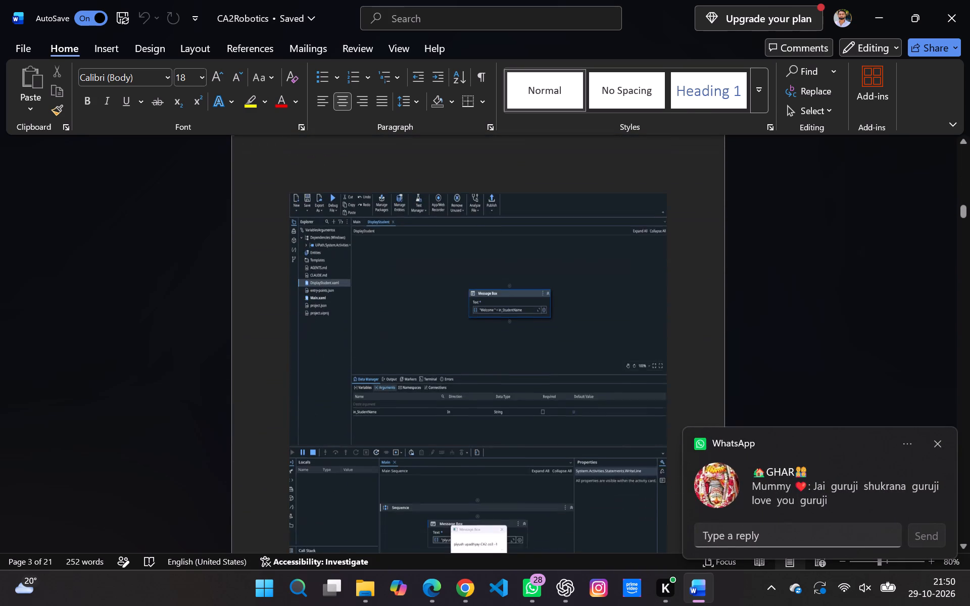
{"action": "scroll", "coordinate": [510, 264], "scroll_direction": "down", "scroll_amount": 9}
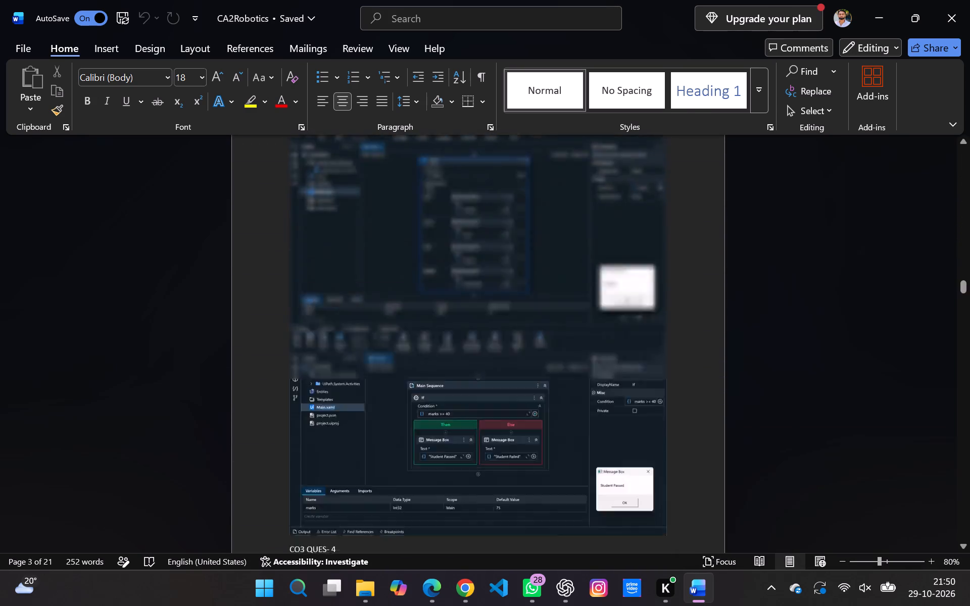
{"action": "scroll", "coordinate": [510, 264], "scroll_direction": "down", "scroll_amount": 14}
{"action": "scroll", "coordinate": [510, 264], "scroll_direction": "up", "scroll_amount": 11}
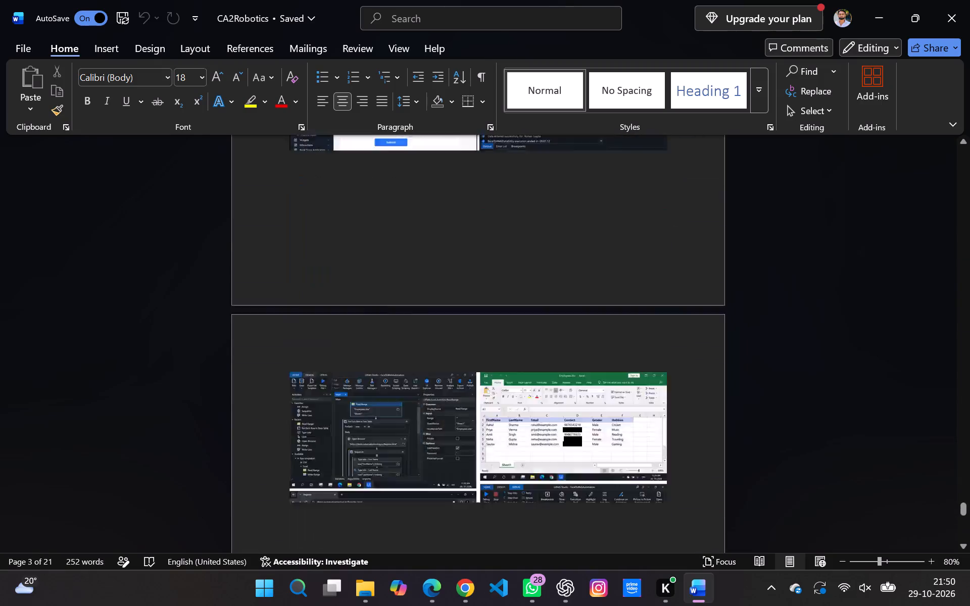
{"action": "scroll", "coordinate": [510, 264], "scroll_direction": "up", "scroll_amount": 20}
{"action": "scroll", "coordinate": [510, 264], "scroll_direction": "up", "scroll_amount": 20}
{"action": "scroll", "coordinate": [510, 264], "scroll_direction": "up", "scroll_amount": 11}
Set the font size of the Robotic Agentic Automation title and all the student detail lines below it to 36.
{"action": "scroll", "coordinate": [510, 264], "scroll_direction": "down", "scroll_amount": 1}
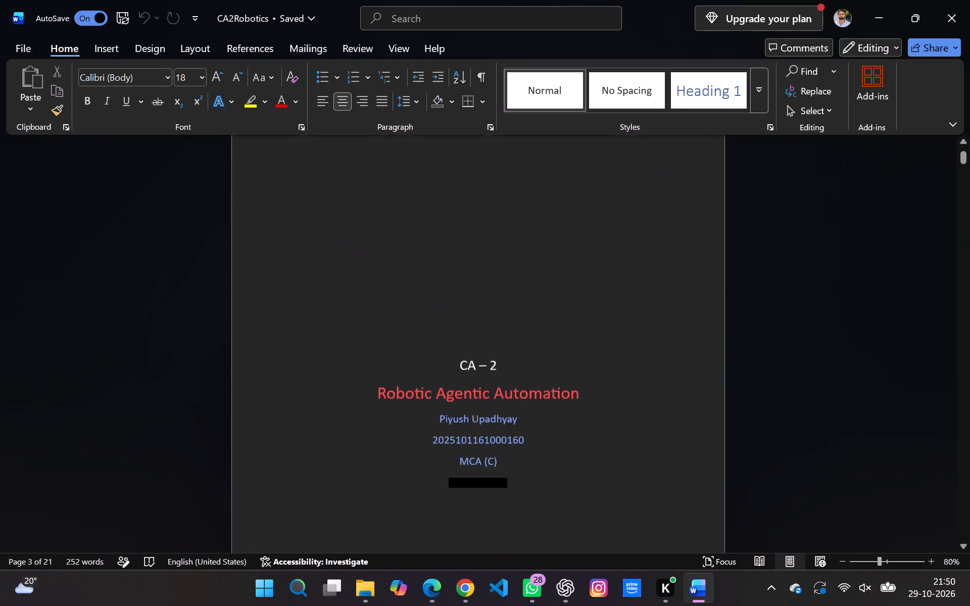
{"action": "scroll", "coordinate": [510, 264], "scroll_direction": "down", "scroll_amount": 1}
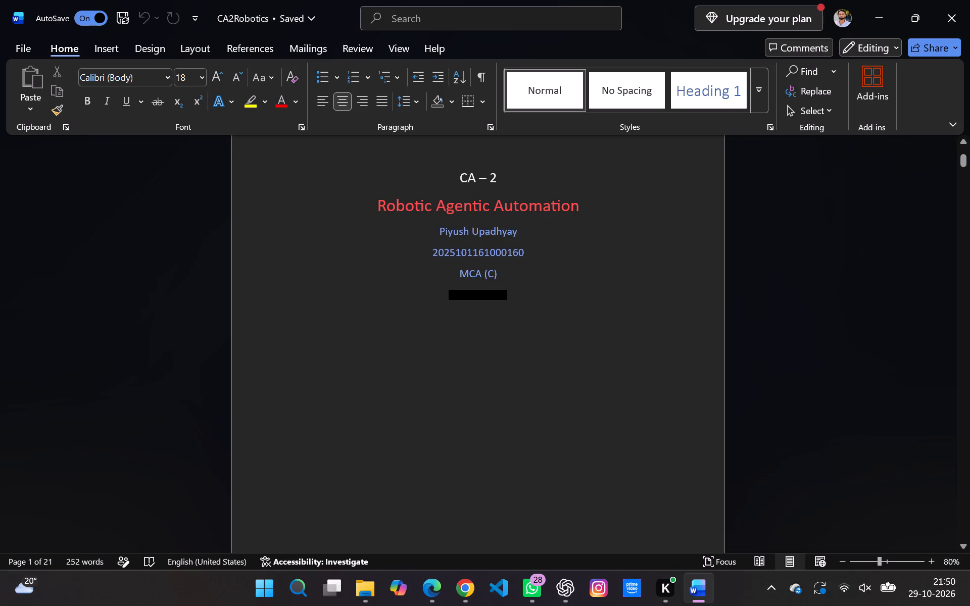
{"action": "left_click", "coordinate": [417, 238]}
{"action": "left_click_drag", "start_coordinate": [416, 221], "coordinate": [556, 305]}
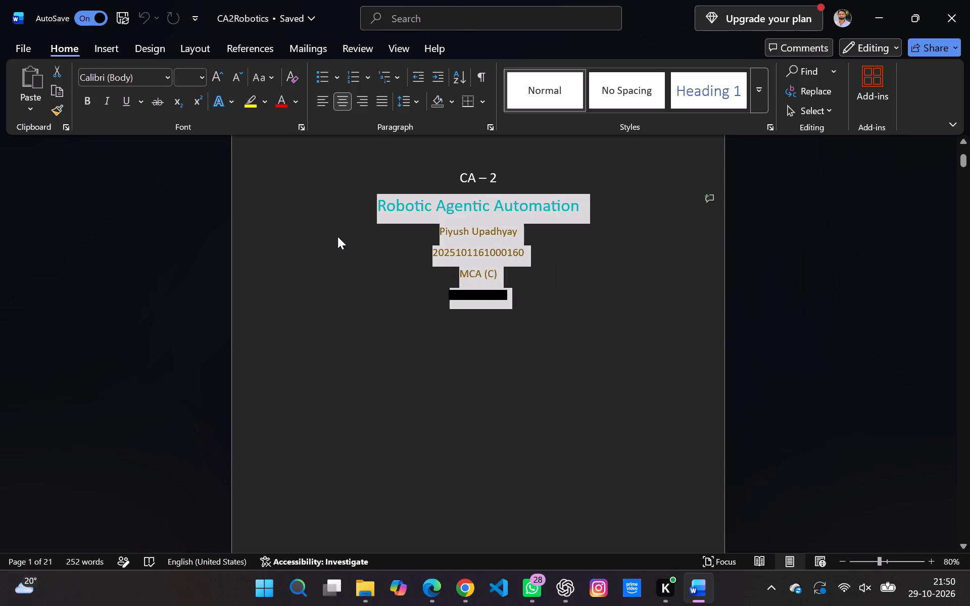
{"action": "left_click", "coordinate": [206, 74]}
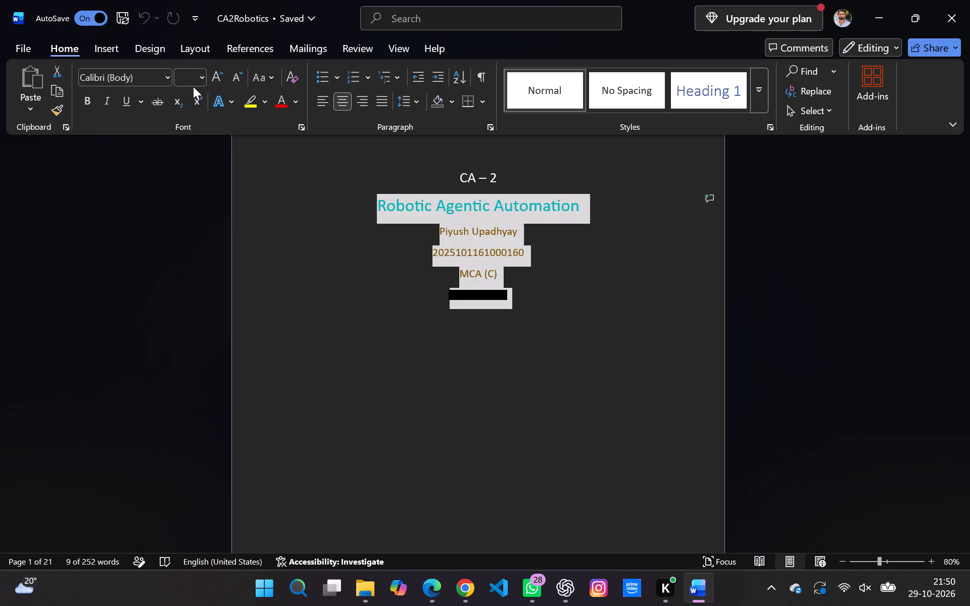
{"action": "left_click", "coordinate": [204, 75]}
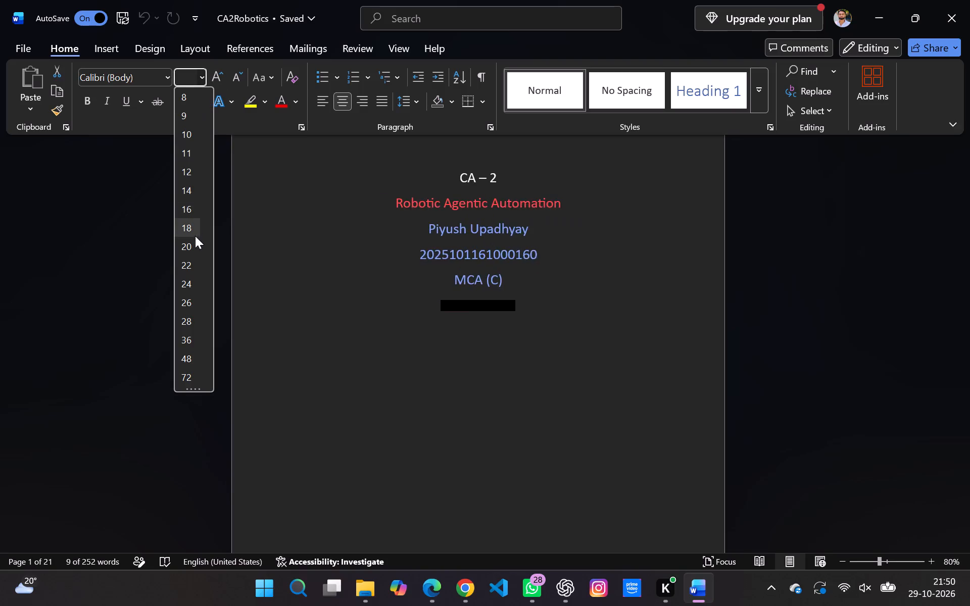
{"action": "left_click", "coordinate": [196, 330]}
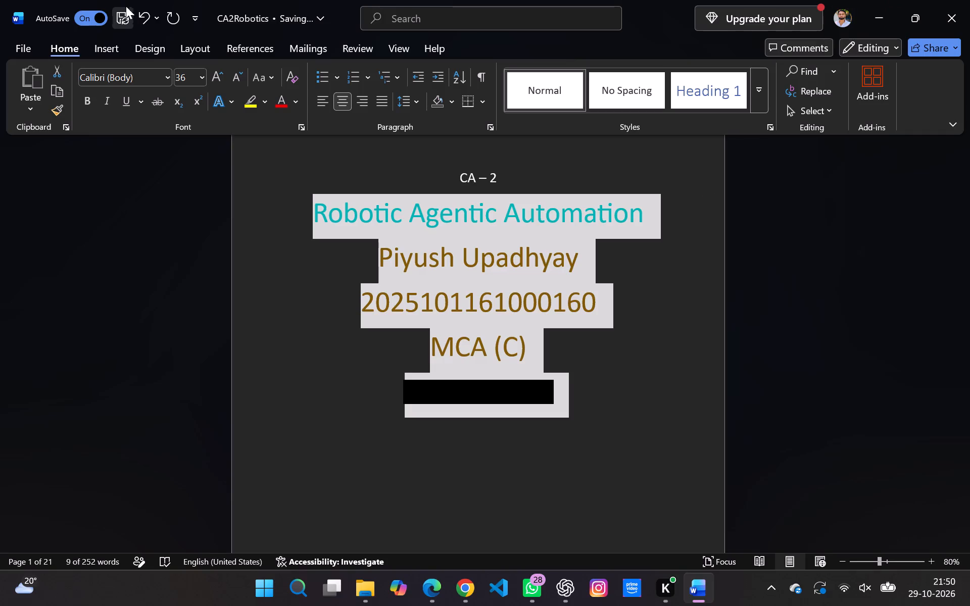
Save the CA2Robotics document and close it.
{"action": "left_click", "coordinate": [126, 22]}
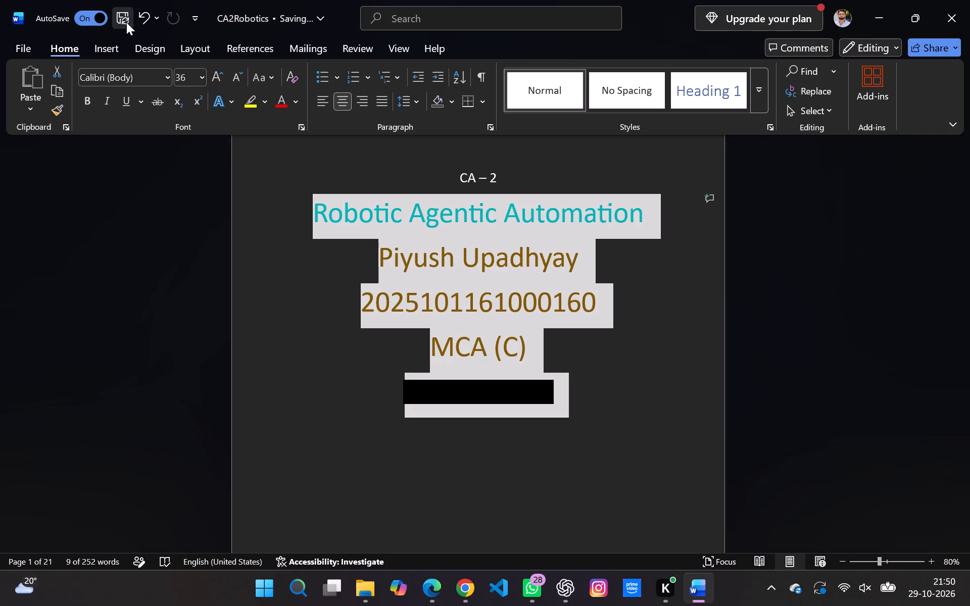
{"action": "left_click", "coordinate": [126, 22]}
{"action": "triple_click", "coordinate": [126, 22]}
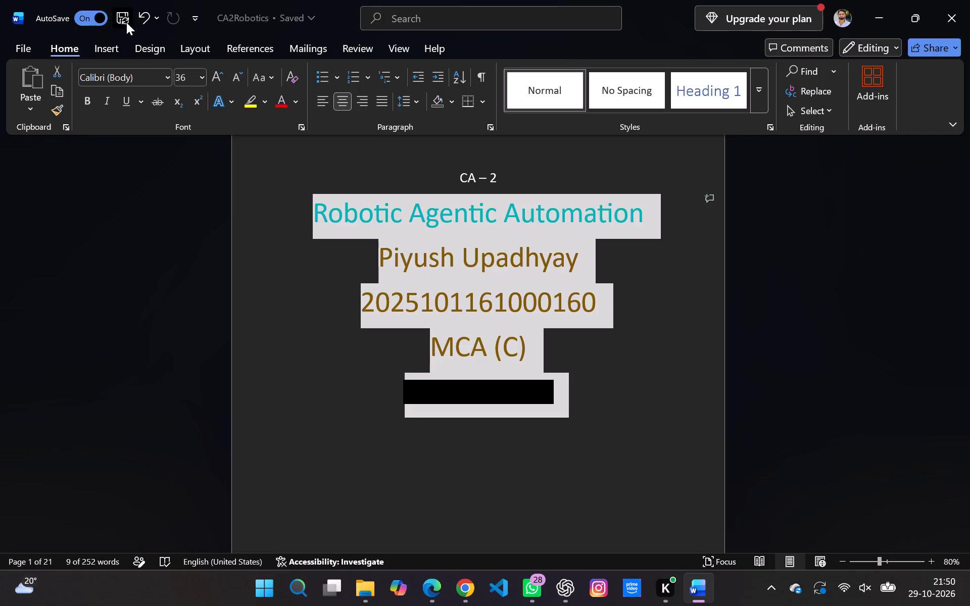
{"action": "triple_click", "coordinate": [126, 22]}
{"action": "left_click", "coordinate": [969, 0]}
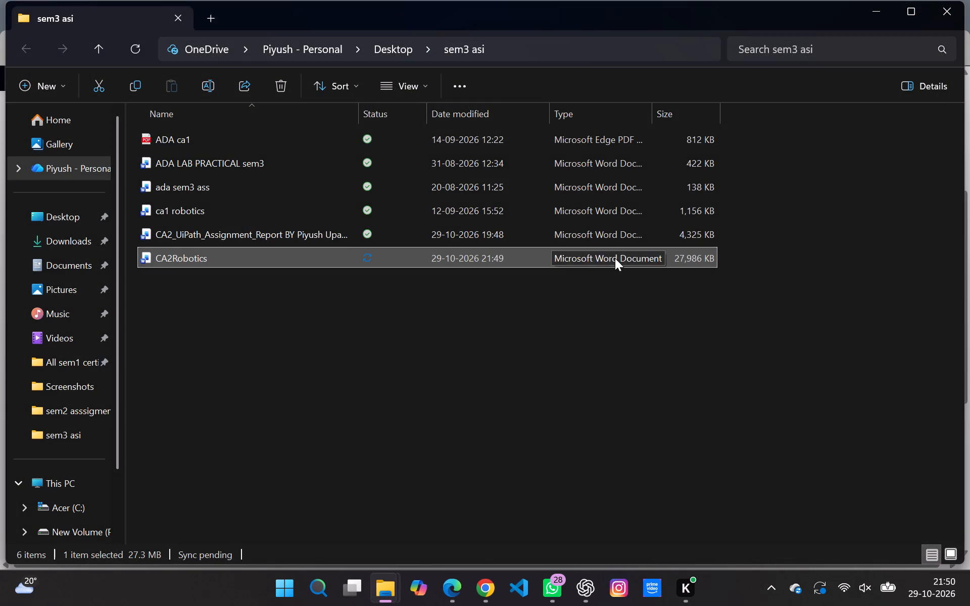
Reopen CA2Robotics from the sem3 asi folder, check its cover and following pages, and close it again.
{"action": "double_click", "coordinate": [615, 258]}
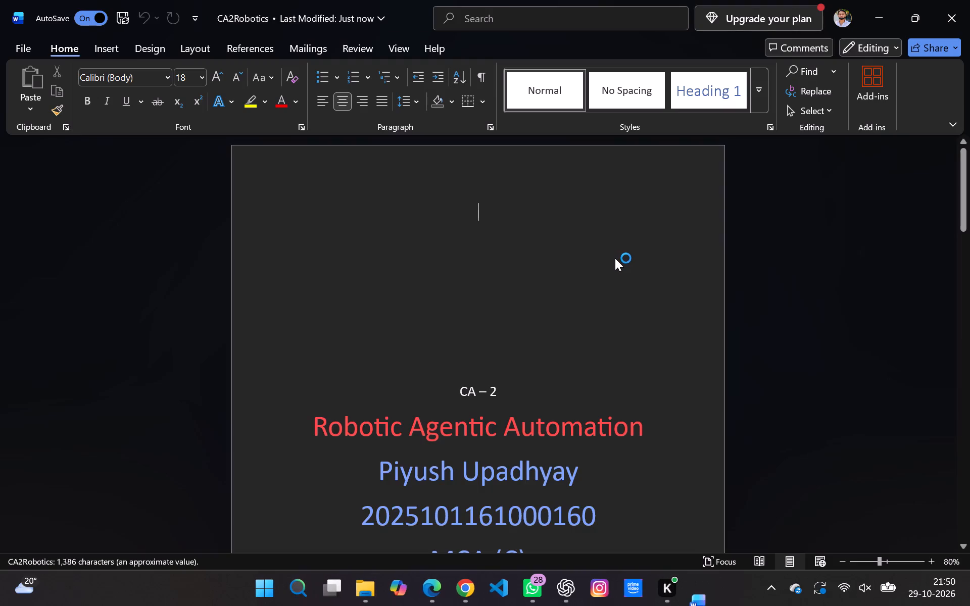
{"action": "scroll", "coordinate": [615, 258], "scroll_direction": "down", "scroll_amount": 2}
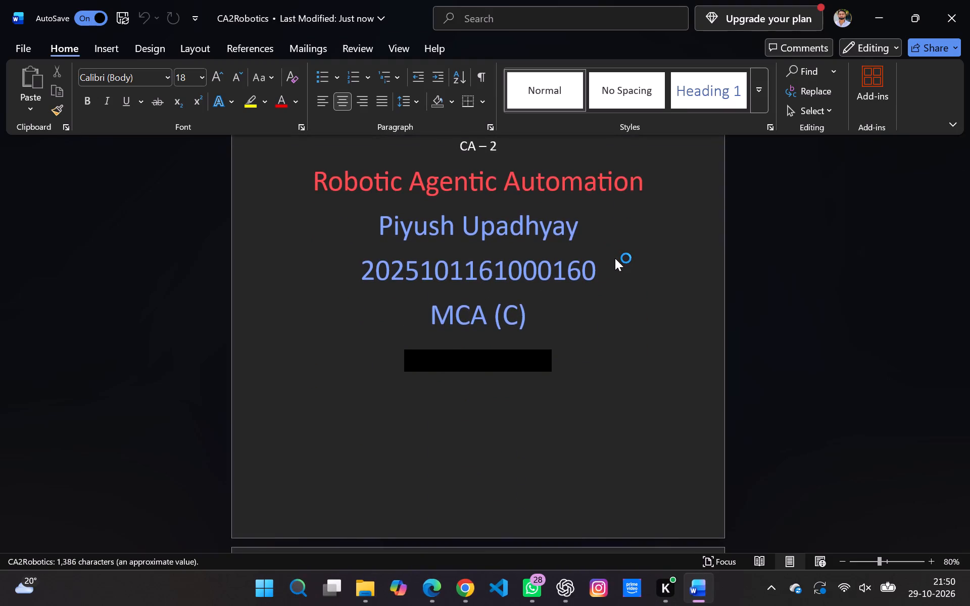
{"action": "scroll", "coordinate": [615, 258], "scroll_direction": "down", "scroll_amount": 6}
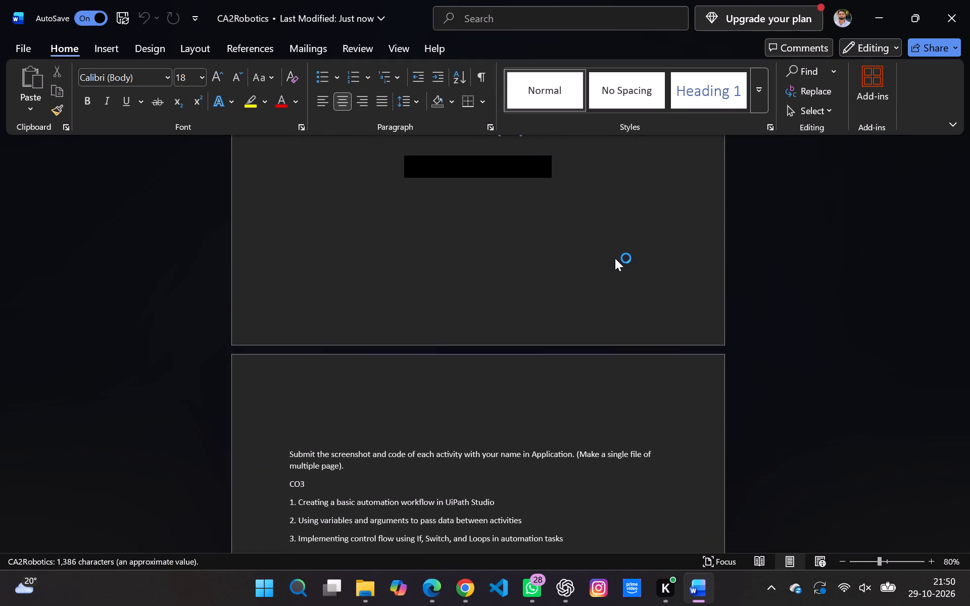
{"action": "scroll", "coordinate": [615, 258], "scroll_direction": "down", "scroll_amount": 6}
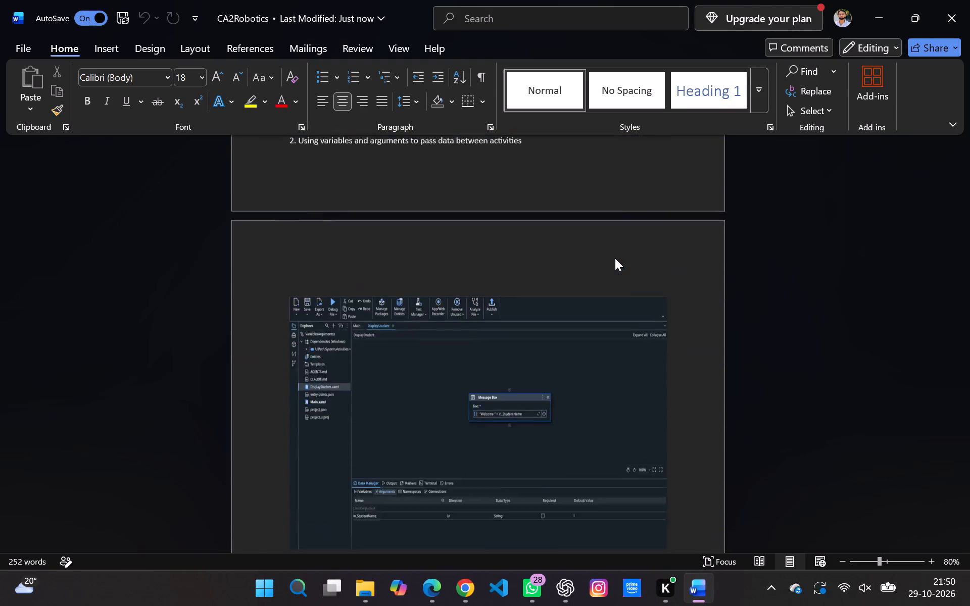
{"action": "scroll", "coordinate": [615, 258], "scroll_direction": "down", "scroll_amount": 2}
{"action": "left_click", "coordinate": [969, 0]}
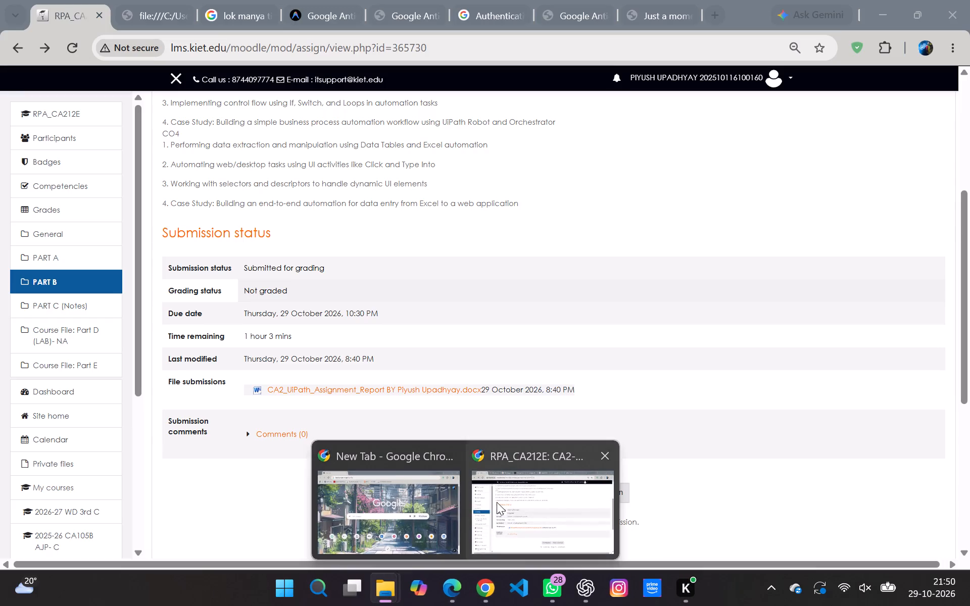
Switch to the RPA_CA212E CA2 assignment submission page in Chrome.
{"action": "left_click", "coordinate": [497, 502]}
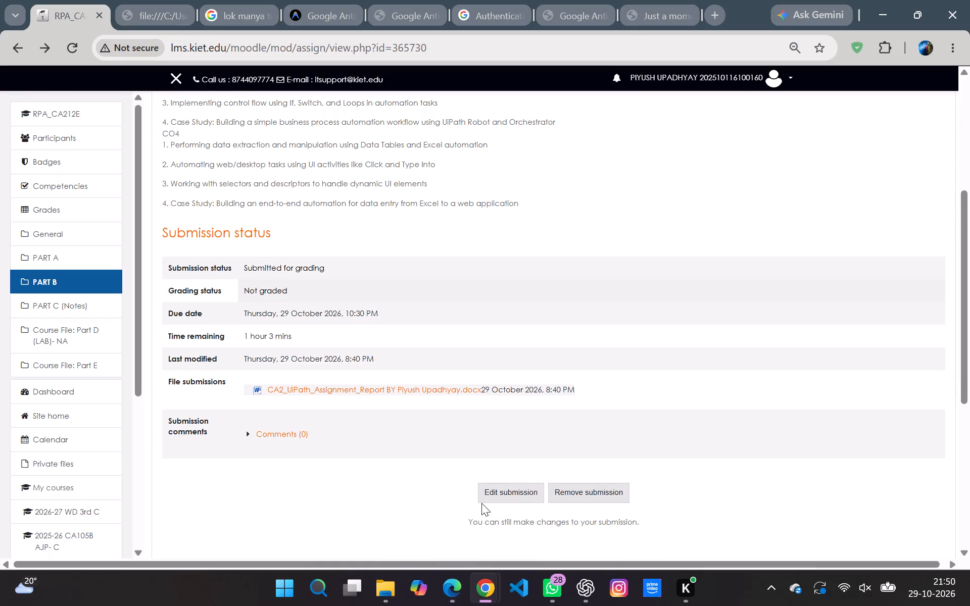
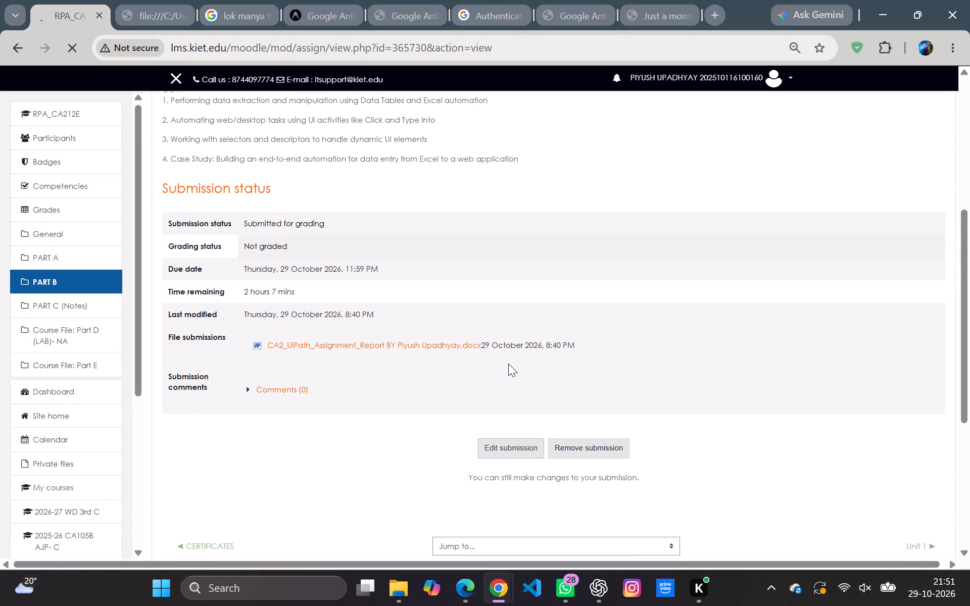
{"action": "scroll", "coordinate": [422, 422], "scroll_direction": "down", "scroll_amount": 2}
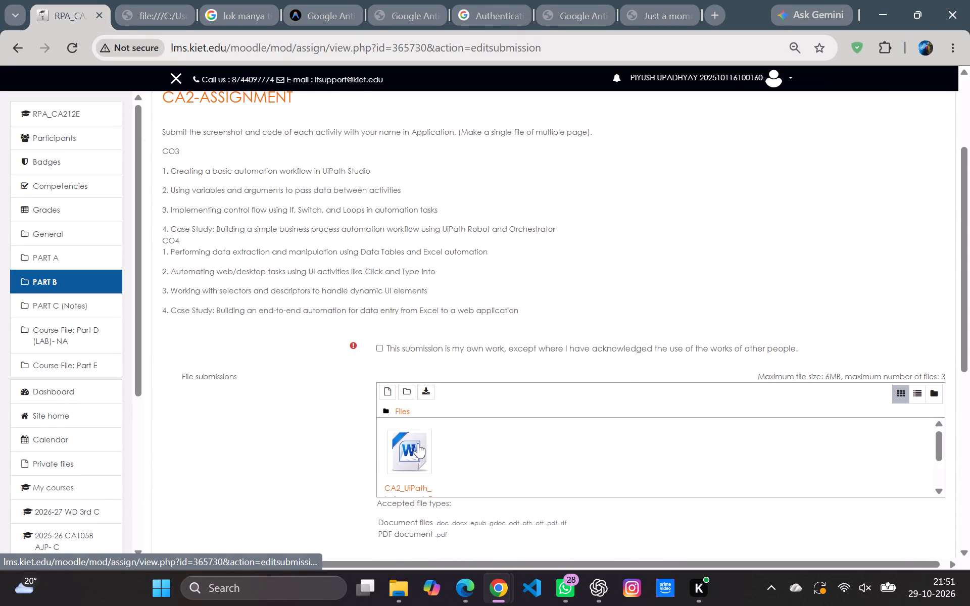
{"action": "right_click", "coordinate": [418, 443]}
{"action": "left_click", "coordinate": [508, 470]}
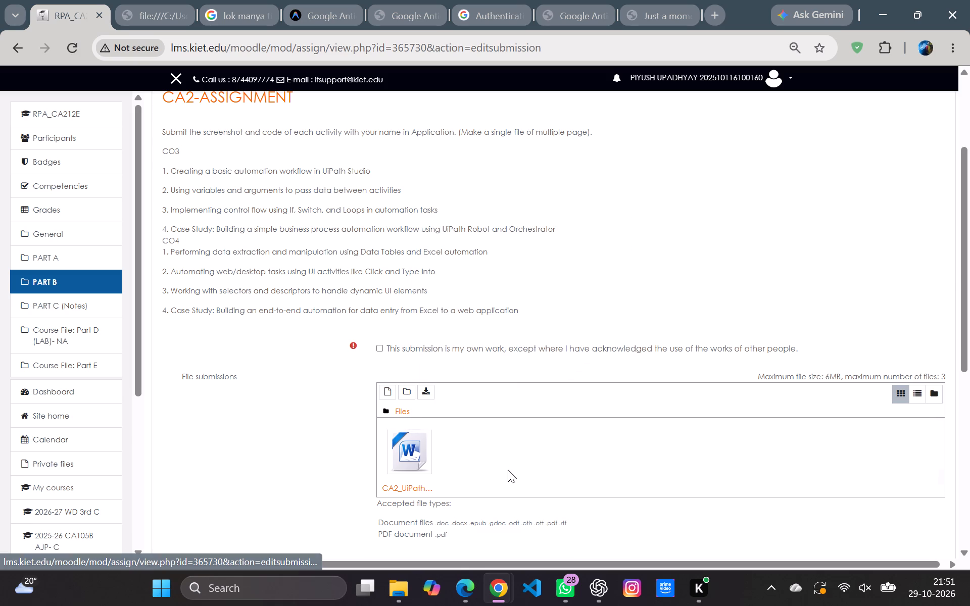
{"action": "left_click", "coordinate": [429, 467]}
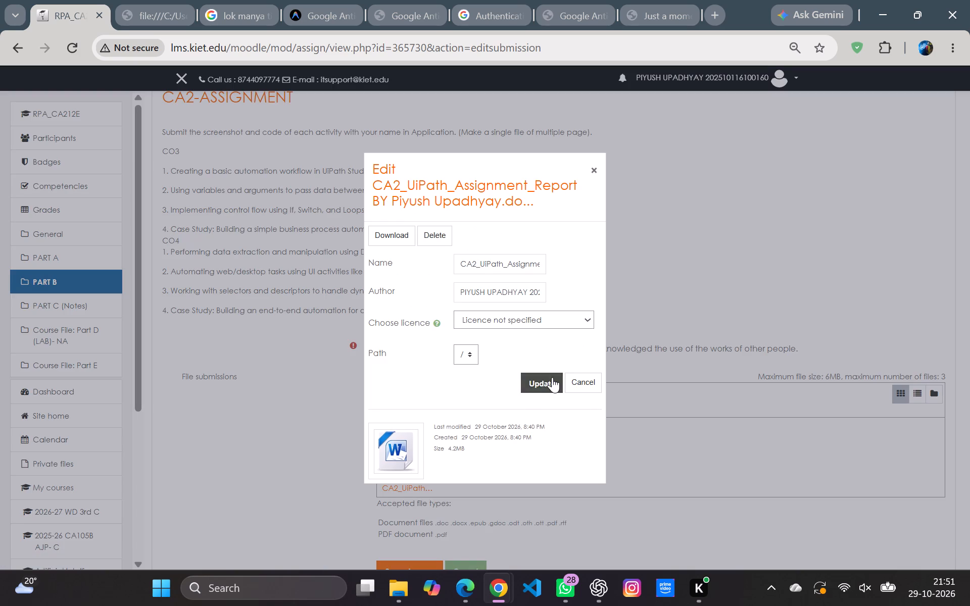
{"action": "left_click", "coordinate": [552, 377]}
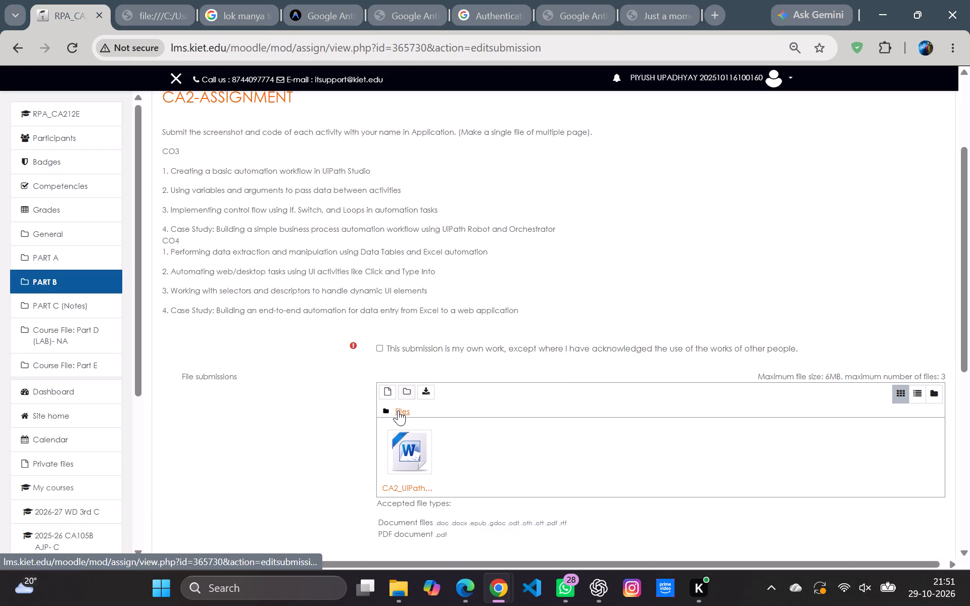
Delete the existing CA2_UiPath_Assignment_Report document from the assignment's file submissions and confirm the deletion.
{"action": "scroll", "coordinate": [405, 439], "scroll_direction": "down", "scroll_amount": 4}
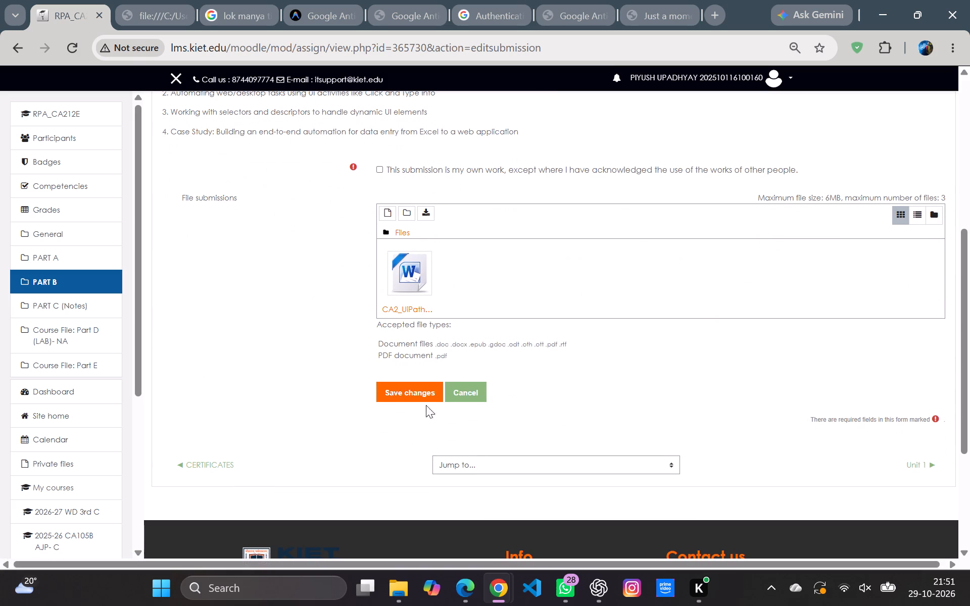
{"action": "right_click", "coordinate": [407, 269]}
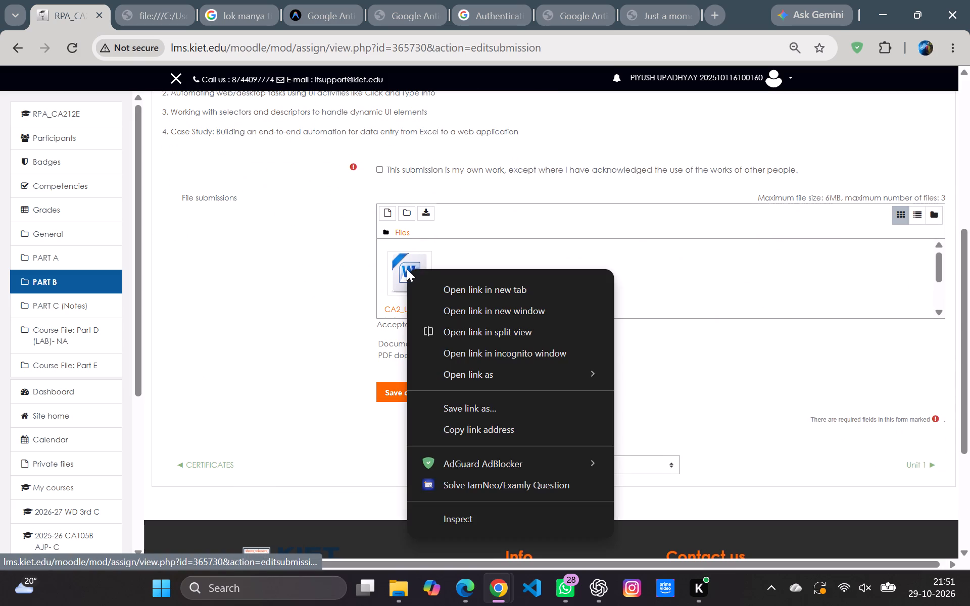
{"action": "left_click", "coordinate": [409, 275]}
{"action": "left_click", "coordinate": [409, 275]}
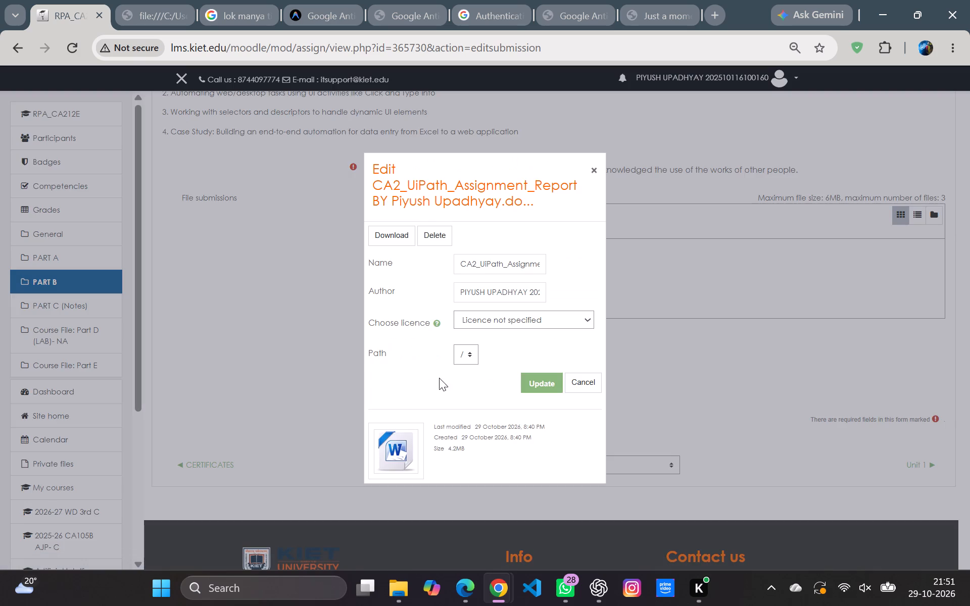
{"action": "left_click", "coordinate": [419, 228]}
{"action": "key", "text": "Return"}
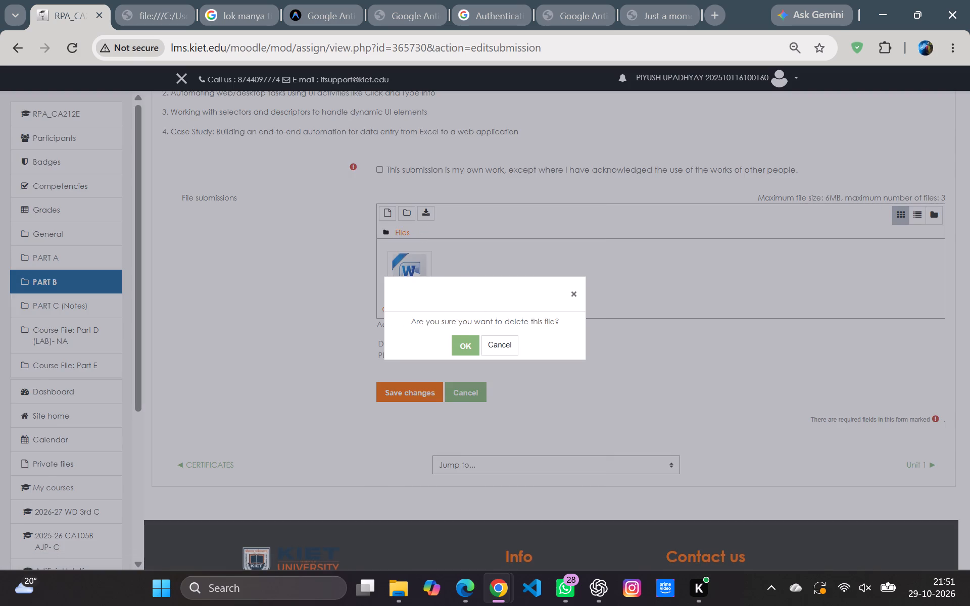
{"action": "left_click", "coordinate": [464, 343]}
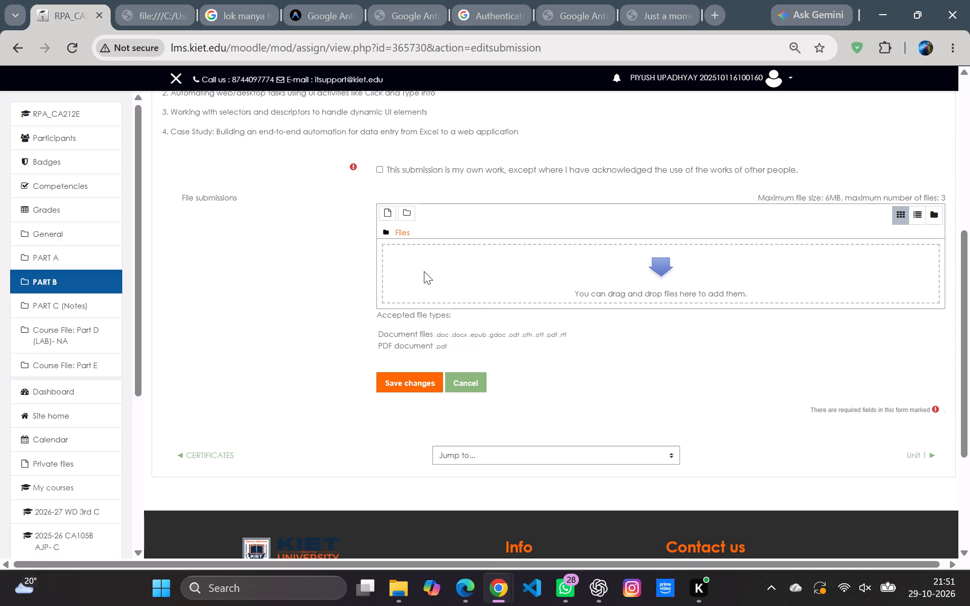
Upload the CA2Robotics document from the sem3 asi folder to the assignment's file submissions.
{"action": "left_click", "coordinate": [383, 212]}
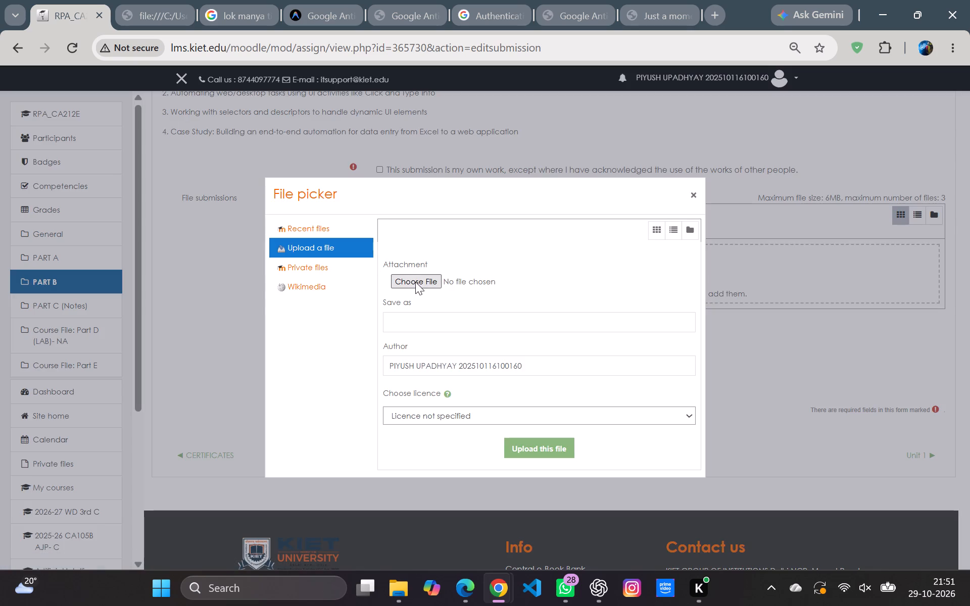
{"action": "left_click", "coordinate": [415, 282]}
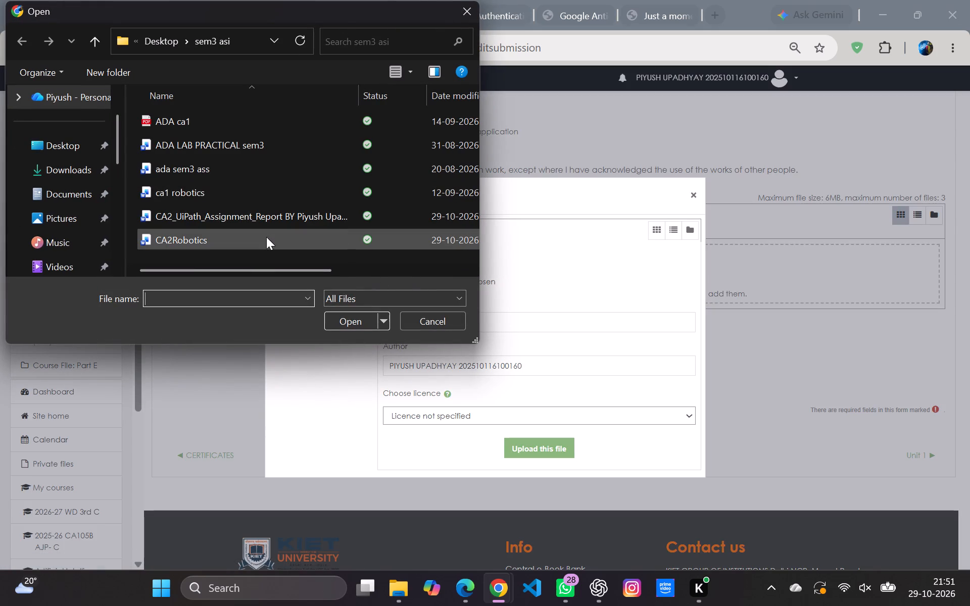
{"action": "left_click", "coordinate": [266, 237]}
{"action": "left_click", "coordinate": [364, 324]}
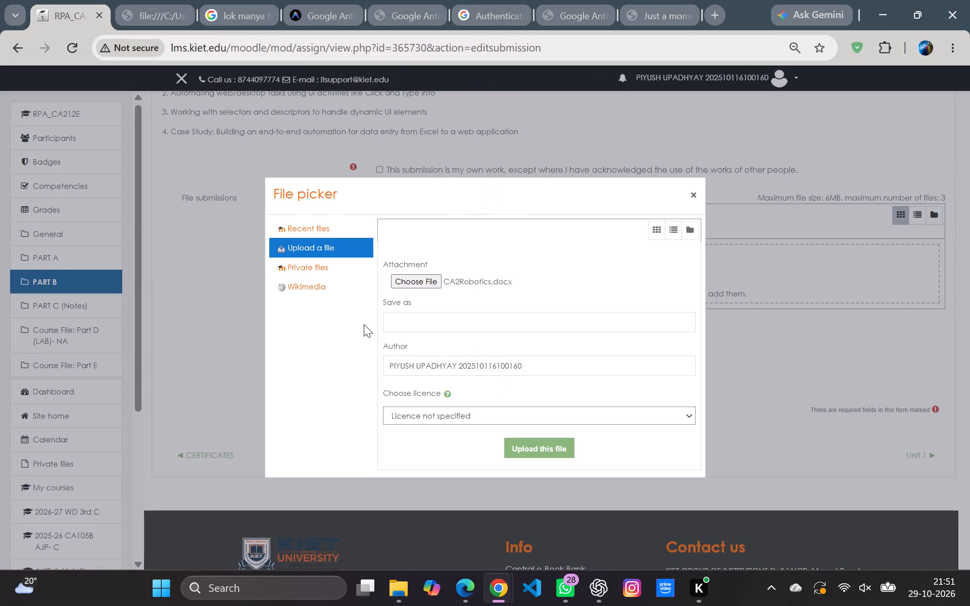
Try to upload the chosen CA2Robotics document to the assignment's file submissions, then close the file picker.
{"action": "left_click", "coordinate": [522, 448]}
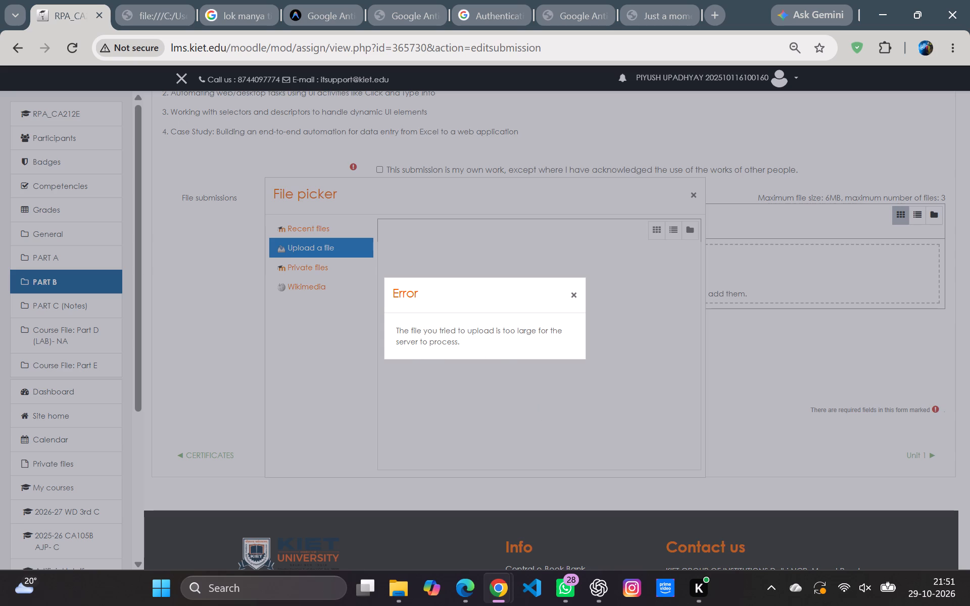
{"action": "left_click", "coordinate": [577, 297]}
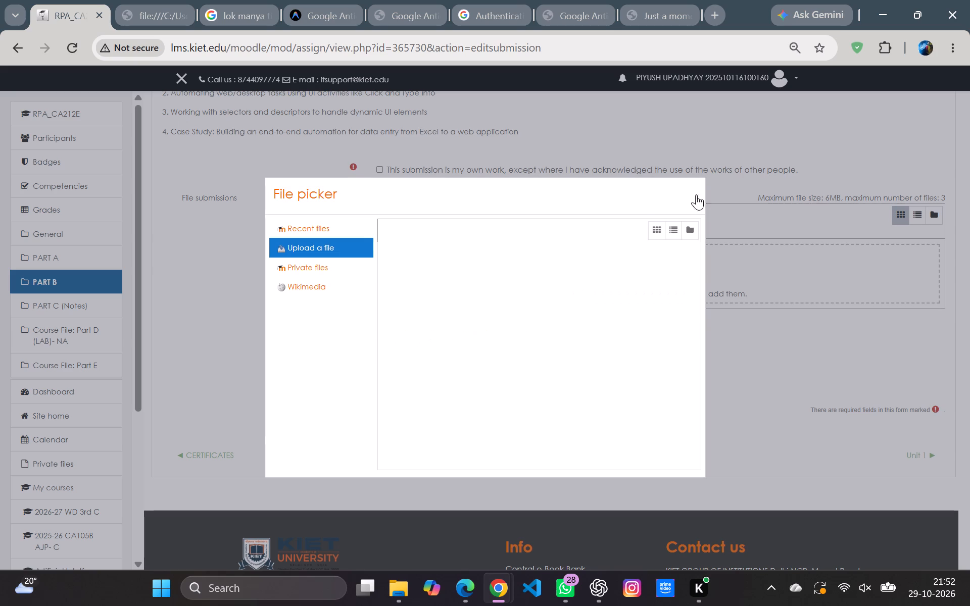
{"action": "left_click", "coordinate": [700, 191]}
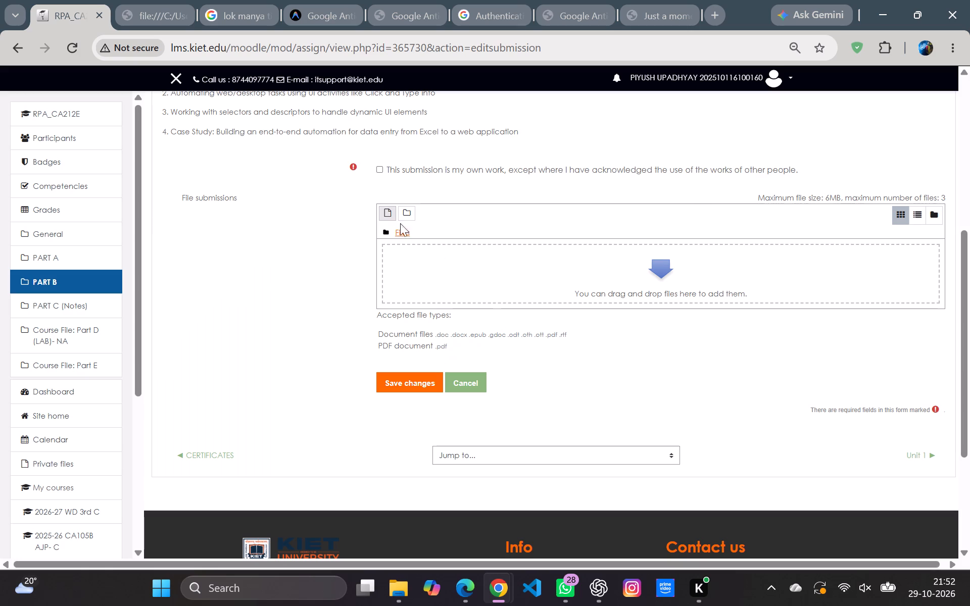
Leave the submission edit form without saving and reload the CA2 assignment's submission status page.
{"action": "left_click", "coordinate": [380, 173]}
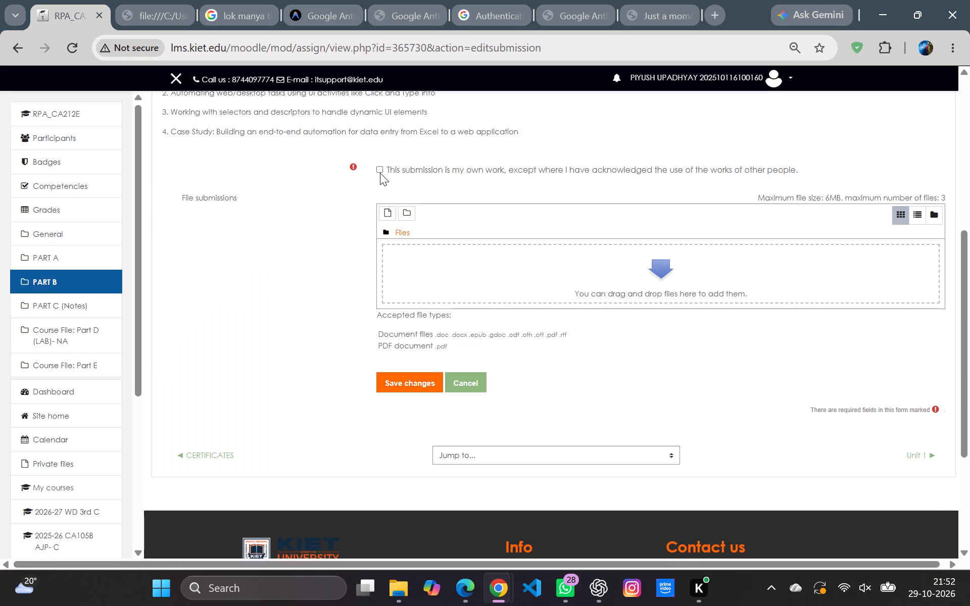
{"action": "left_click", "coordinate": [379, 171]}
{"action": "left_click", "coordinate": [15, 43]}
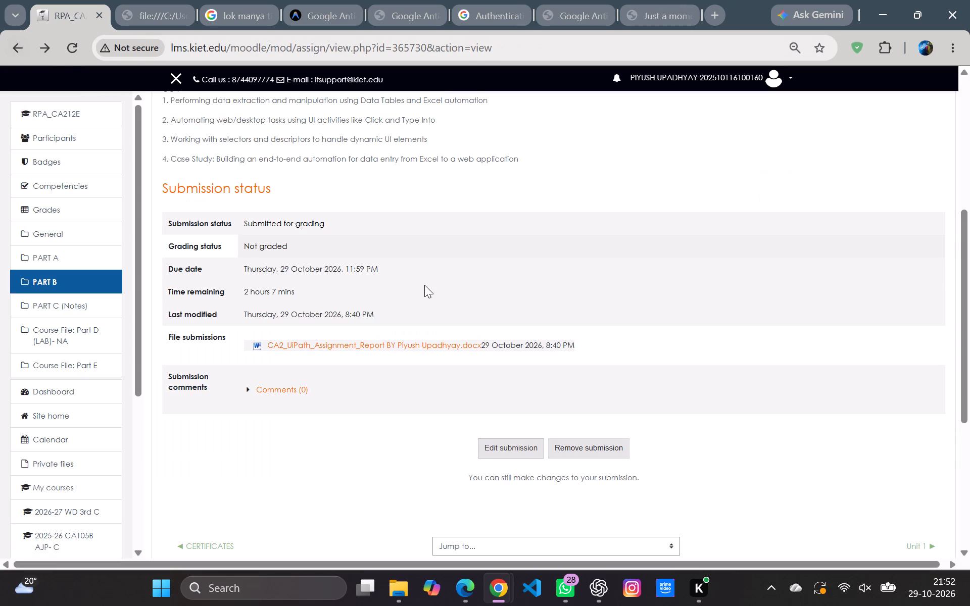
{"action": "left_click", "coordinate": [69, 46]}
{"action": "left_click", "coordinate": [67, 51]}
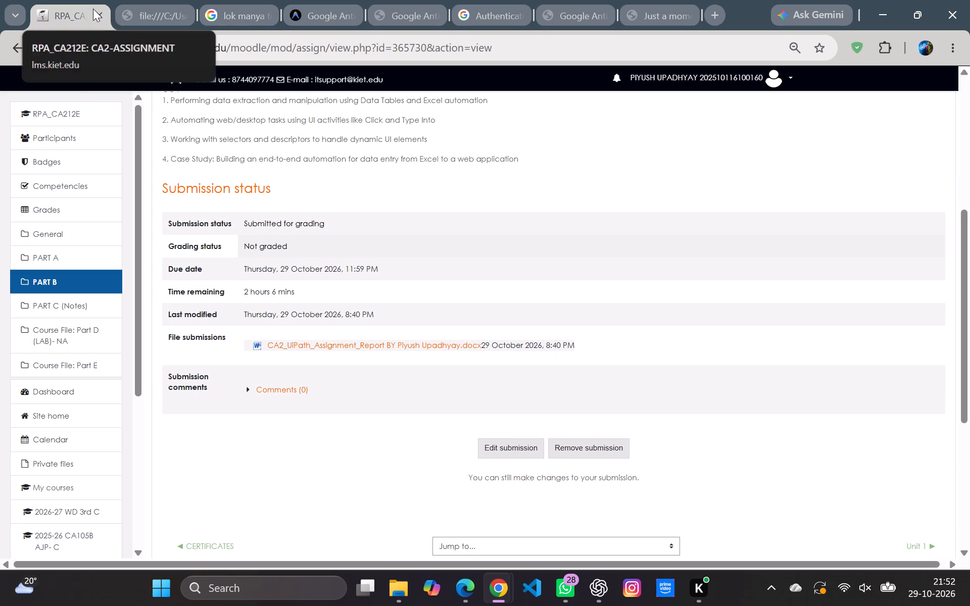
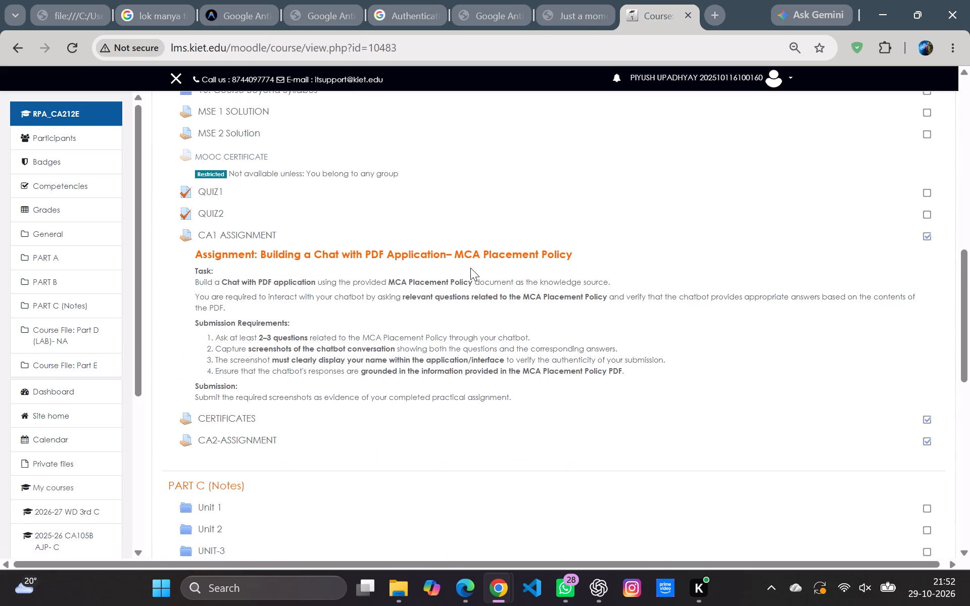
Open CA2-ASSIGNMENT in the RPA_CA212E course and try to download the submitted CA2_UiPath_Assignment_Report document.
{"action": "left_click", "coordinate": [231, 441]}
{"action": "scroll", "coordinate": [371, 376], "scroll_direction": "down", "scroll_amount": 1}
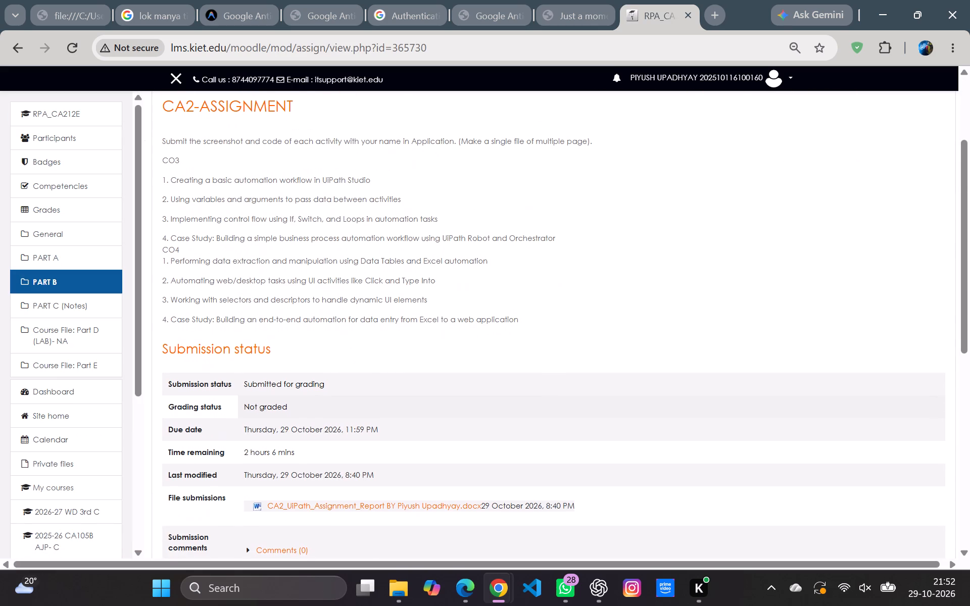
{"action": "scroll", "coordinate": [371, 376], "scroll_direction": "down", "scroll_amount": 1}
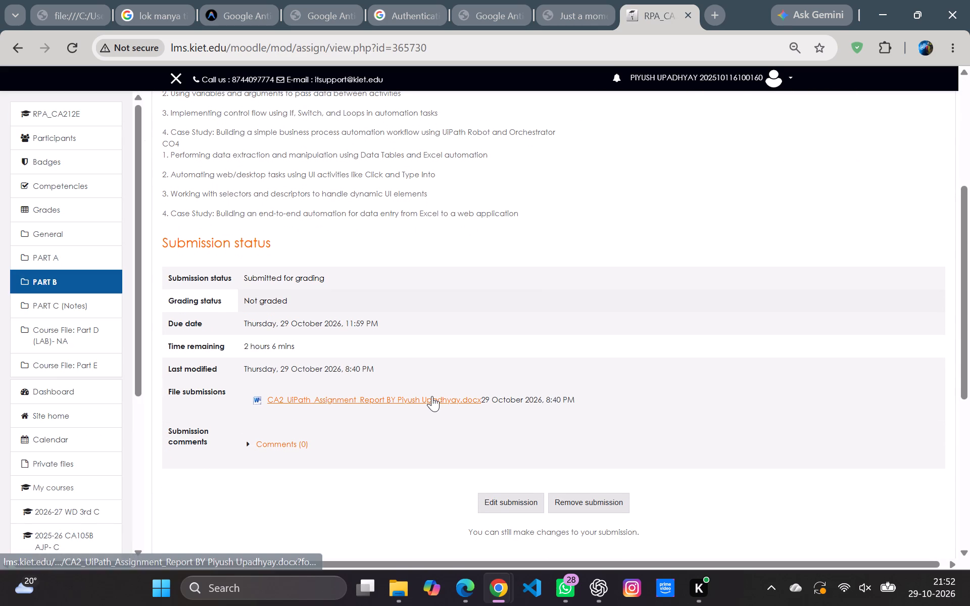
{"action": "left_click", "coordinate": [432, 396]}
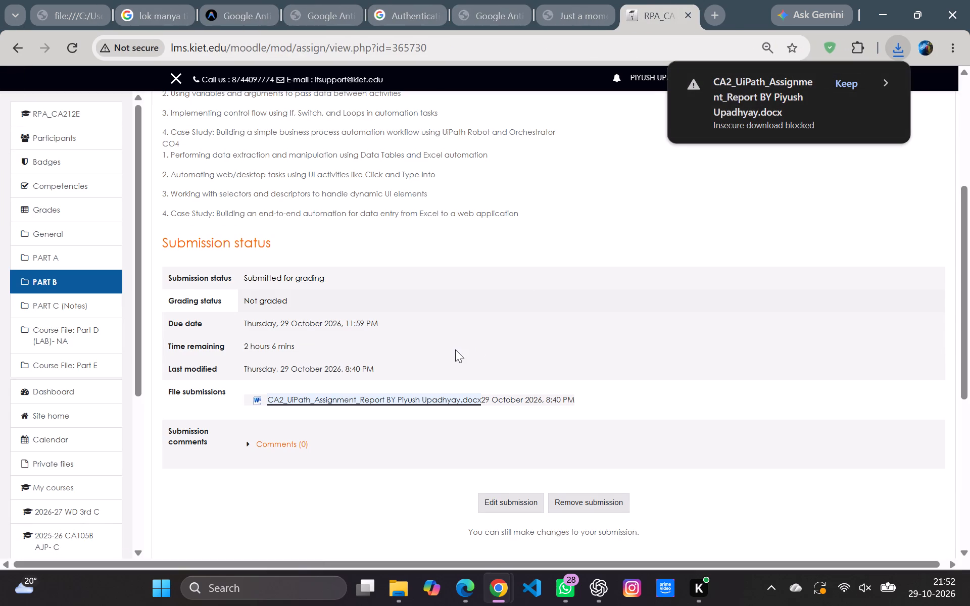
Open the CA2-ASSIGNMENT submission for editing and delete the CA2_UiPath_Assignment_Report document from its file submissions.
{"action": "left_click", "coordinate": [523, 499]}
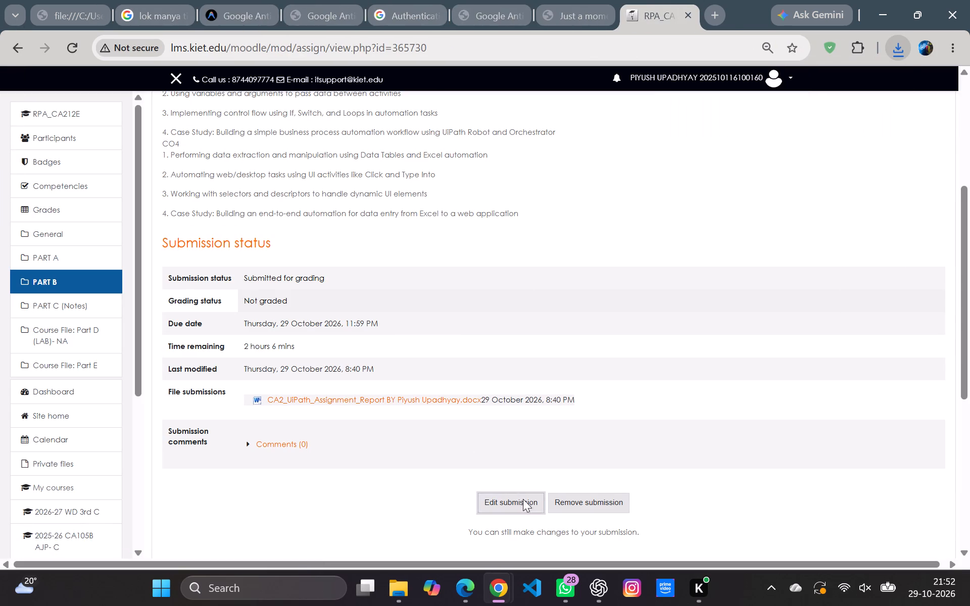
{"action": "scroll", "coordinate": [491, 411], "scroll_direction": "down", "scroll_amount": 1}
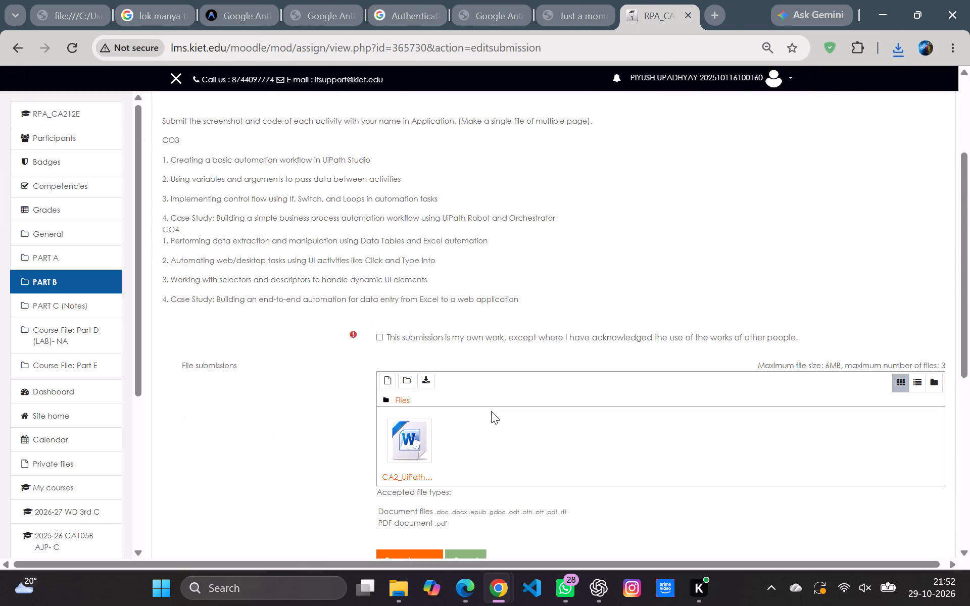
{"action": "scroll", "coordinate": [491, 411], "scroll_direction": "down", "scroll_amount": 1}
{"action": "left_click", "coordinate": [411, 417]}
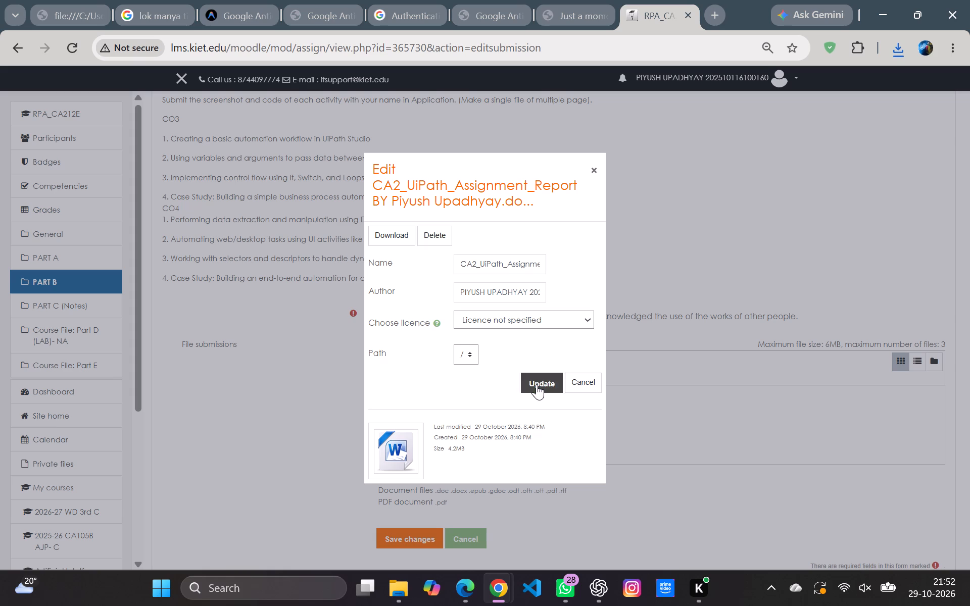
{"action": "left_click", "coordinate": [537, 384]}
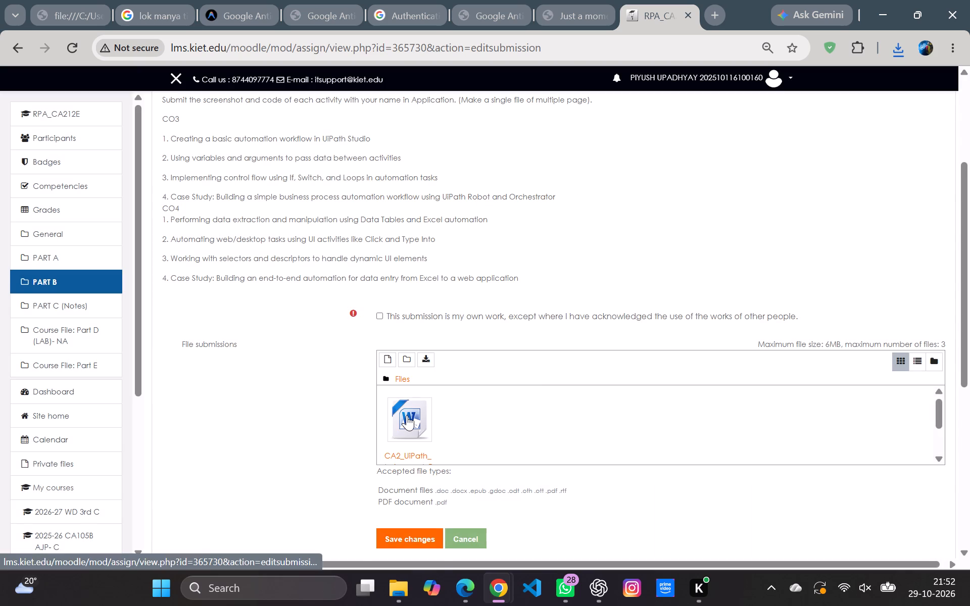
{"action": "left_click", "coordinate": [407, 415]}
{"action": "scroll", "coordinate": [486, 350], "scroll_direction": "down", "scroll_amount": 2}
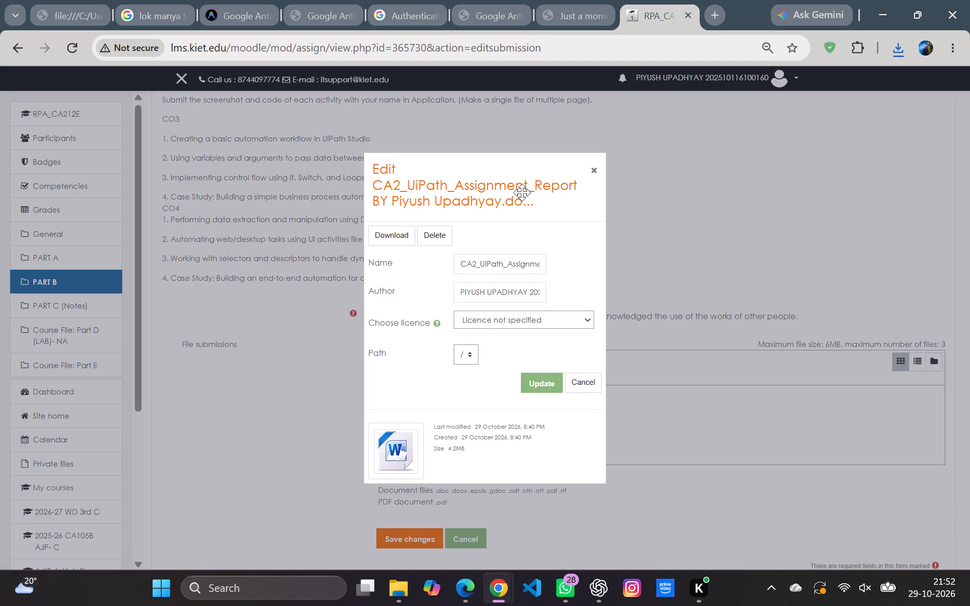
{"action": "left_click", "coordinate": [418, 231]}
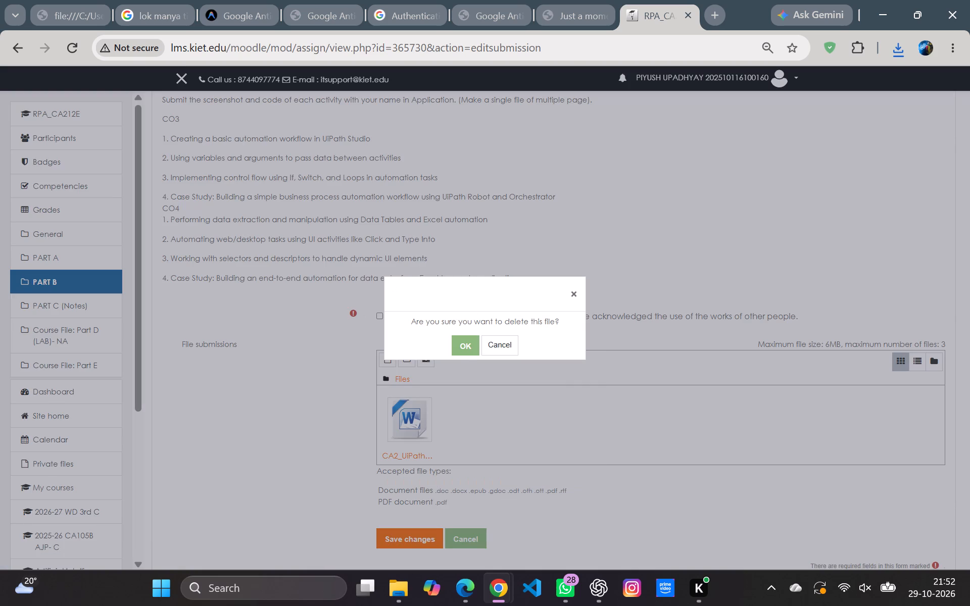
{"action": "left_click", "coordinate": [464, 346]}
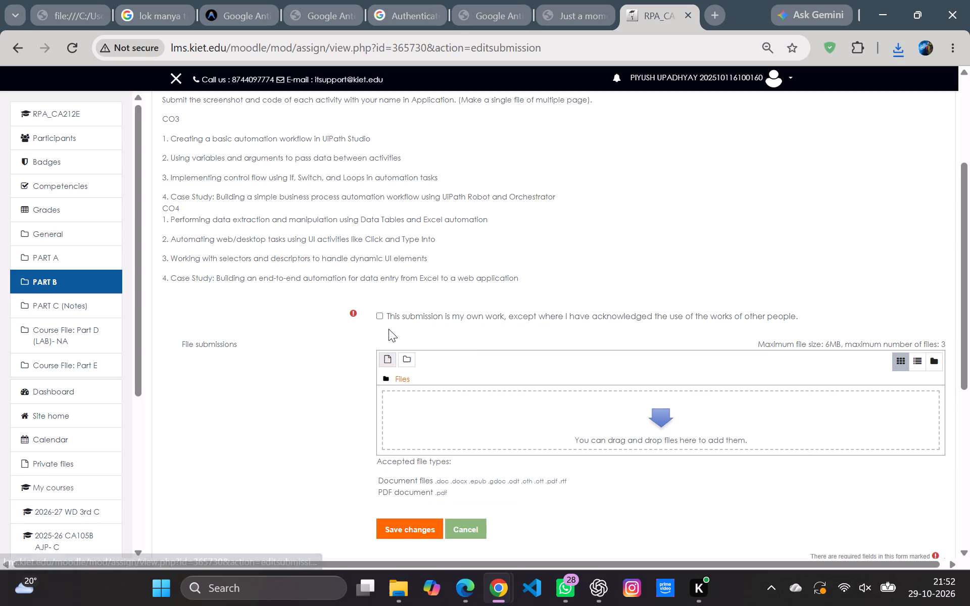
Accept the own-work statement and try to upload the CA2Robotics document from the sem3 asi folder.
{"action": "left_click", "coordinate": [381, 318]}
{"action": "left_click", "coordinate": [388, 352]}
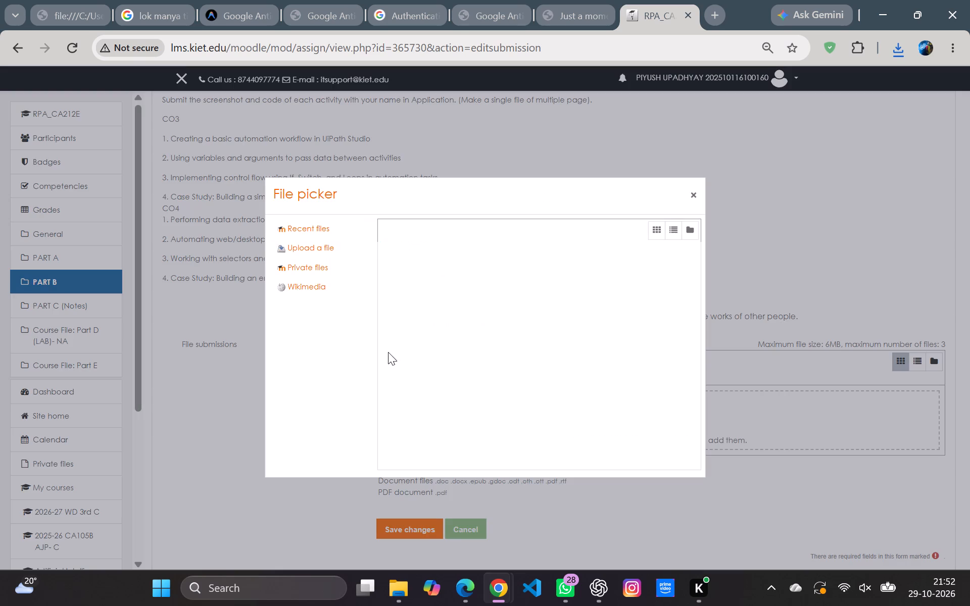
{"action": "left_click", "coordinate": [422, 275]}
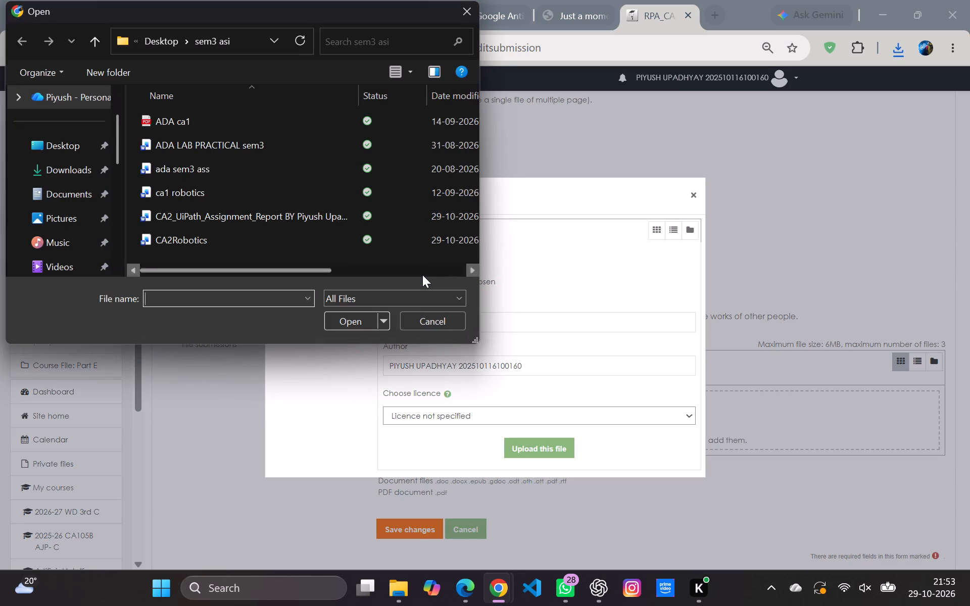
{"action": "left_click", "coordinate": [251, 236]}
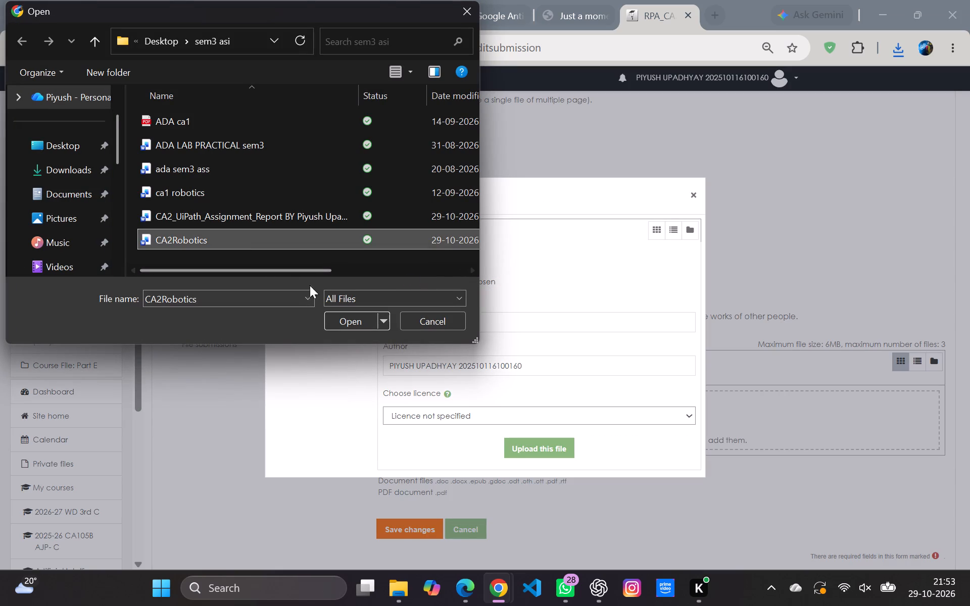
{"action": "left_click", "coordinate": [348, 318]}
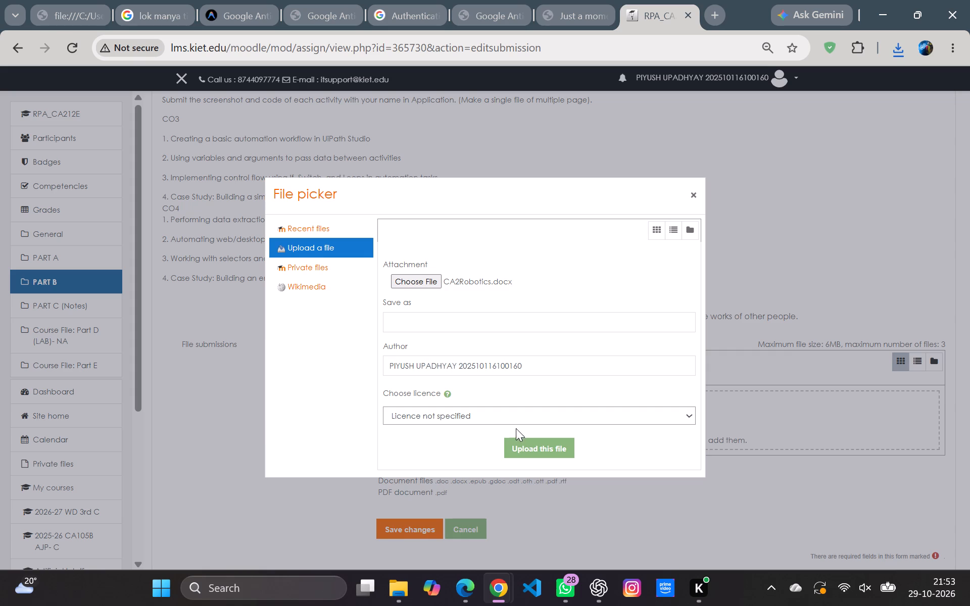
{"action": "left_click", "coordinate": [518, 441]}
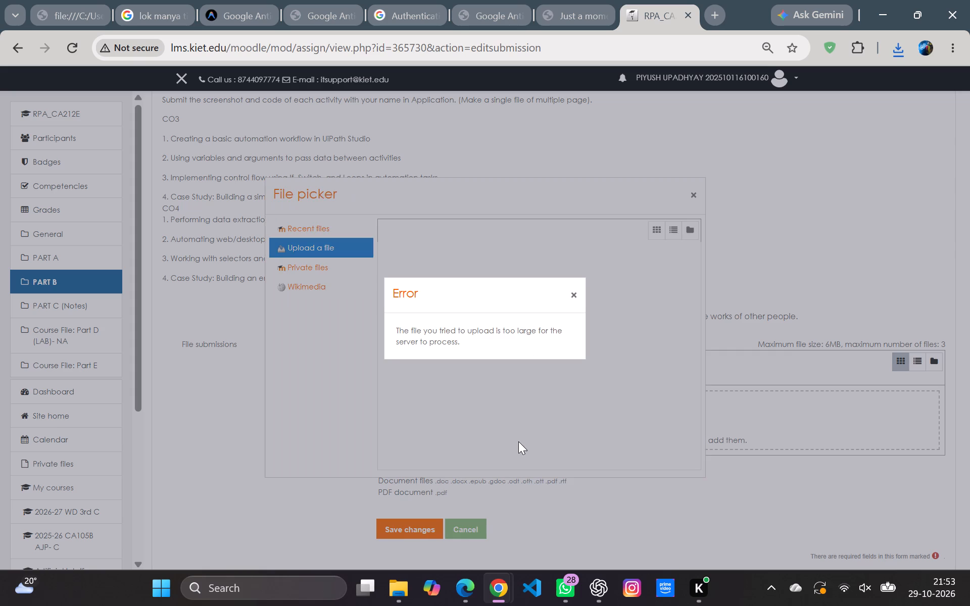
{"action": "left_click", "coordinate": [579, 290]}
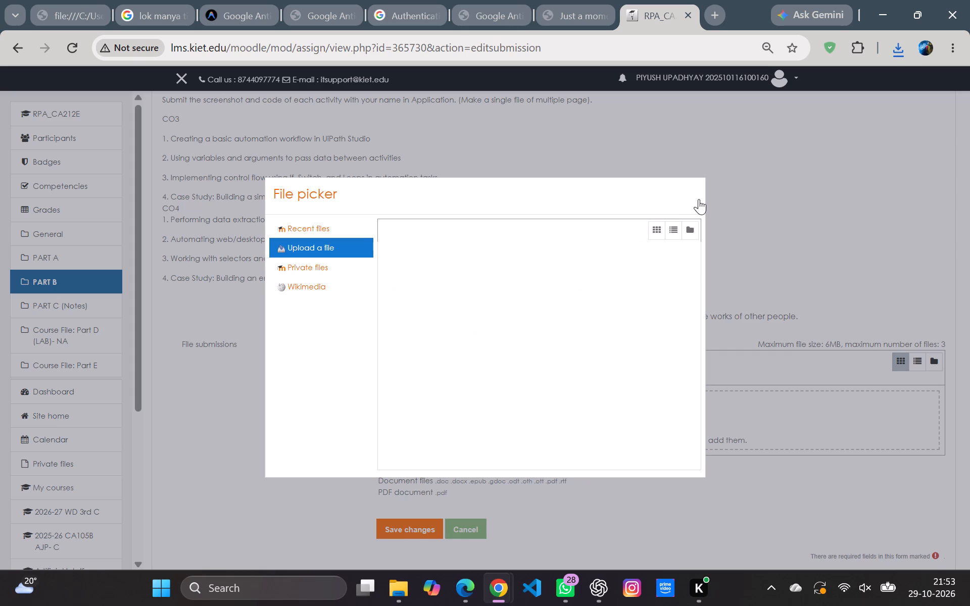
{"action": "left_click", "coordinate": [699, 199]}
Return to the CA2-ASSIGNMENT submission status page and remove the existing submission, confirming the removal.
{"action": "scroll", "coordinate": [388, 150], "scroll_direction": "up", "scroll_amount": 2}
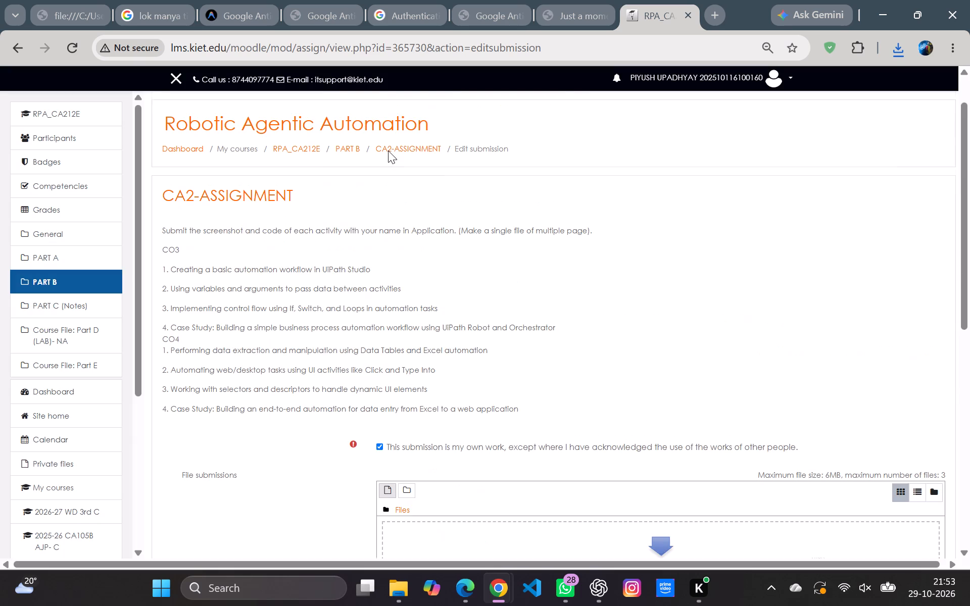
{"action": "scroll", "coordinate": [388, 150], "scroll_direction": "up", "scroll_amount": 2}
{"action": "left_click", "coordinate": [24, 46]}
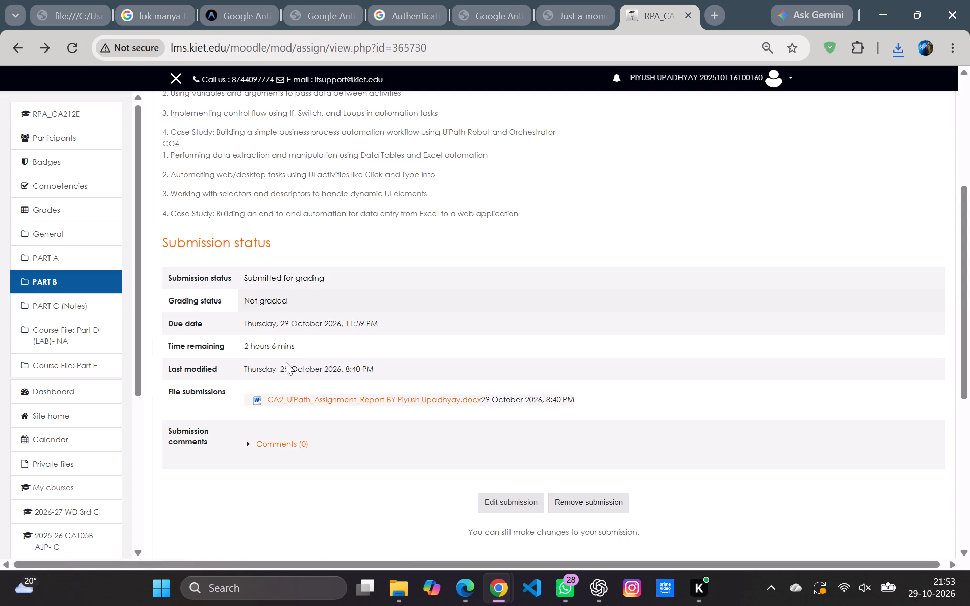
{"action": "scroll", "coordinate": [607, 489], "scroll_direction": "down", "scroll_amount": 1}
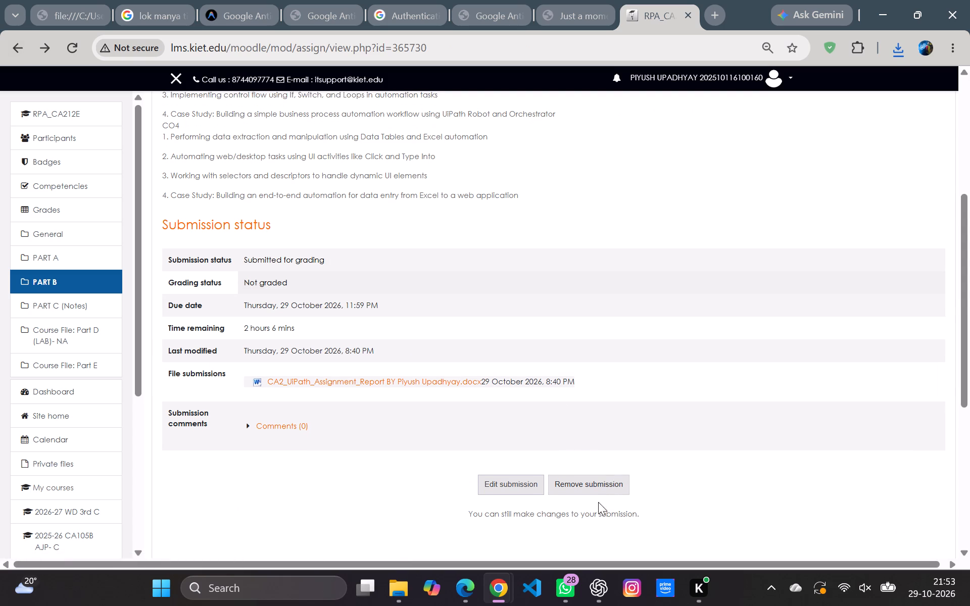
{"action": "left_click", "coordinate": [617, 483]}
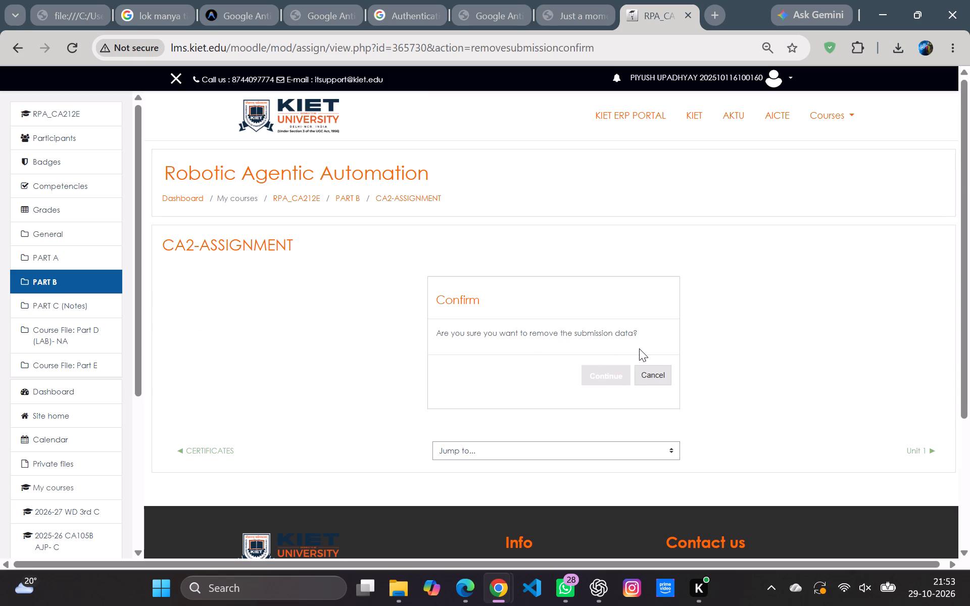
{"action": "left_click", "coordinate": [625, 374]}
{"action": "left_click", "coordinate": [654, 374]}
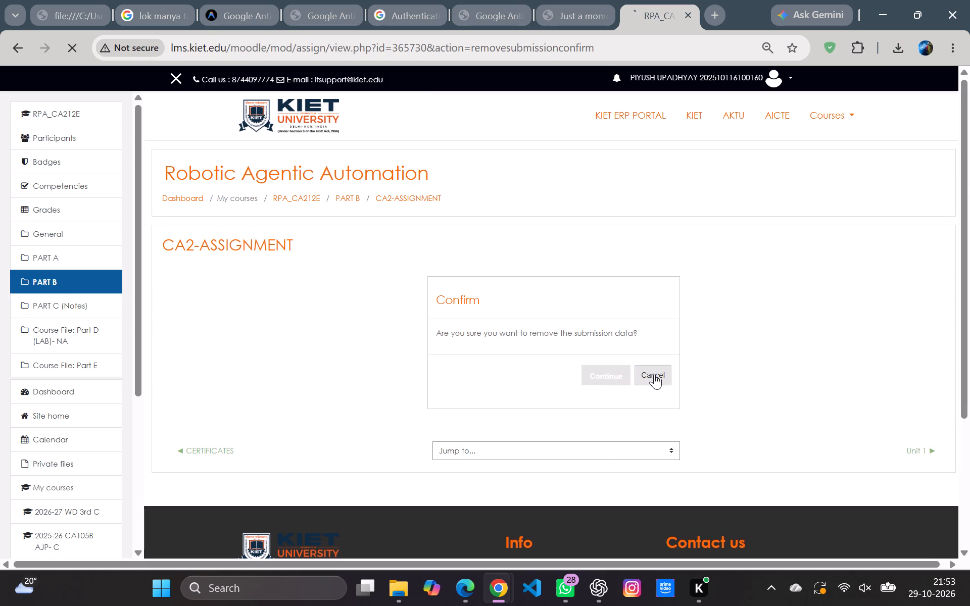
{"action": "left_click", "coordinate": [643, 374]}
Open the CA2-ASSIGNMENT submission for editing again and bring up the file picker for a new upload.
{"action": "scroll", "coordinate": [468, 430], "scroll_direction": "down", "scroll_amount": 3}
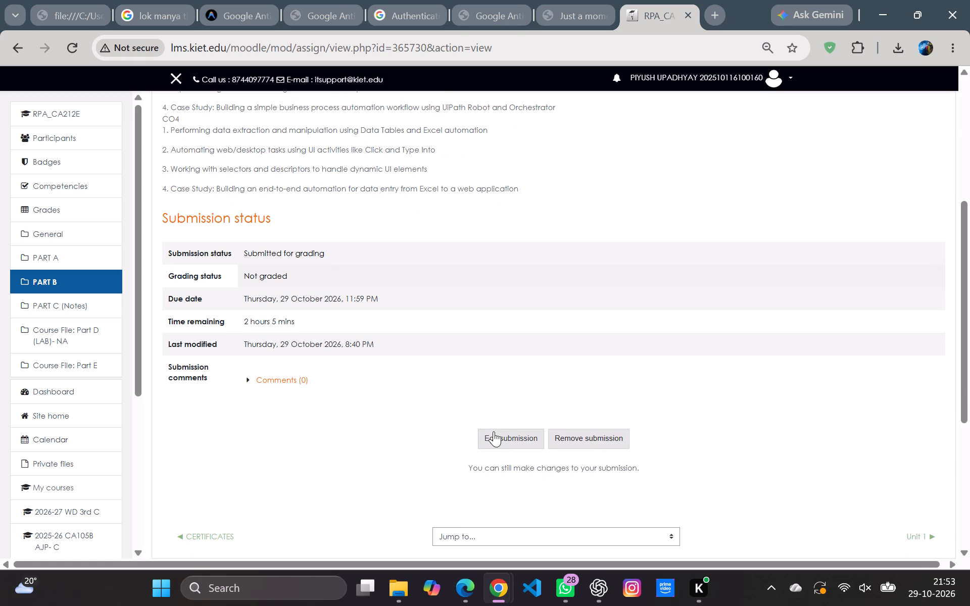
{"action": "left_click", "coordinate": [494, 431]}
{"action": "scroll", "coordinate": [494, 431], "scroll_direction": "down", "scroll_amount": 1}
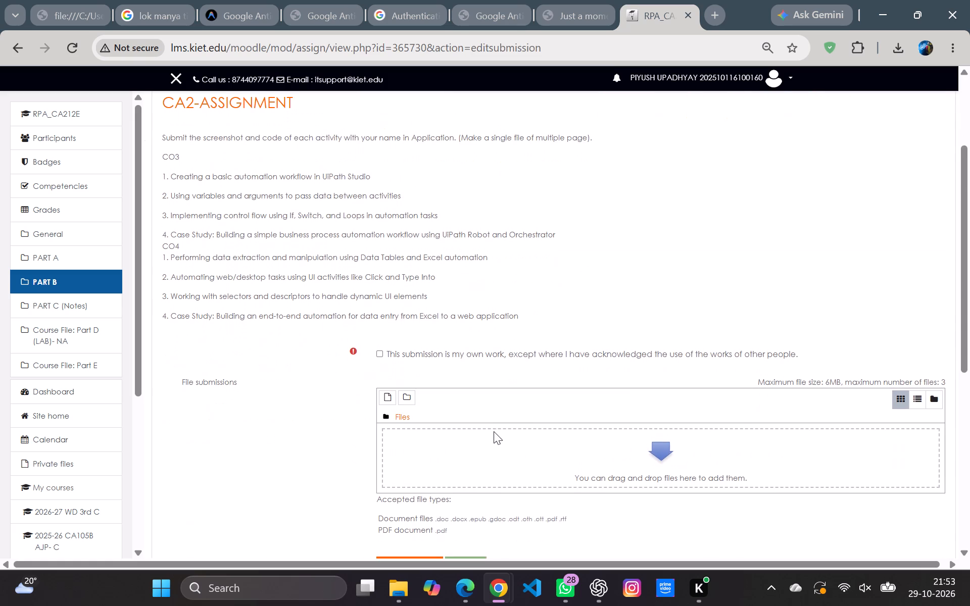
{"action": "left_click", "coordinate": [386, 398]}
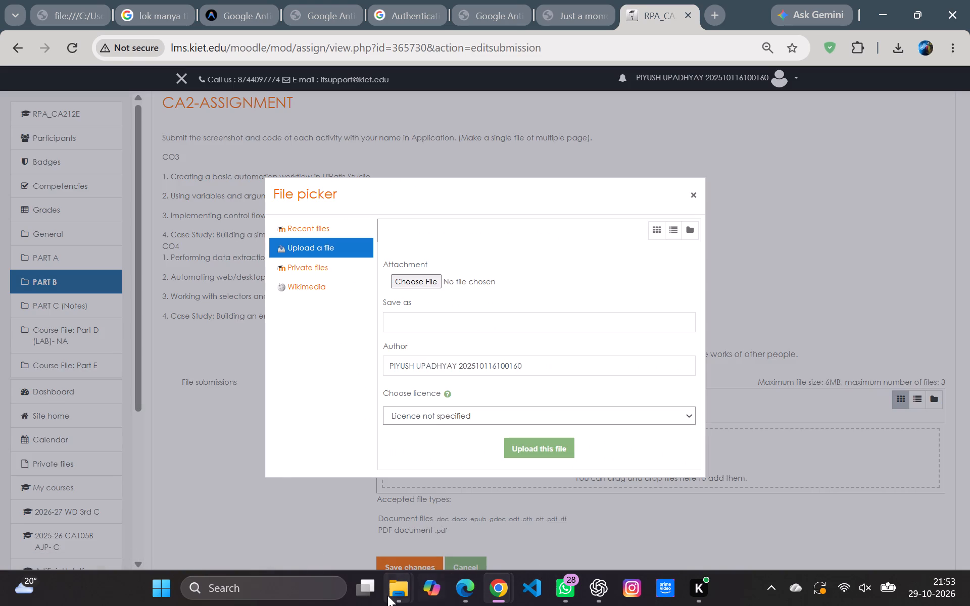
Switch to File Explorer and open the CA2Robotics document from the sem3 asi folder in Word.
{"action": "left_click", "coordinate": [428, 525]}
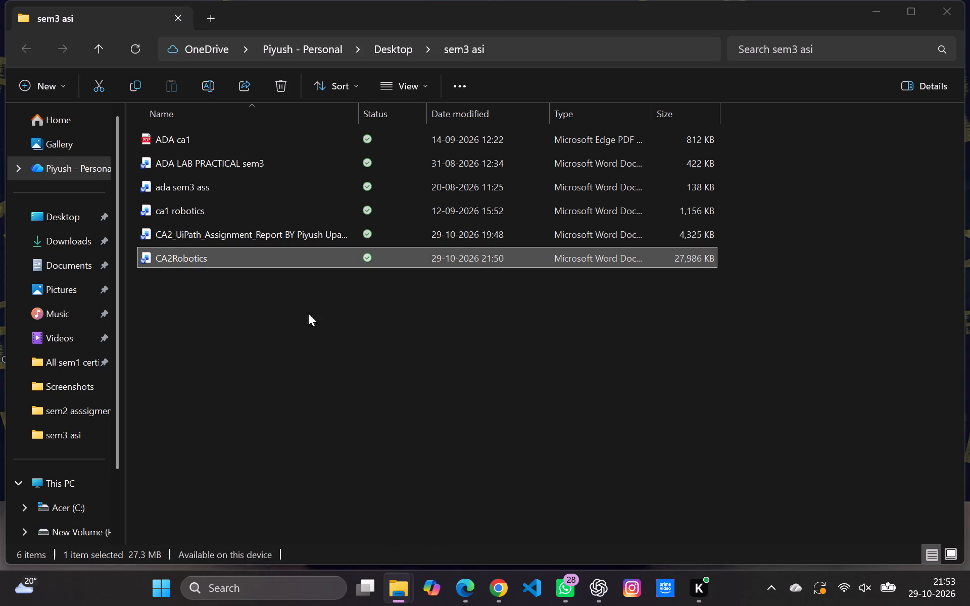
{"action": "double_click", "coordinate": [290, 264]}
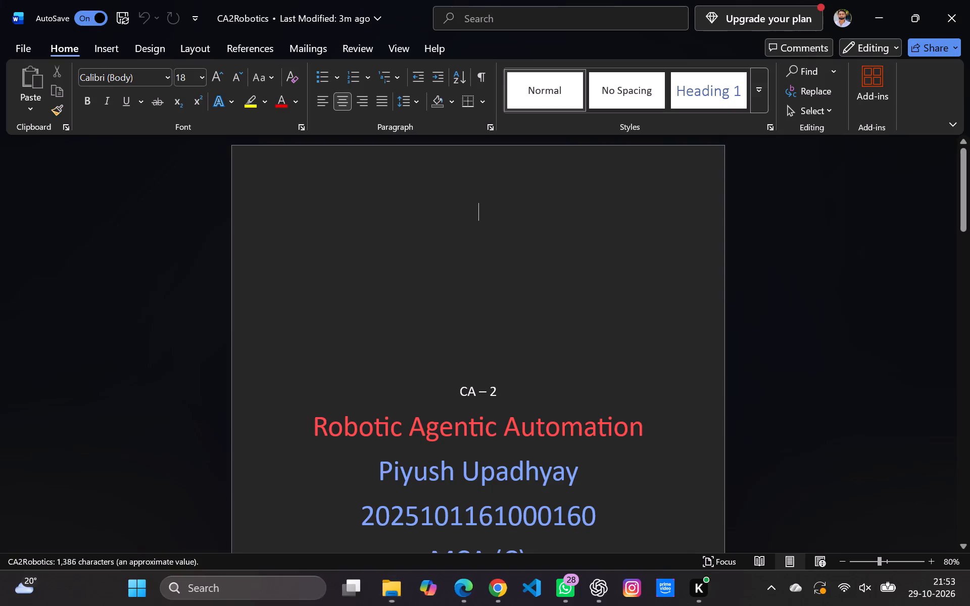
{"action": "scroll", "coordinate": [584, 284], "scroll_direction": "down", "scroll_amount": 1}
{"action": "scroll", "coordinate": [584, 284], "scroll_direction": "up", "scroll_amount": 1}
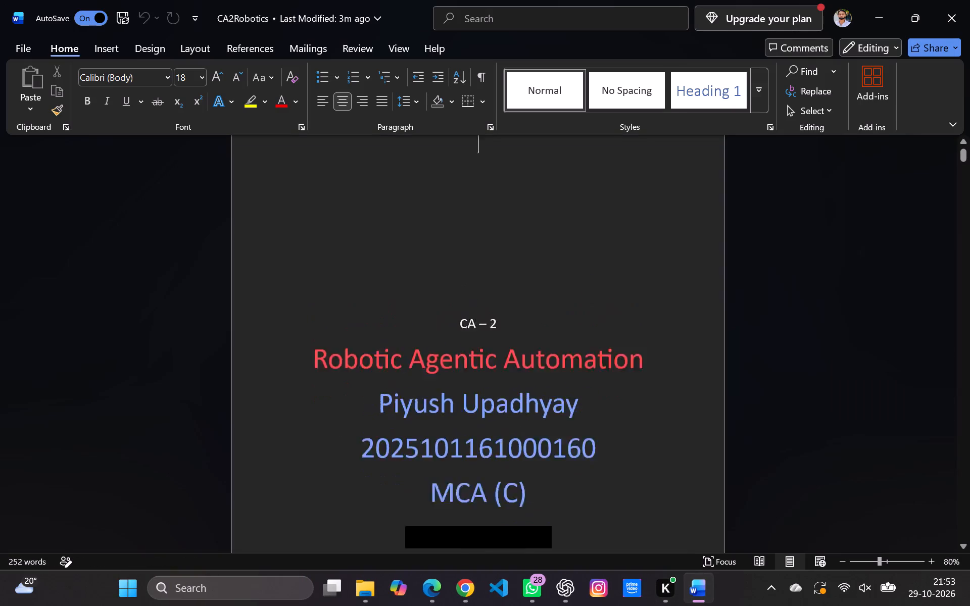
{"action": "scroll", "coordinate": [584, 284], "scroll_direction": "up", "scroll_amount": 1}
Delete the blank lines above the CA – 2 heading so it starts at the top of the cover page.
{"action": "left_click", "coordinate": [483, 338]}
{"action": "key", "text": "BackSpace"}
{"action": "key", "text": "BackSpace"}
{"action": "key", "text": "BackSpace"}
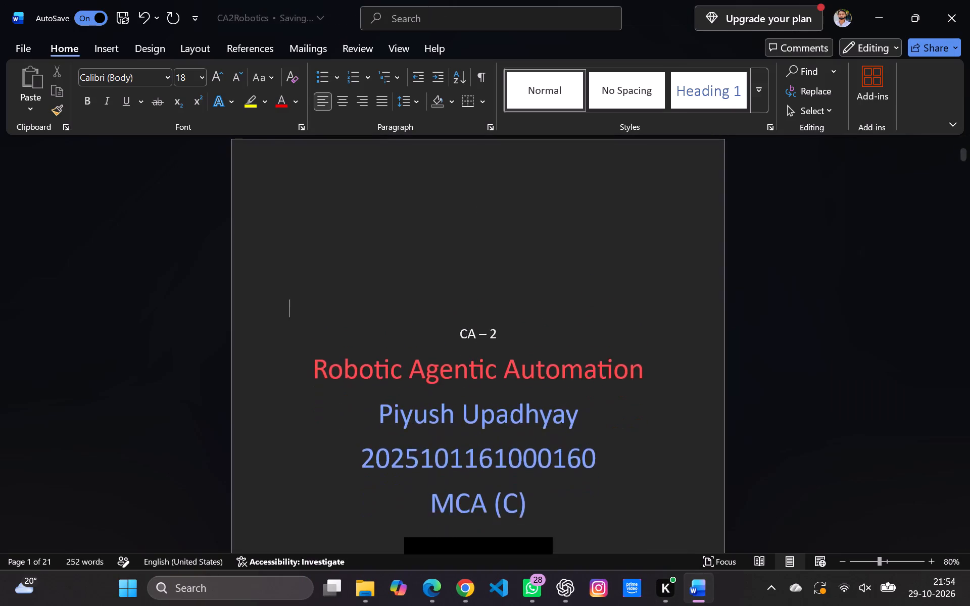
{"action": "key", "text": "BackSpace"}
{"action": "key", "text": "BackSpace"}
{"action": "key", "text": "BackSpace"}
{"action": "key", "text": "BackSpace"}
{"action": "key", "text": "BackSpace"}
{"action": "key", "text": "BackSpace"}
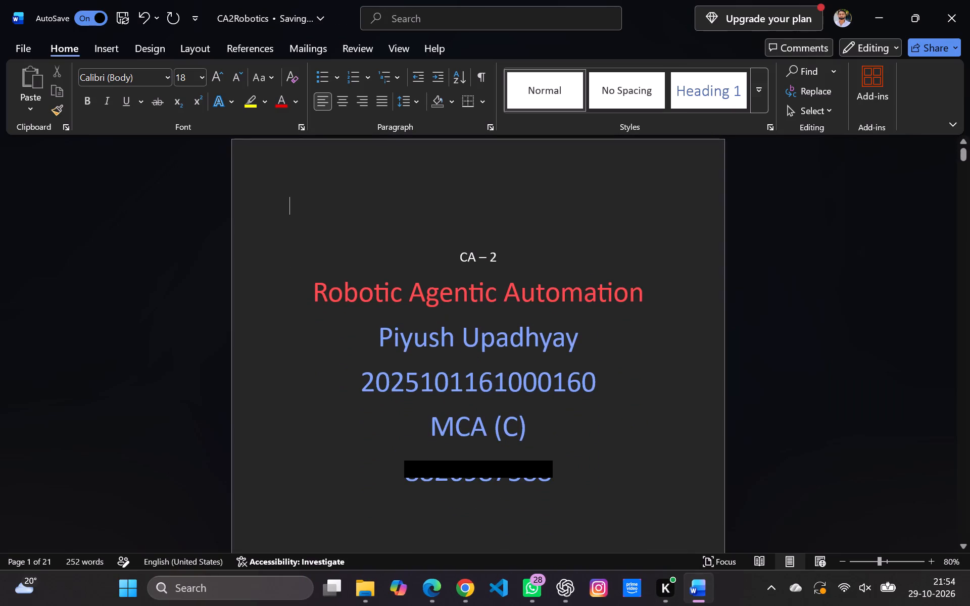
{"action": "left_click", "coordinate": [432, 261]}
{"action": "key", "text": "BackSpace"}
{"action": "key", "text": "BackSpace"}
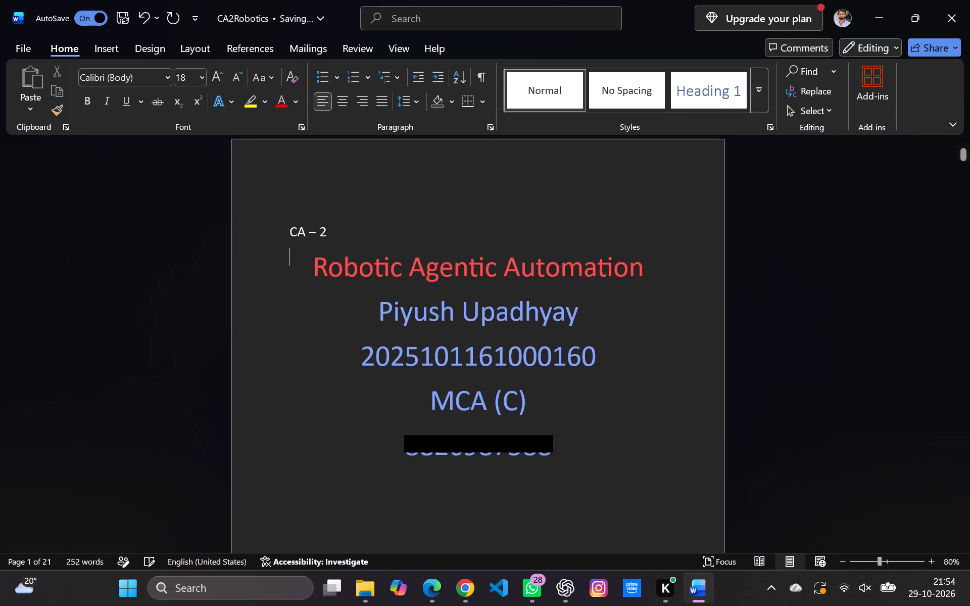
{"action": "key", "text": "BackSpace"}
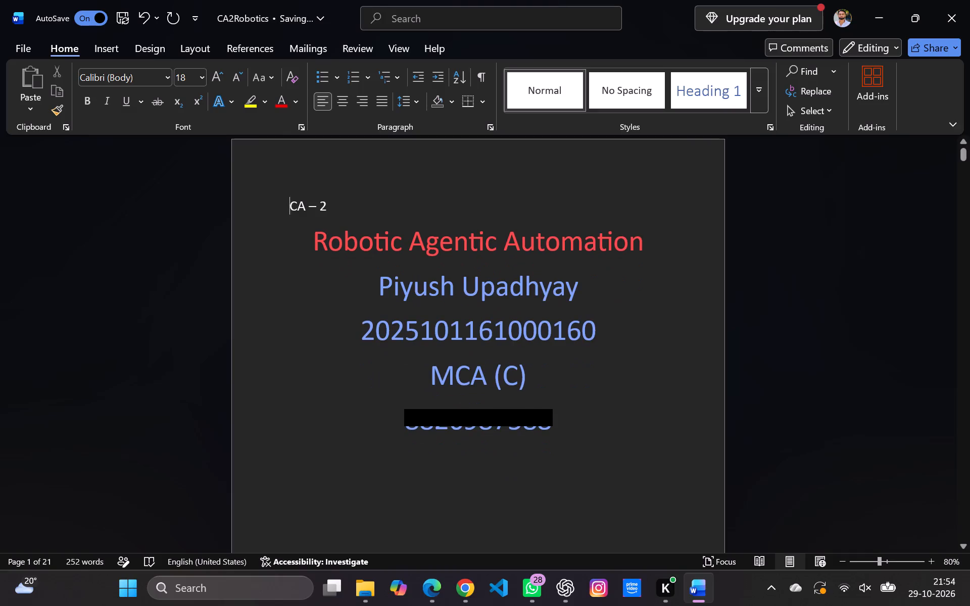
Shift the CA – 2 heading toward the centre of its line by inserting spaces before it.
{"action": "key", "text": "space"}
{"action": "key", "text": "space"}
{"action": "key", "text": "space"}
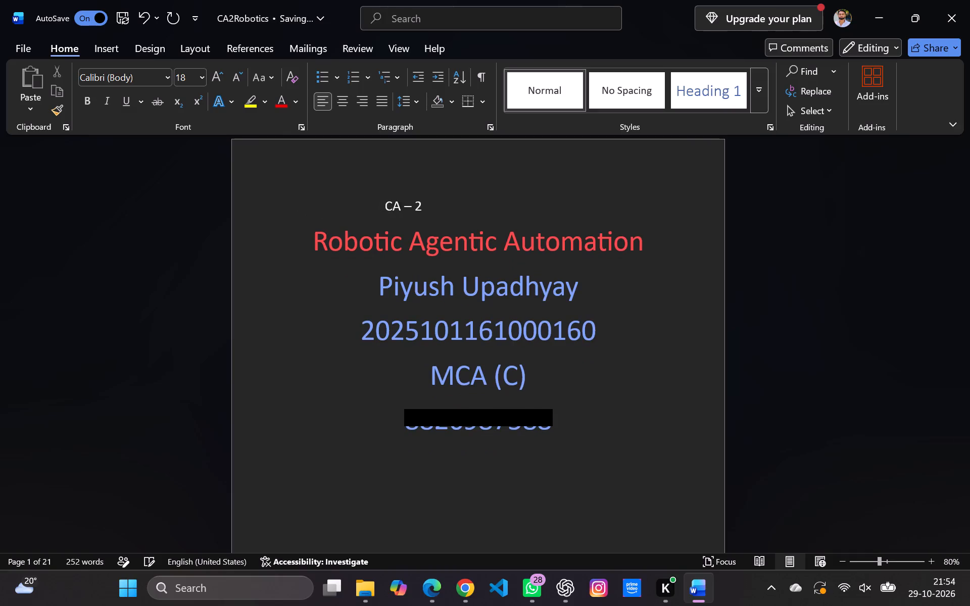
Look through the remaining pages of the CA2Robotics document down to the final screenshots.
{"action": "scroll", "coordinate": [399, 261], "scroll_direction": "down", "scroll_amount": 8}
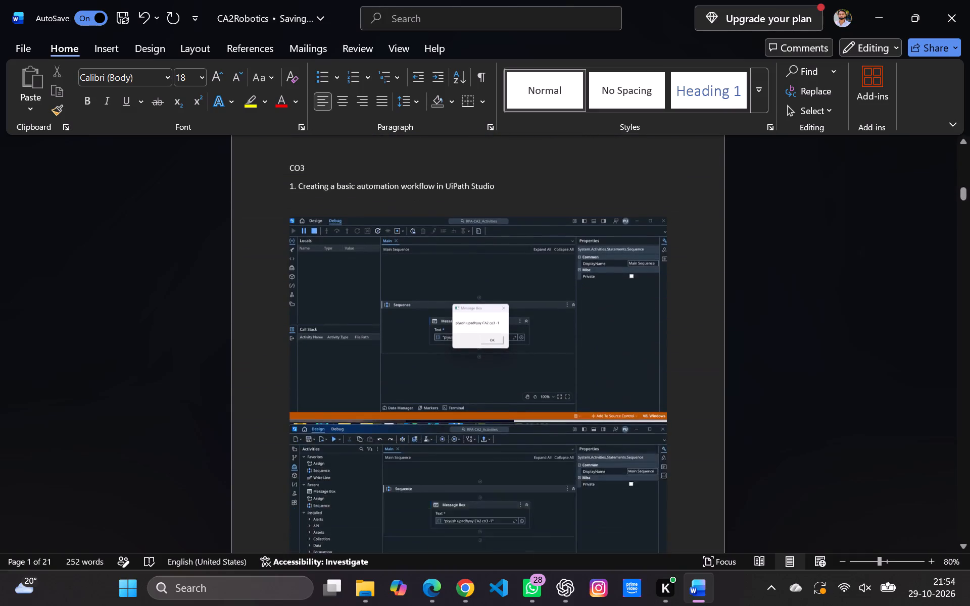
{"action": "scroll", "coordinate": [399, 261], "scroll_direction": "down", "scroll_amount": 10}
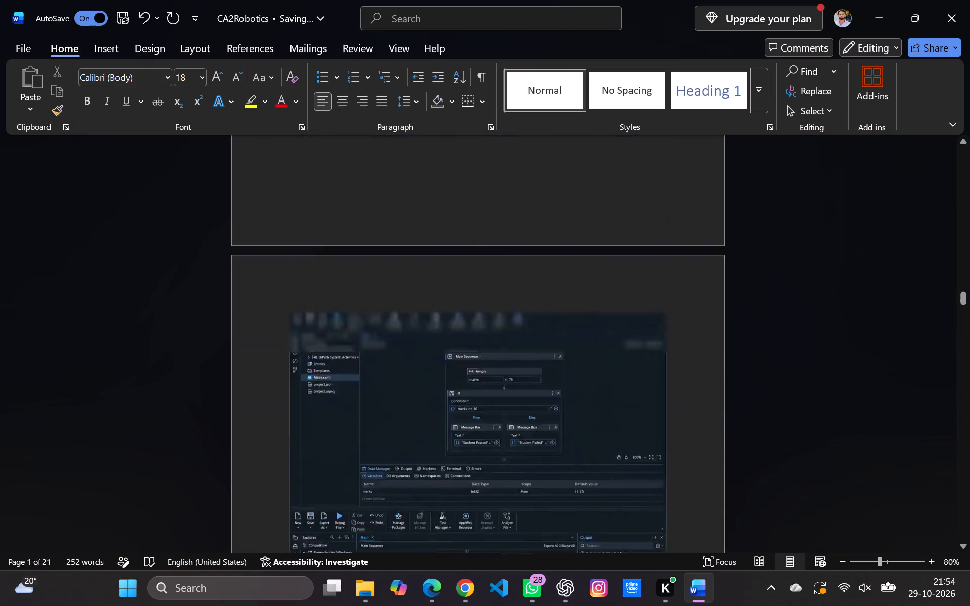
{"action": "scroll", "coordinate": [399, 261], "scroll_direction": "down", "scroll_amount": 11}
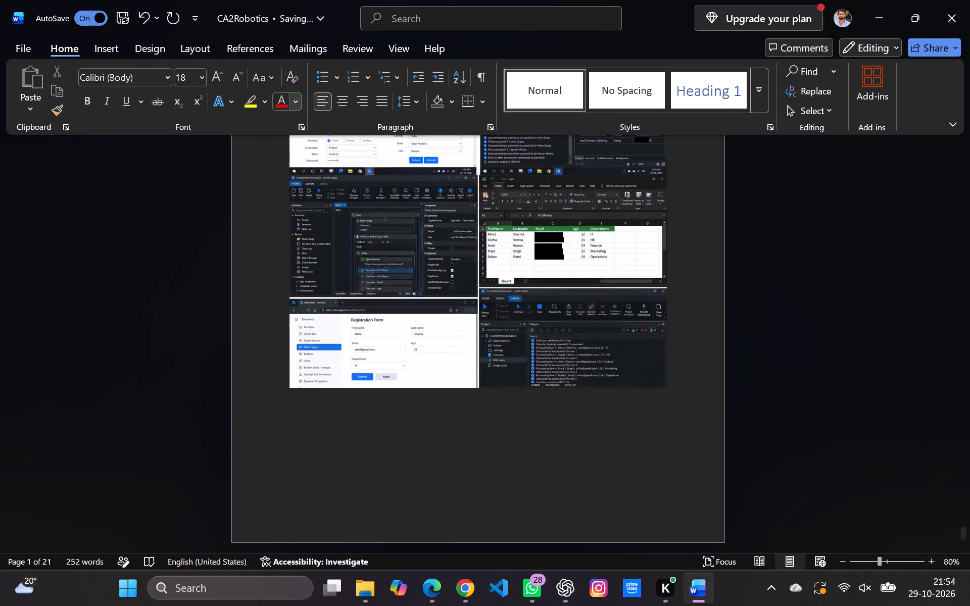
Close the CA2Robotics document in Word.
{"action": "left_click", "coordinate": [876, 9]}
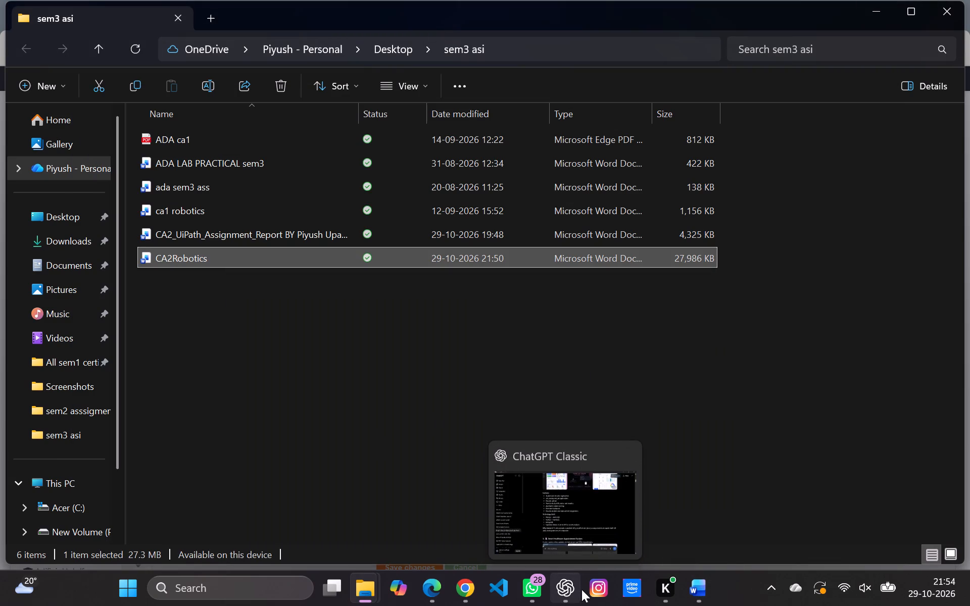
{"action": "left_click", "coordinate": [760, 463]}
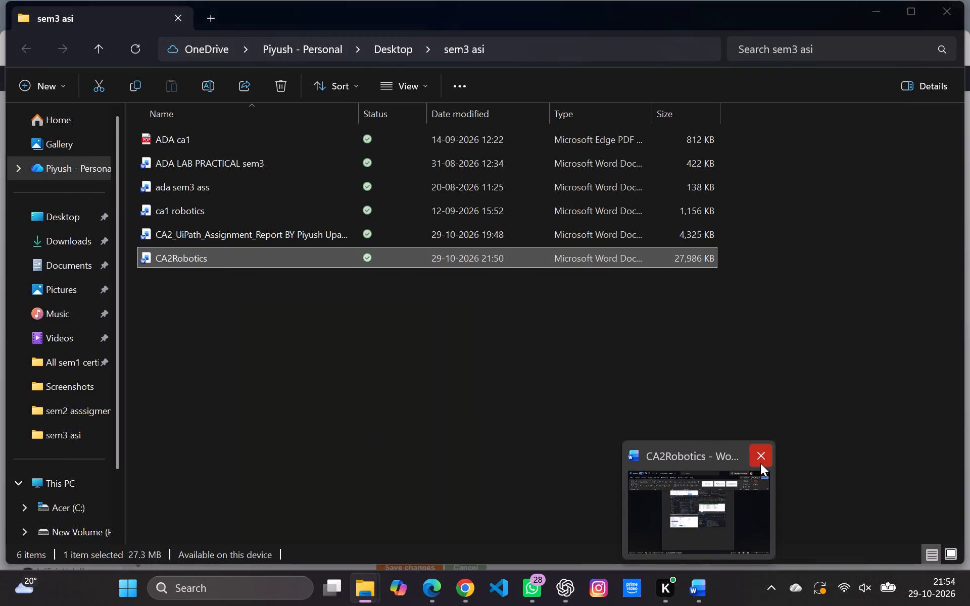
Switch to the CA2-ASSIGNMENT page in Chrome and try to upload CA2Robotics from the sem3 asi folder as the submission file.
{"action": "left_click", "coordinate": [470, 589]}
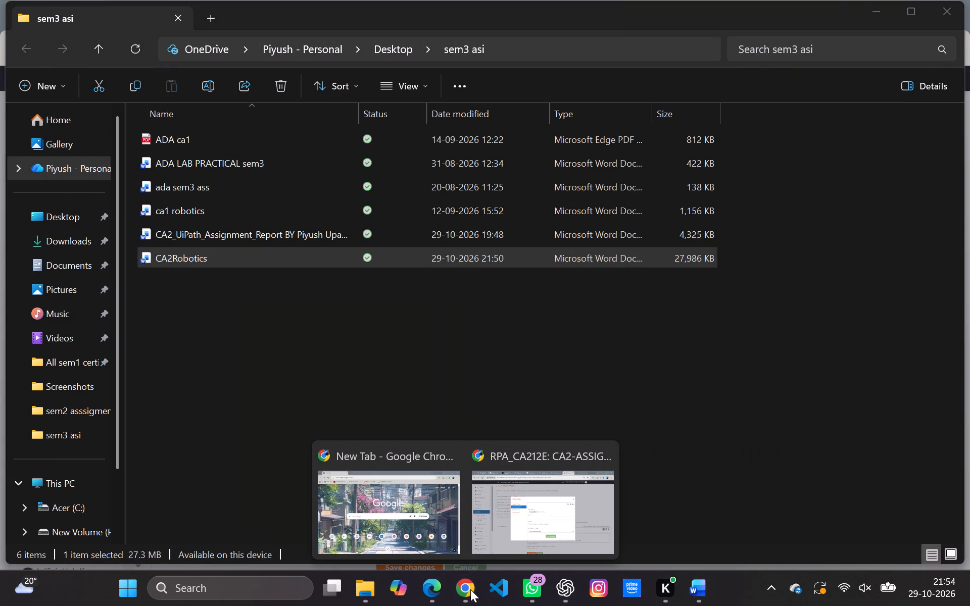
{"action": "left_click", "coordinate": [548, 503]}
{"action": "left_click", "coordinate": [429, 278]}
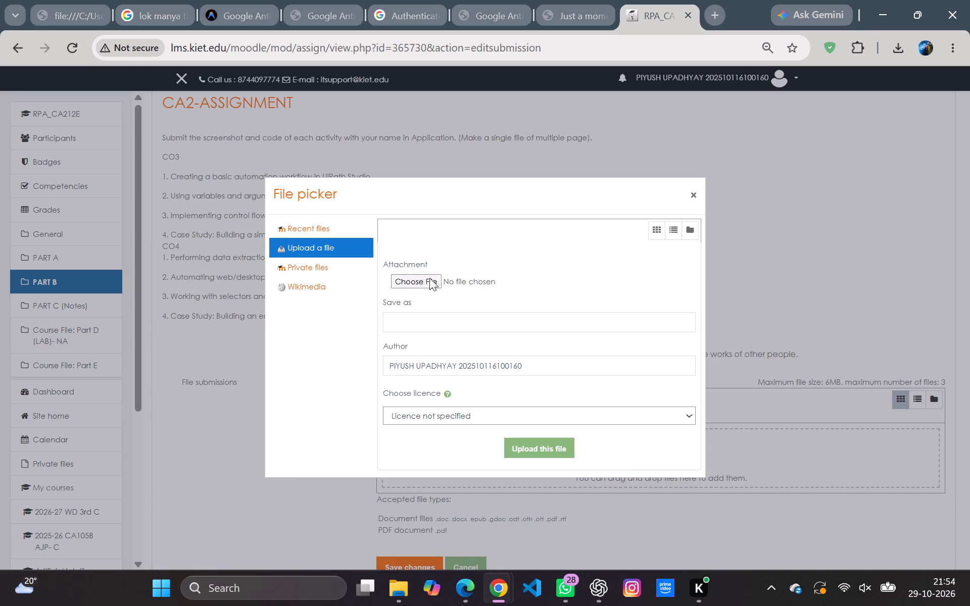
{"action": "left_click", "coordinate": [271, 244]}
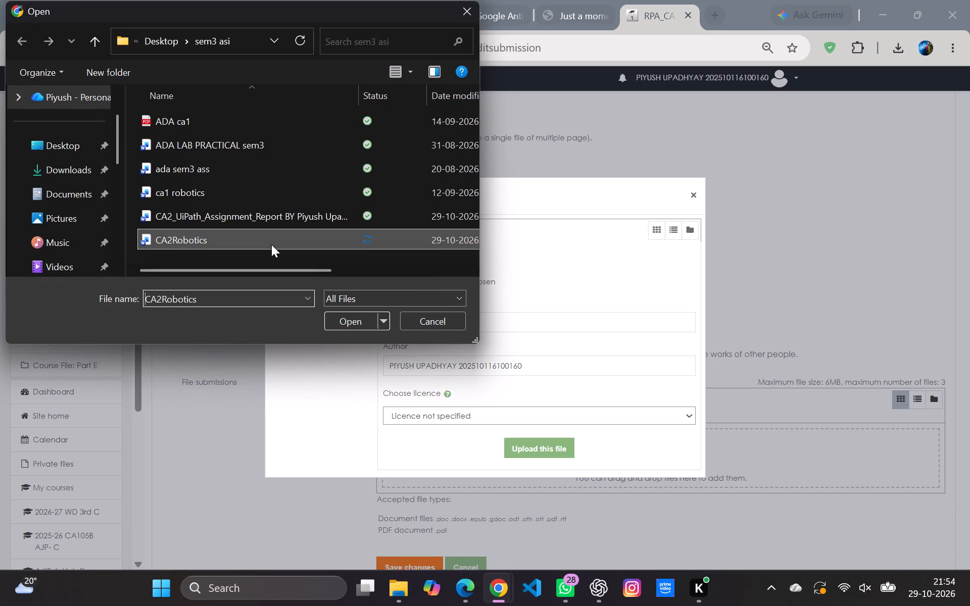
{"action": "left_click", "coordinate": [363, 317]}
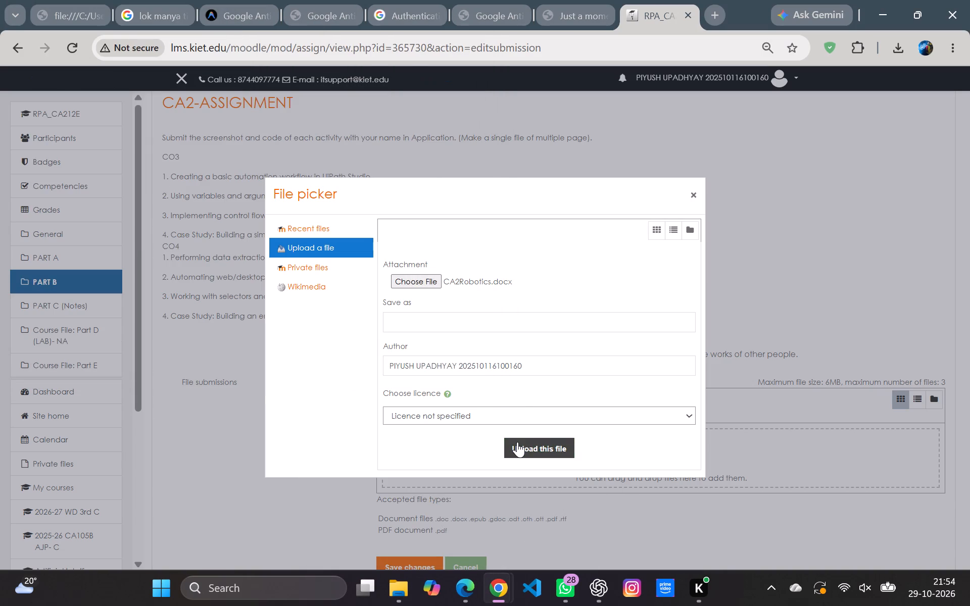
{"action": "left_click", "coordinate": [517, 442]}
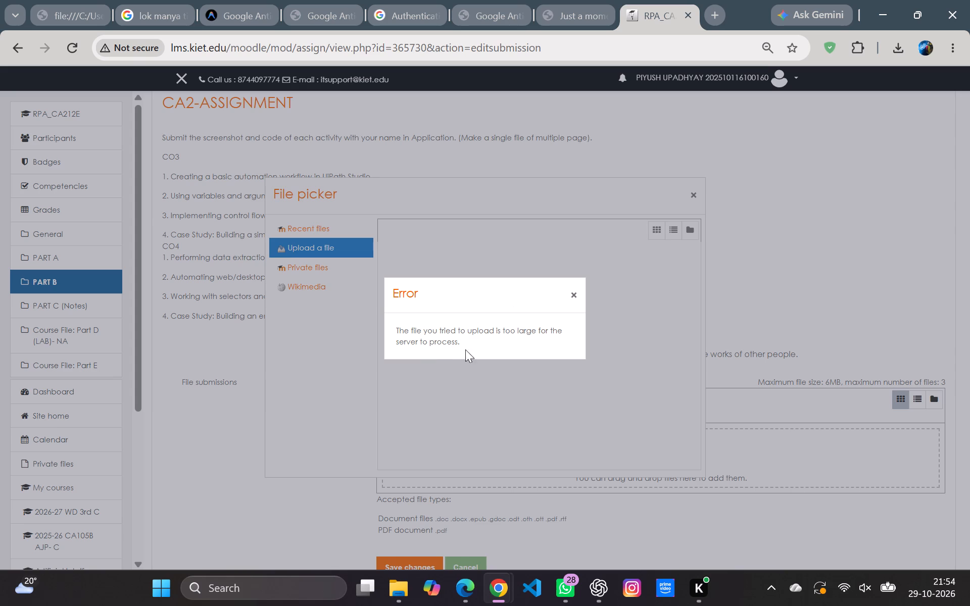
Dismiss the upload error and close the file picker to return to the CA2-ASSIGNMENT submission form.
{"action": "left_click", "coordinate": [570, 301]}
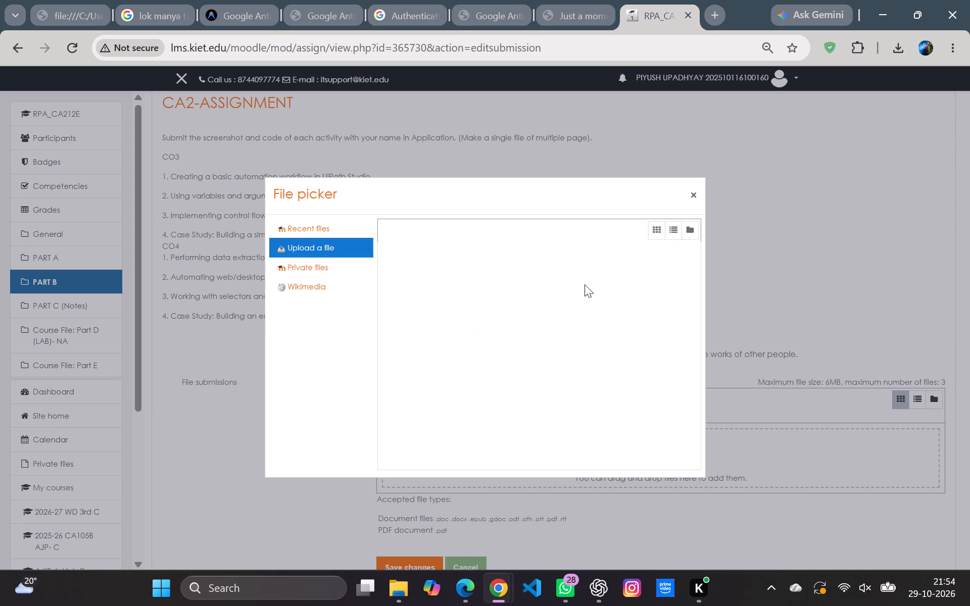
{"action": "left_click", "coordinate": [692, 199]}
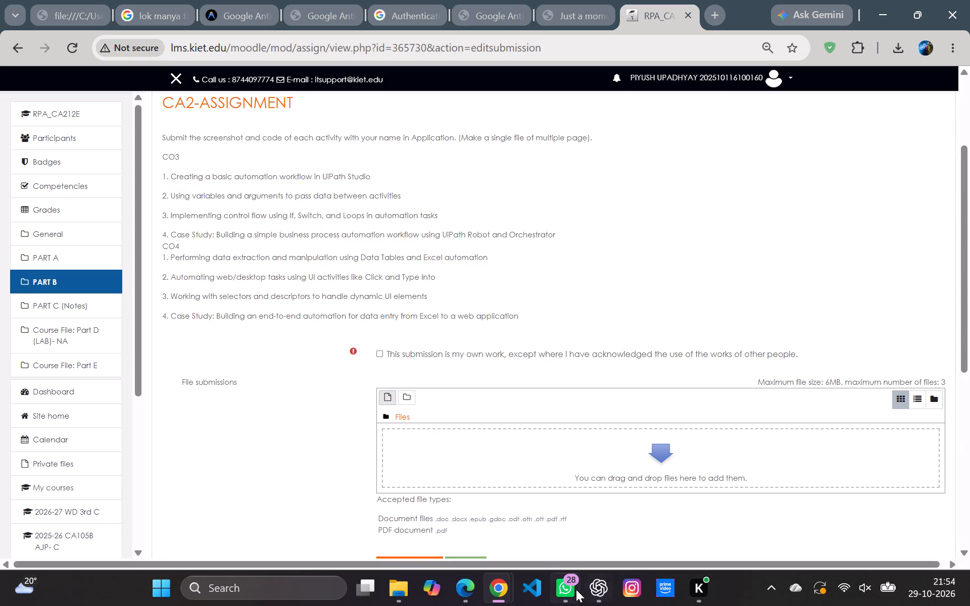
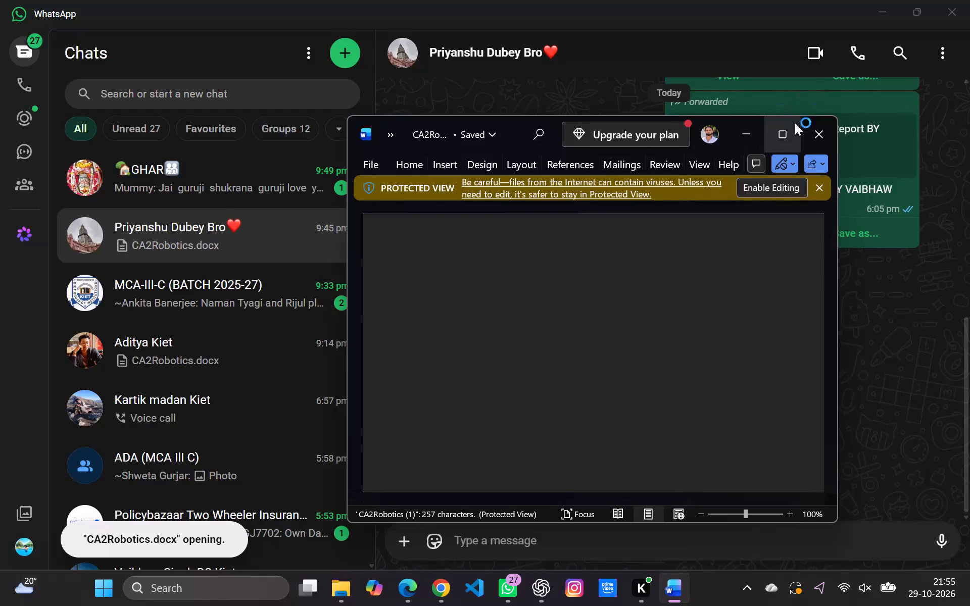
Examine the CA2Robotics copy opened from the WhatsApp chat, from its cover page through the CO3 QUES-3 screenshots.
{"action": "left_click", "coordinate": [775, 136]}
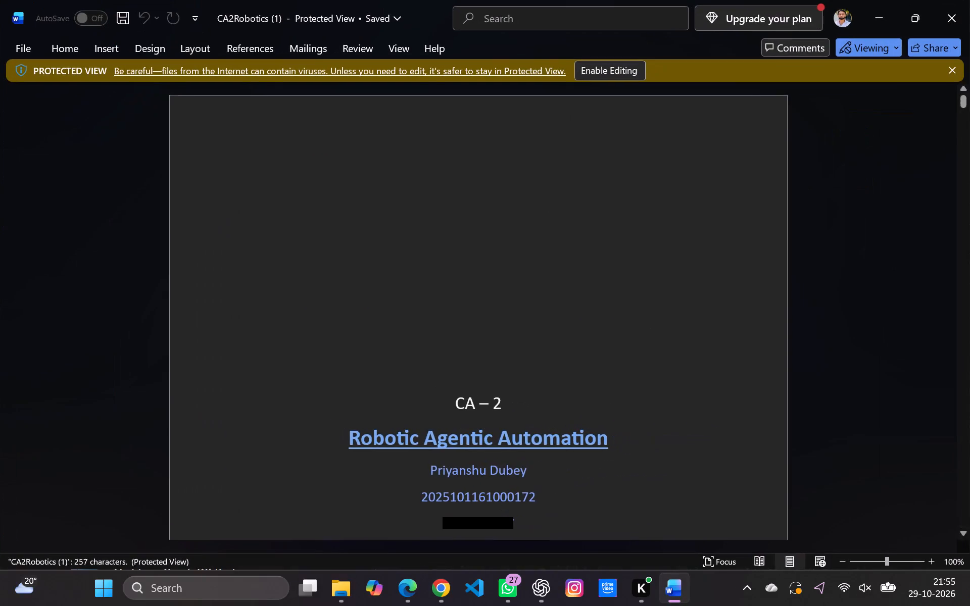
{"action": "scroll", "coordinate": [630, 366], "scroll_direction": "down", "scroll_amount": 4}
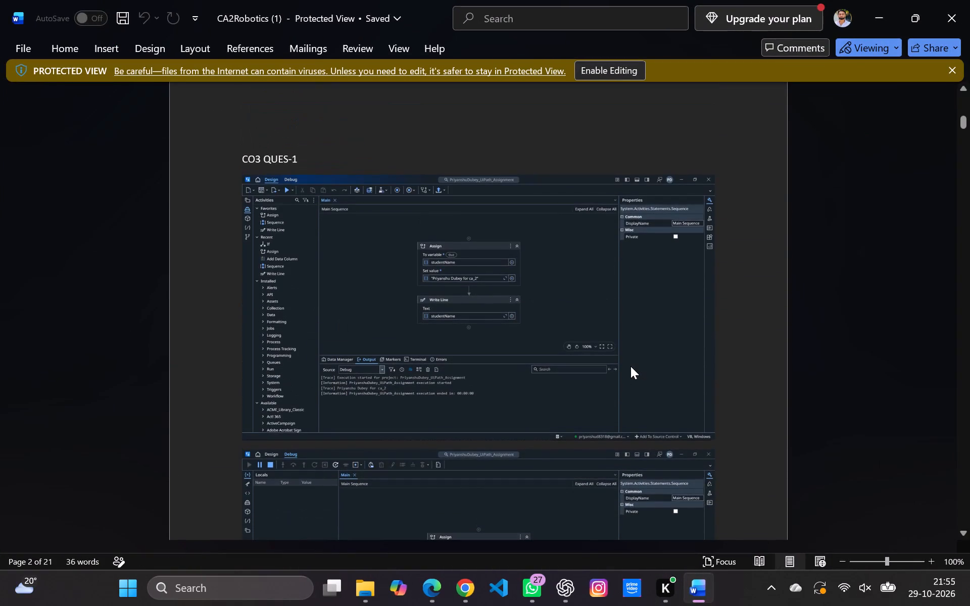
{"action": "scroll", "coordinate": [630, 366], "scroll_direction": "down", "scroll_amount": 1}
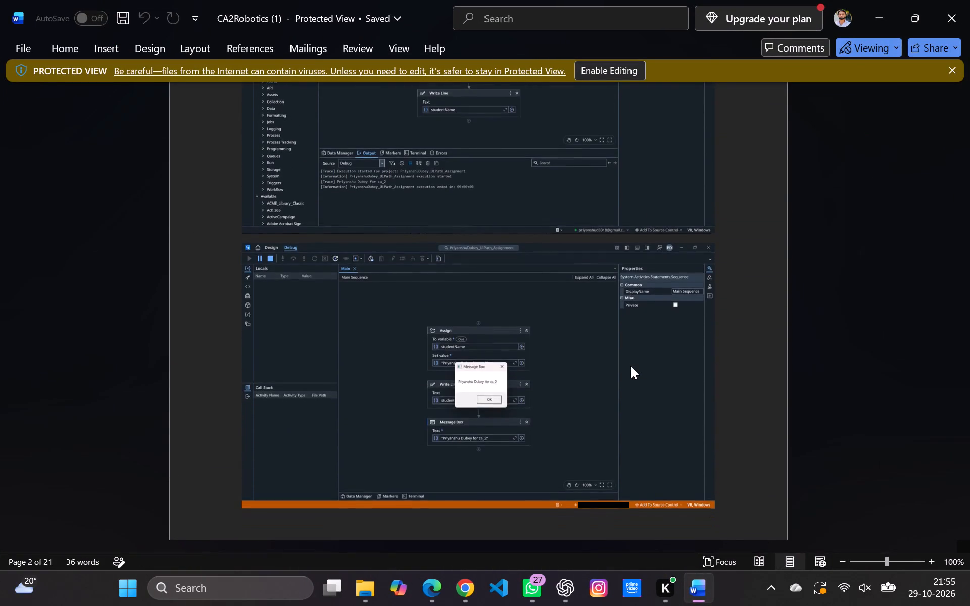
{"action": "scroll", "coordinate": [630, 366], "scroll_direction": "down", "scroll_amount": 4}
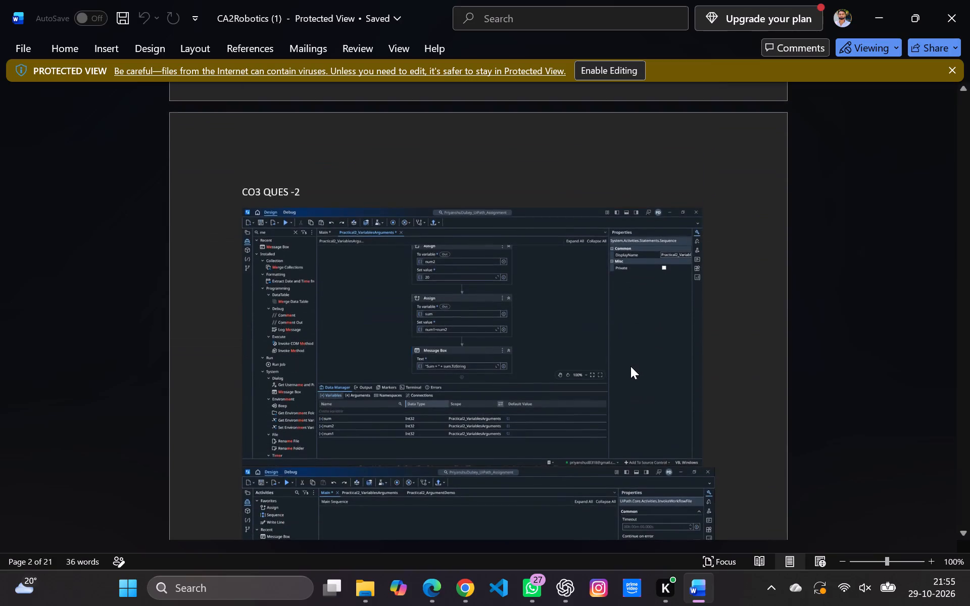
{"action": "scroll", "coordinate": [630, 366], "scroll_direction": "down", "scroll_amount": 9}
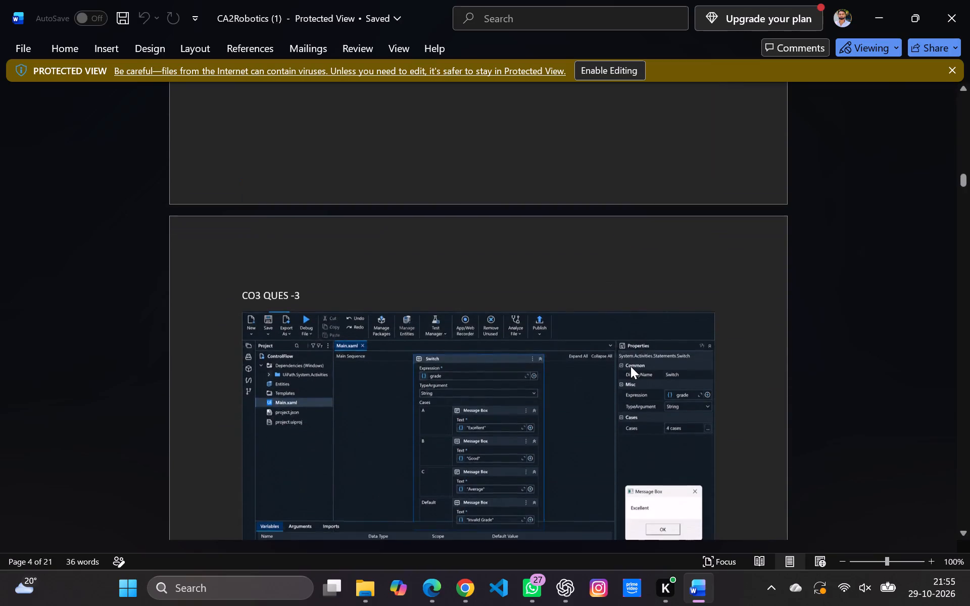
{"action": "scroll", "coordinate": [630, 366], "scroll_direction": "down", "scroll_amount": 1}
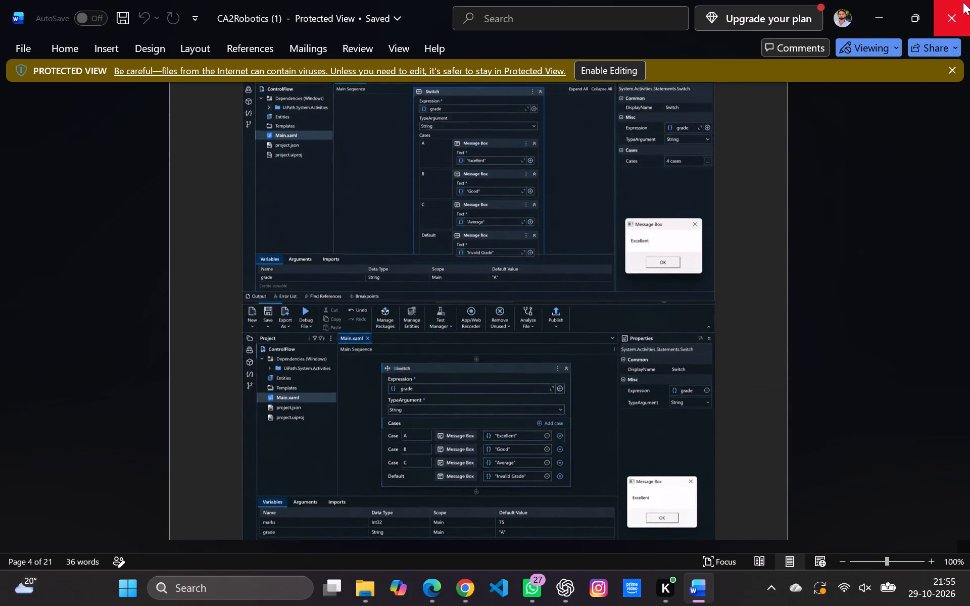
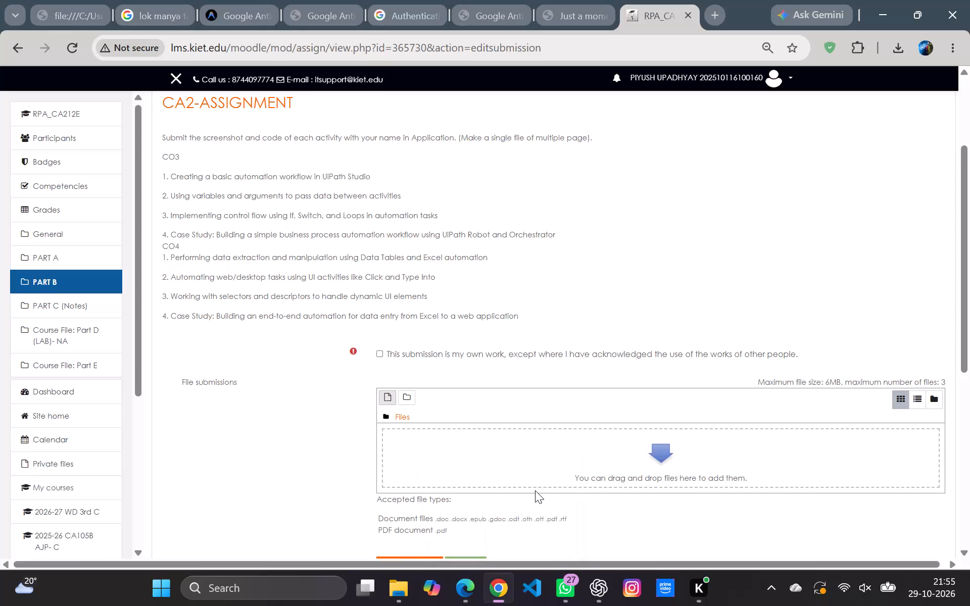
Choose CA2Robotics from the sem3 asi folder as the attachment to upload to the assignment's file submissions.
{"action": "left_click", "coordinate": [392, 401]}
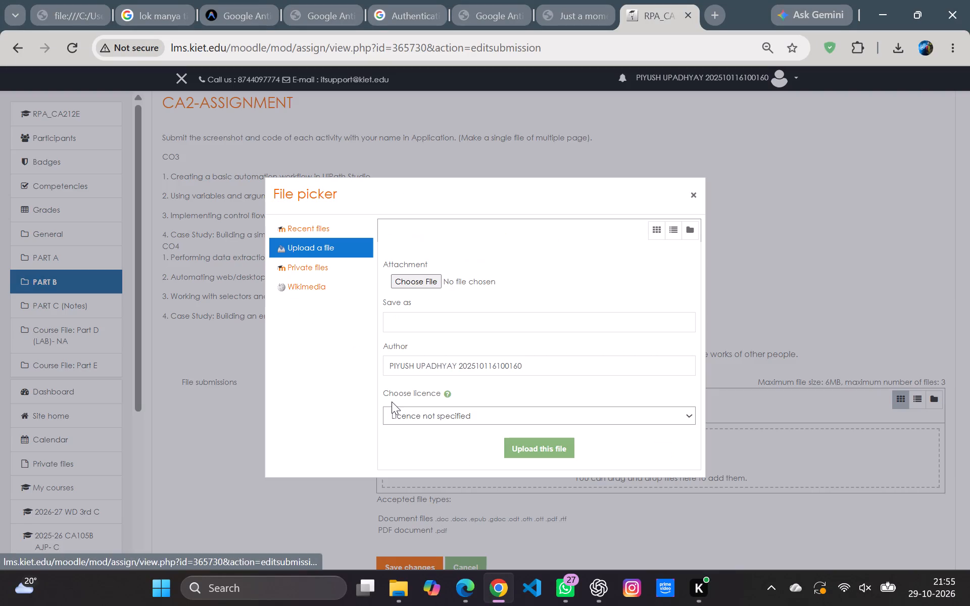
{"action": "left_click", "coordinate": [432, 279]}
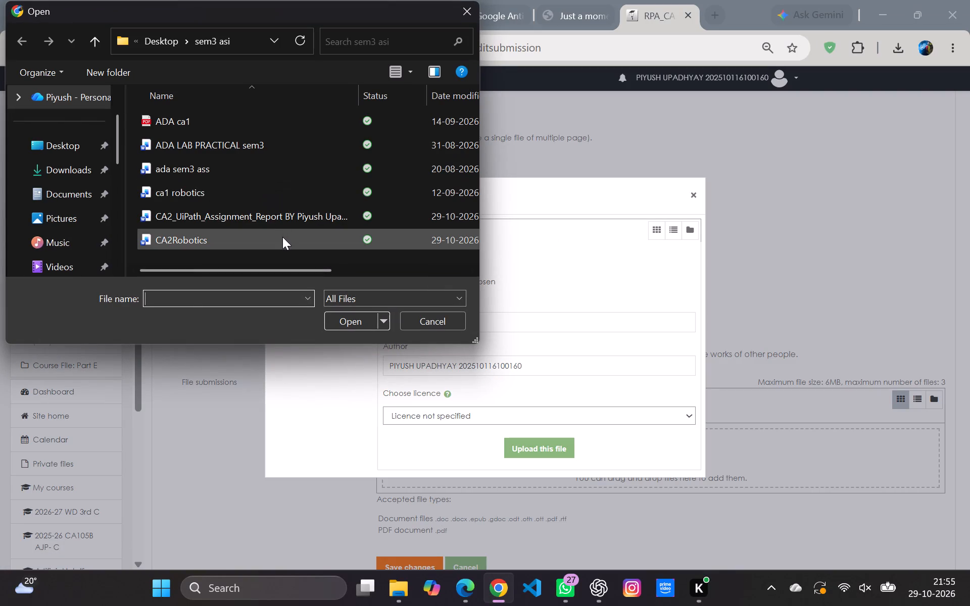
{"action": "left_click", "coordinate": [282, 237]}
{"action": "left_click", "coordinate": [349, 323]}
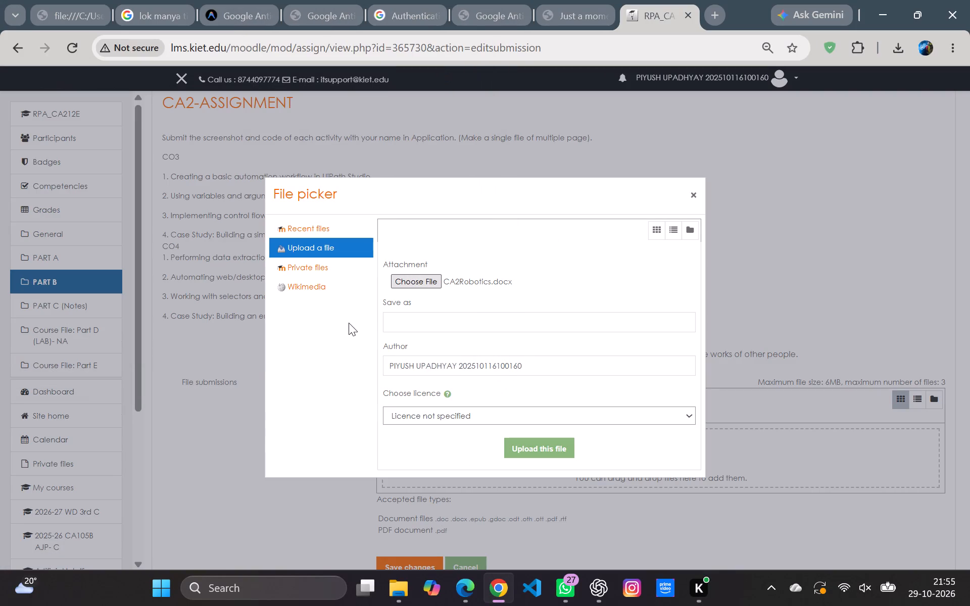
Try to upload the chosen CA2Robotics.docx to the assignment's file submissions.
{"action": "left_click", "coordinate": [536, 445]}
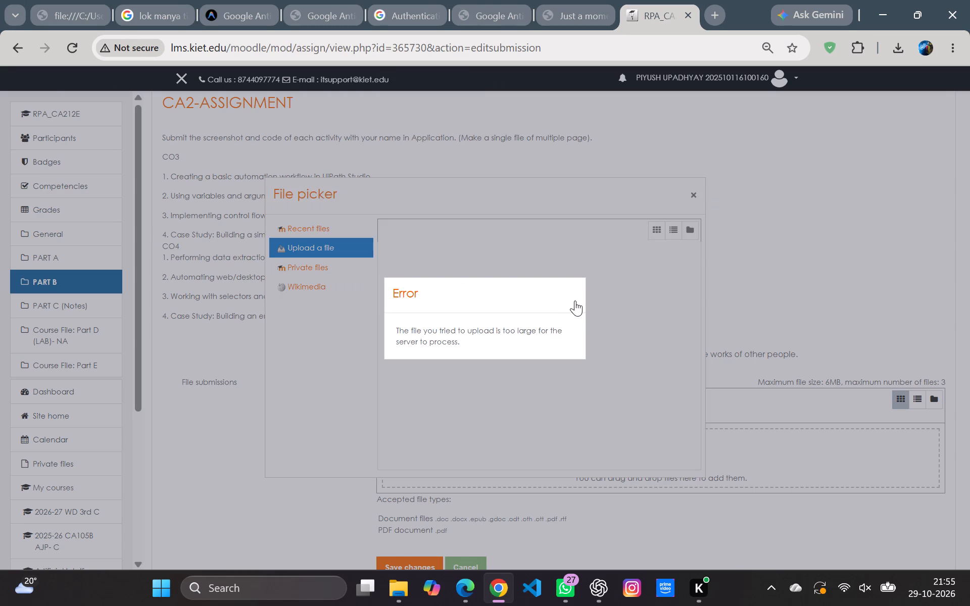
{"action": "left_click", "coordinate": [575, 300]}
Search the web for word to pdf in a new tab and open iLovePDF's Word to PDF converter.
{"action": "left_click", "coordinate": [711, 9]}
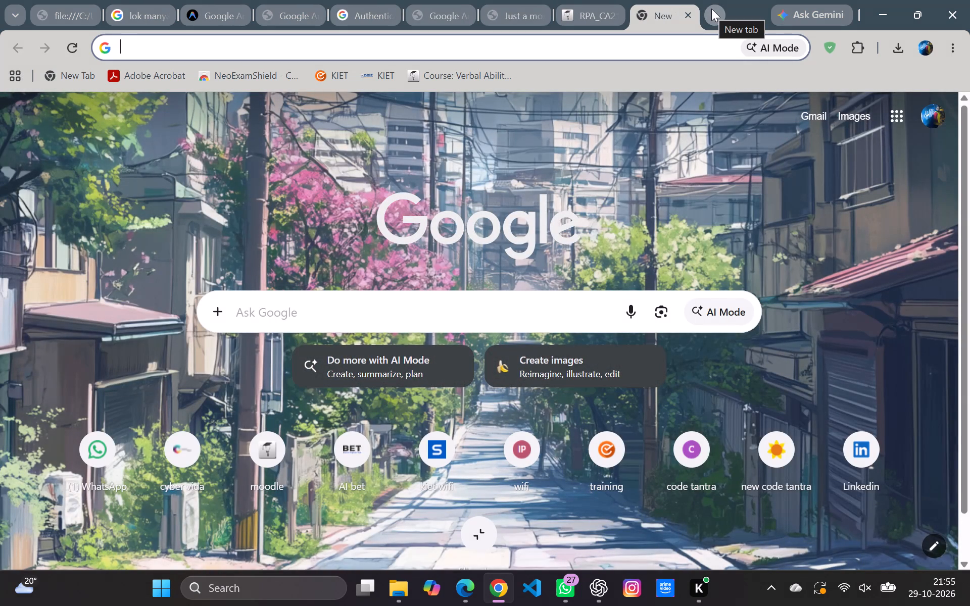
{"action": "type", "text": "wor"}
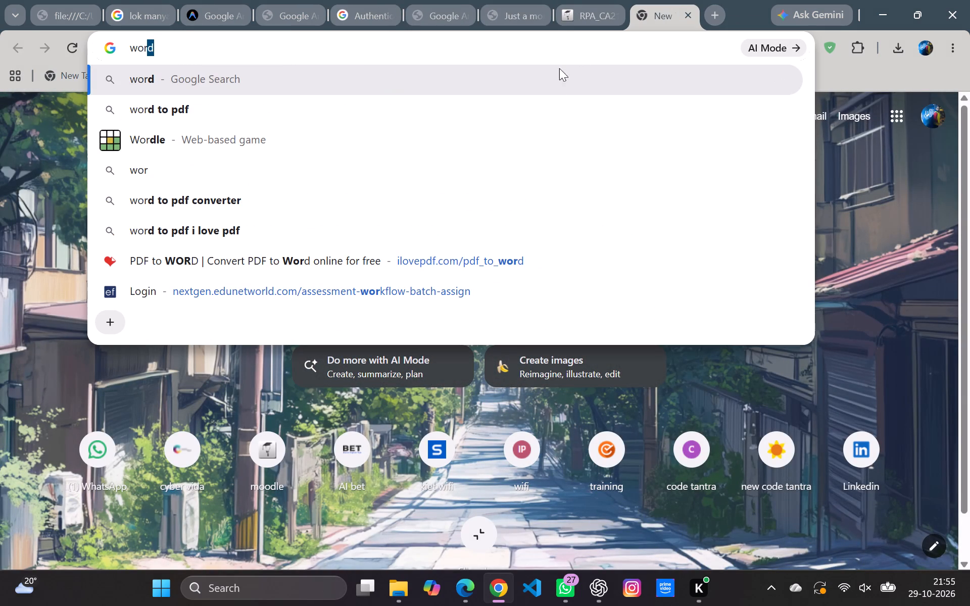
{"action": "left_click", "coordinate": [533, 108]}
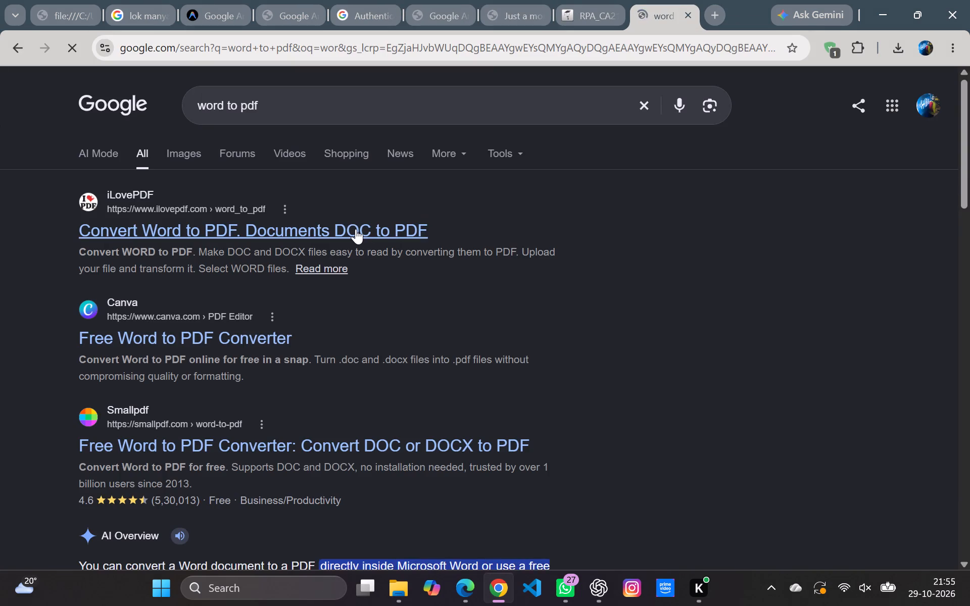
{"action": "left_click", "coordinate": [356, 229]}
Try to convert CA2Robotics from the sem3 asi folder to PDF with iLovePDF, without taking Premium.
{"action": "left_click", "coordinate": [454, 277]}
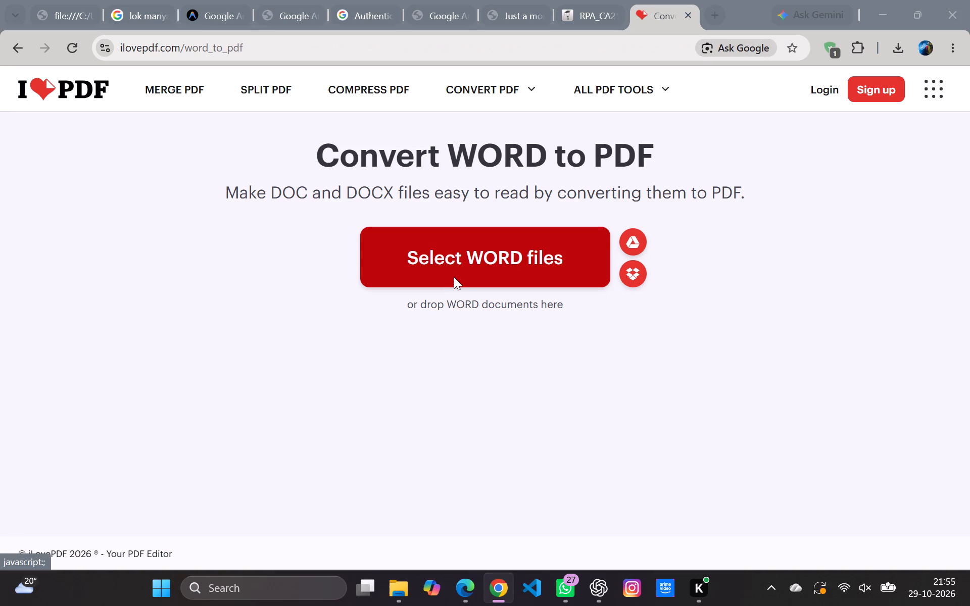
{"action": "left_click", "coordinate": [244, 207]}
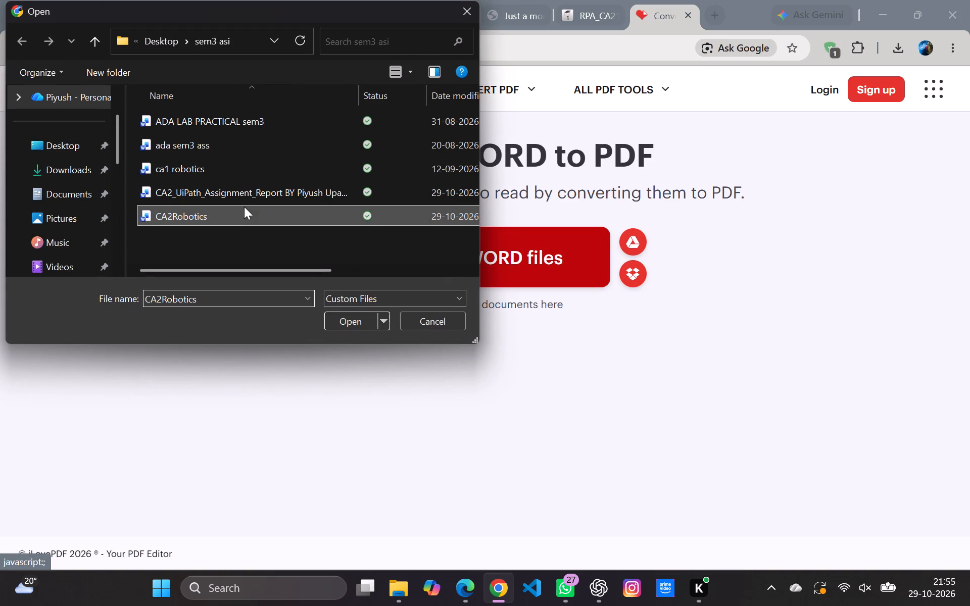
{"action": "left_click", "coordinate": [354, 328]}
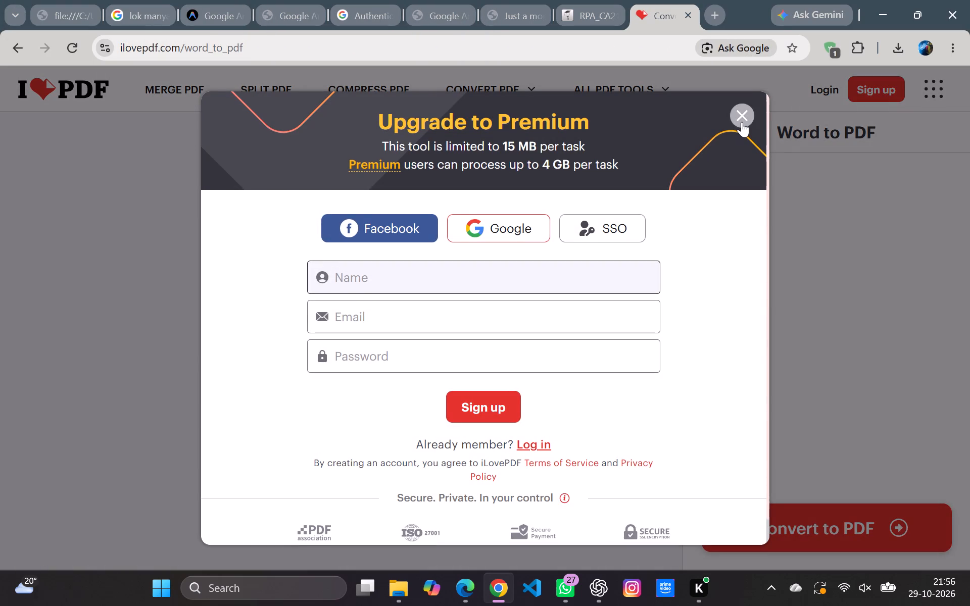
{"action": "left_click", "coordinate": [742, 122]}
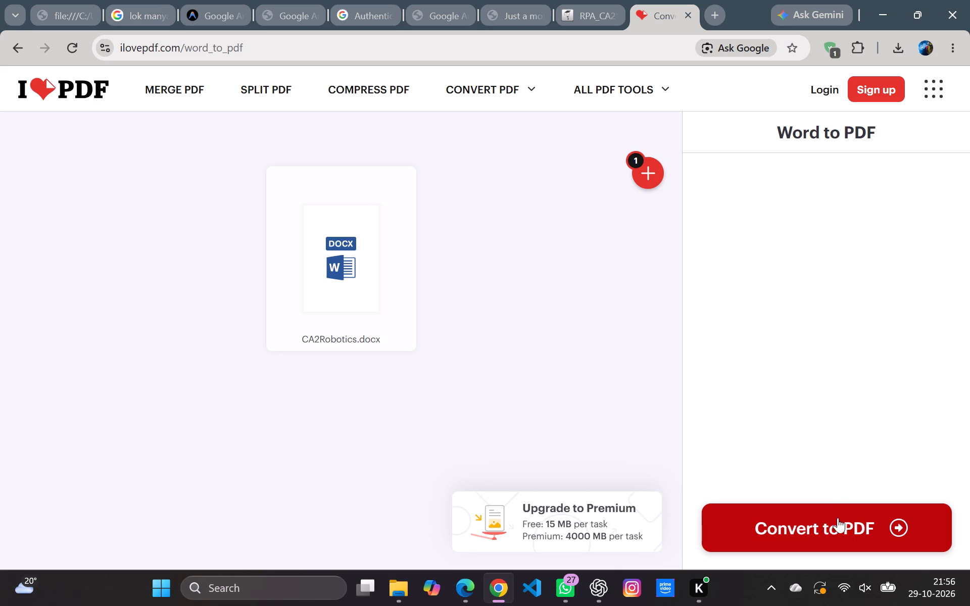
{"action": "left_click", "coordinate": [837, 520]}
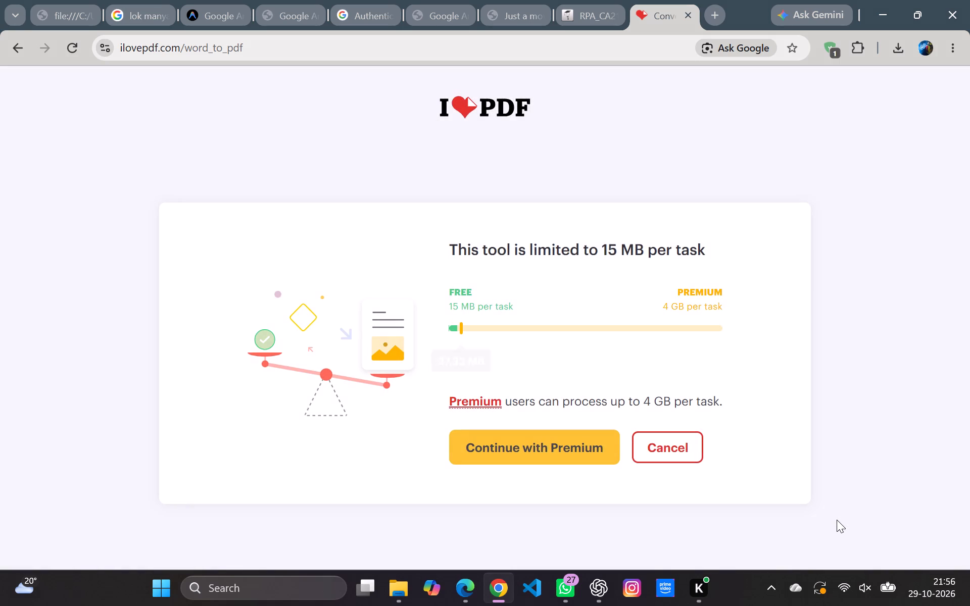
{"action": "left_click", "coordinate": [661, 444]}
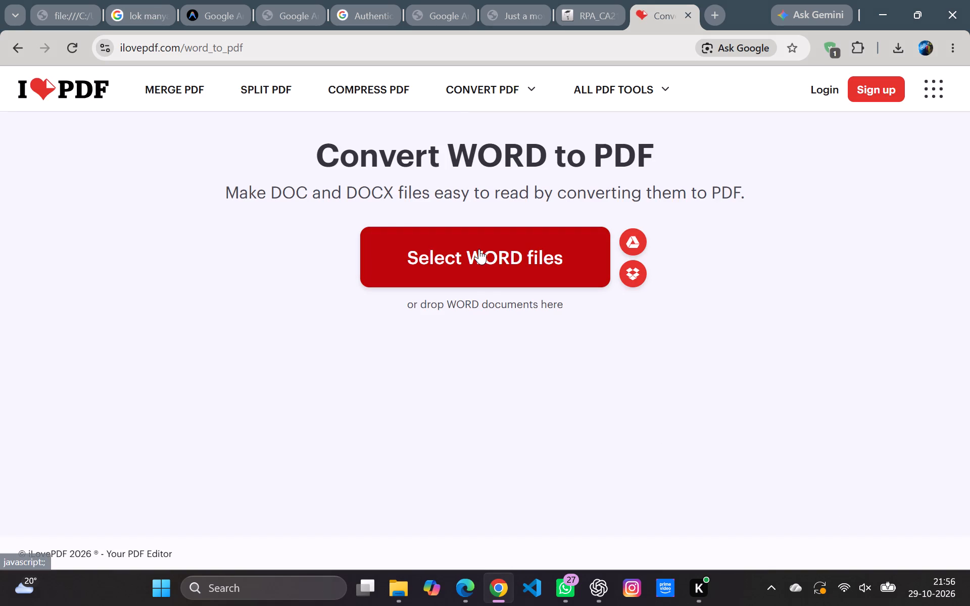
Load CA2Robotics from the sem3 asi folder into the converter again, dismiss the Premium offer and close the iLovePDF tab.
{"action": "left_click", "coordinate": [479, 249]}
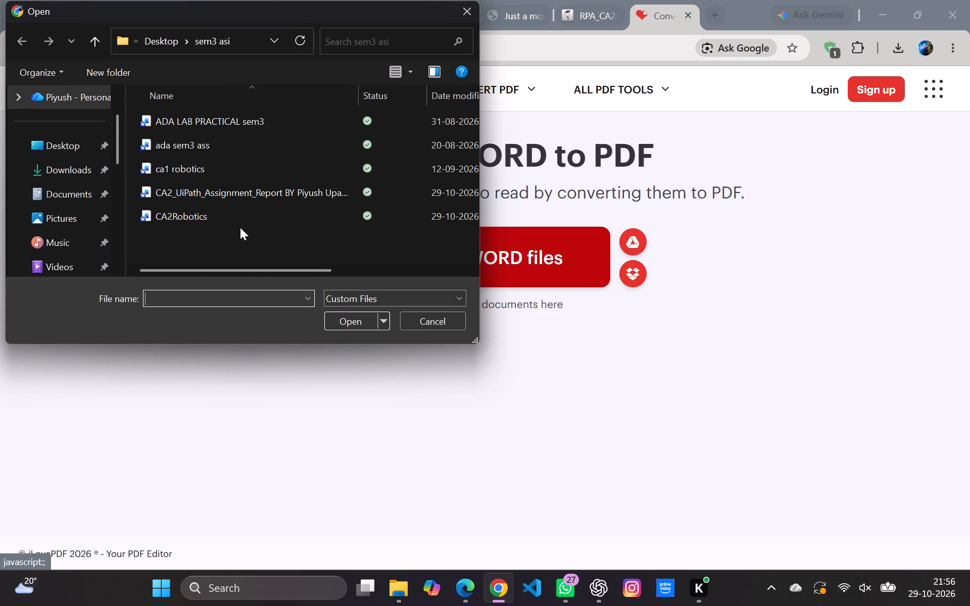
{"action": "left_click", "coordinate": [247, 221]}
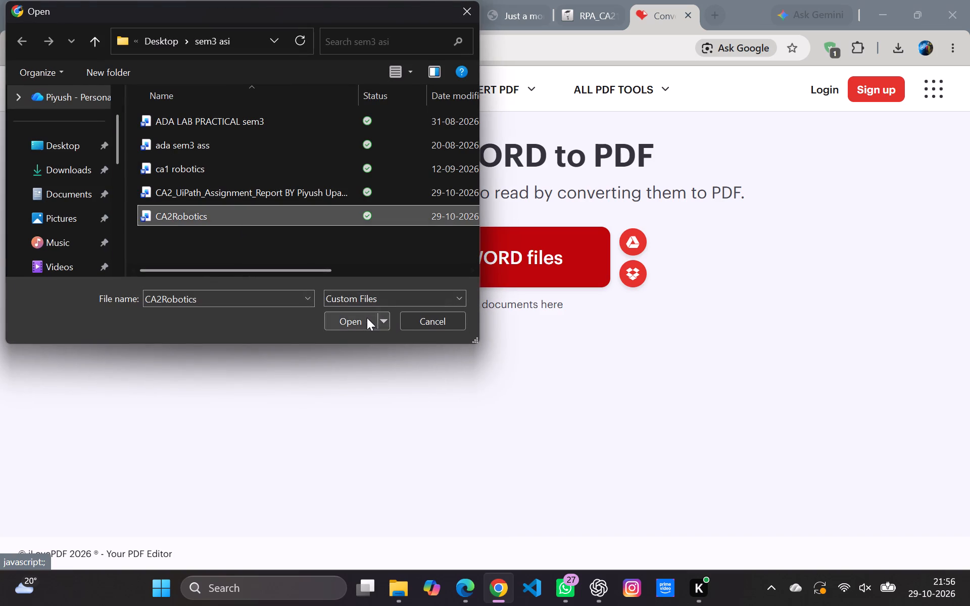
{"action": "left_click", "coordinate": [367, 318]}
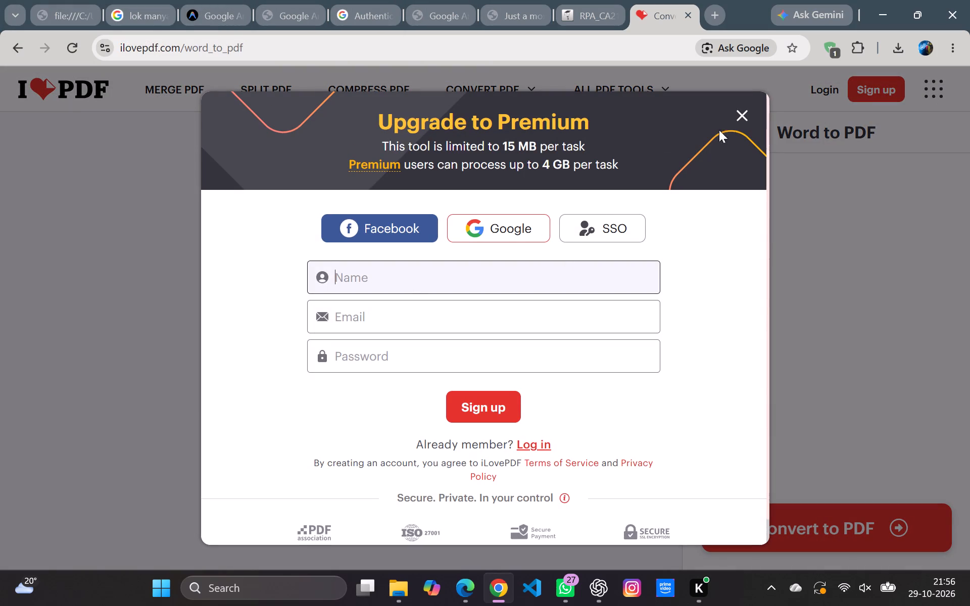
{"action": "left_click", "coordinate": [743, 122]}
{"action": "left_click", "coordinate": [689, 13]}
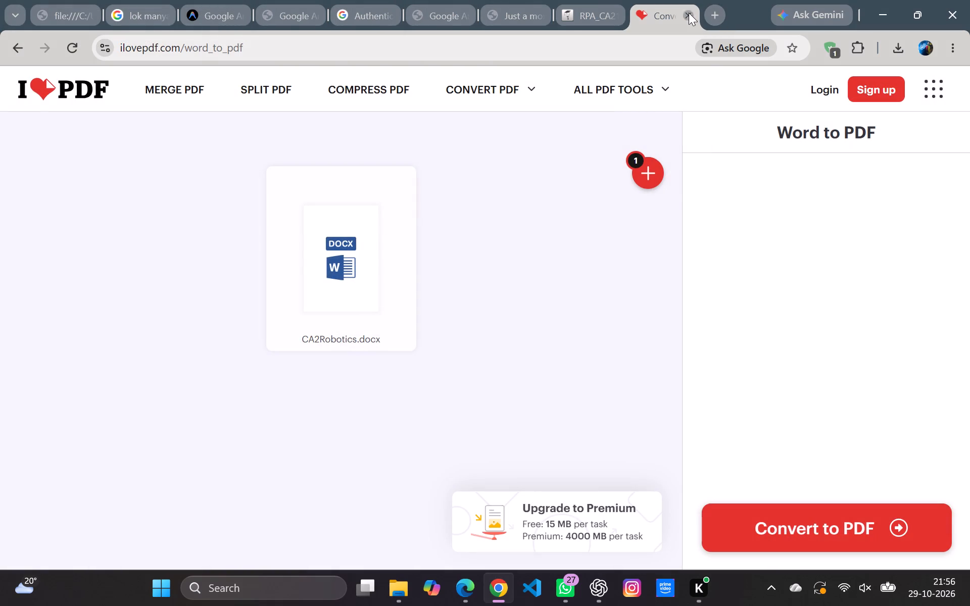
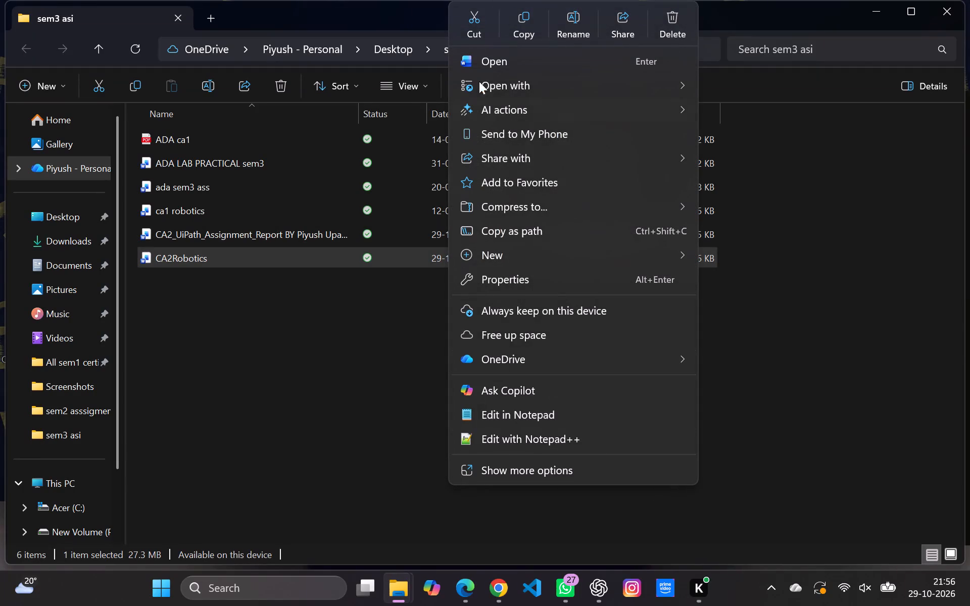
Open CA2Robotics from the sem3 asi folder in Word, look through its file commands for saving or exporting, and close Word.
{"action": "left_click", "coordinate": [485, 70]}
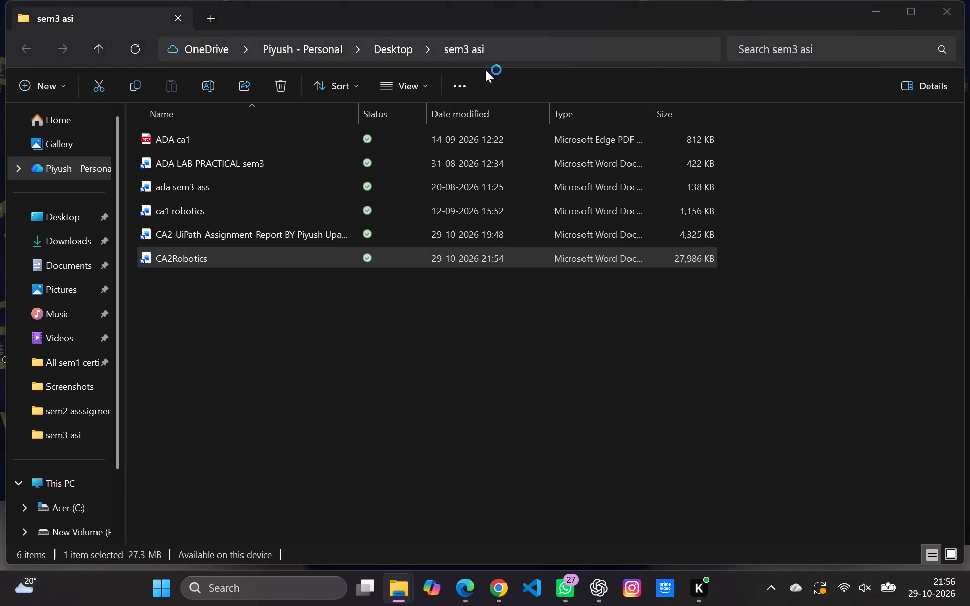
{"action": "left_click", "coordinate": [30, 42]}
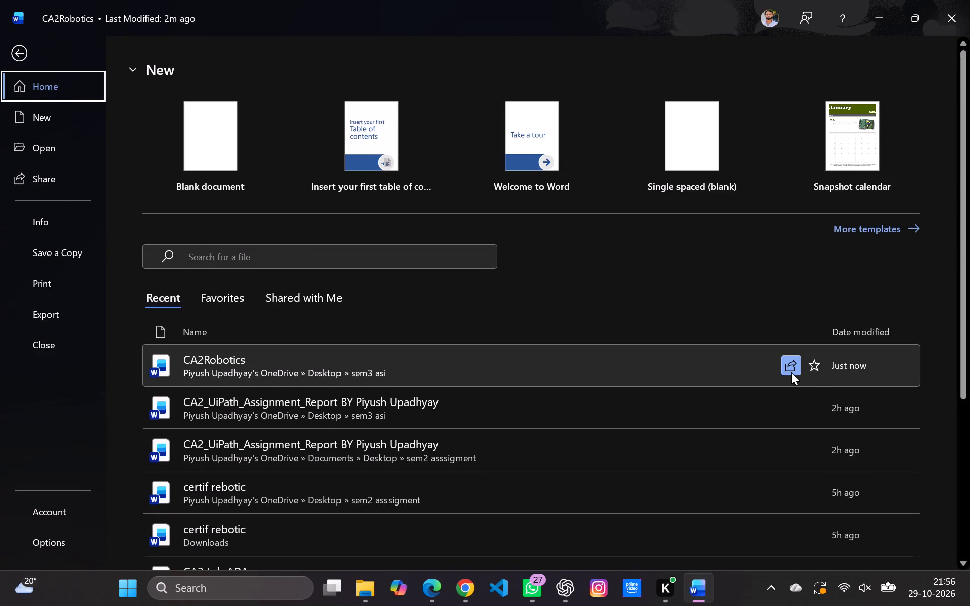
{"action": "right_click", "coordinate": [742, 373]}
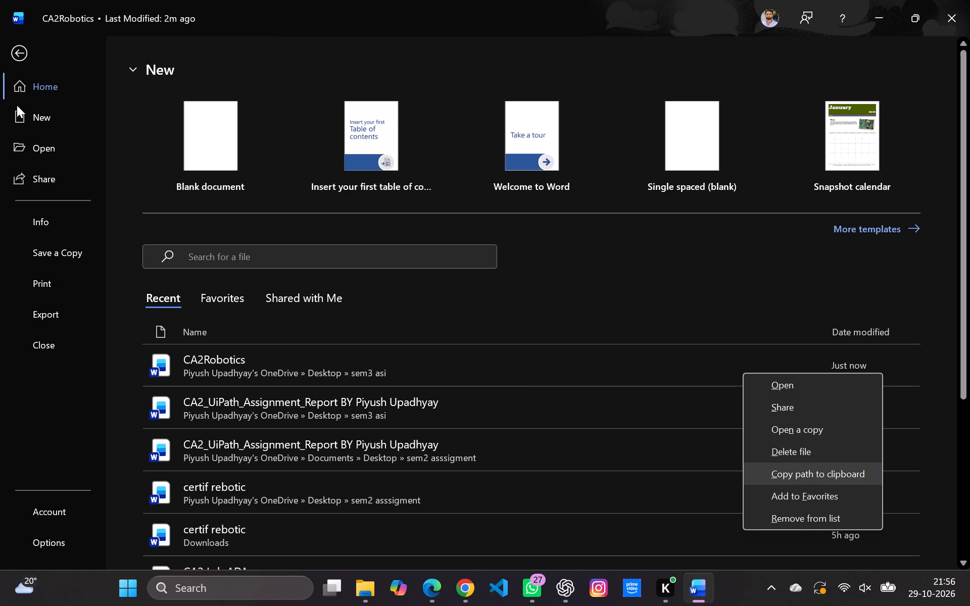
{"action": "left_click", "coordinate": [10, 52]}
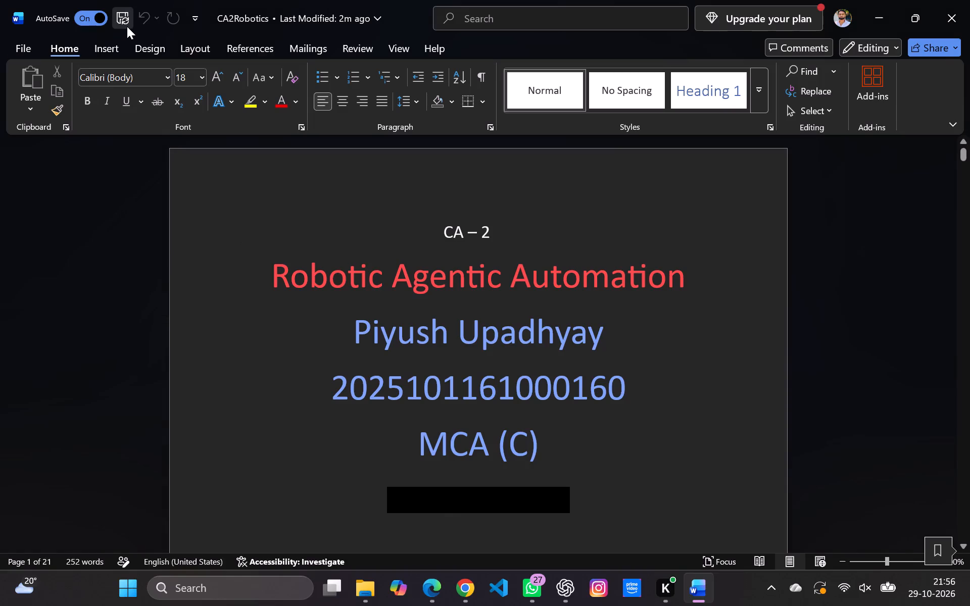
{"action": "left_click", "coordinate": [37, 22]}
{"action": "left_click", "coordinate": [37, 22]}
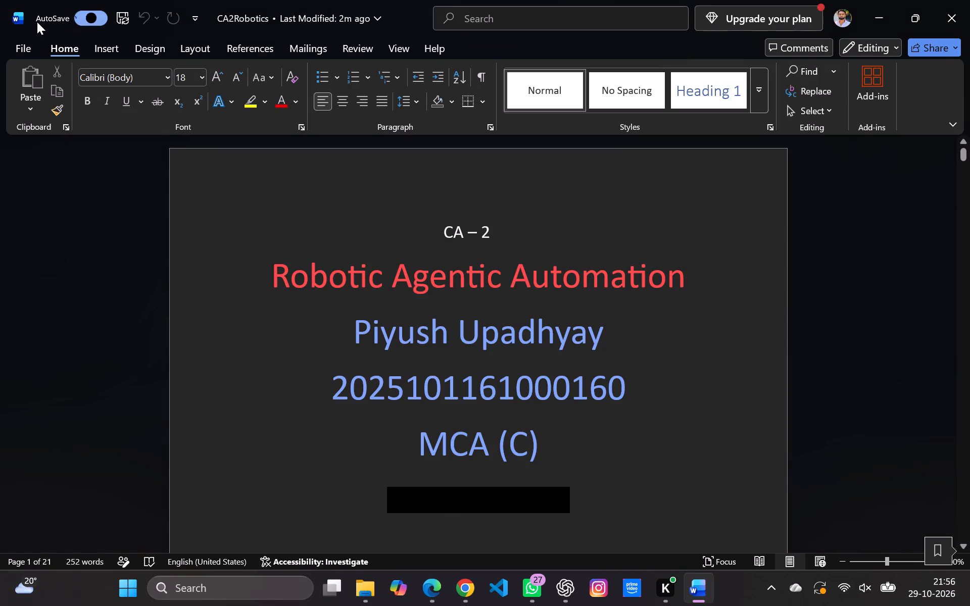
{"action": "left_click", "coordinate": [122, 23]}
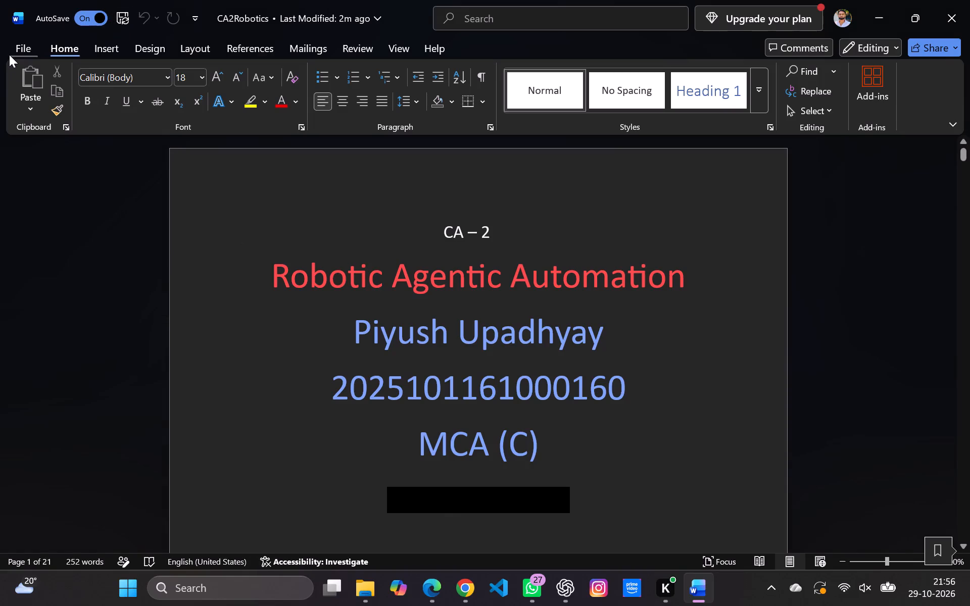
{"action": "left_click", "coordinate": [9, 55]}
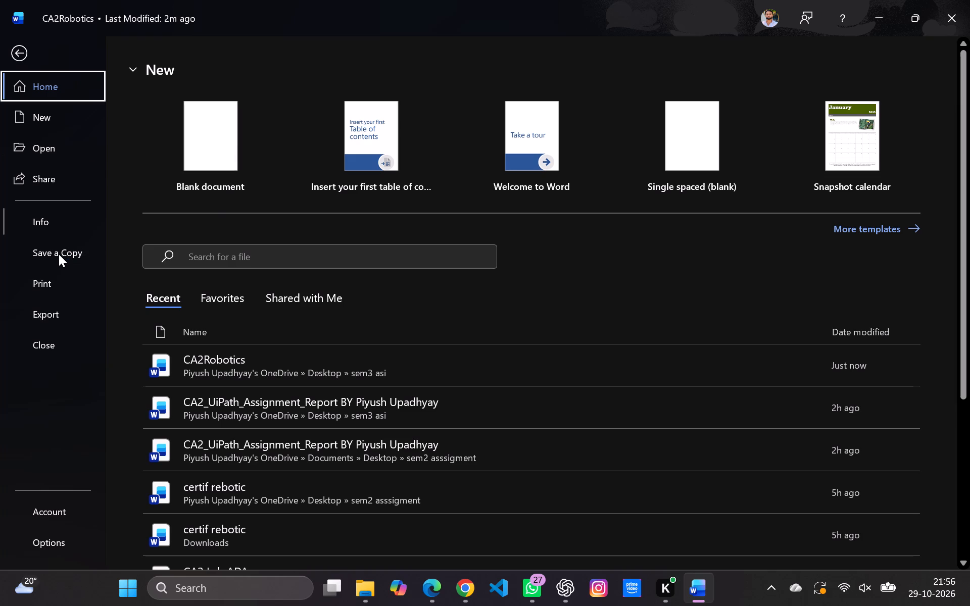
{"action": "scroll", "coordinate": [59, 254], "scroll_direction": "down", "scroll_amount": 1}
{"action": "left_click", "coordinate": [872, 6]}
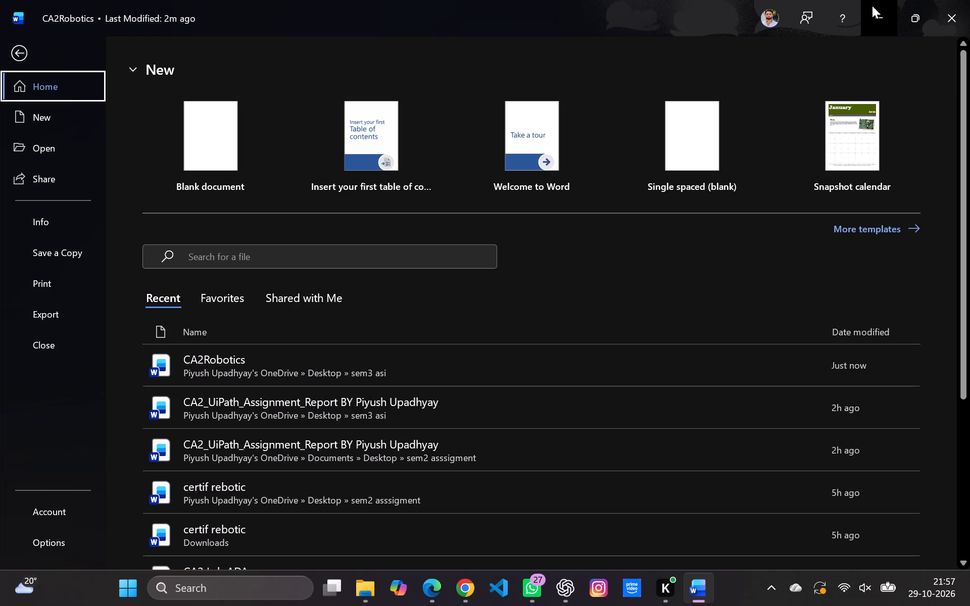
{"action": "double_click", "coordinate": [269, 256]}
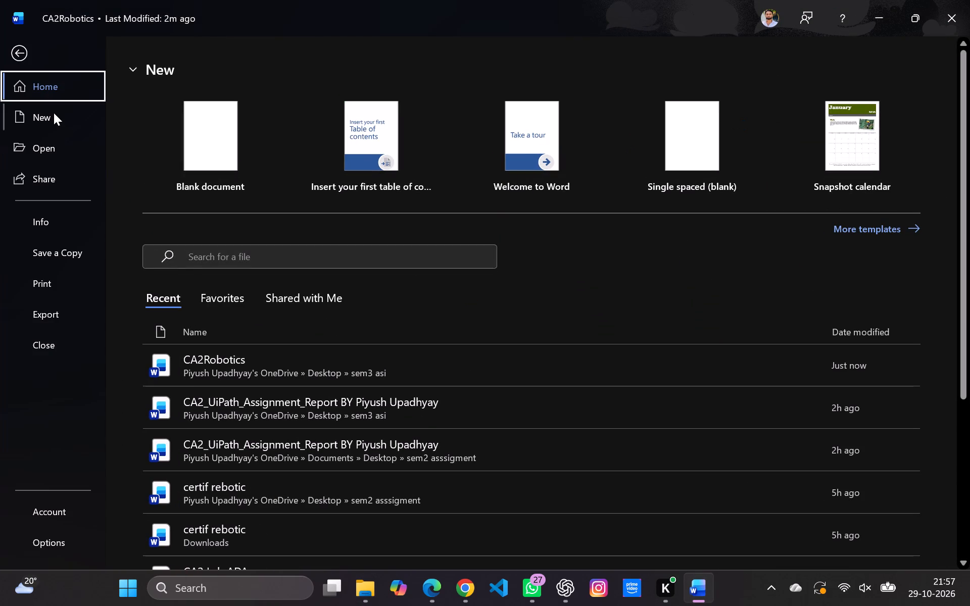
{"action": "left_click", "coordinate": [969, 2]}
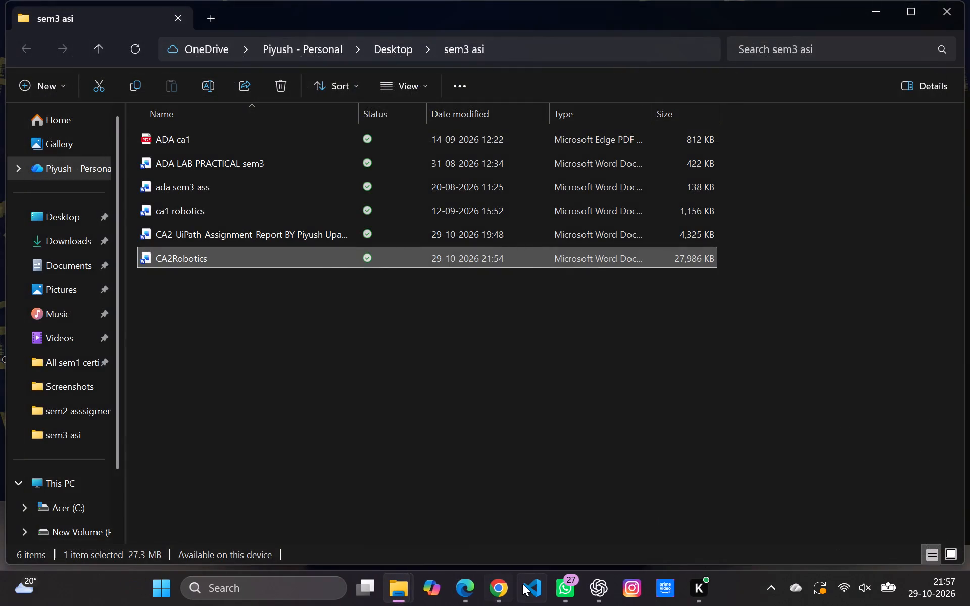
Switch to the CA2-ASSIGNMENT submission page in Chrome and dismiss the file picker.
{"action": "left_click", "coordinate": [501, 585]}
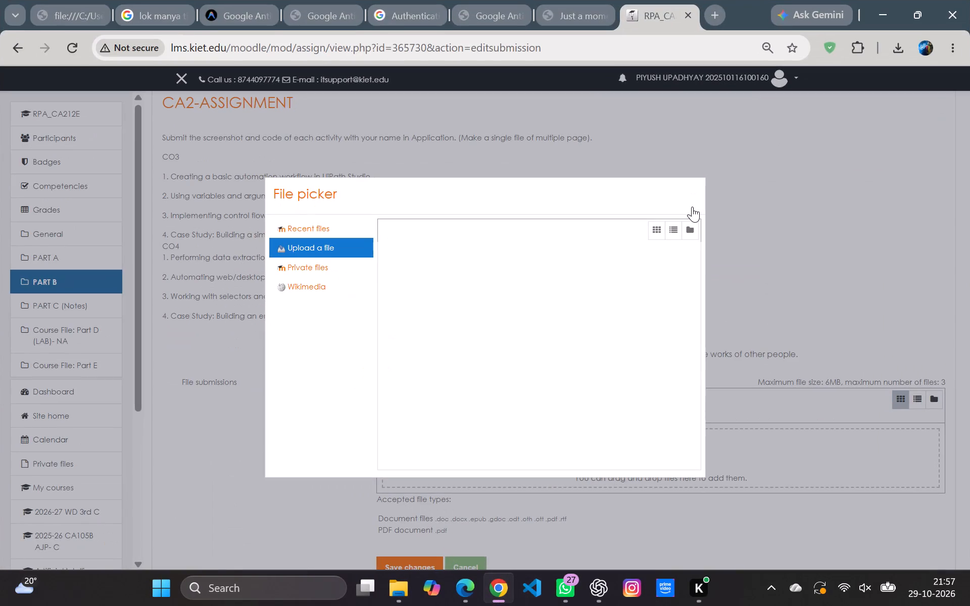
{"action": "left_click", "coordinate": [692, 200]}
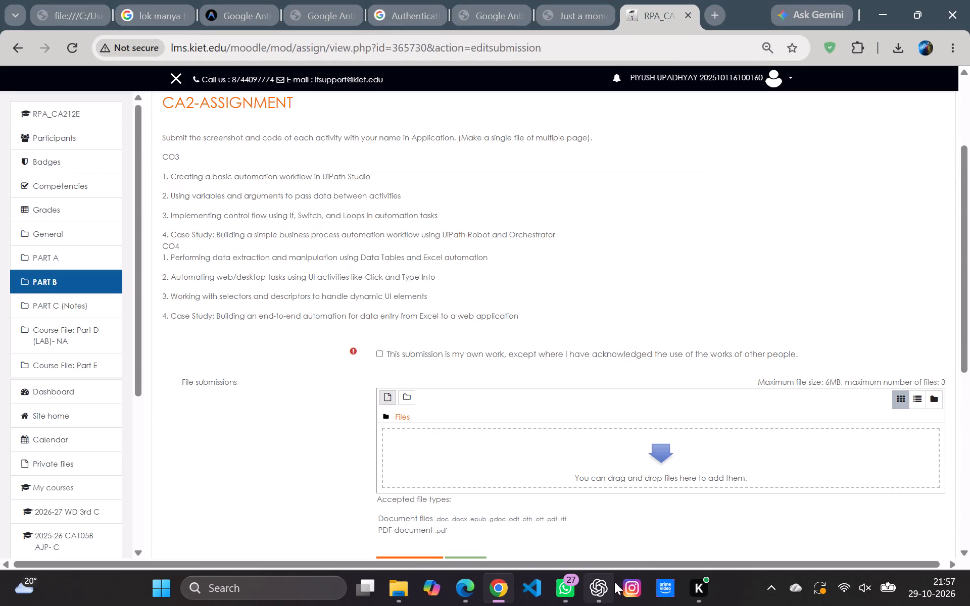
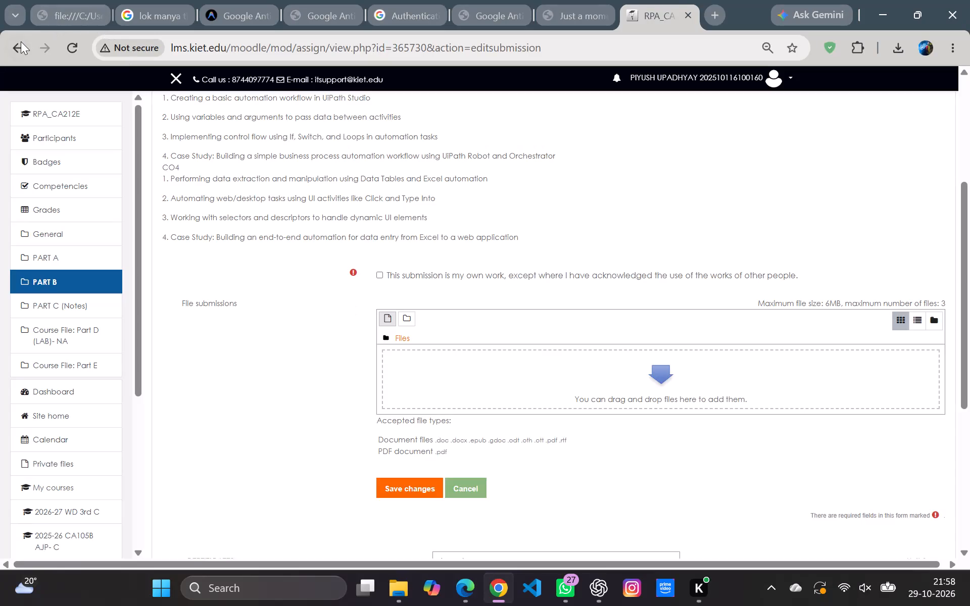
Go back to the Moodle dashboard and open the Robotic Agentic Automation course.
{"action": "left_click", "coordinate": [21, 41]}
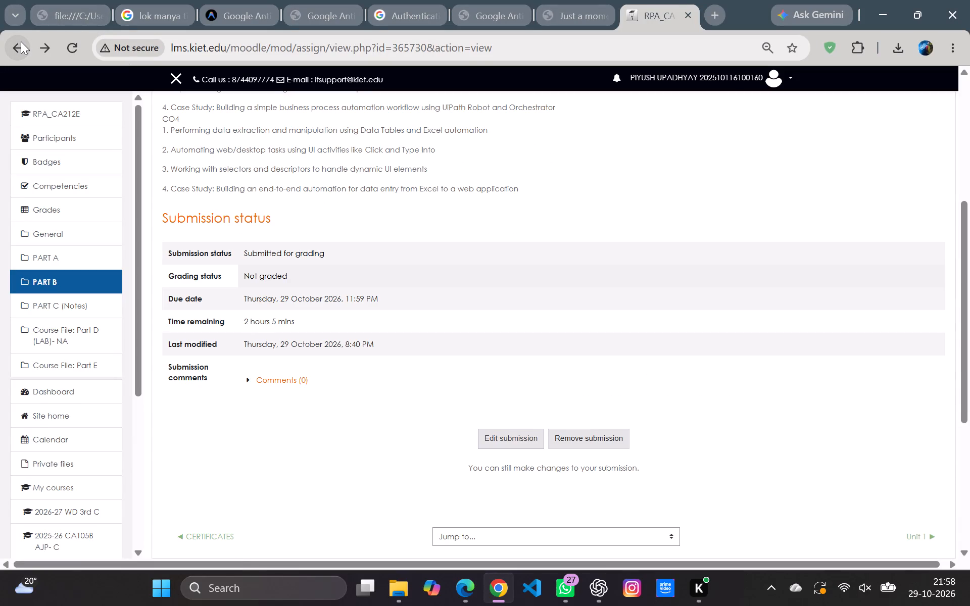
{"action": "left_click", "coordinate": [21, 41]}
{"action": "left_click", "coordinate": [21, 41]}
{"action": "triple_click", "coordinate": [21, 41]}
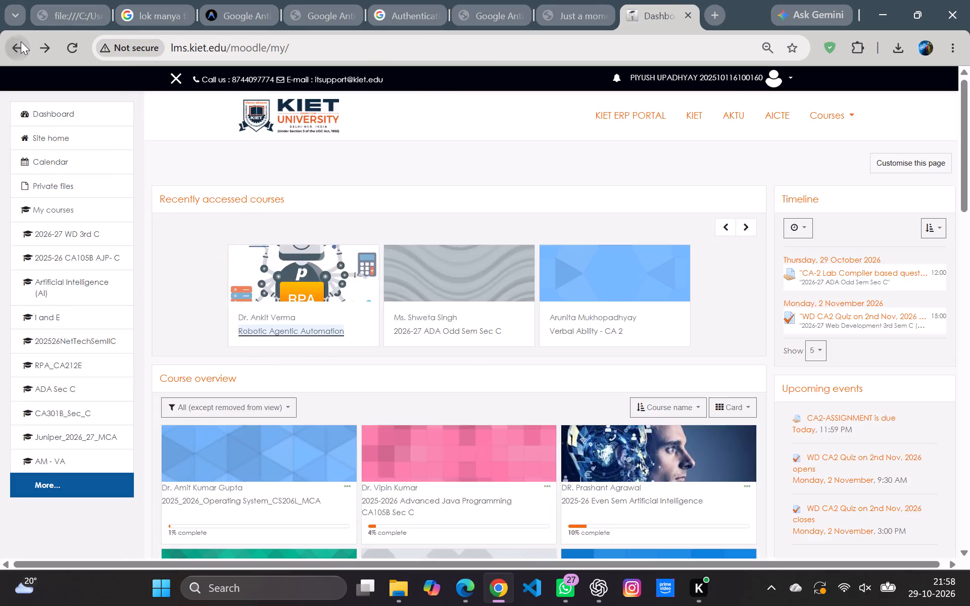
{"action": "left_click", "coordinate": [21, 41]}
{"action": "left_click", "coordinate": [304, 444]}
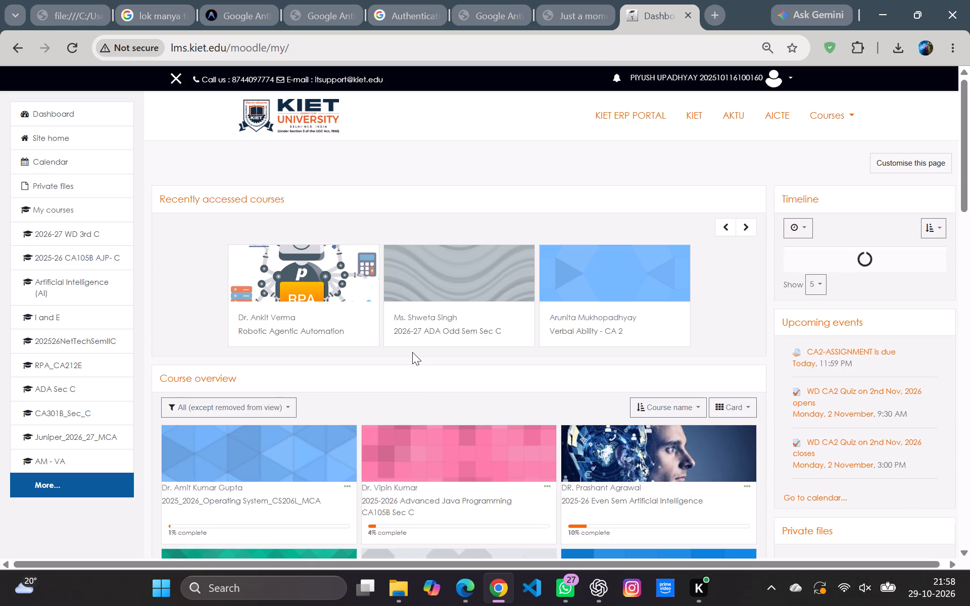
{"action": "left_click", "coordinate": [306, 325]}
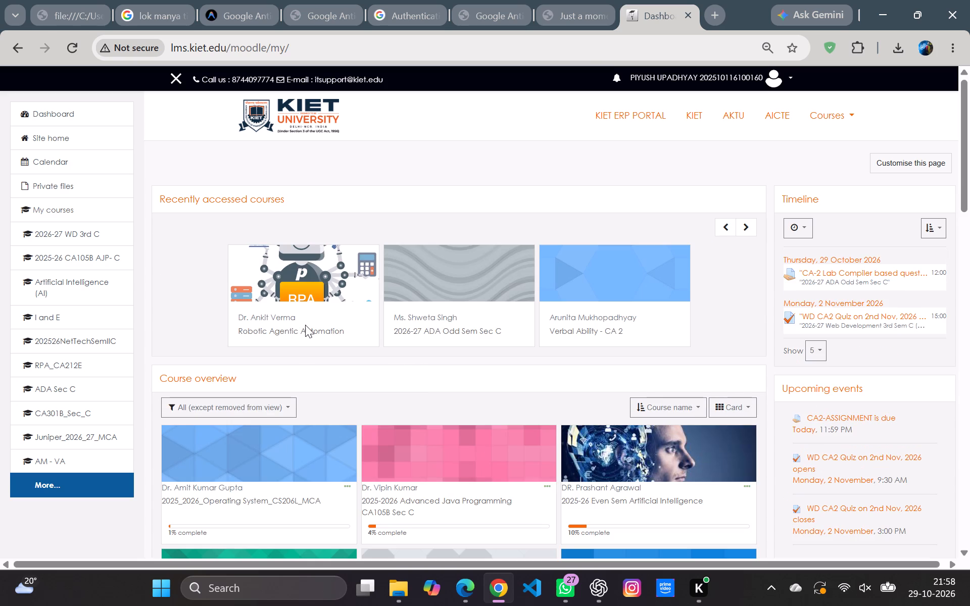
{"action": "left_click", "coordinate": [305, 336]}
{"action": "left_click", "coordinate": [316, 333]}
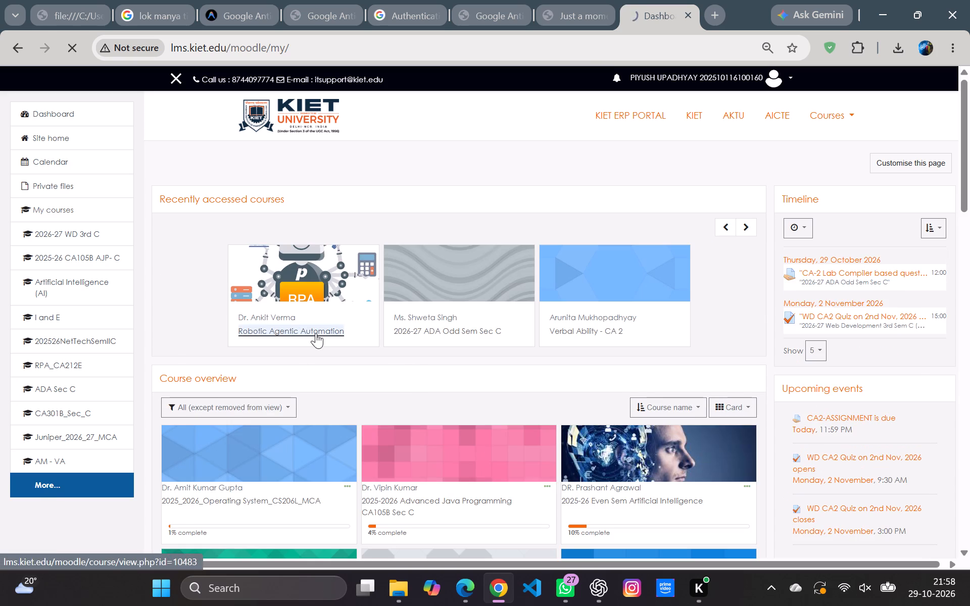
Open CA2-ASSIGNMENT in the course's PART B section.
{"action": "scroll", "coordinate": [463, 307], "scroll_direction": "down", "scroll_amount": 1}
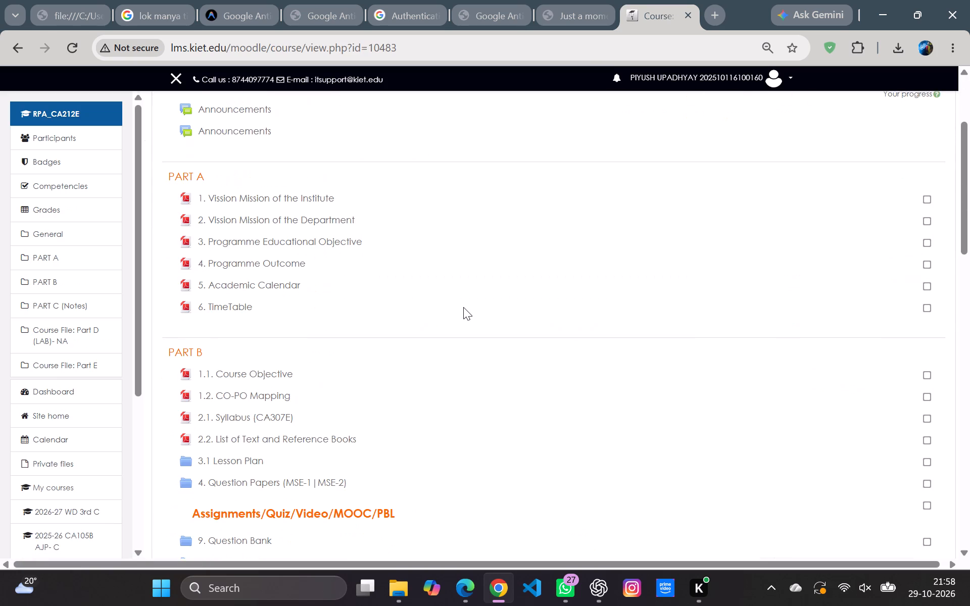
{"action": "scroll", "coordinate": [463, 307], "scroll_direction": "down", "scroll_amount": 3}
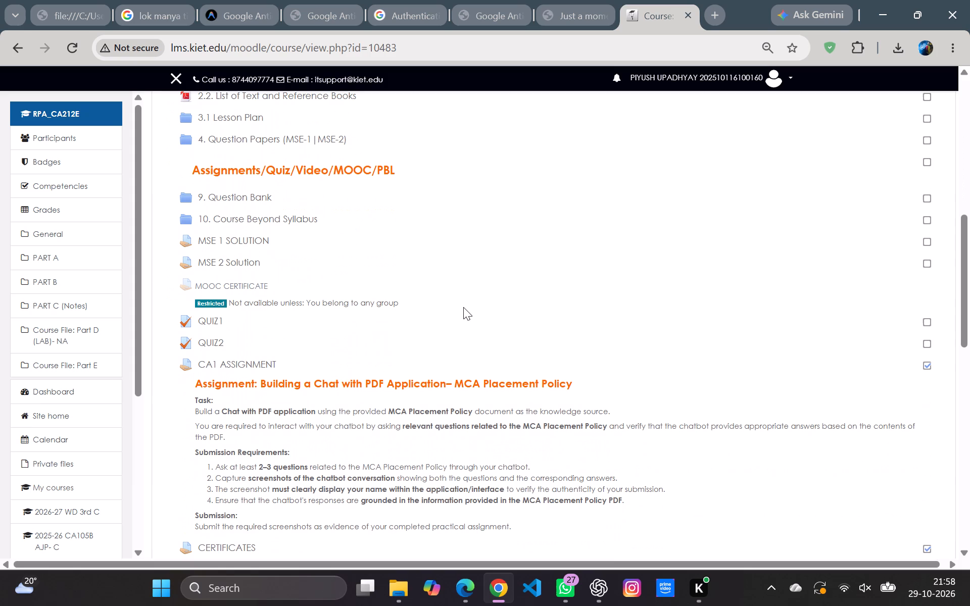
{"action": "scroll", "coordinate": [236, 364], "scroll_direction": "down", "scroll_amount": 1}
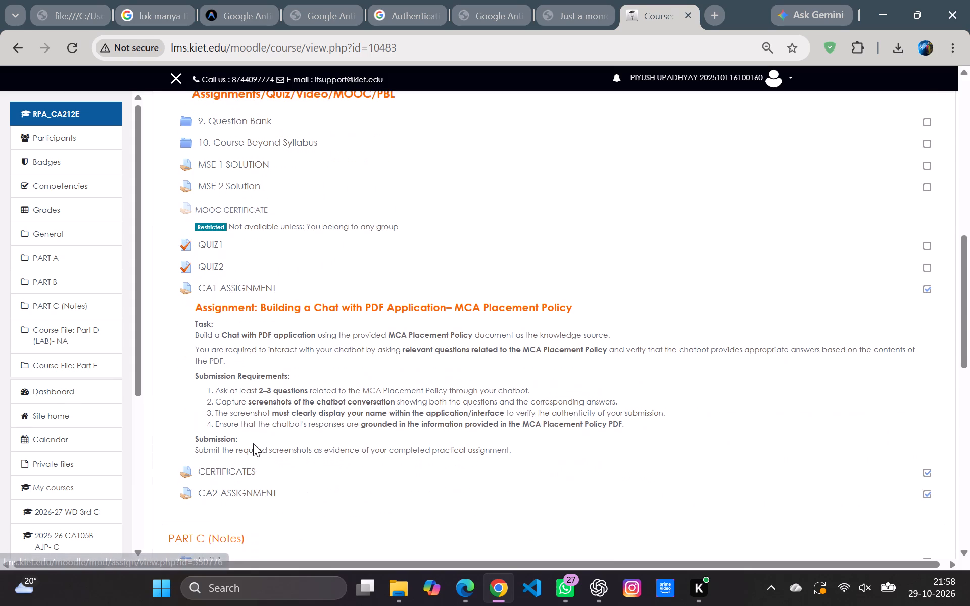
{"action": "left_click", "coordinate": [225, 487]}
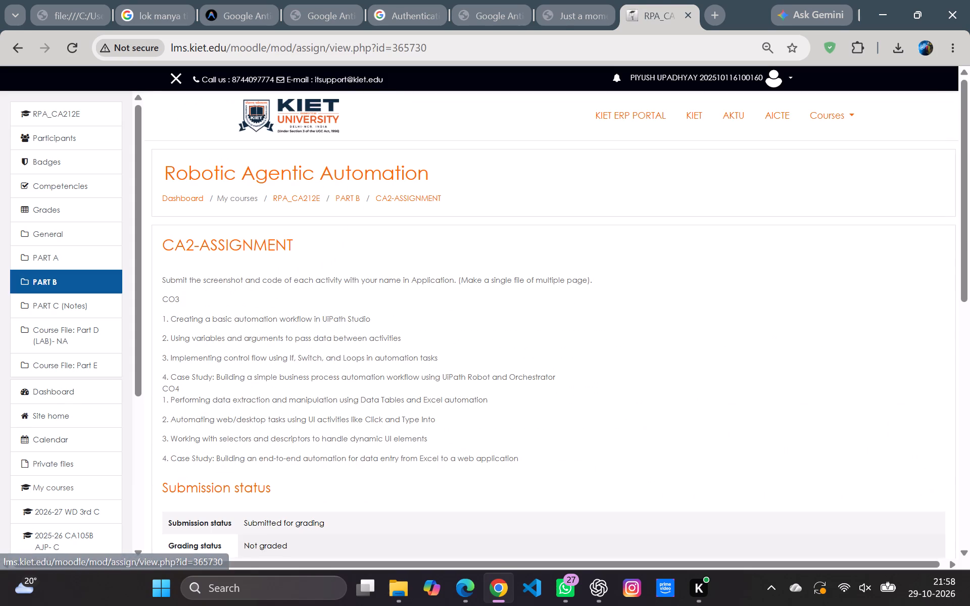
Review the CA2-ASSIGNMENT tasks and submission status, and open the existing submission for editing.
{"action": "scroll", "coordinate": [261, 446], "scroll_direction": "down", "scroll_amount": 2}
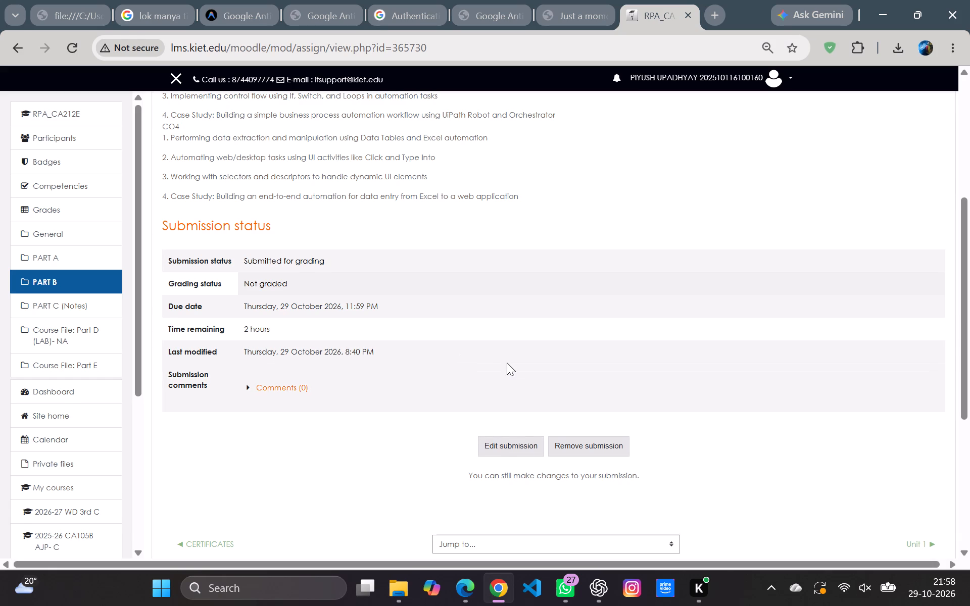
{"action": "left_click", "coordinate": [507, 363]}
{"action": "scroll", "coordinate": [520, 321], "scroll_direction": "up", "scroll_amount": 1}
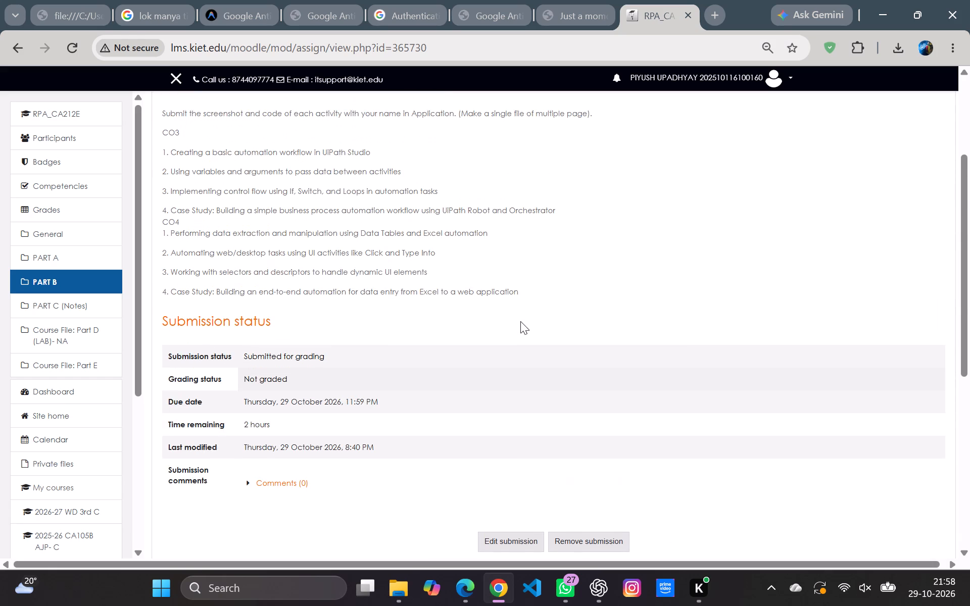
{"action": "scroll", "coordinate": [520, 321], "scroll_direction": "down", "scroll_amount": 2}
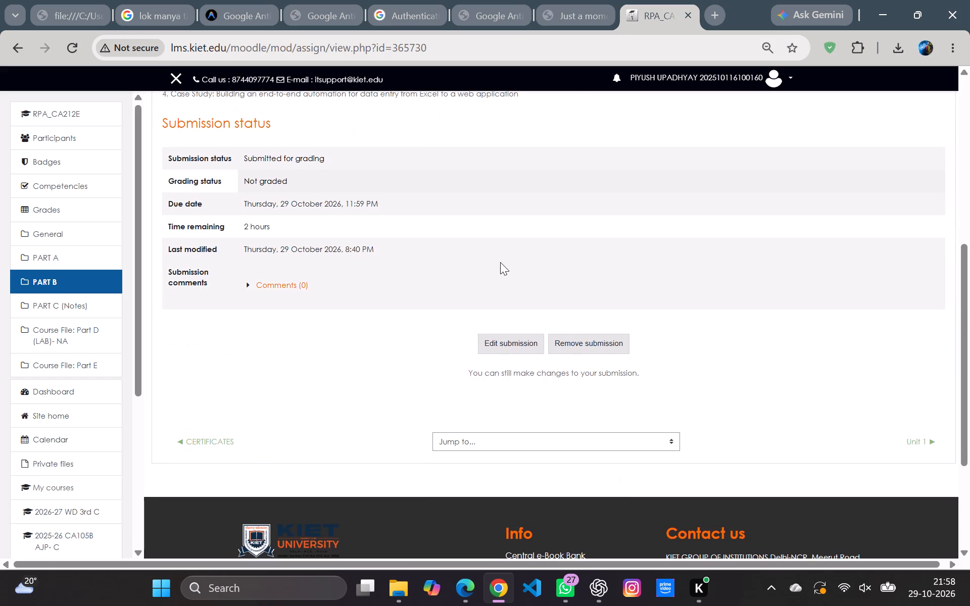
{"action": "left_click", "coordinate": [500, 262]}
{"action": "left_click", "coordinate": [513, 341]}
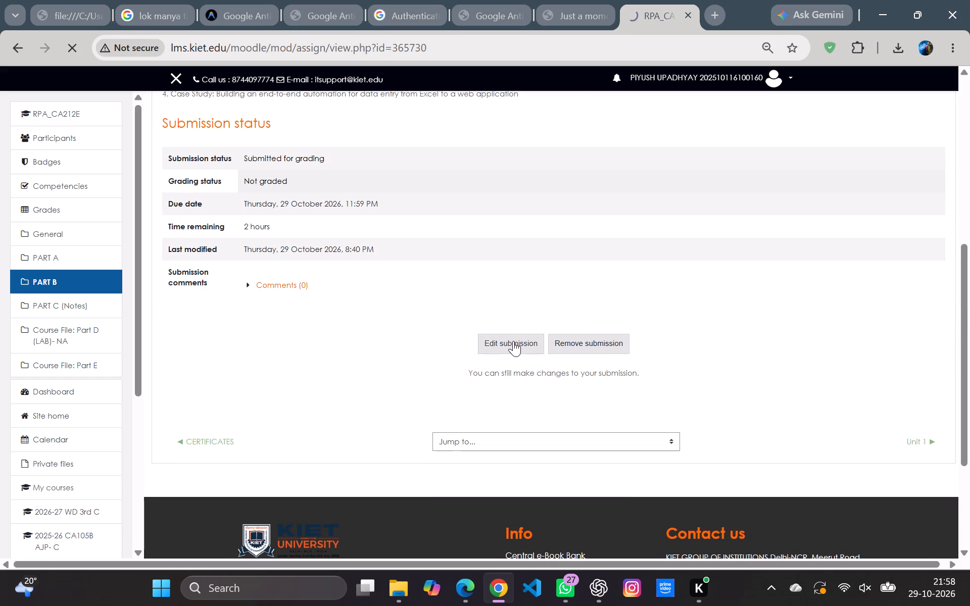
Accept the statement that the submission is own work and start adding a file to the file submissions area.
{"action": "scroll", "coordinate": [513, 341], "scroll_direction": "down", "scroll_amount": 2}
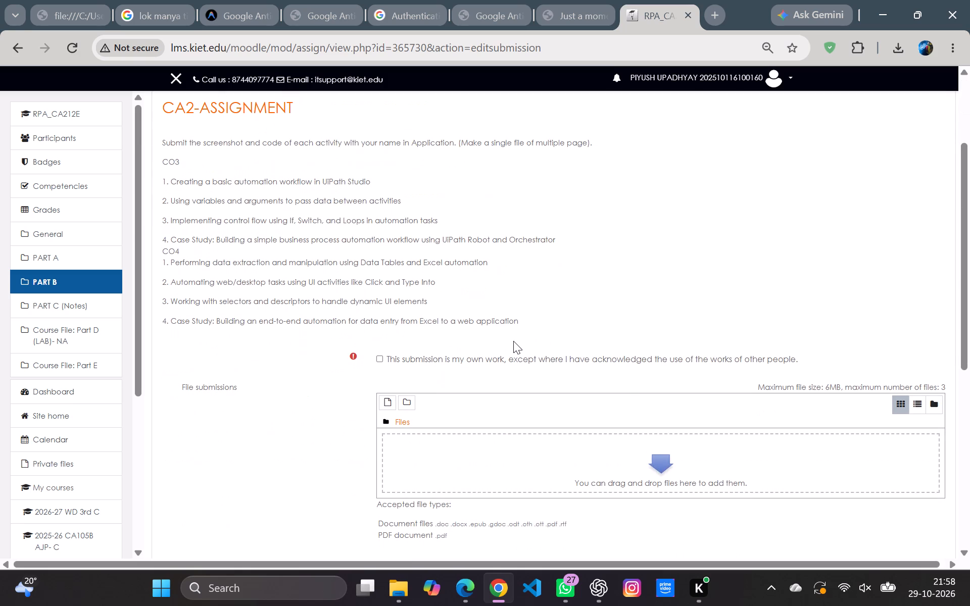
{"action": "left_click", "coordinate": [383, 361]}
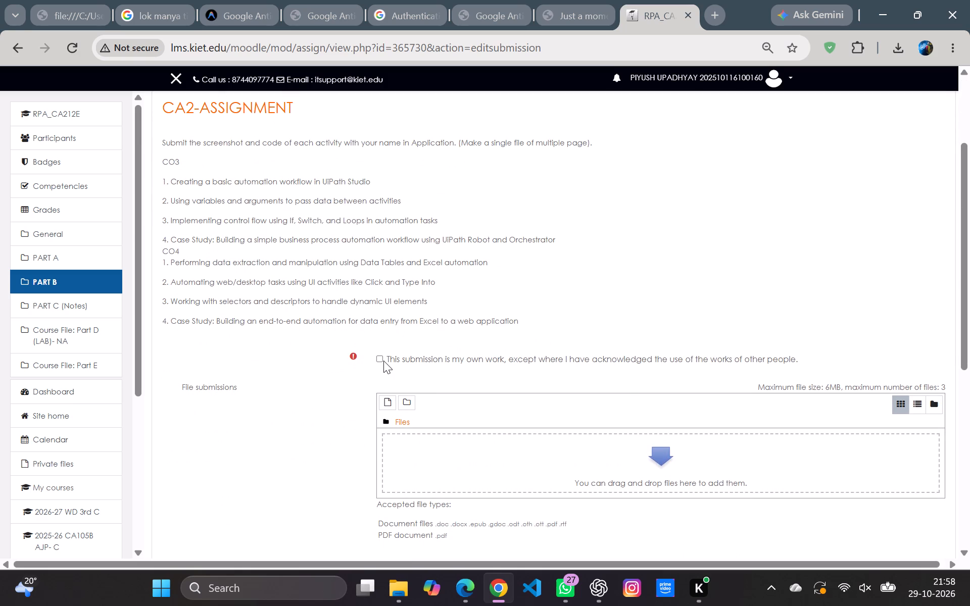
{"action": "left_click", "coordinate": [379, 358]}
{"action": "left_click", "coordinate": [391, 400]}
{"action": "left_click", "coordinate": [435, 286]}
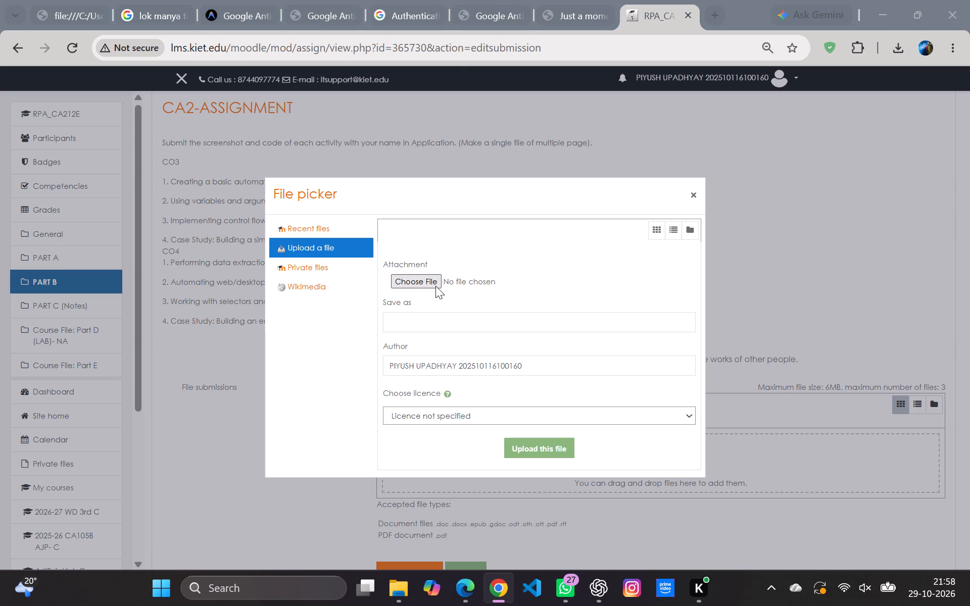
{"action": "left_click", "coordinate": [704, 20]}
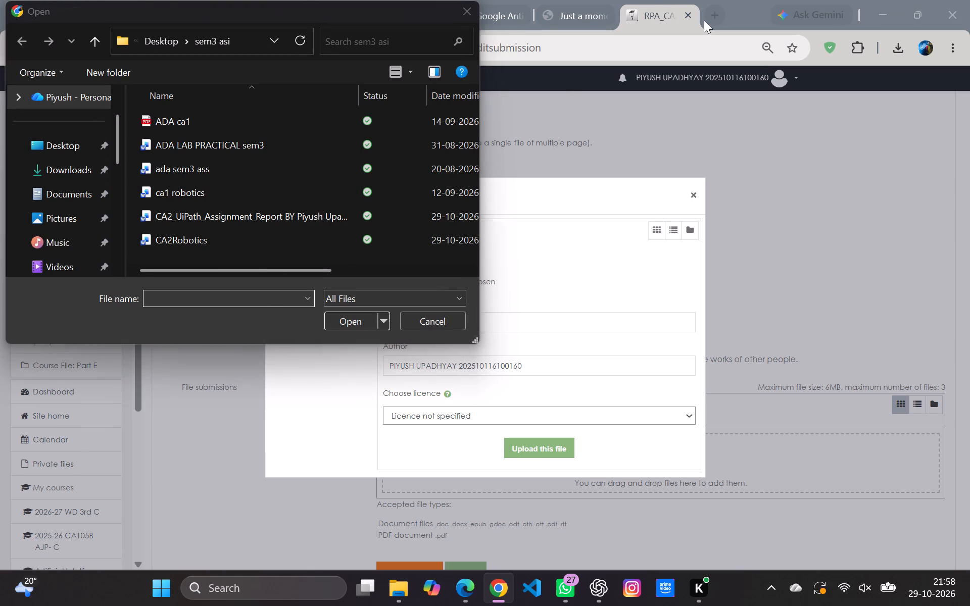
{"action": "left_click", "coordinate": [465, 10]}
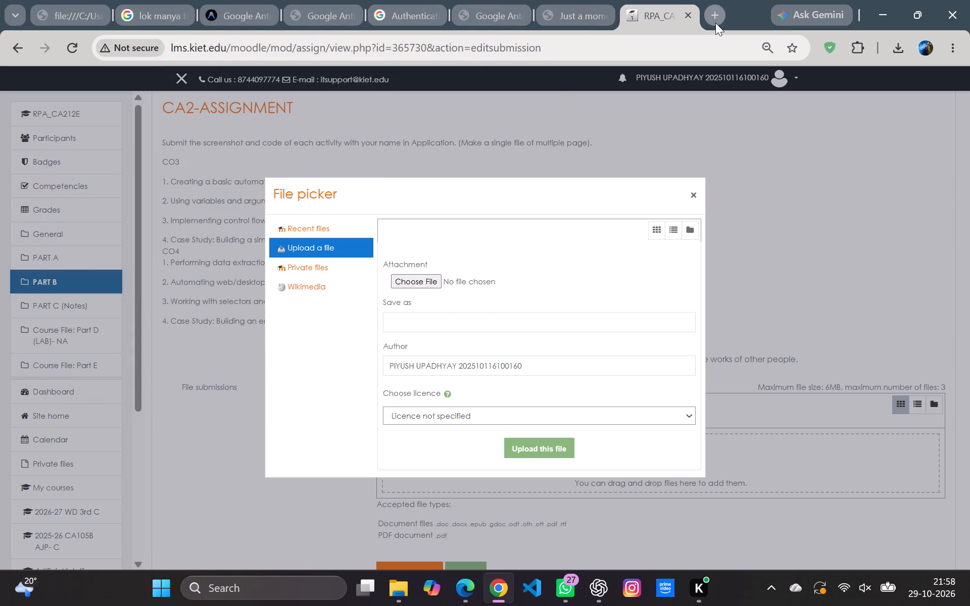
Search for "word to pdf" in a new browser tab and open iLovePDF's Word to PDF converter.
{"action": "left_click", "coordinate": [715, 23]}
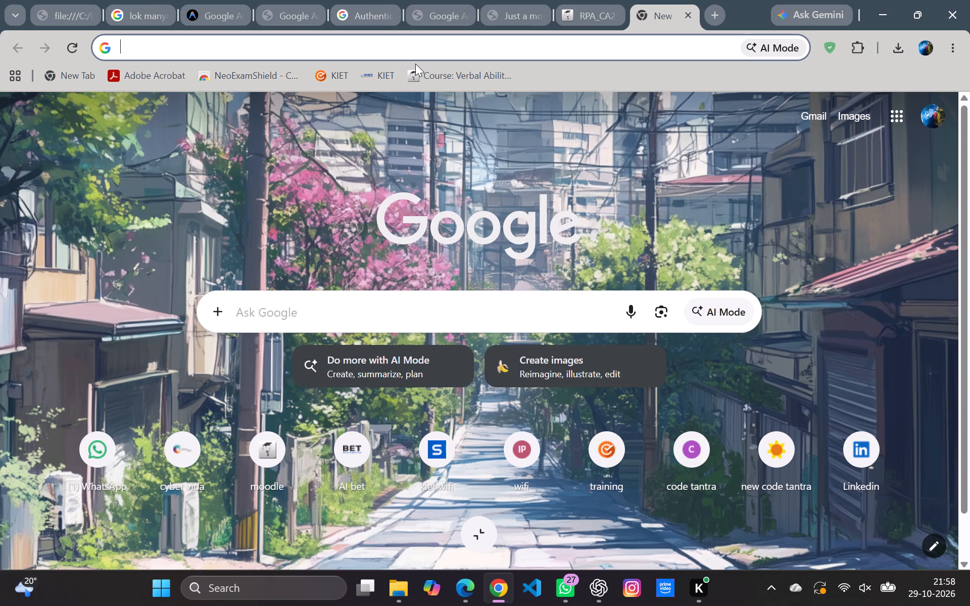
{"action": "type", "text": "wo"}
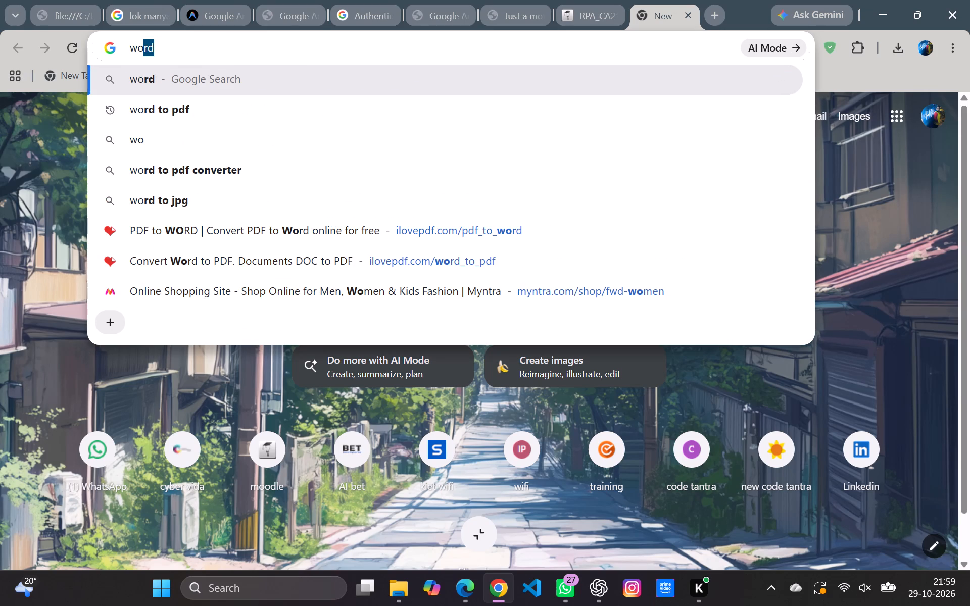
{"action": "left_click", "coordinate": [208, 96]}
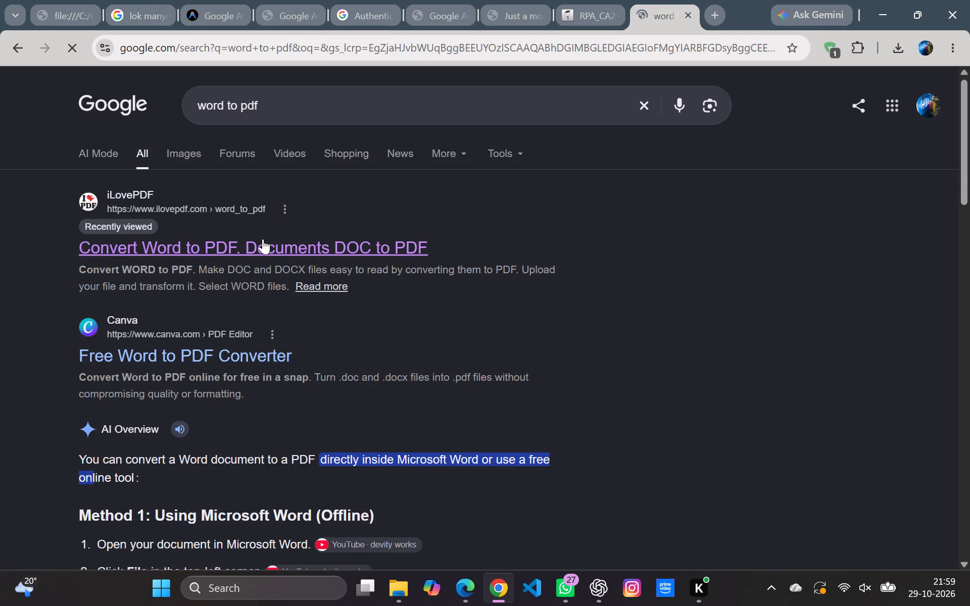
{"action": "left_click", "coordinate": [263, 239]}
Load the CA2Robotics Word document from the sem3 asi folder into the Word to PDF converter.
{"action": "left_click", "coordinate": [509, 286]}
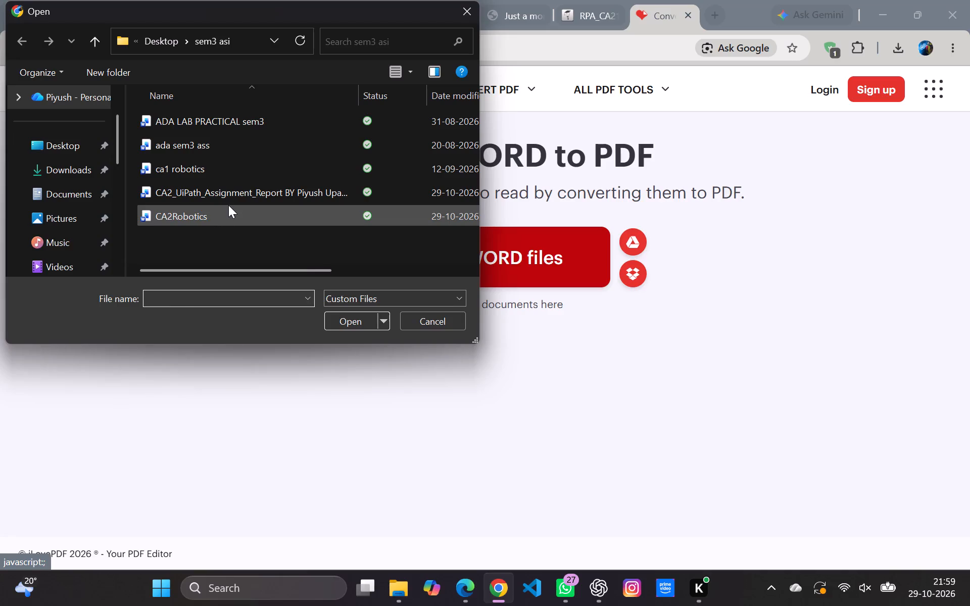
{"action": "left_click", "coordinate": [228, 205]}
{"action": "left_click", "coordinate": [349, 322]}
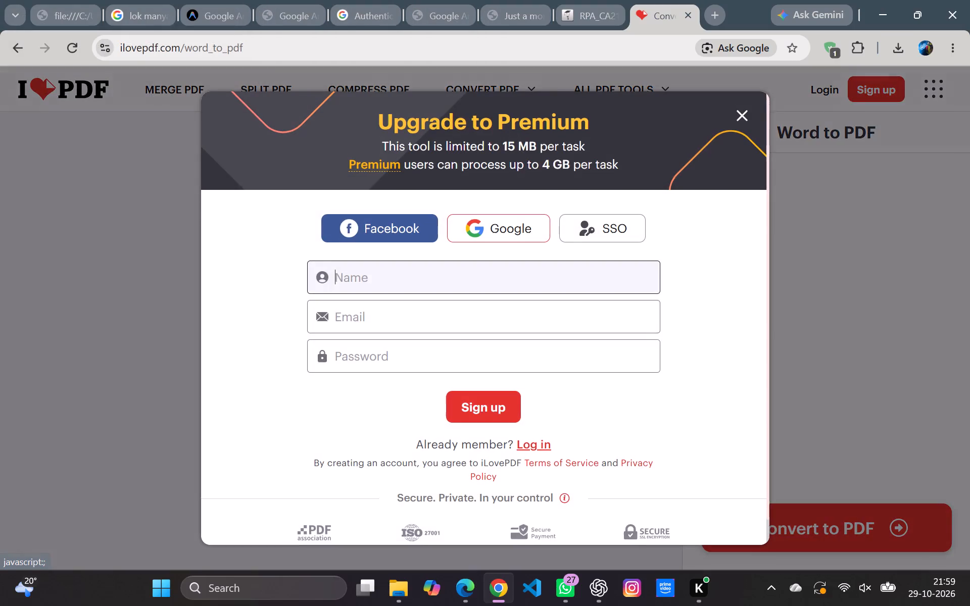
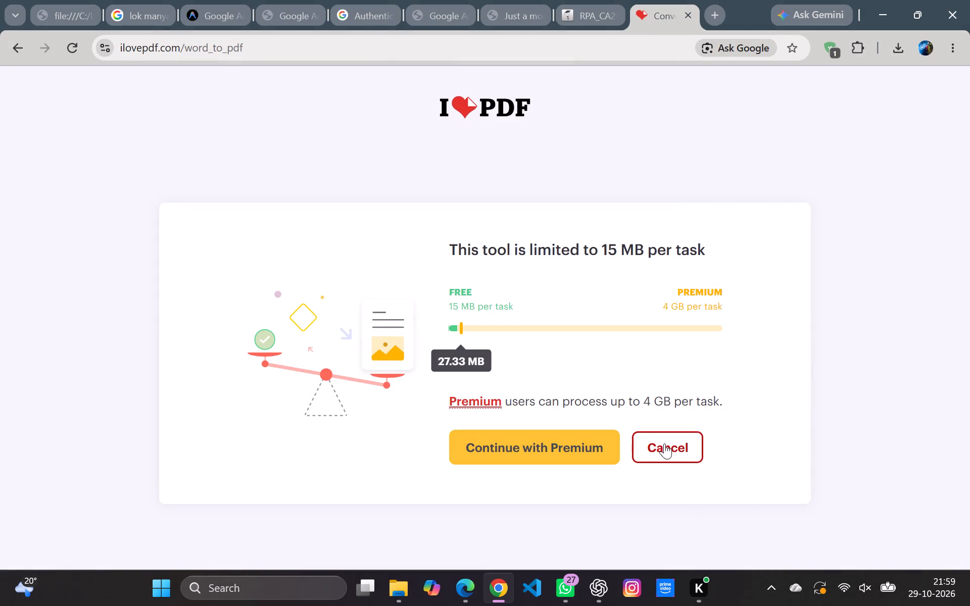
Decline the Premium upgrade offer and return to the Word to PDF converter's file selection page.
{"action": "left_click", "coordinate": [664, 443]}
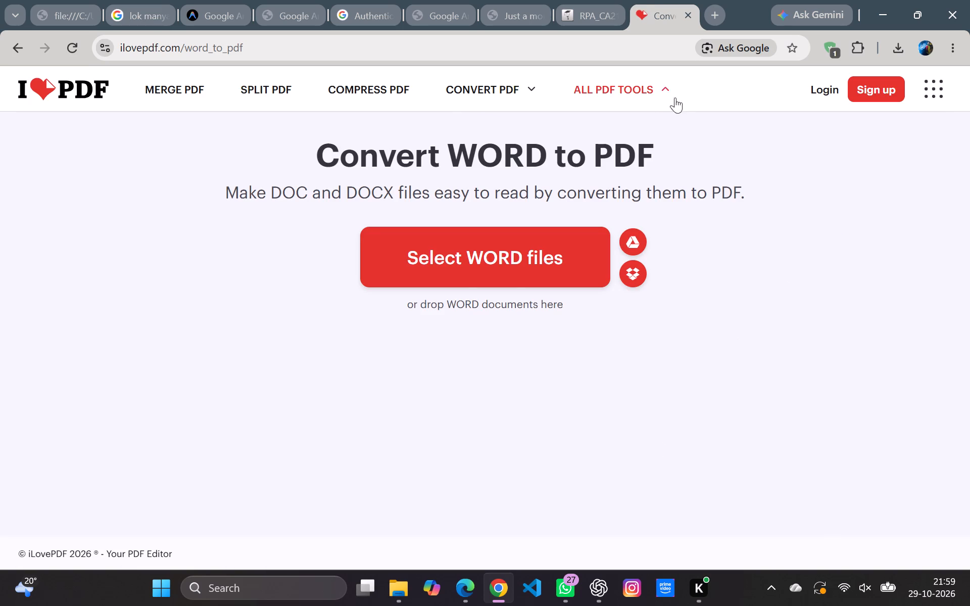
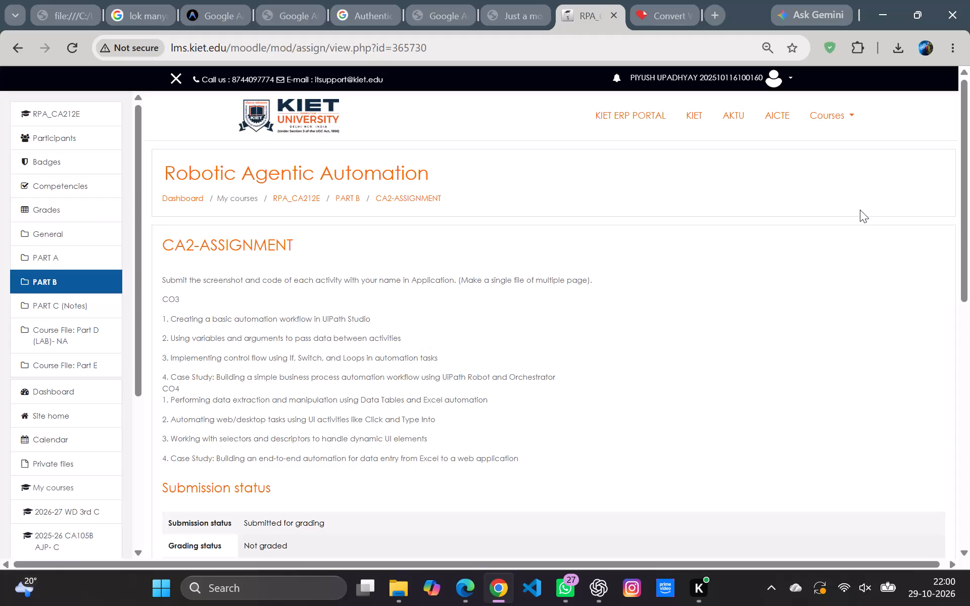
Check the submission status details of CA2-ASSIGNMENT on the assignment page.
{"action": "scroll", "coordinate": [576, 282], "scroll_direction": "down", "scroll_amount": 2}
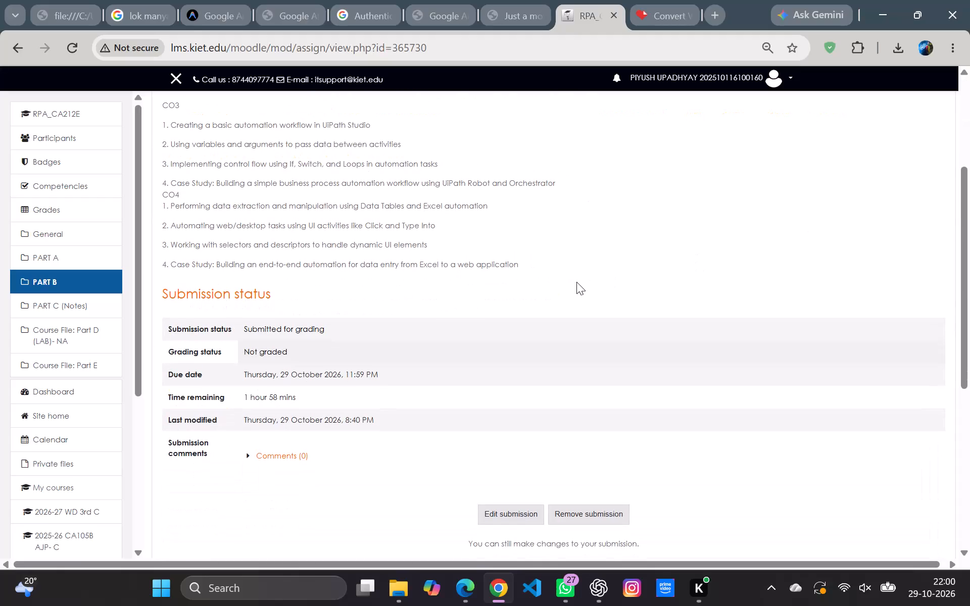
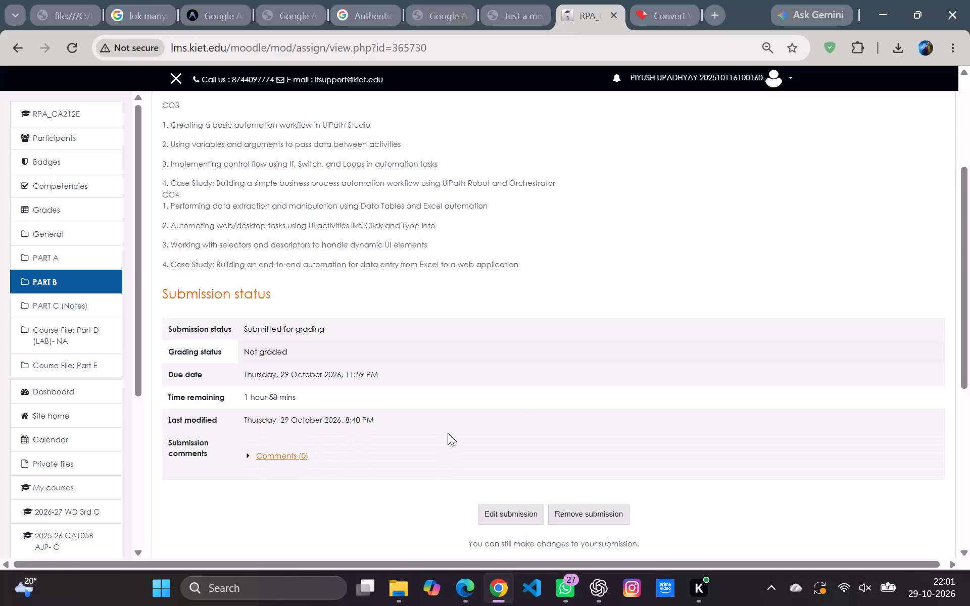
Open the existing CA2-ASSIGNMENT submission for editing and view its file submission area.
{"action": "left_click", "coordinate": [540, 510]}
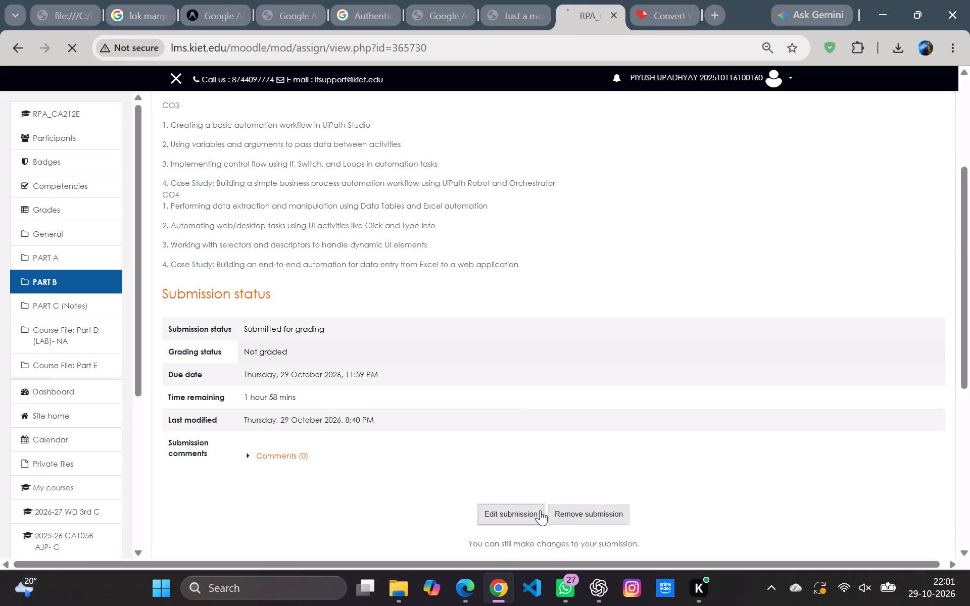
{"action": "scroll", "coordinate": [540, 510], "scroll_direction": "down", "scroll_amount": 1}
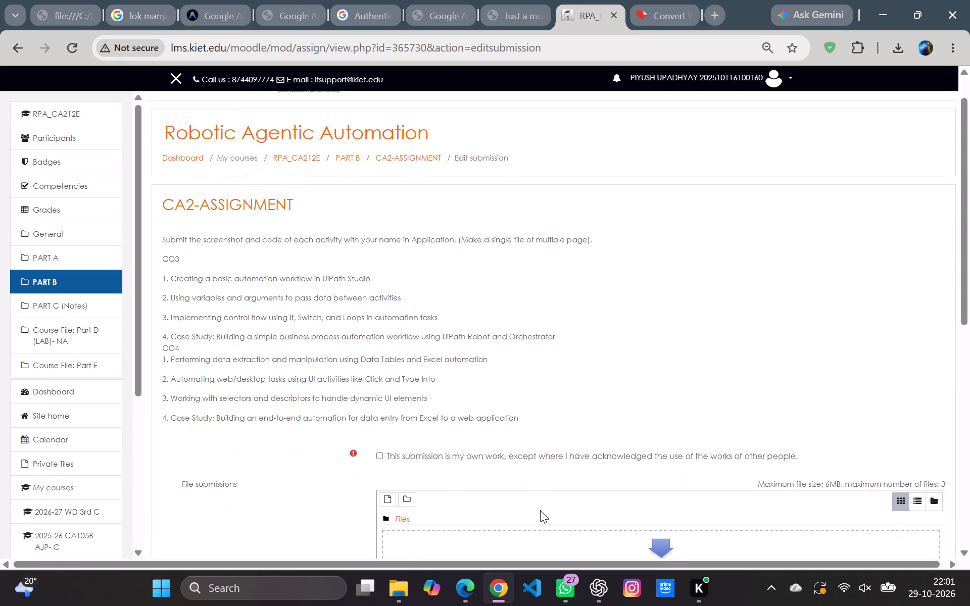
{"action": "scroll", "coordinate": [540, 510], "scroll_direction": "down", "scroll_amount": 1}
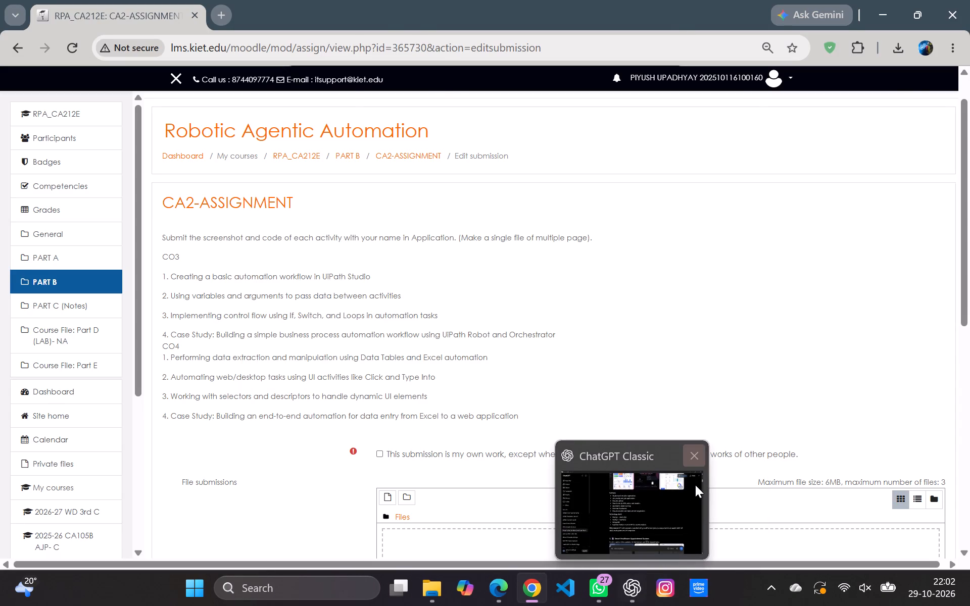
{"action": "left_click", "coordinate": [696, 459]}
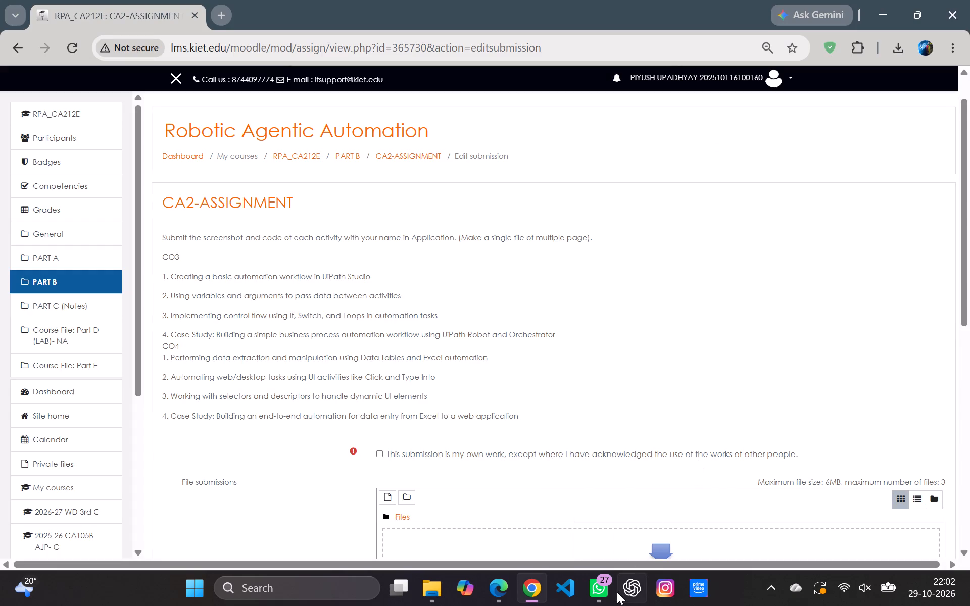
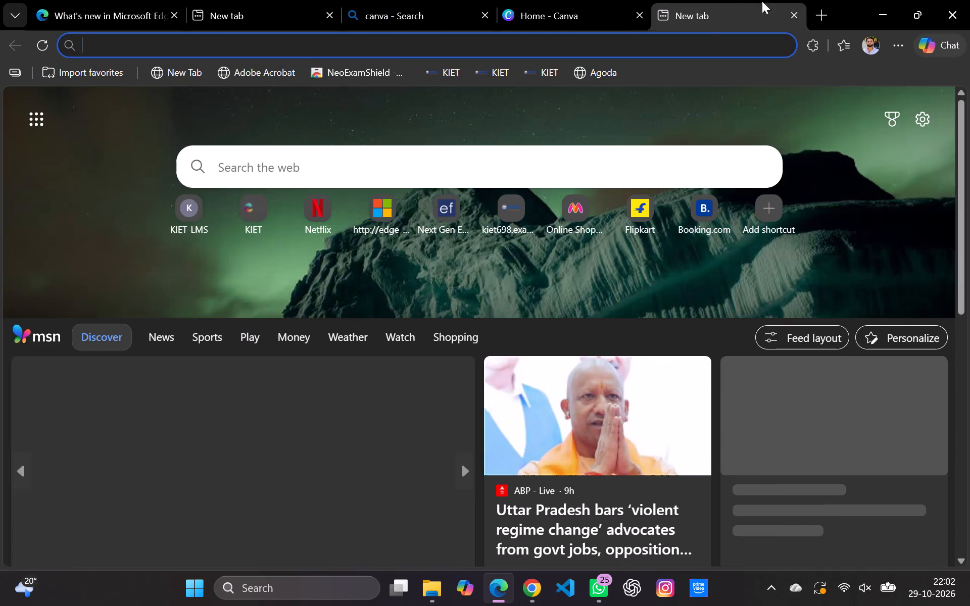
Search the web for "word to pdf converter".
{"action": "type", "text": "wo"}
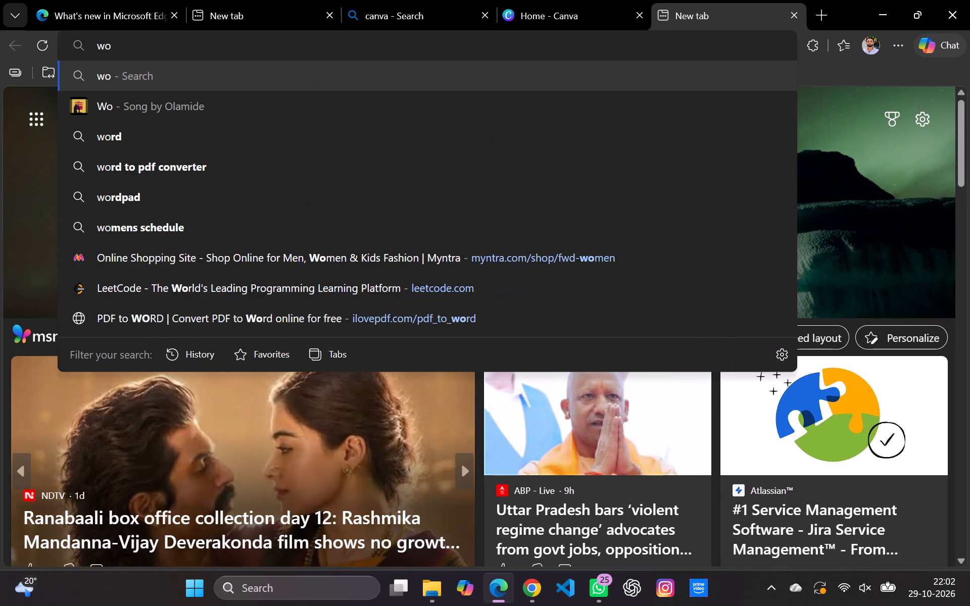
{"action": "key", "text": "r"}
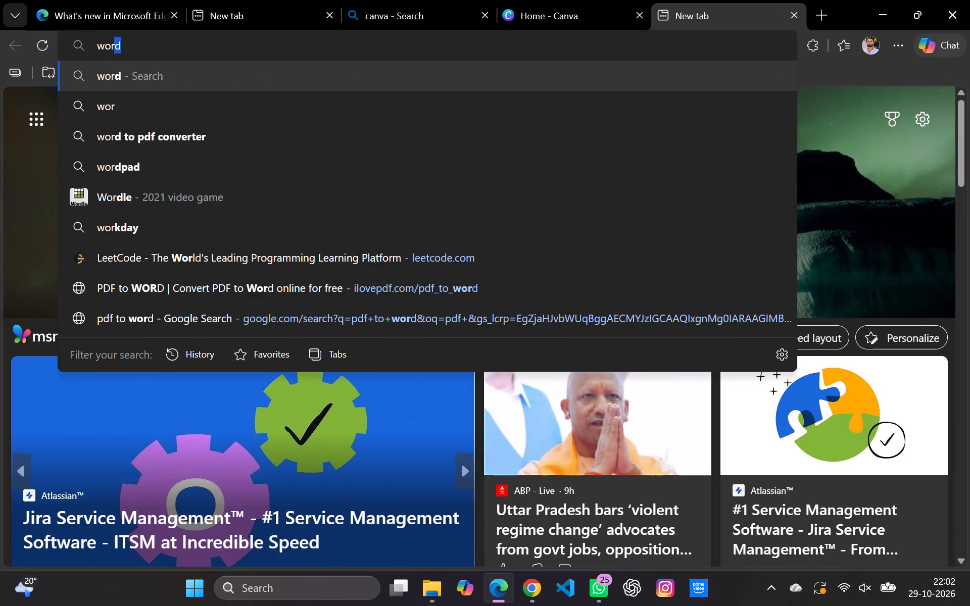
{"action": "left_click", "coordinate": [247, 147]}
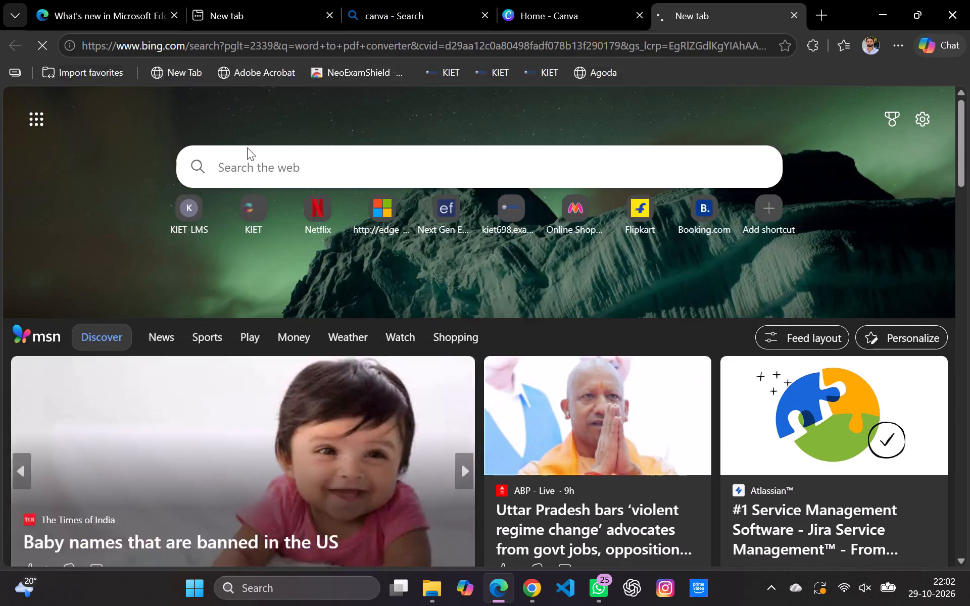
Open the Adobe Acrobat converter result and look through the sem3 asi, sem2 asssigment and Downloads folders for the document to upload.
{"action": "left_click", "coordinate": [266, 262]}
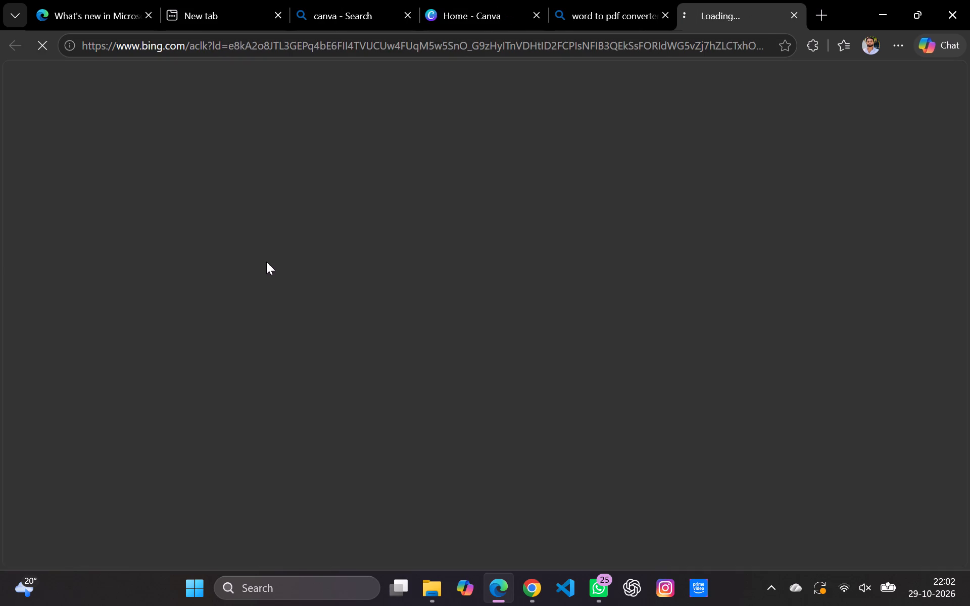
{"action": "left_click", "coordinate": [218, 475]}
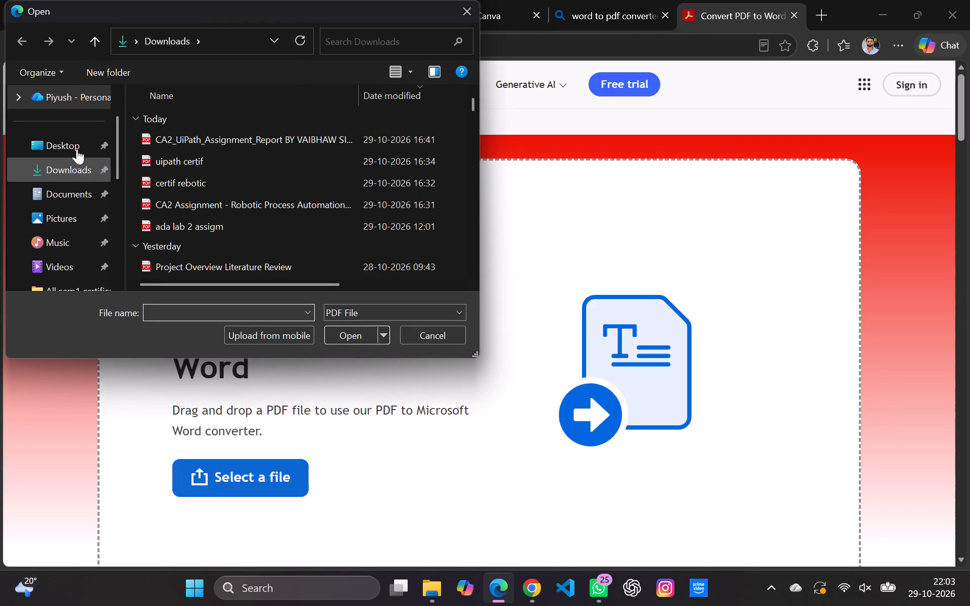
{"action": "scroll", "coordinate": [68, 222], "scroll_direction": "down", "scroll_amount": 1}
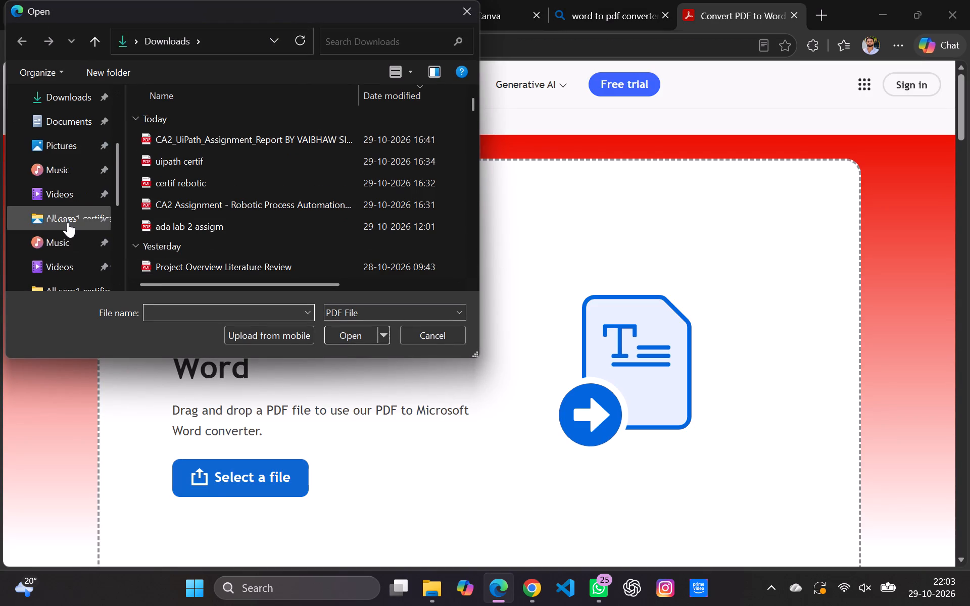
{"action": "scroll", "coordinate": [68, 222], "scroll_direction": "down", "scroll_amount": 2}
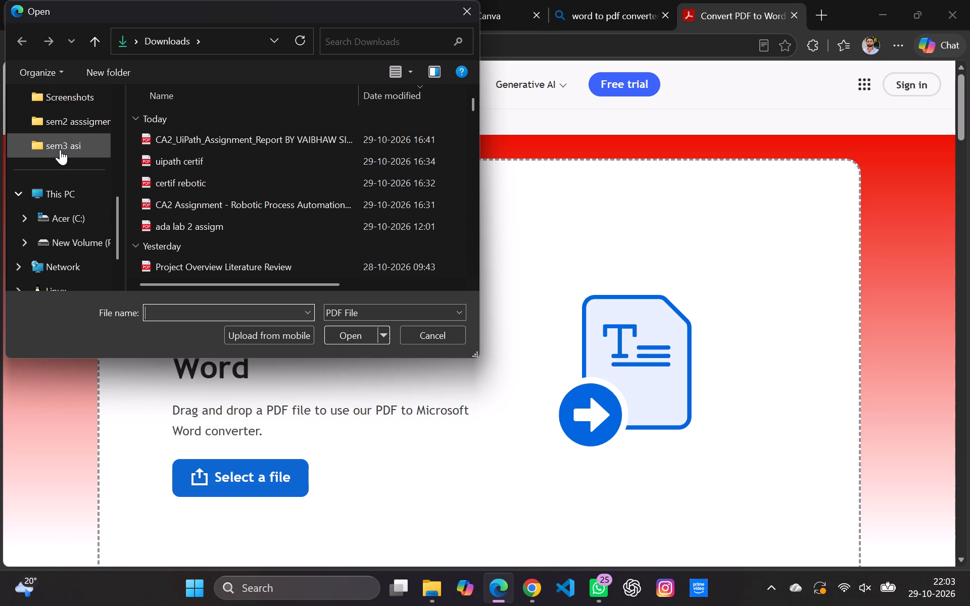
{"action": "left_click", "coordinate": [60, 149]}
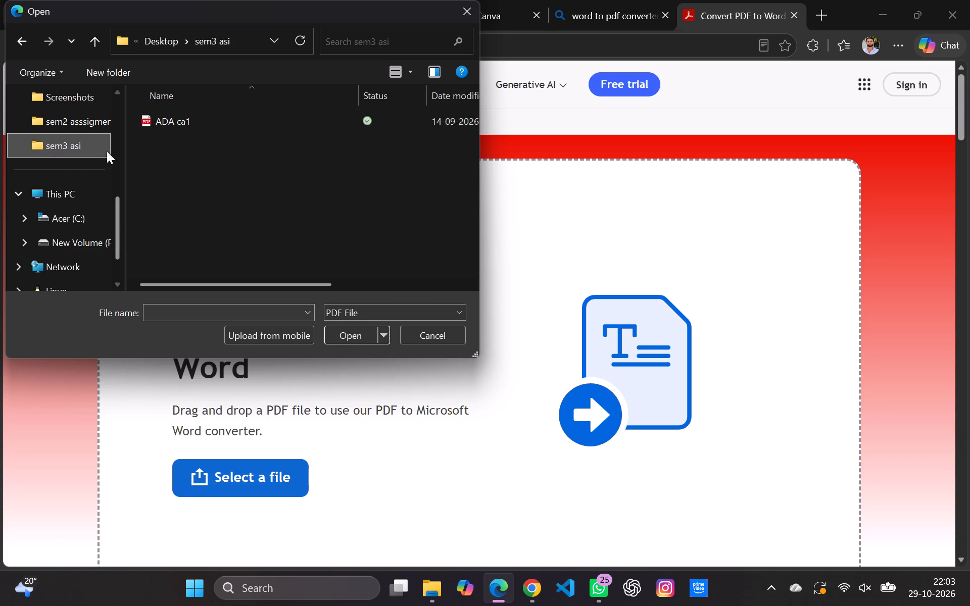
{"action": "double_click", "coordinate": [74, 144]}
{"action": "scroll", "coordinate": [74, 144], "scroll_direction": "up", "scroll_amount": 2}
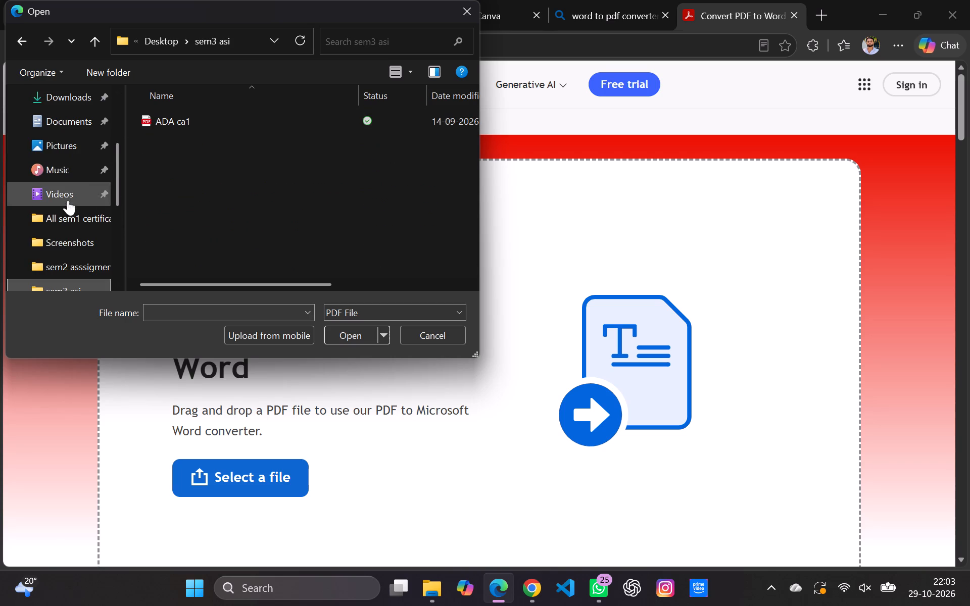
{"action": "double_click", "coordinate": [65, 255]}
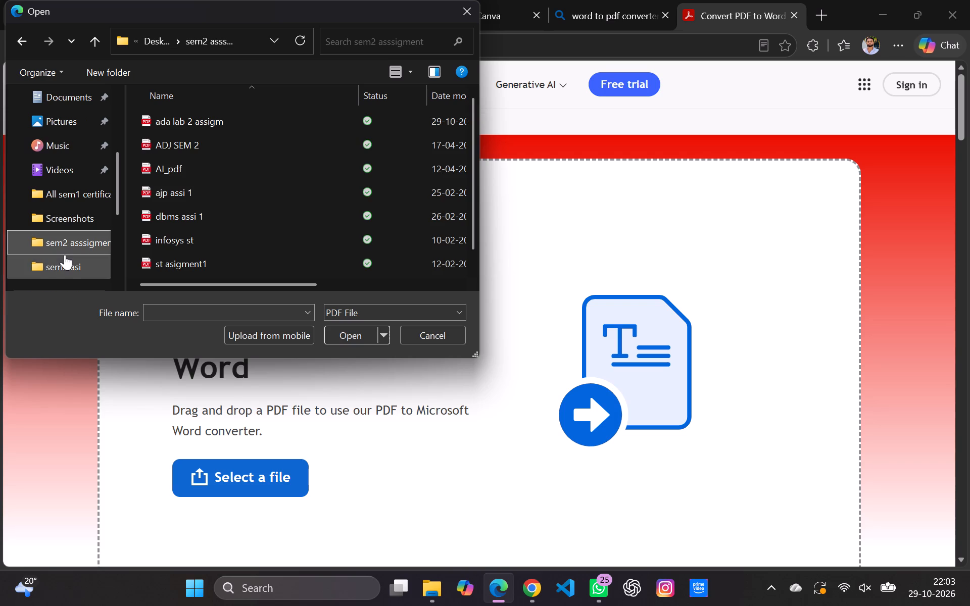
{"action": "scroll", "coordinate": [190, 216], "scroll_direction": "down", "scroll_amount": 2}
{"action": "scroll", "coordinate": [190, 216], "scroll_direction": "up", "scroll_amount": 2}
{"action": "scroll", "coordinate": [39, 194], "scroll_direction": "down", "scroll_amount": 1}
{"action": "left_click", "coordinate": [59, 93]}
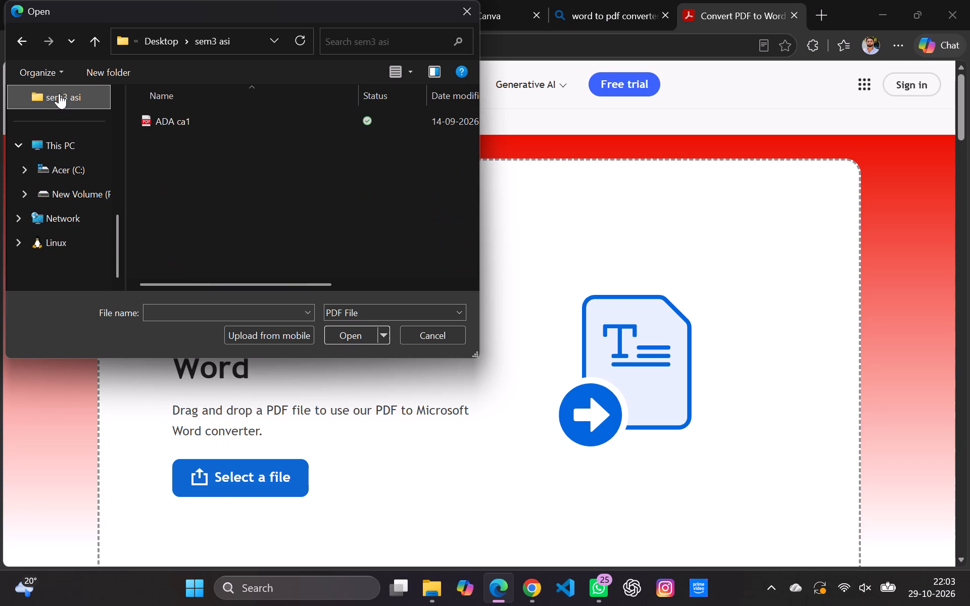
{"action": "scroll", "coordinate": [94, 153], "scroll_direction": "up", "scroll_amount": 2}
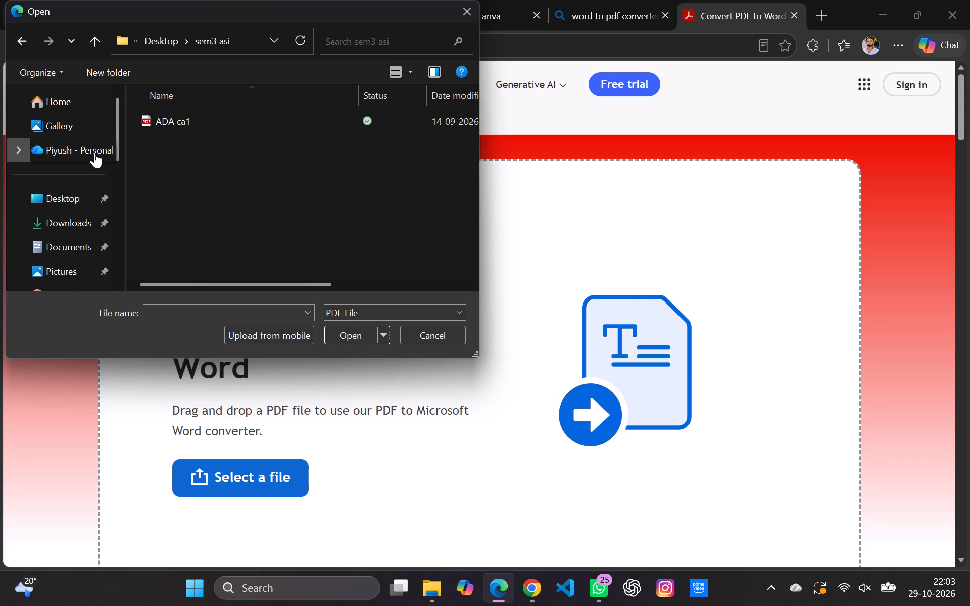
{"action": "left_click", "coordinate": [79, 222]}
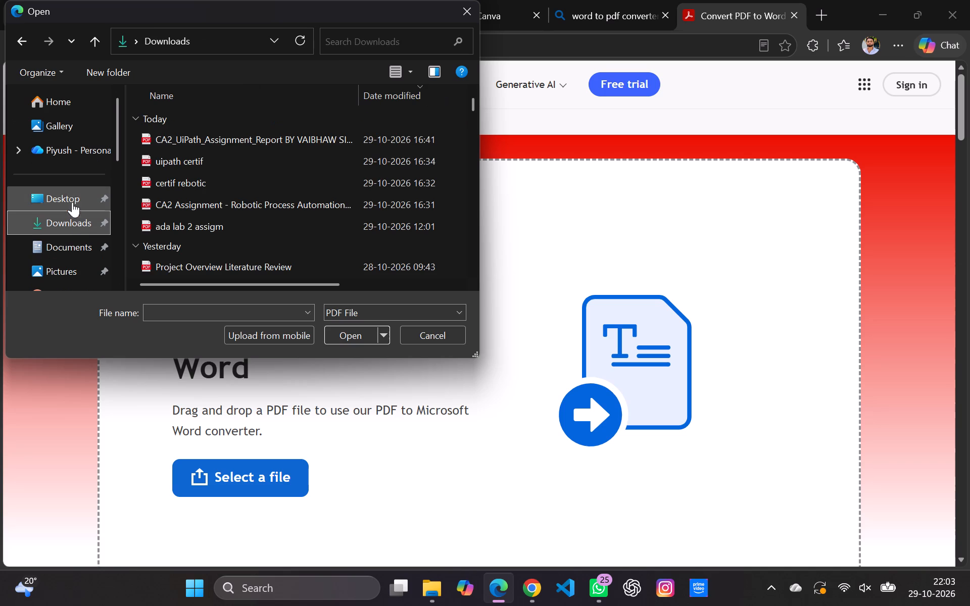
Look through the Desktop, sem3 asi and sem2 asssigment folders for the report to upload, and dismiss the file picker without choosing a file.
{"action": "left_click", "coordinate": [67, 188]}
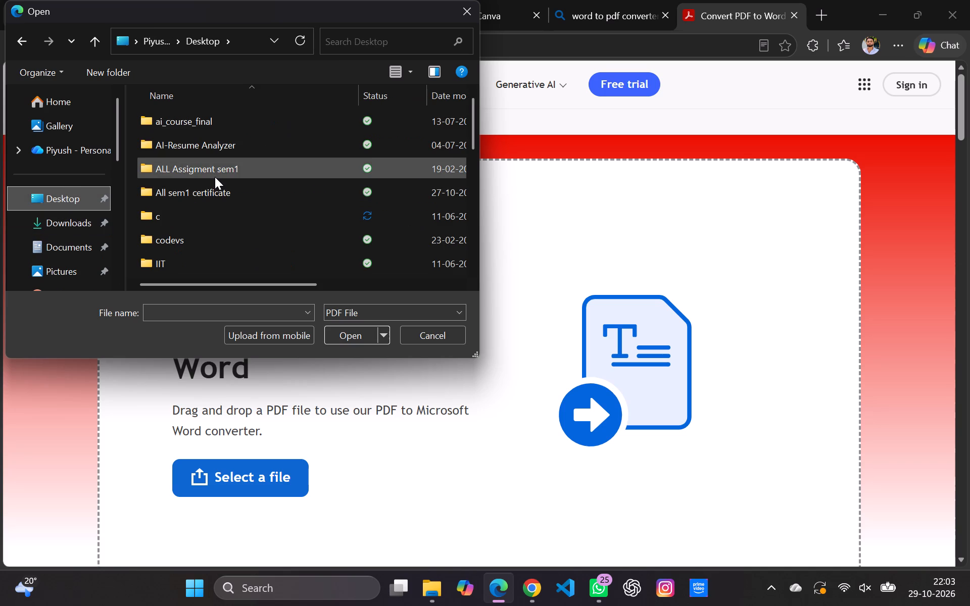
{"action": "scroll", "coordinate": [215, 177], "scroll_direction": "down", "scroll_amount": 2}
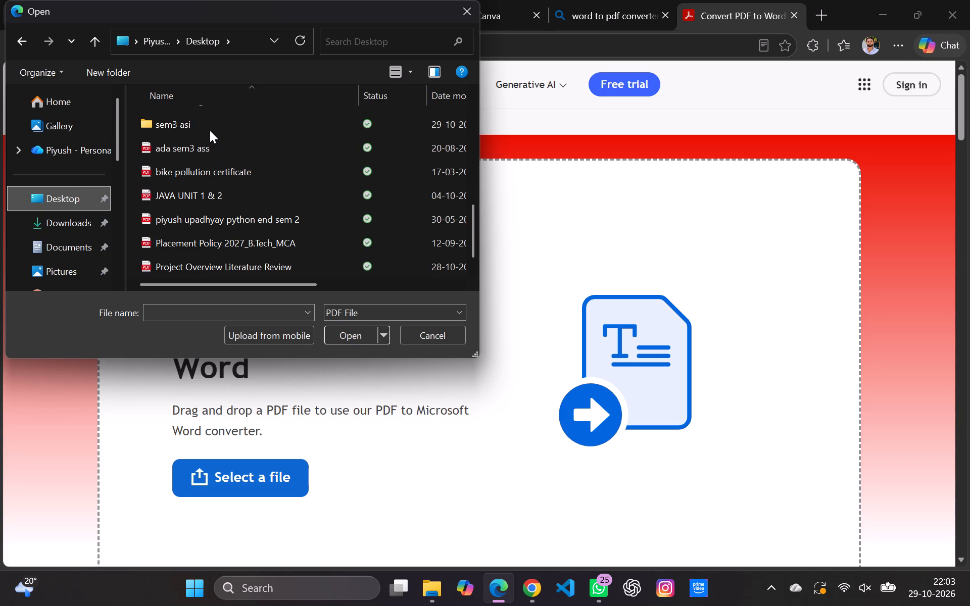
{"action": "double_click", "coordinate": [210, 130]}
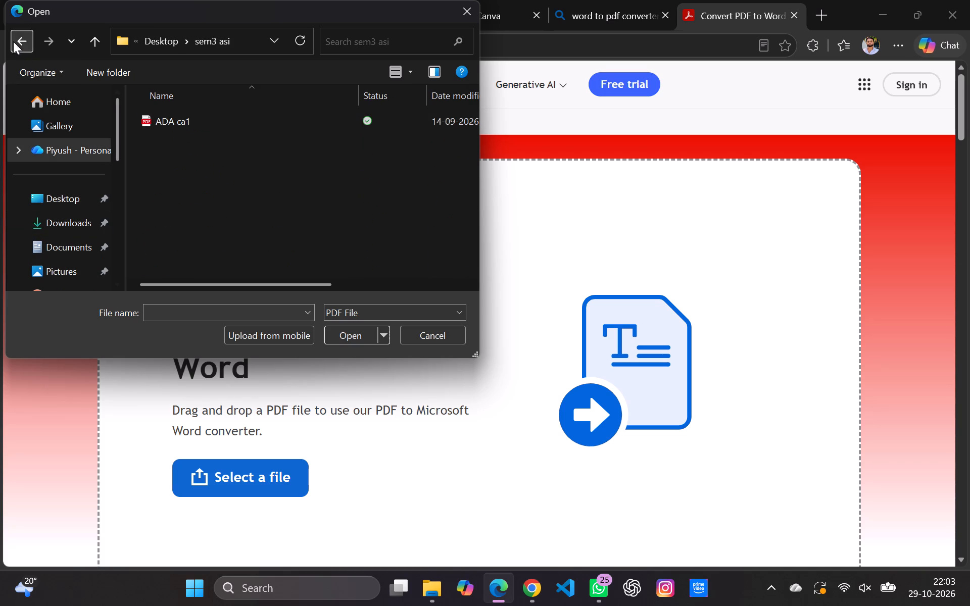
{"action": "left_click", "coordinate": [13, 41]}
{"action": "scroll", "coordinate": [215, 176], "scroll_direction": "up", "scroll_amount": 1}
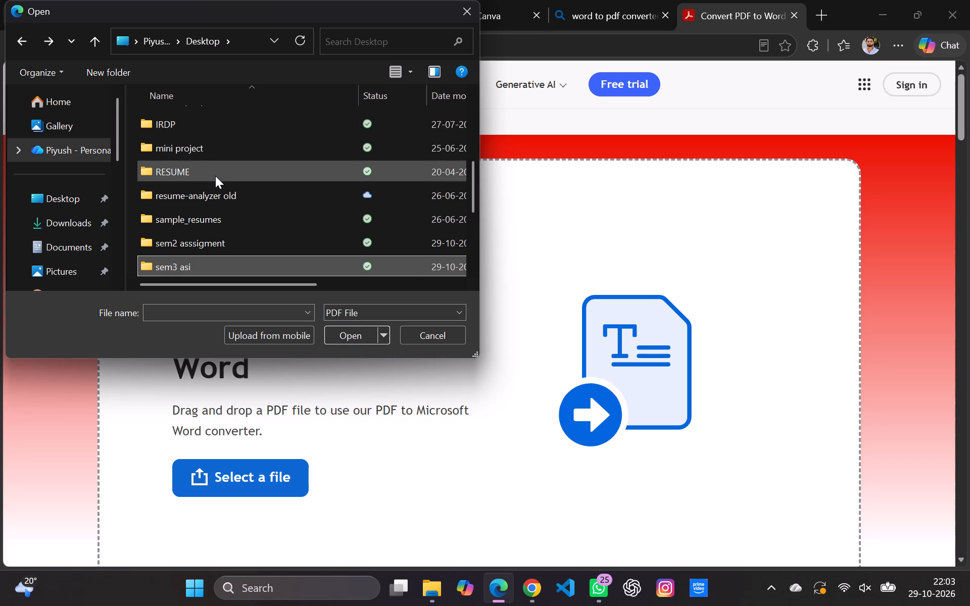
{"action": "scroll", "coordinate": [215, 176], "scroll_direction": "up", "scroll_amount": 4}
{"action": "scroll", "coordinate": [215, 176], "scroll_direction": "down", "scroll_amount": 1}
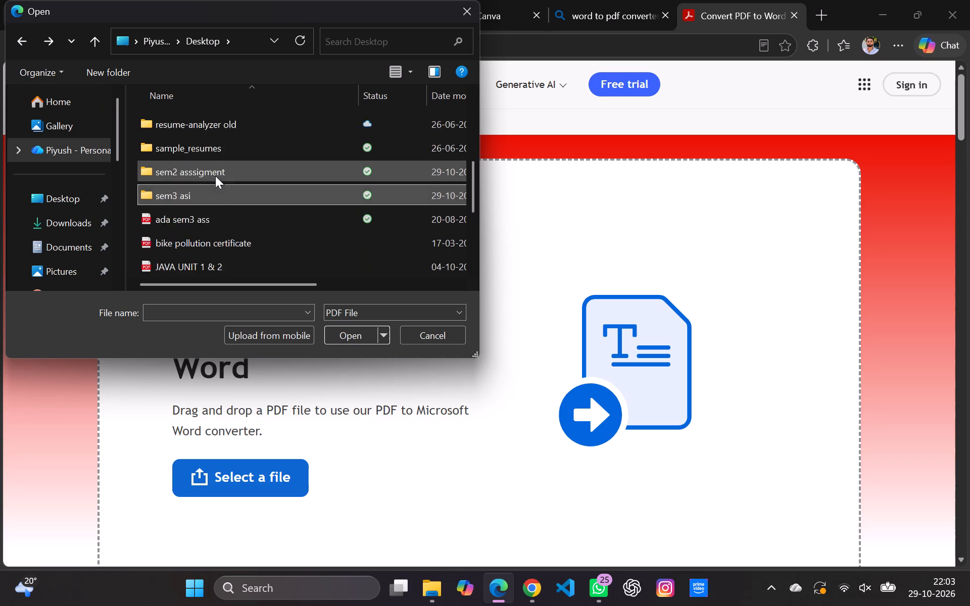
{"action": "scroll", "coordinate": [215, 176], "scroll_direction": "down", "scroll_amount": 1}
{"action": "left_click", "coordinate": [61, 192]}
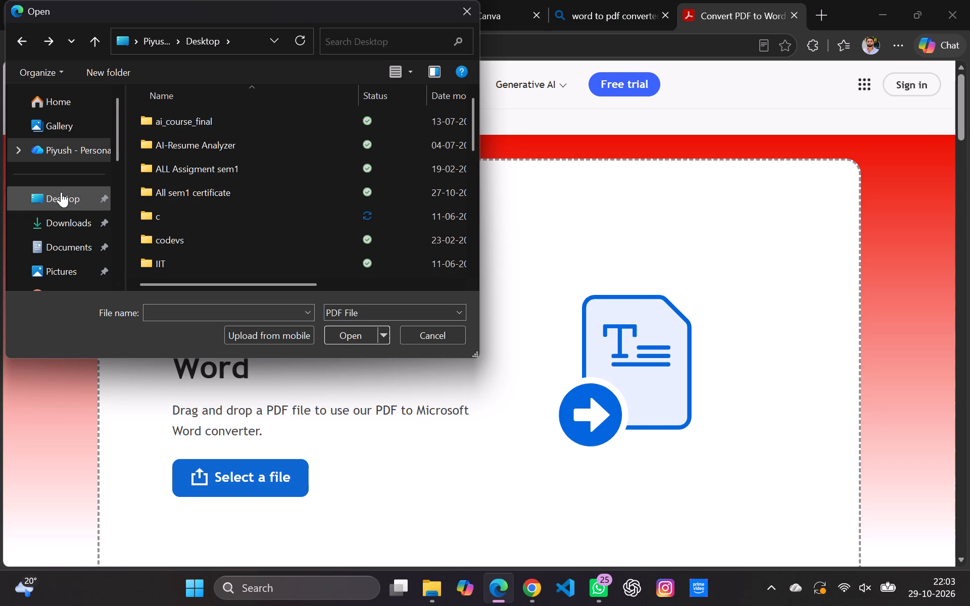
{"action": "scroll", "coordinate": [238, 198], "scroll_direction": "down", "scroll_amount": 5}
{"action": "scroll", "coordinate": [238, 198], "scroll_direction": "up", "scroll_amount": 1}
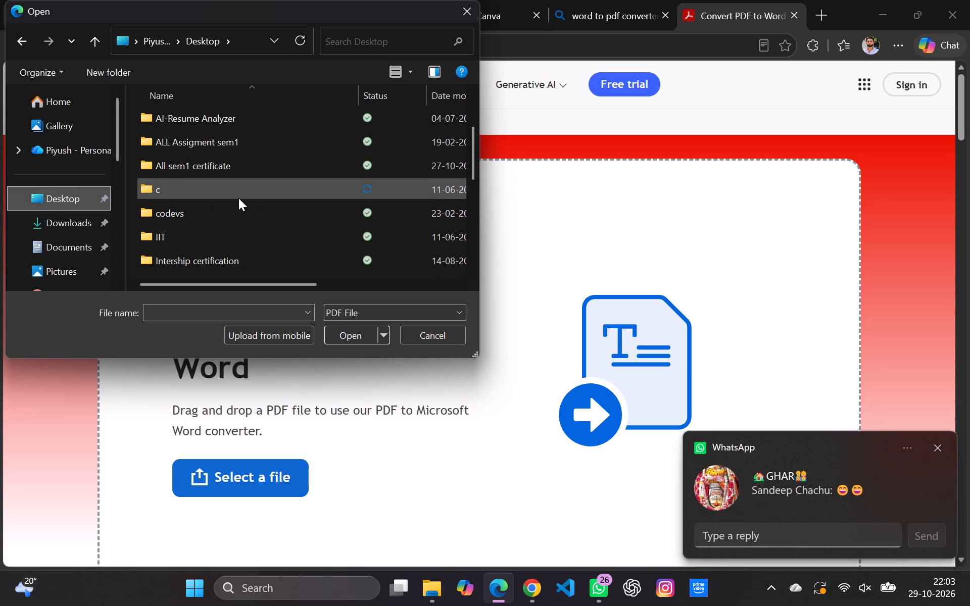
{"action": "scroll", "coordinate": [238, 198], "scroll_direction": "up", "scroll_amount": 1}
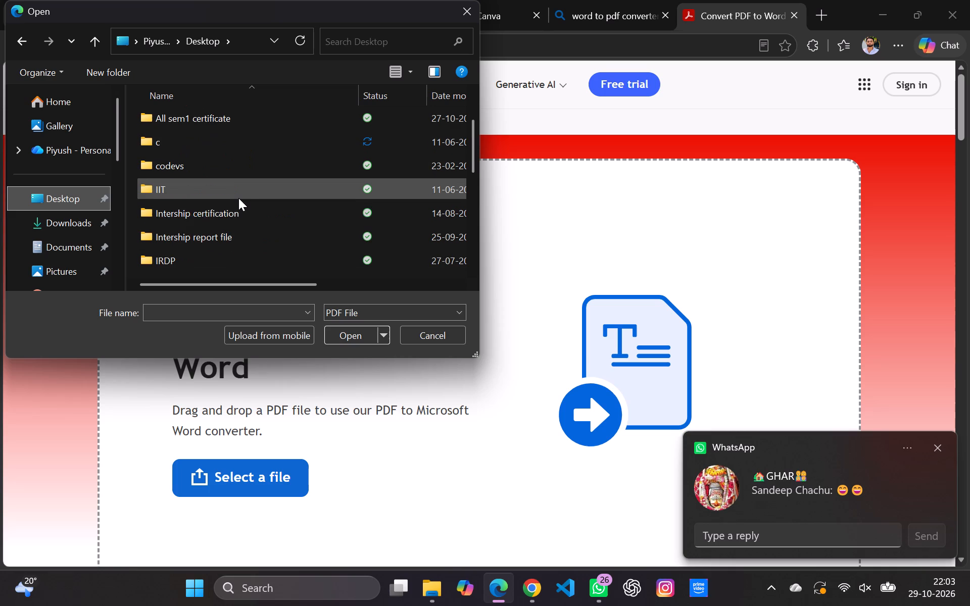
{"action": "scroll", "coordinate": [238, 198], "scroll_direction": "up", "scroll_amount": 1}
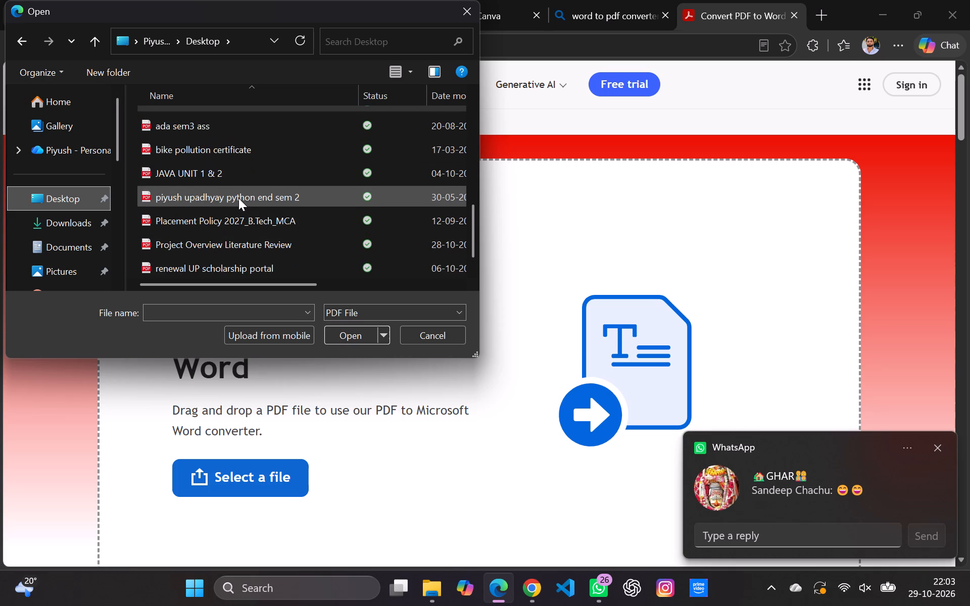
{"action": "scroll", "coordinate": [238, 198], "scroll_direction": "up", "scroll_amount": 1}
{"action": "double_click", "coordinate": [229, 165]}
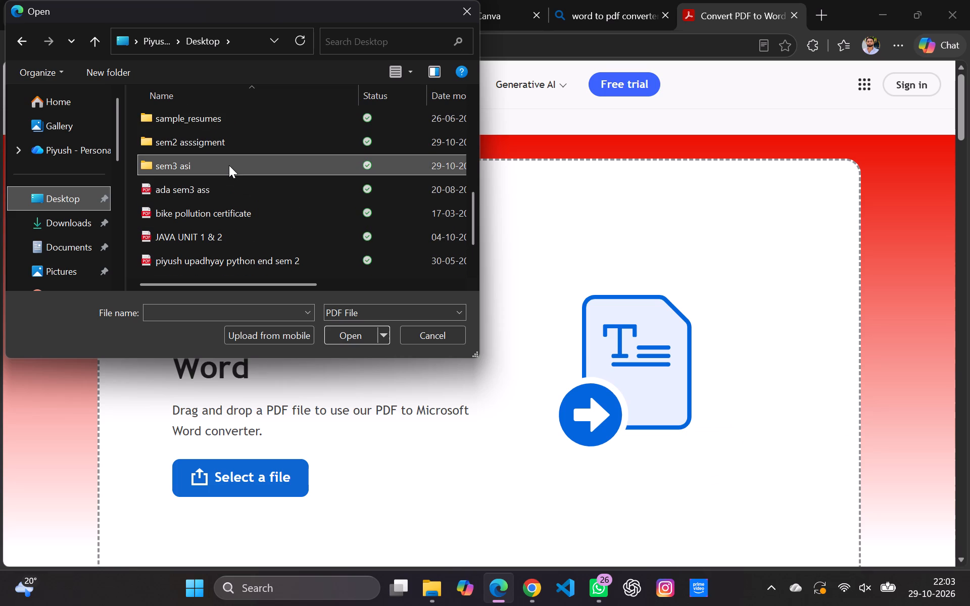
{"action": "left_click", "coordinate": [18, 50]}
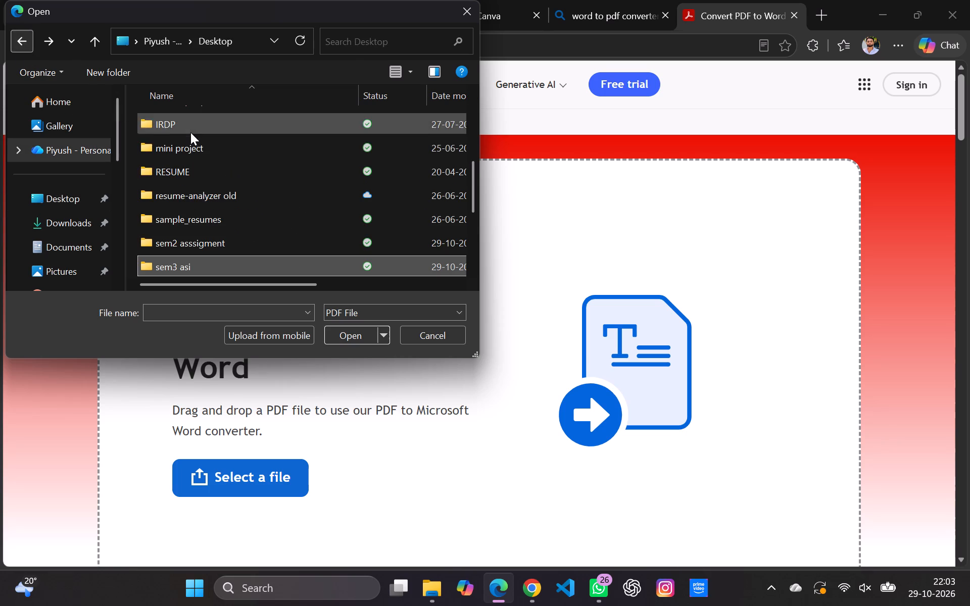
{"action": "double_click", "coordinate": [191, 238]}
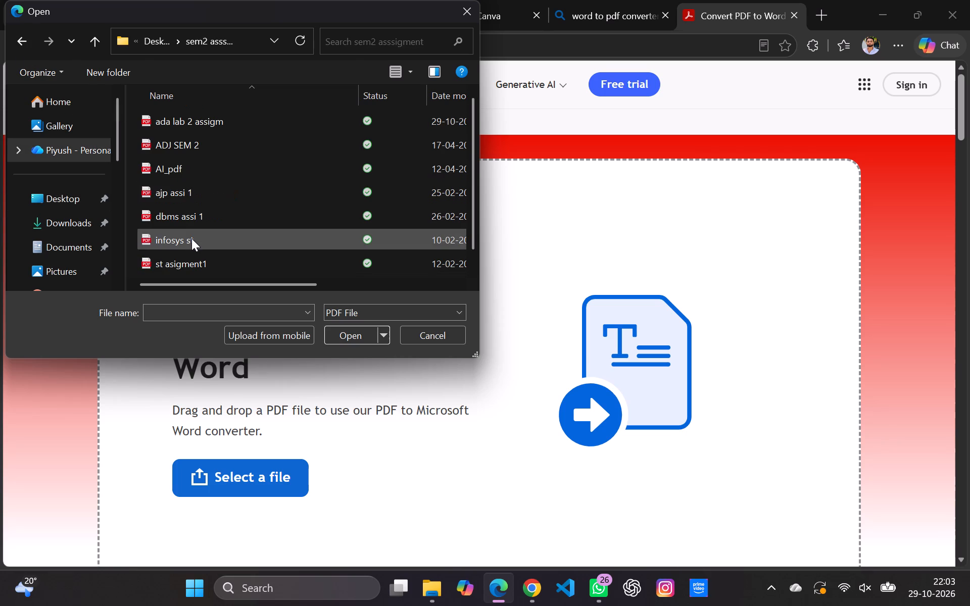
{"action": "scroll", "coordinate": [210, 196], "scroll_direction": "up", "scroll_amount": 1}
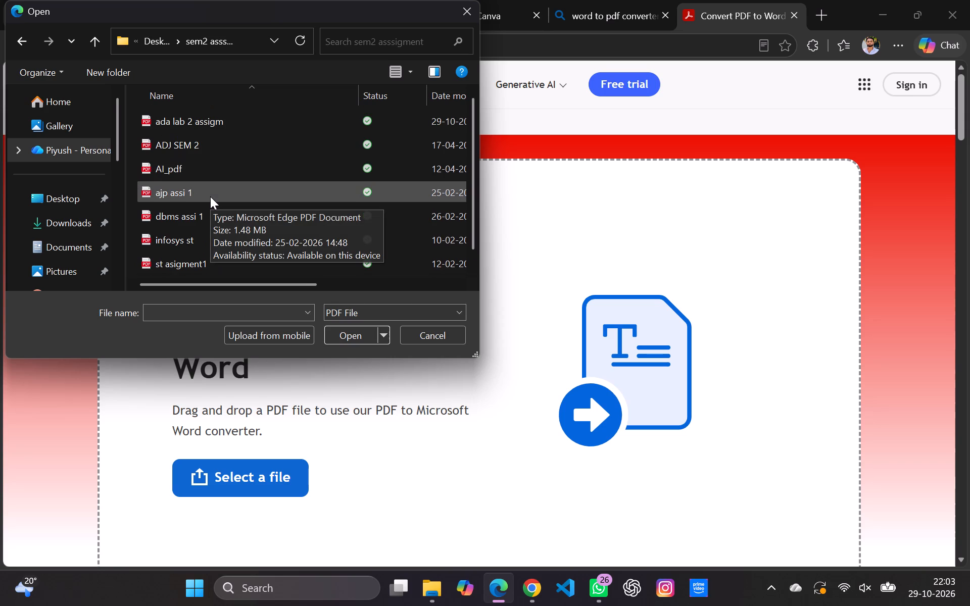
{"action": "scroll", "coordinate": [210, 196], "scroll_direction": "up", "scroll_amount": 1}
{"action": "left_click", "coordinate": [31, 51]}
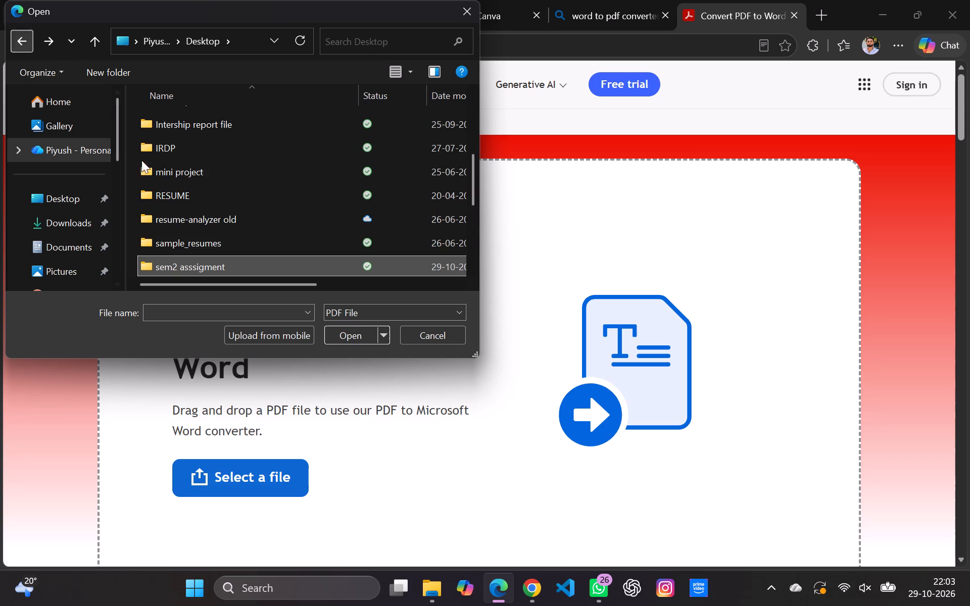
{"action": "scroll", "coordinate": [206, 149], "scroll_direction": "up", "scroll_amount": 3}
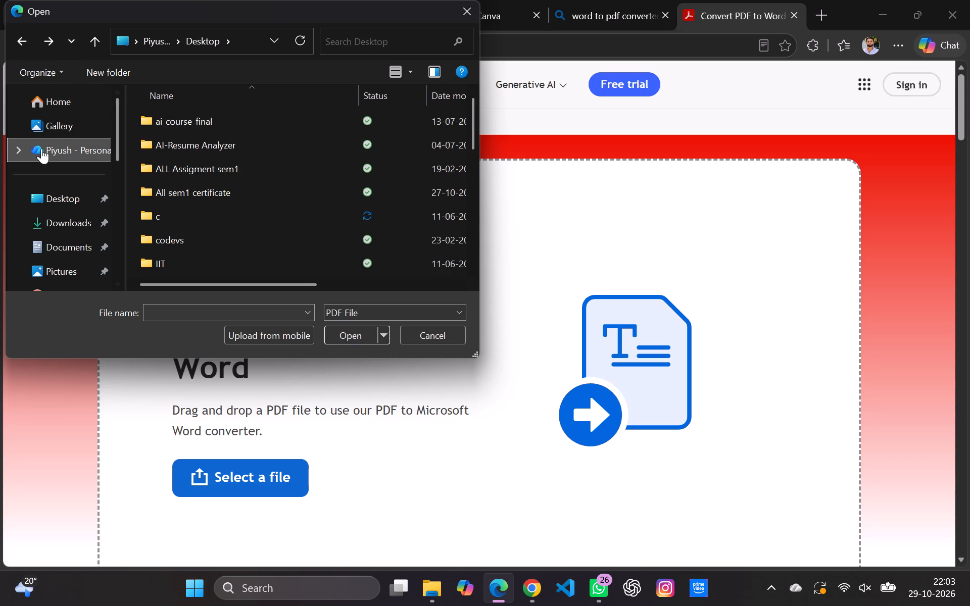
{"action": "left_click", "coordinate": [457, 20]}
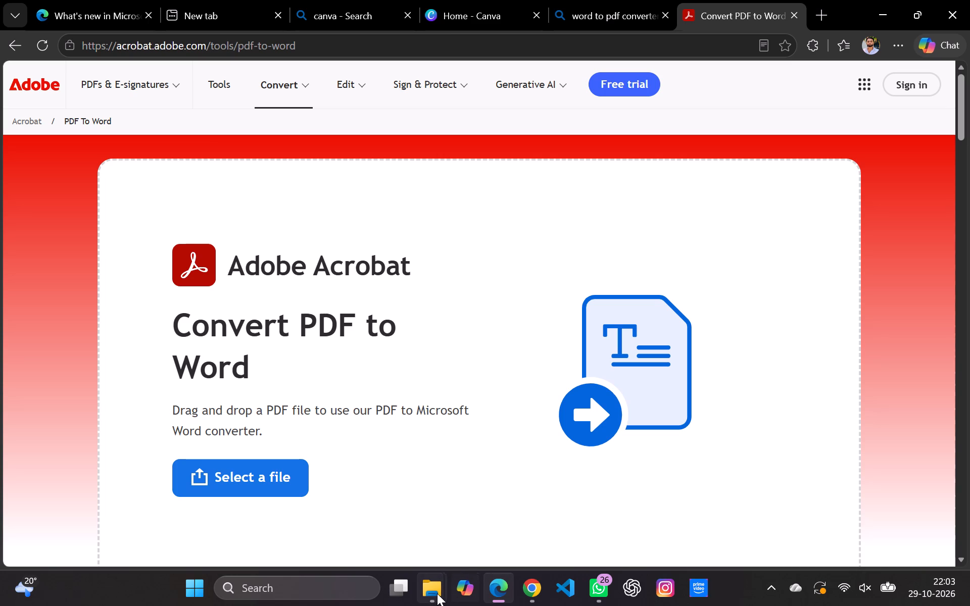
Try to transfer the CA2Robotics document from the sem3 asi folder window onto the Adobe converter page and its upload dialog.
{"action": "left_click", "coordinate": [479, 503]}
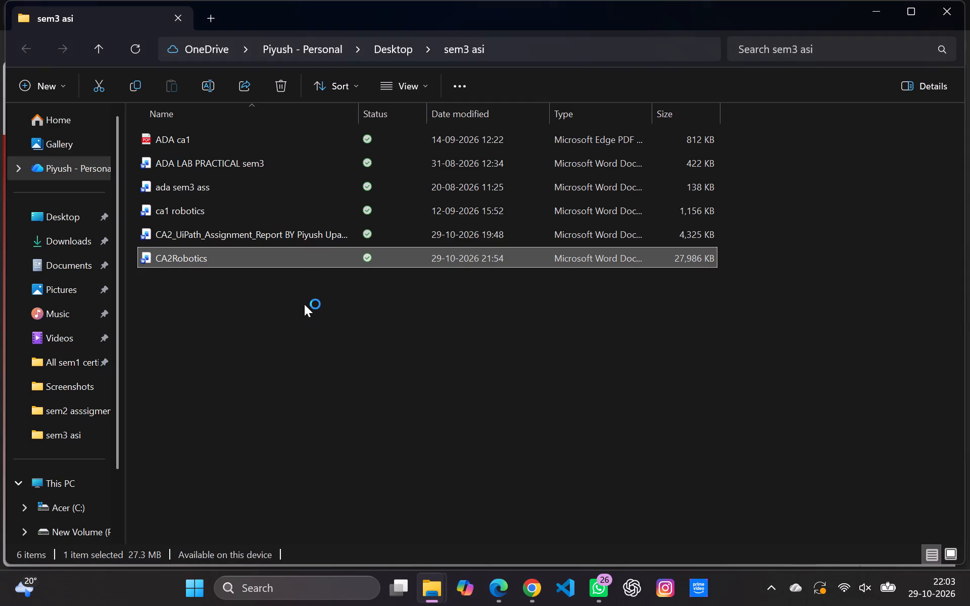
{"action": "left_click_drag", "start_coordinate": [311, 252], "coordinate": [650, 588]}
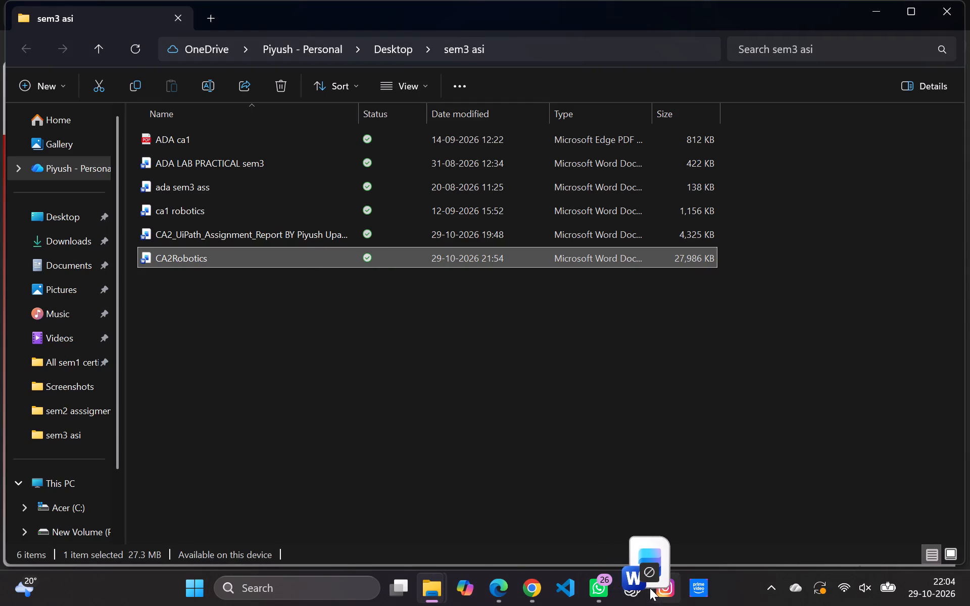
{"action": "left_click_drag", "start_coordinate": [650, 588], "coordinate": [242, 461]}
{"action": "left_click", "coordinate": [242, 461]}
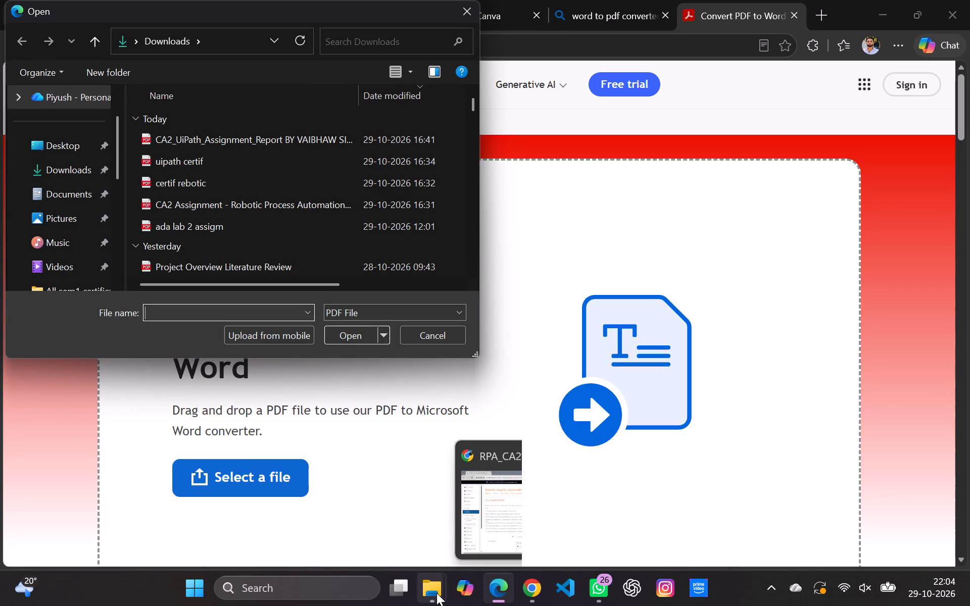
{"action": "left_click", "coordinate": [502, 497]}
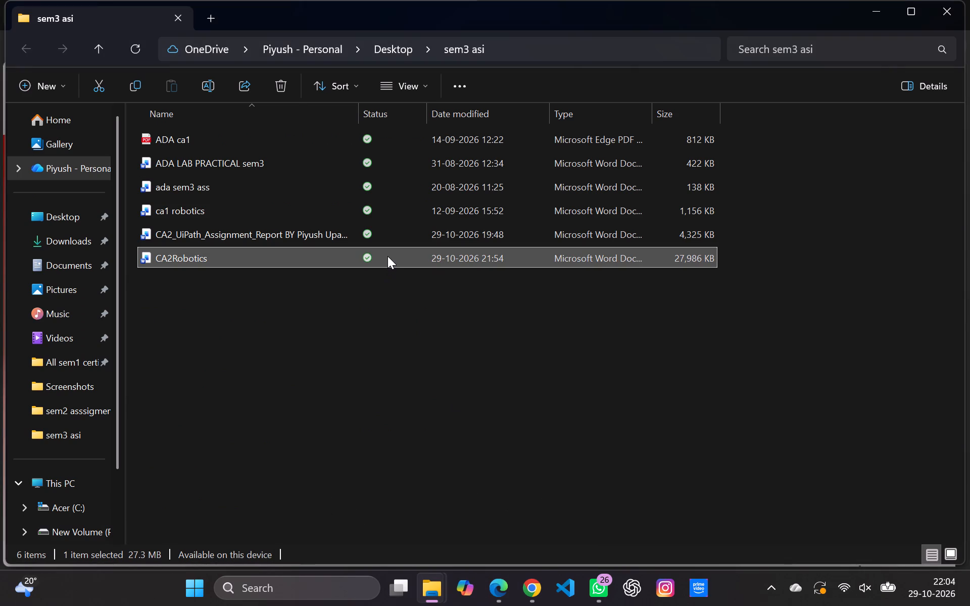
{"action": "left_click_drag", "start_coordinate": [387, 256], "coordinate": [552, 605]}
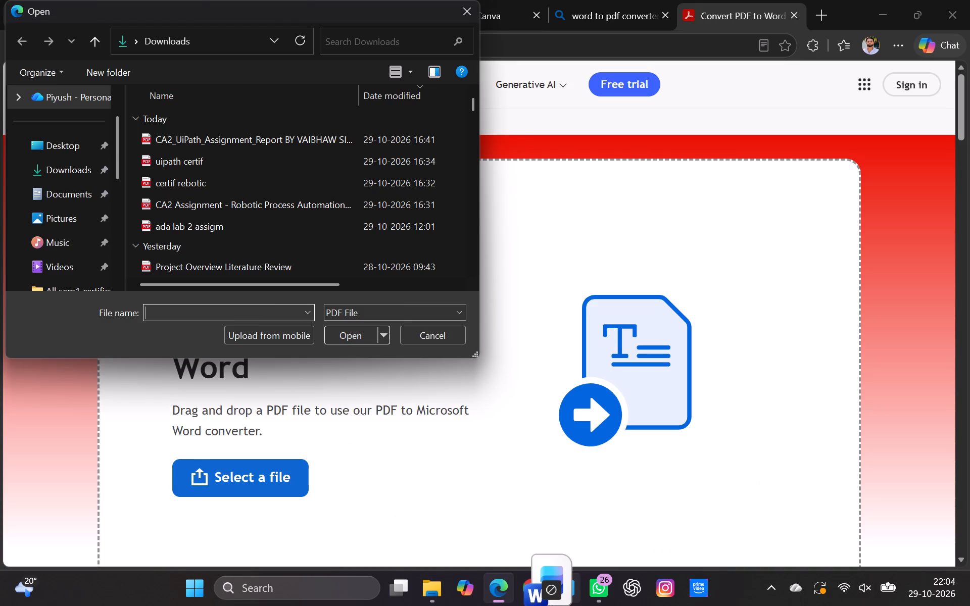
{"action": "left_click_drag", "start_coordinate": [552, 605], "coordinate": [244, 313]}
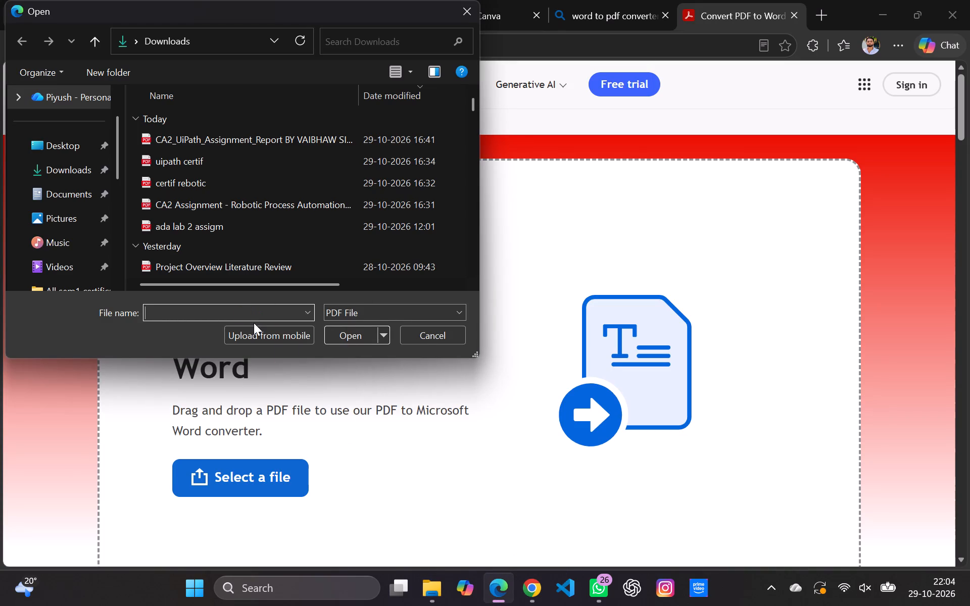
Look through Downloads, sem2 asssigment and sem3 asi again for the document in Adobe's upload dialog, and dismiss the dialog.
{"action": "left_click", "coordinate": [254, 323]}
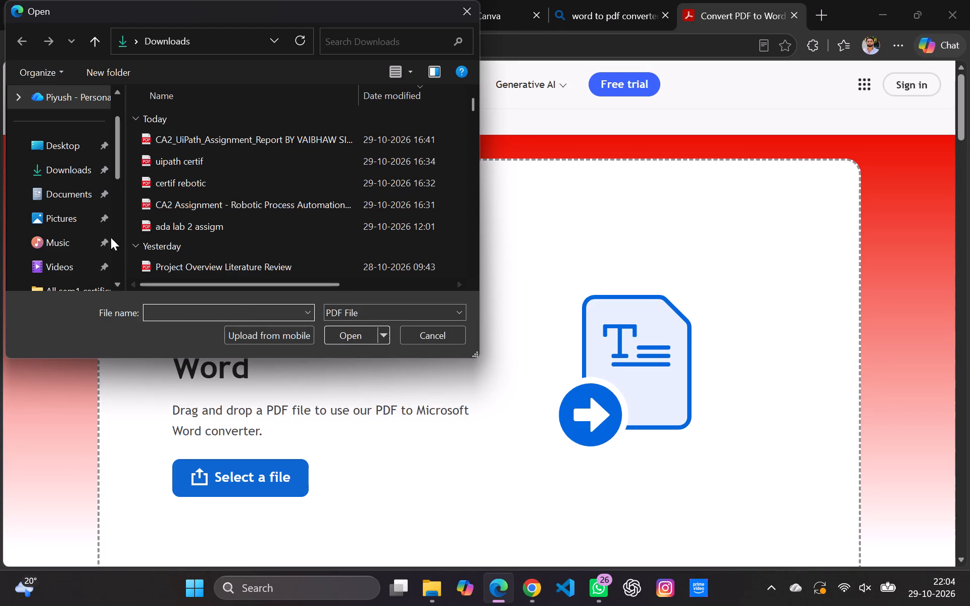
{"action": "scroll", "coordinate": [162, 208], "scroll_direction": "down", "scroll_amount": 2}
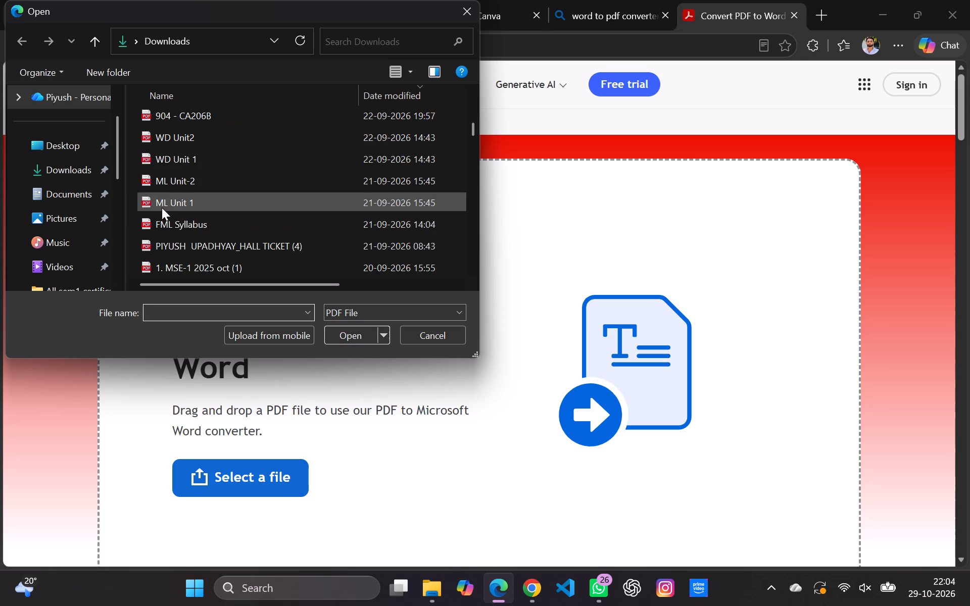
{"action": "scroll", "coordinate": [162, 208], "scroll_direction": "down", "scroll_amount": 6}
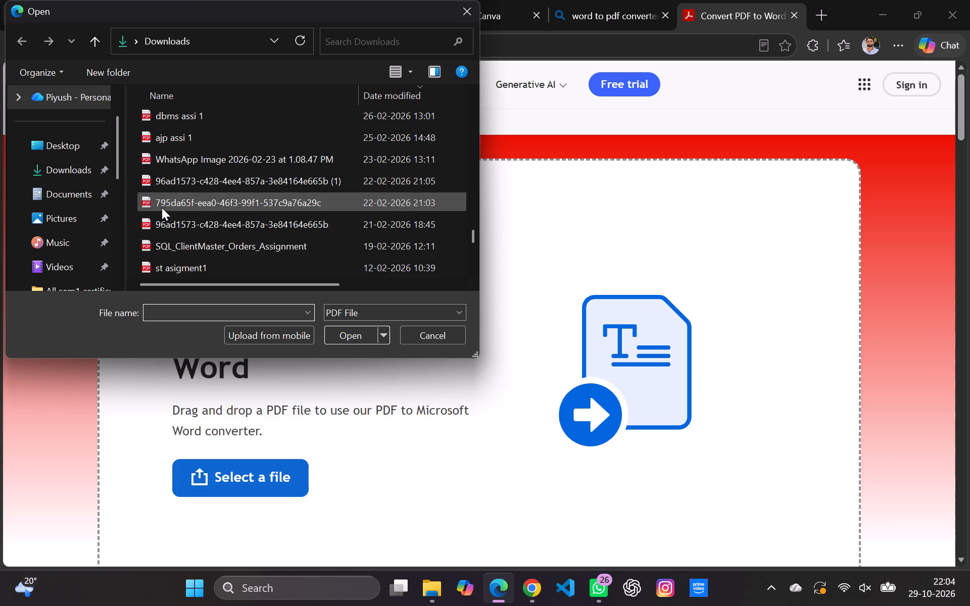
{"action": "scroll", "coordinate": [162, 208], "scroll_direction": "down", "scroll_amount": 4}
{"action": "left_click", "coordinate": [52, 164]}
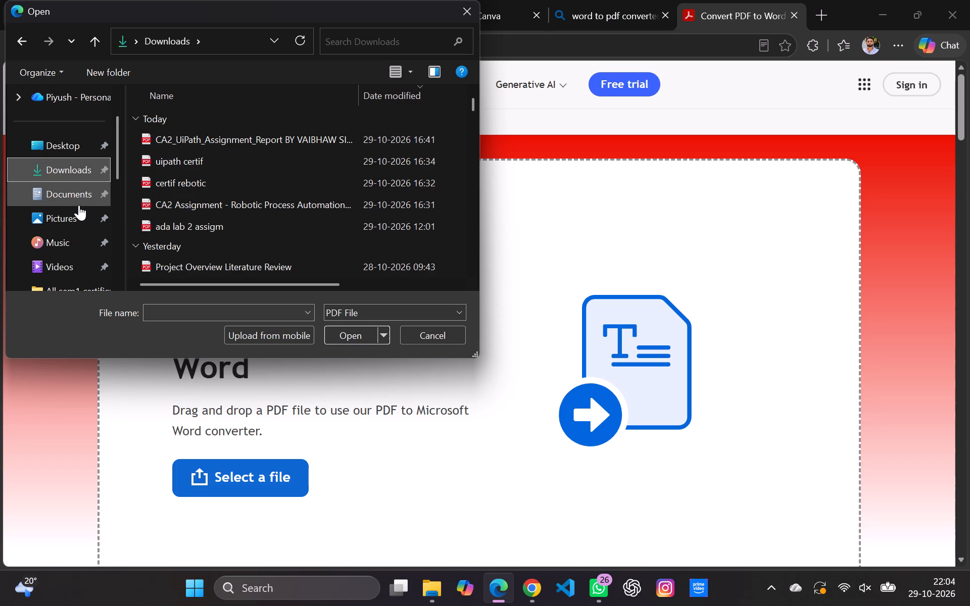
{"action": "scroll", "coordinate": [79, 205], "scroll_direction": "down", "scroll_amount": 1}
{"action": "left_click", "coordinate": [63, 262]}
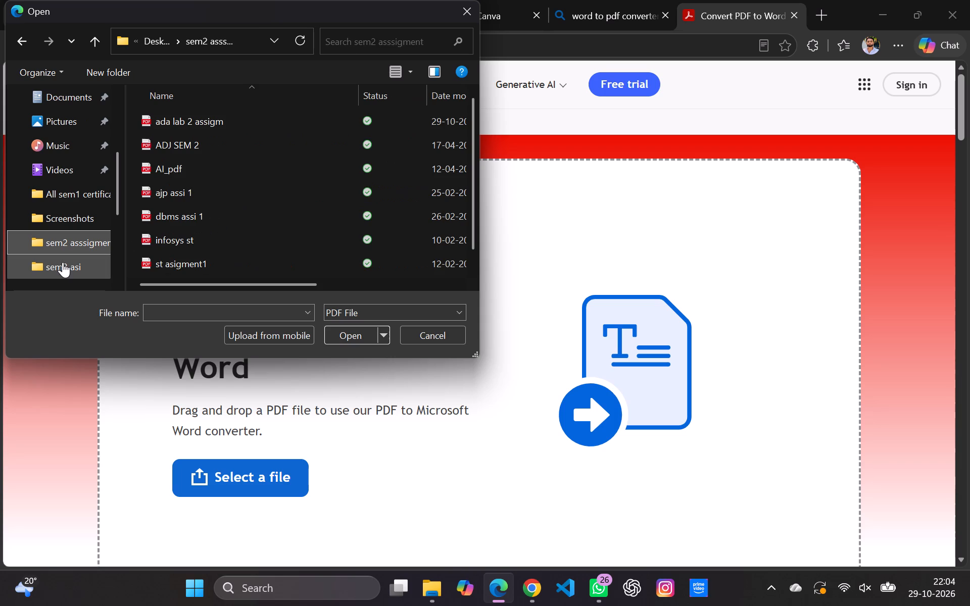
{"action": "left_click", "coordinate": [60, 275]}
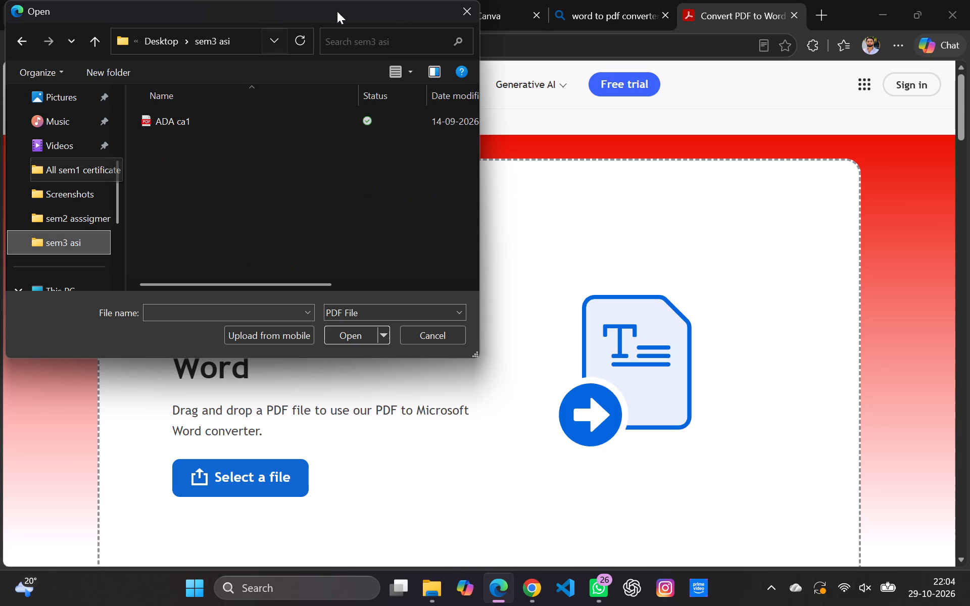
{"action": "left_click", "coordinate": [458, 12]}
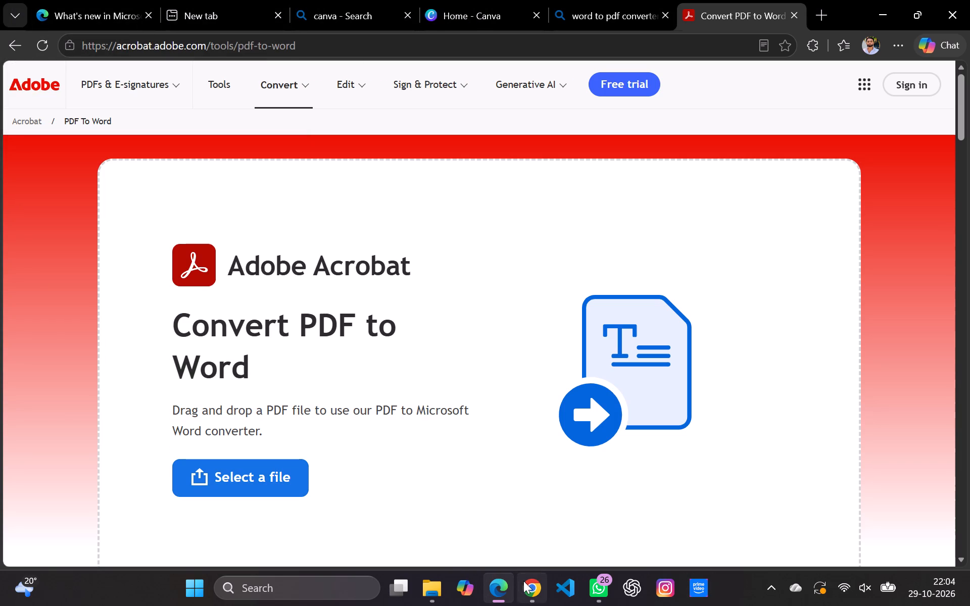
Close the sem3 asi and Home File Explorer windows.
{"action": "left_click", "coordinate": [581, 454]}
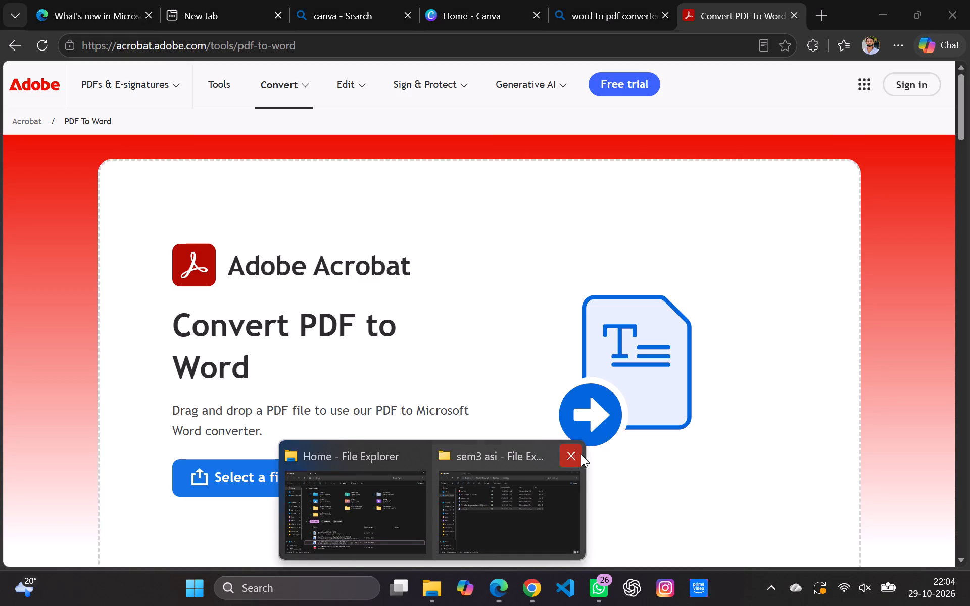
{"action": "left_click", "coordinate": [499, 453]}
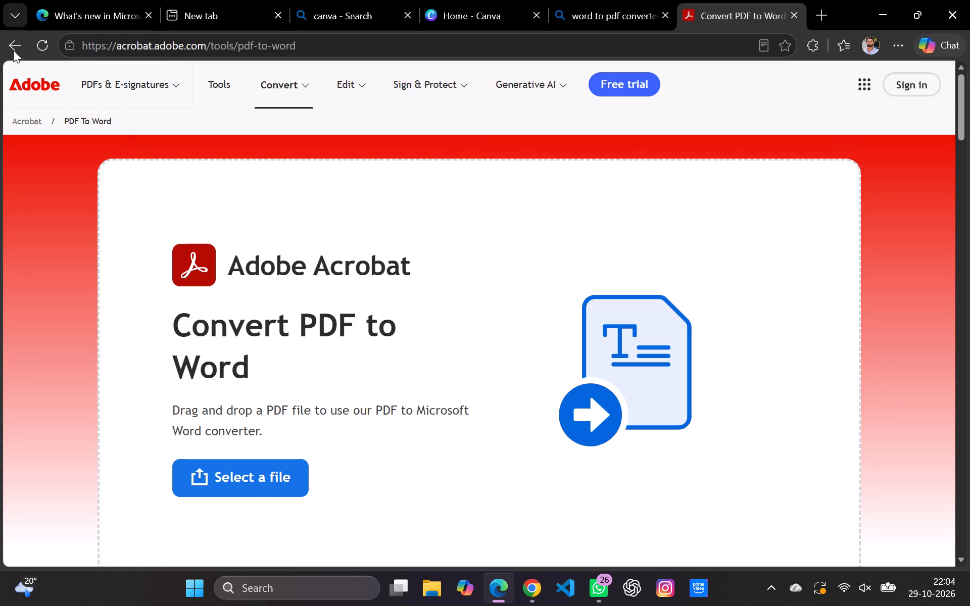
Return to the word to pdf converter search results and open iLovePDF's Convert Word to PDF page.
{"action": "left_click", "coordinate": [3, 44]}
{"action": "scroll", "coordinate": [342, 355], "scroll_direction": "down", "scroll_amount": 5}
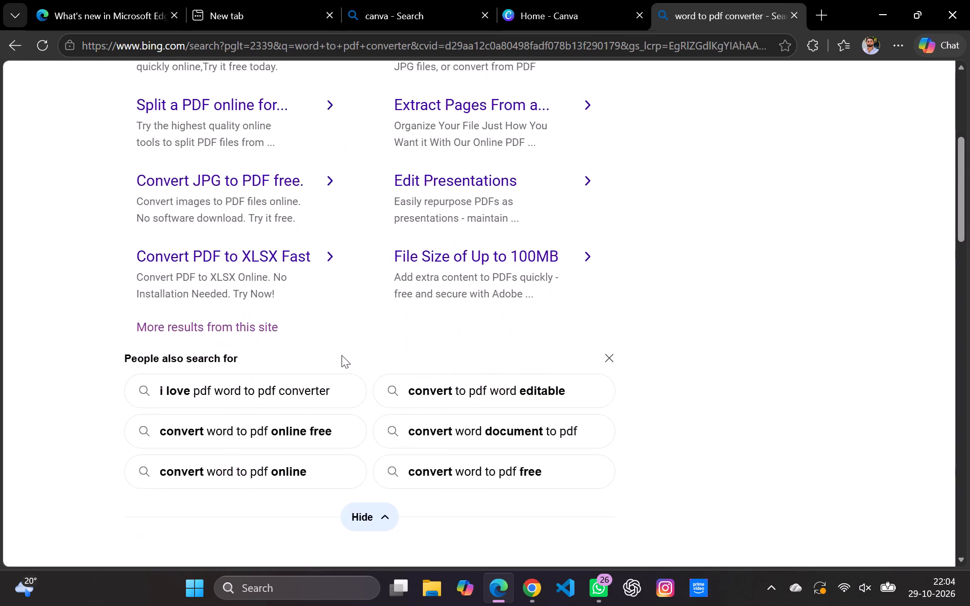
{"action": "scroll", "coordinate": [342, 355], "scroll_direction": "down", "scroll_amount": 1}
{"action": "left_click", "coordinate": [203, 436]}
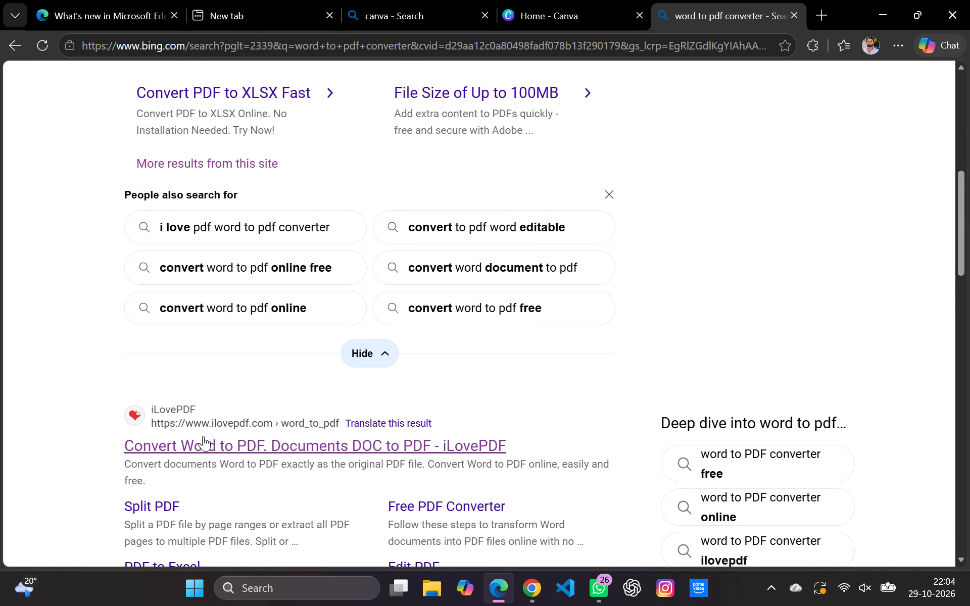
Load the CA2Robotics Word document from the sem3 asi folder into iLovePDF's Word to PDF converter.
{"action": "left_click", "coordinate": [471, 237]}
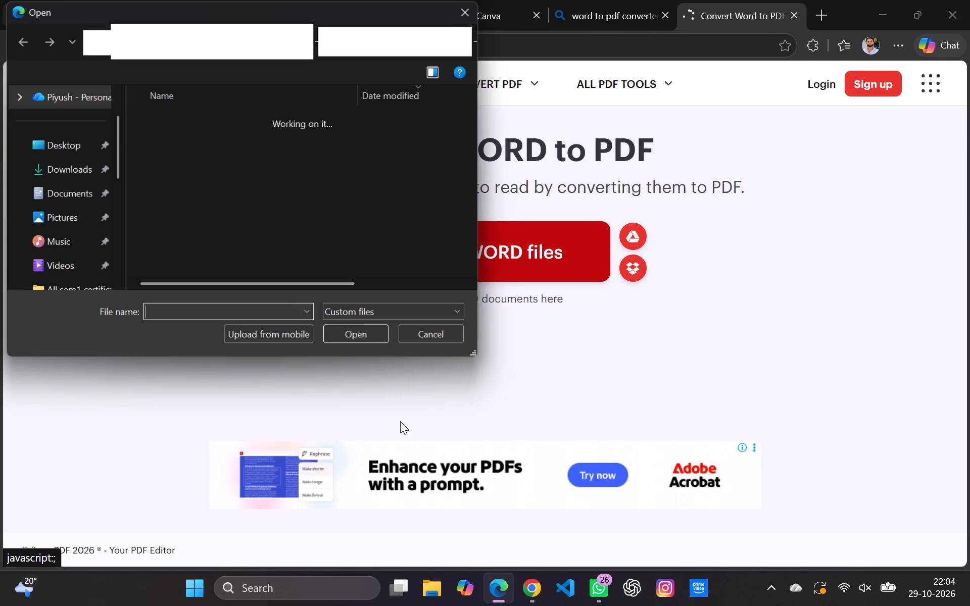
{"action": "left_click", "coordinate": [160, 180]}
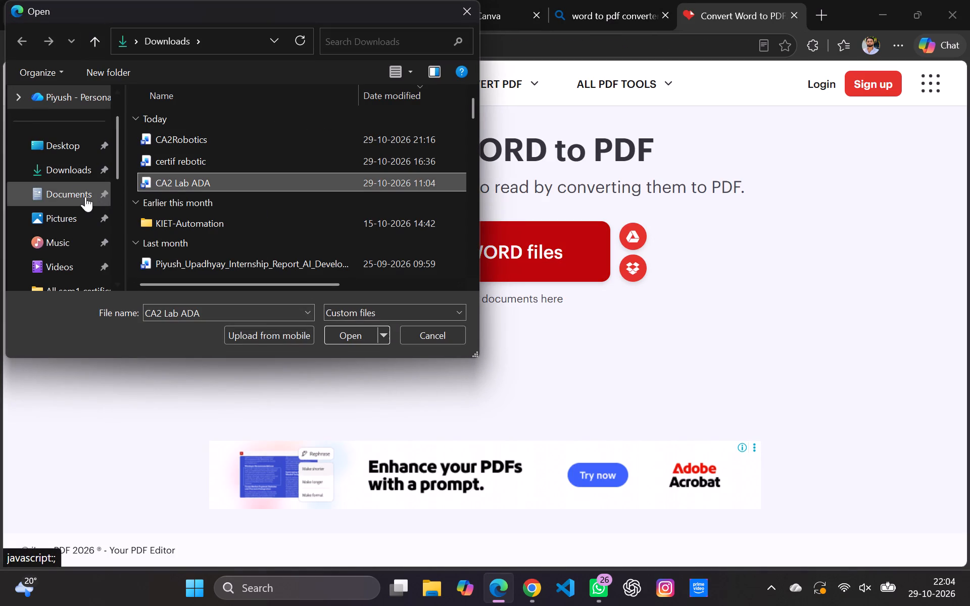
{"action": "scroll", "coordinate": [69, 255], "scroll_direction": "down", "scroll_amount": 1}
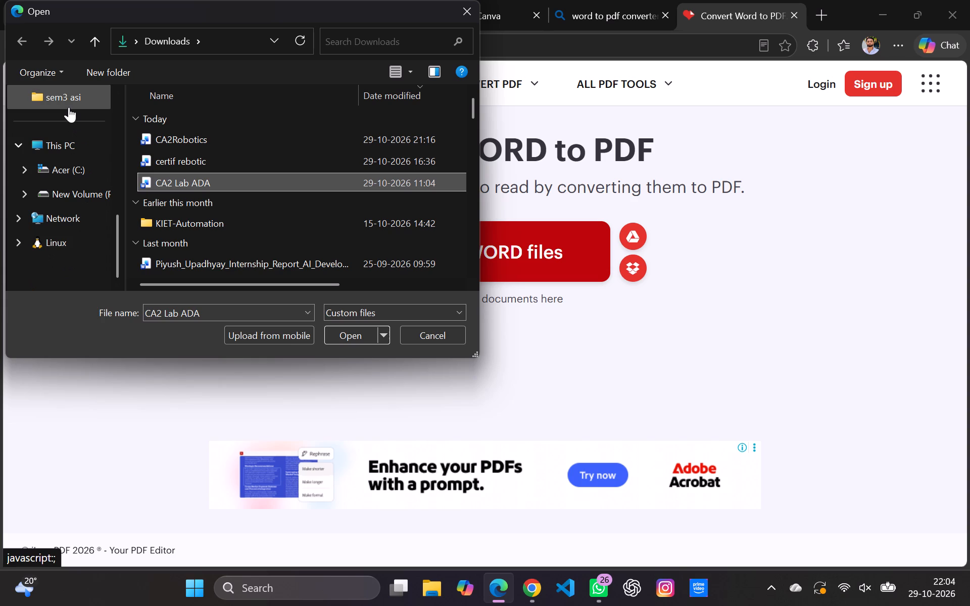
{"action": "left_click", "coordinate": [69, 107]}
{"action": "left_click", "coordinate": [177, 215]}
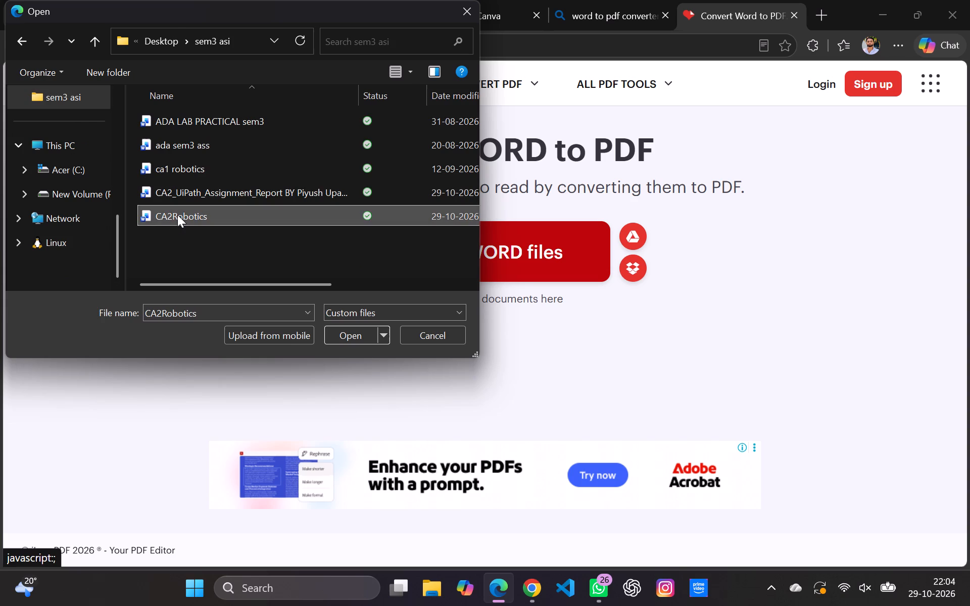
{"action": "left_click", "coordinate": [331, 328]}
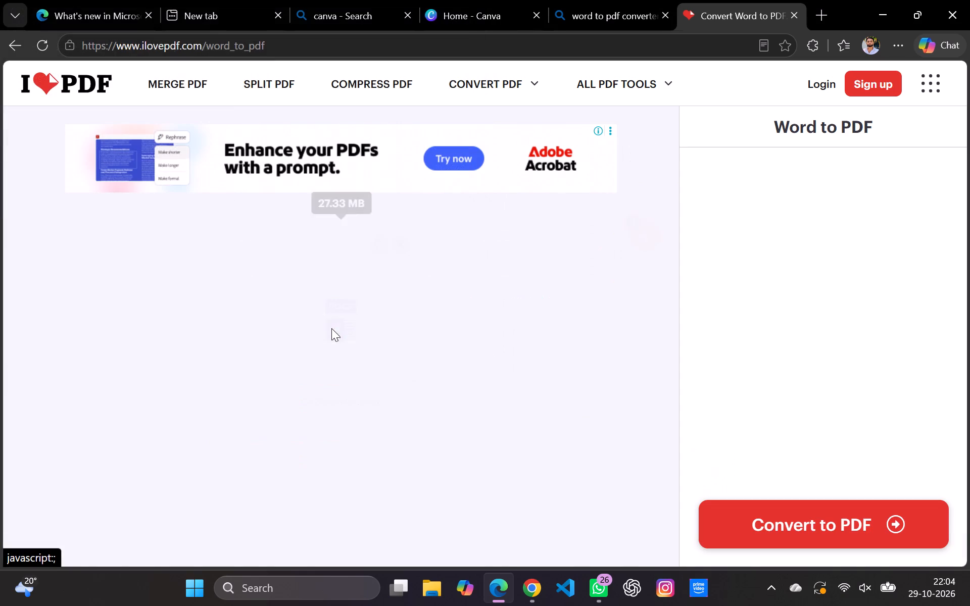
{"action": "key", "text": "Return"}
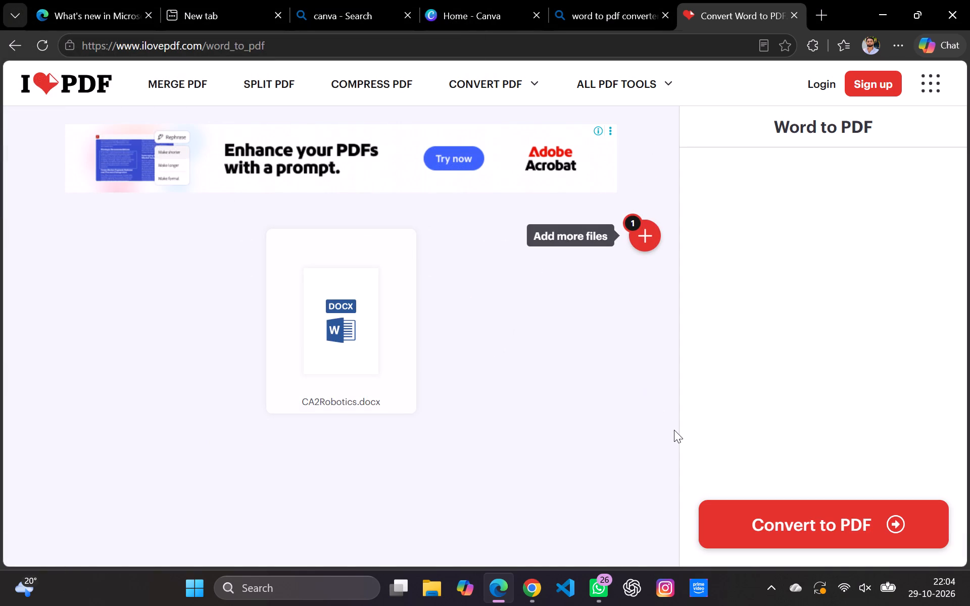
Convert the loaded CA2Robotics document to PDF and download the converted file.
{"action": "left_click", "coordinate": [821, 512]}
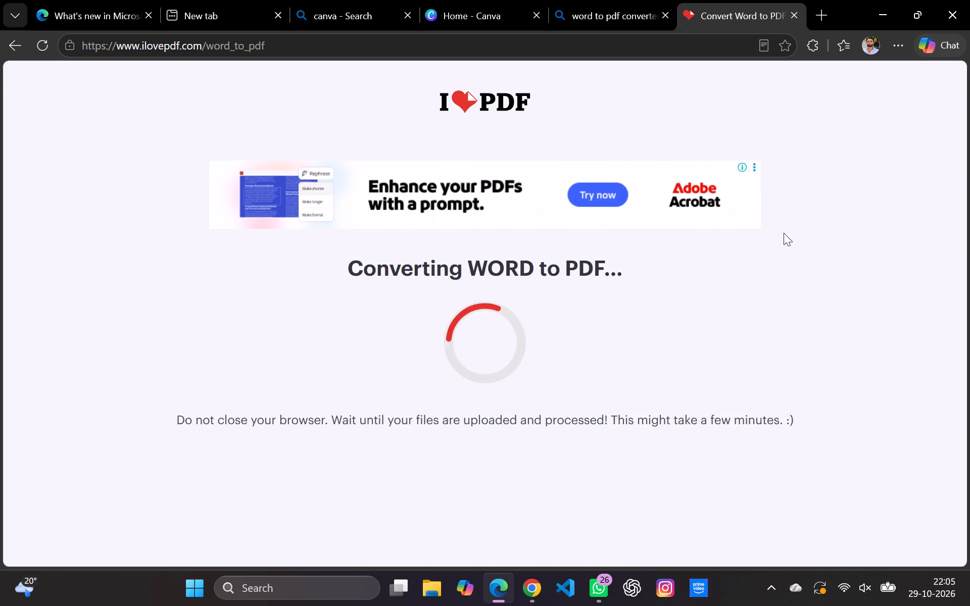
{"action": "left_click", "coordinate": [564, 207]}
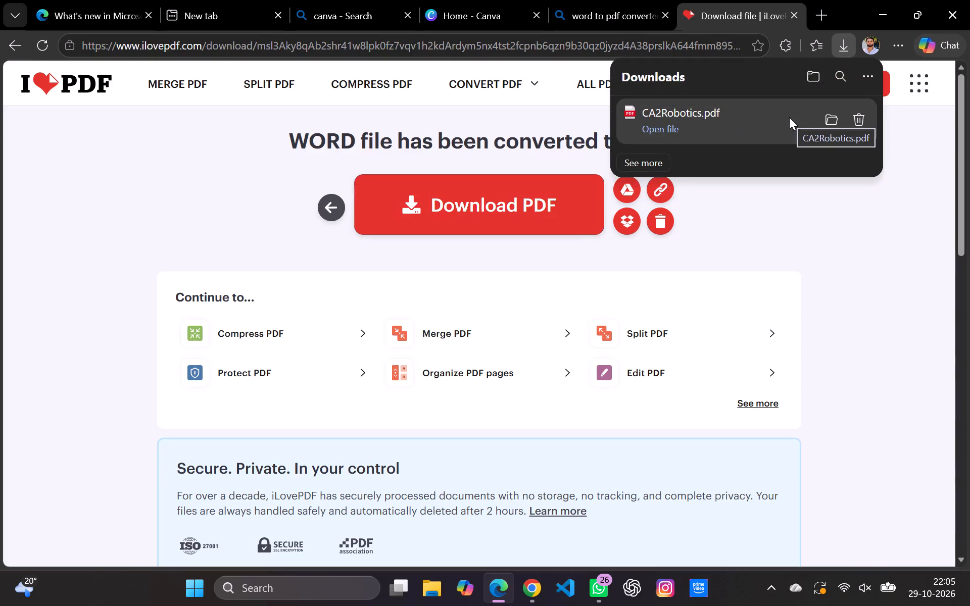
Open the downloaded CA2Robotics.pdf and look through its opening pages to check the converted content.
{"action": "left_click", "coordinate": [789, 117]}
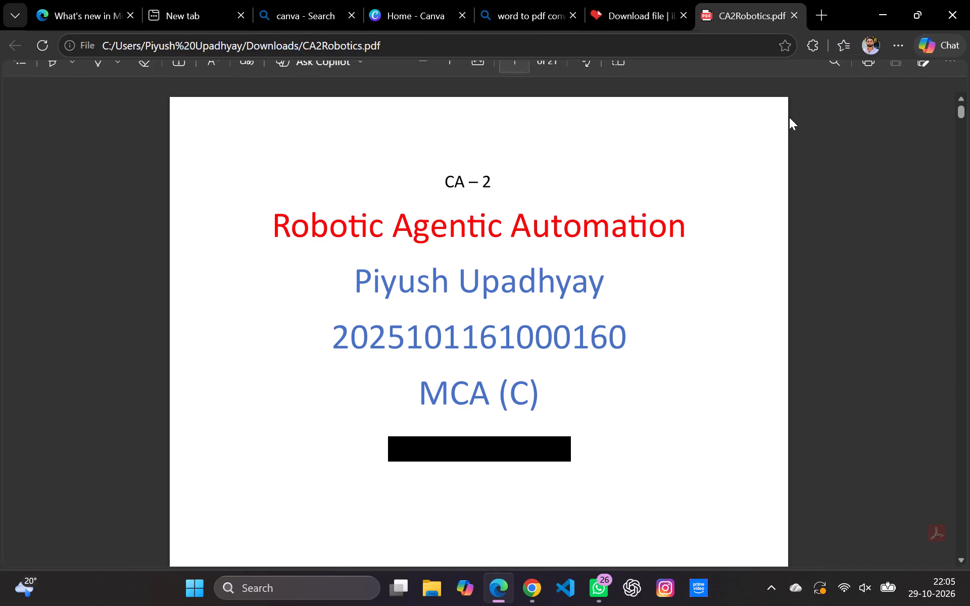
{"action": "scroll", "coordinate": [544, 301], "scroll_direction": "down", "scroll_amount": 5}
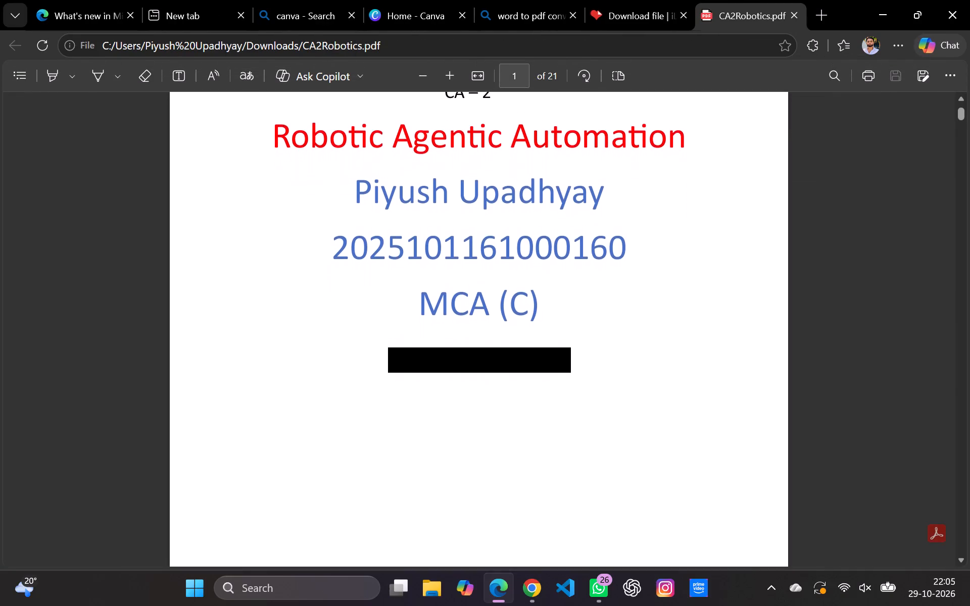
{"action": "scroll", "coordinate": [544, 301], "scroll_direction": "down", "scroll_amount": 4}
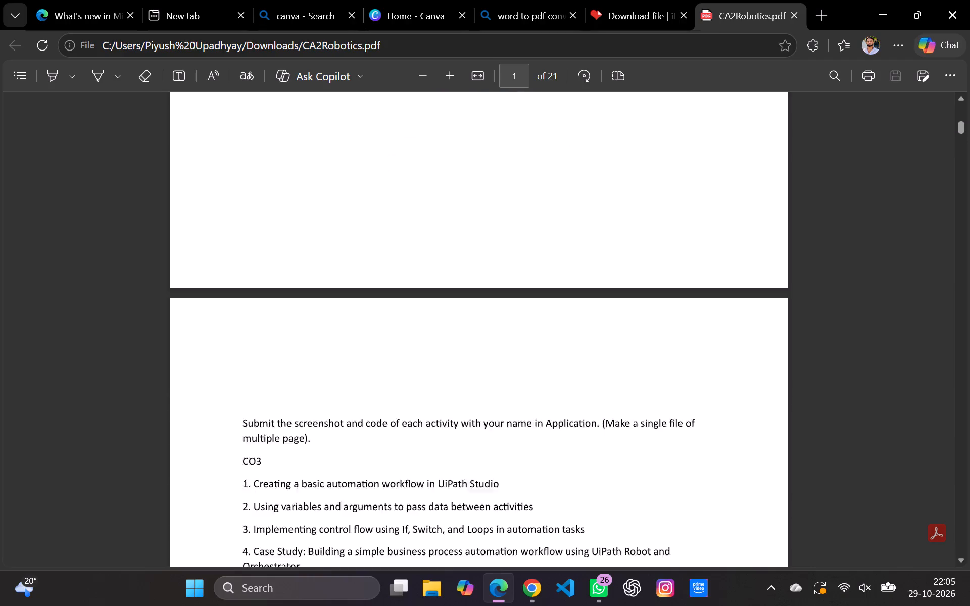
{"action": "scroll", "coordinate": [544, 301], "scroll_direction": "down", "scroll_amount": 5}
{"action": "scroll", "coordinate": [544, 301], "scroll_direction": "up", "scroll_amount": 1}
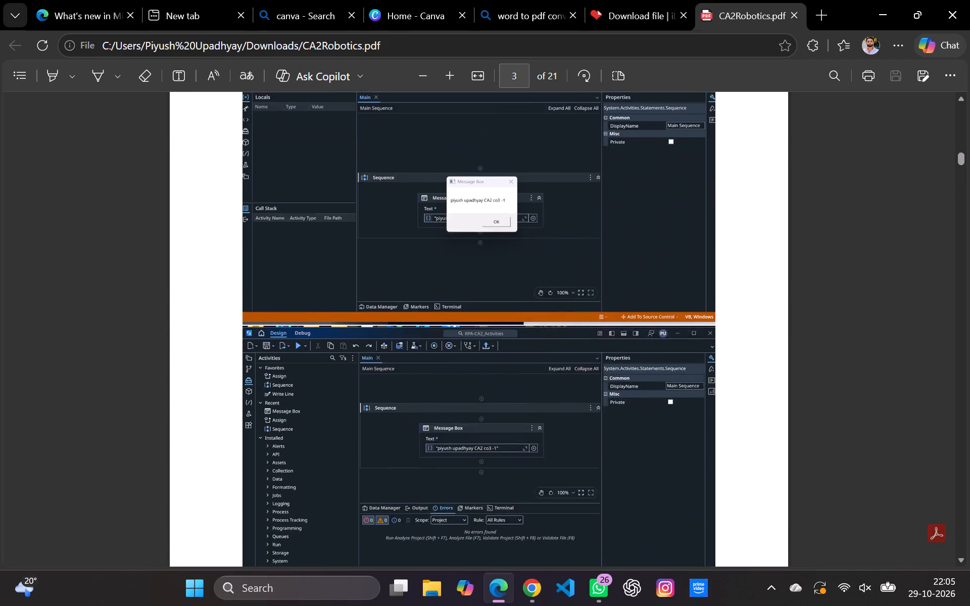
{"action": "scroll", "coordinate": [544, 301], "scroll_direction": "up", "scroll_amount": 1}
{"action": "scroll", "coordinate": [544, 301], "scroll_direction": "down", "scroll_amount": 3}
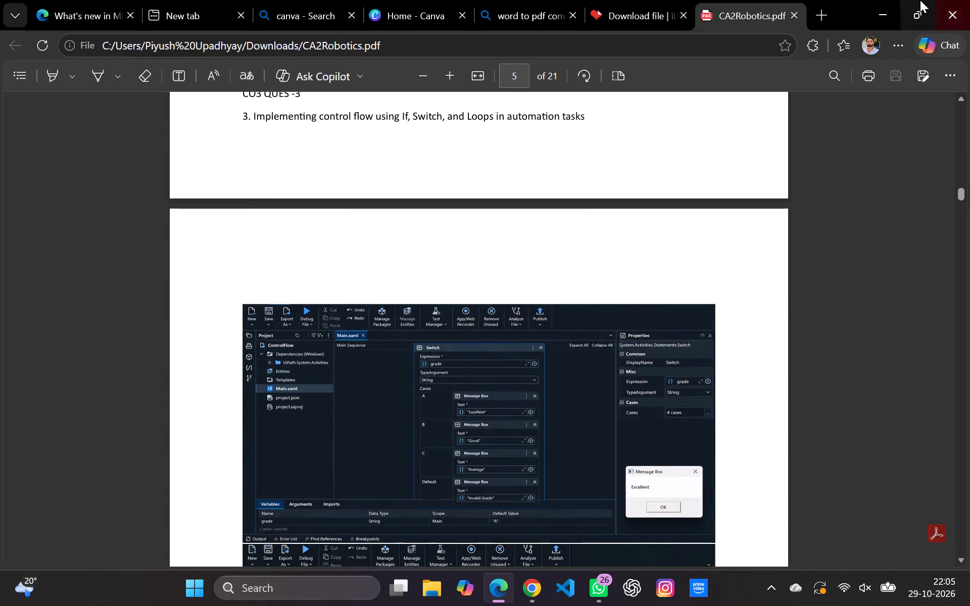
Switch to the CA2-ASSIGNMENT edit submission page in Chrome.
{"action": "left_click", "coordinate": [521, 583]}
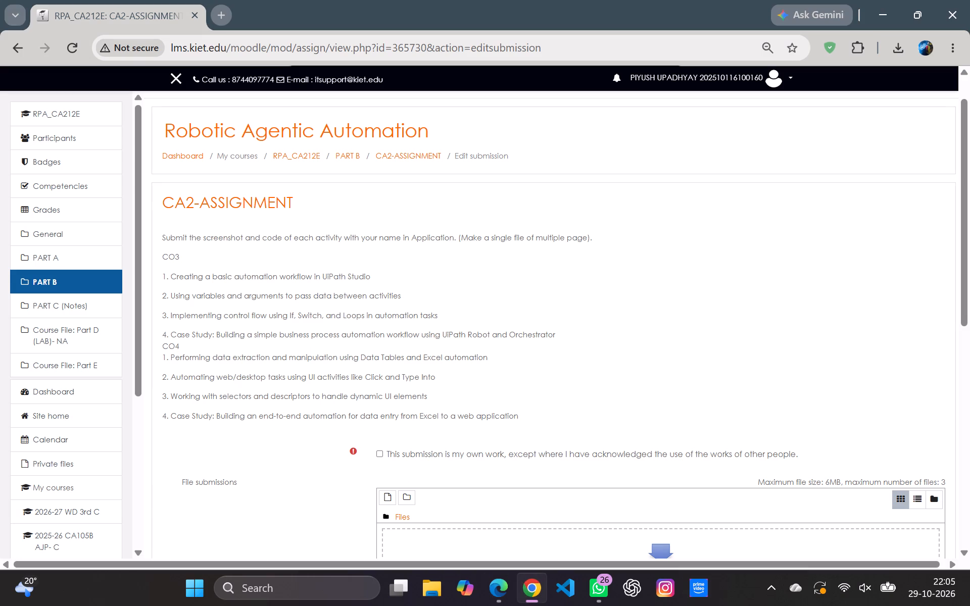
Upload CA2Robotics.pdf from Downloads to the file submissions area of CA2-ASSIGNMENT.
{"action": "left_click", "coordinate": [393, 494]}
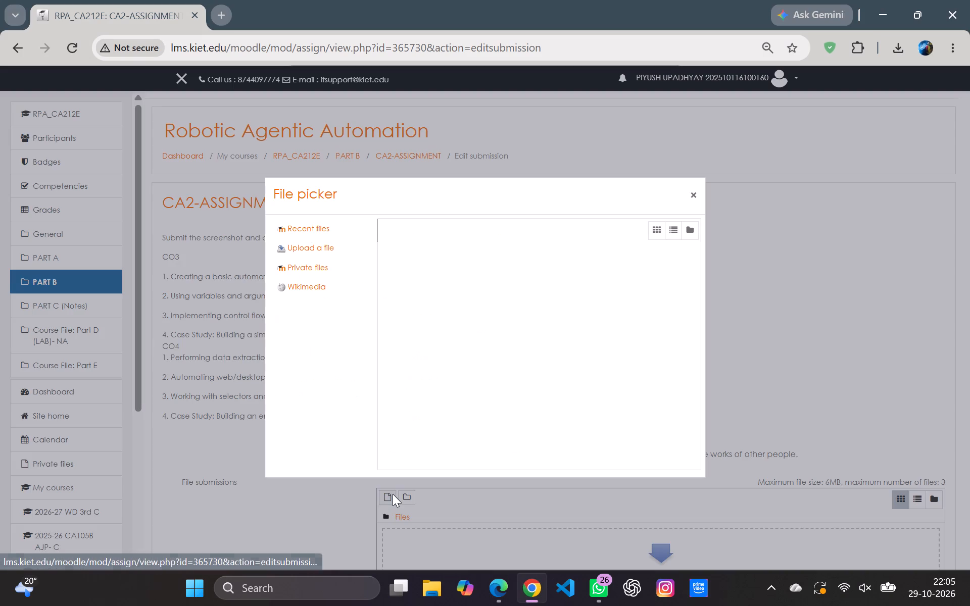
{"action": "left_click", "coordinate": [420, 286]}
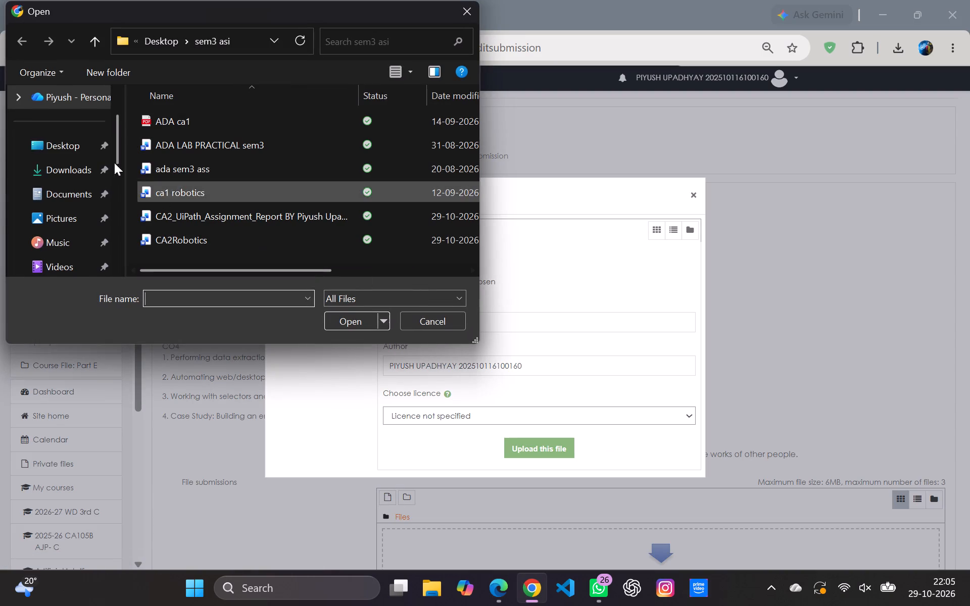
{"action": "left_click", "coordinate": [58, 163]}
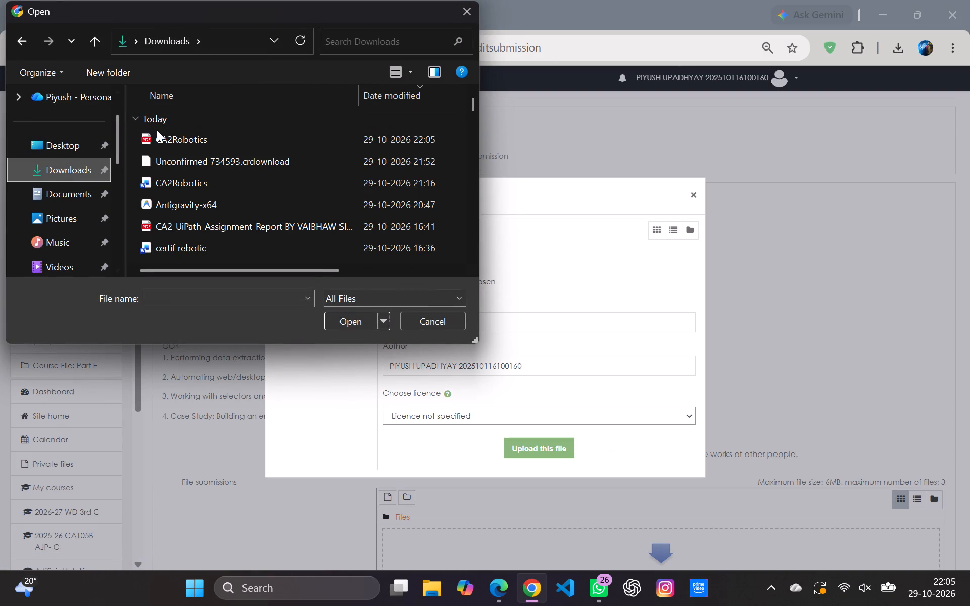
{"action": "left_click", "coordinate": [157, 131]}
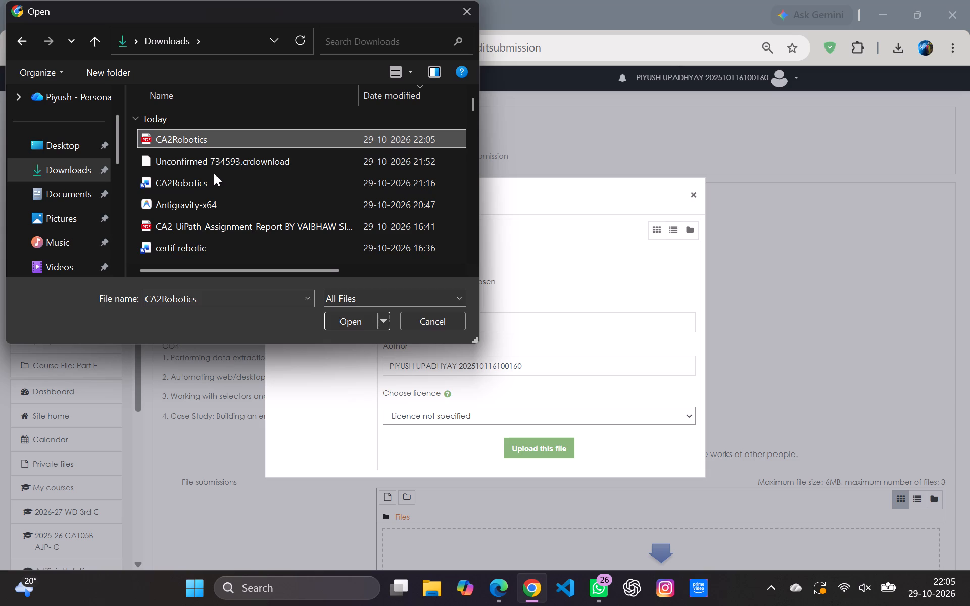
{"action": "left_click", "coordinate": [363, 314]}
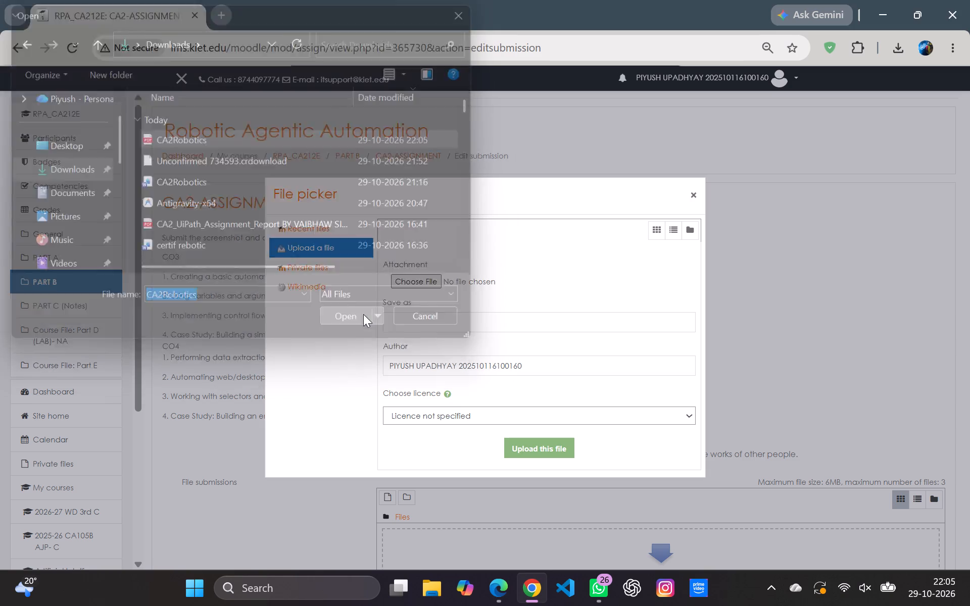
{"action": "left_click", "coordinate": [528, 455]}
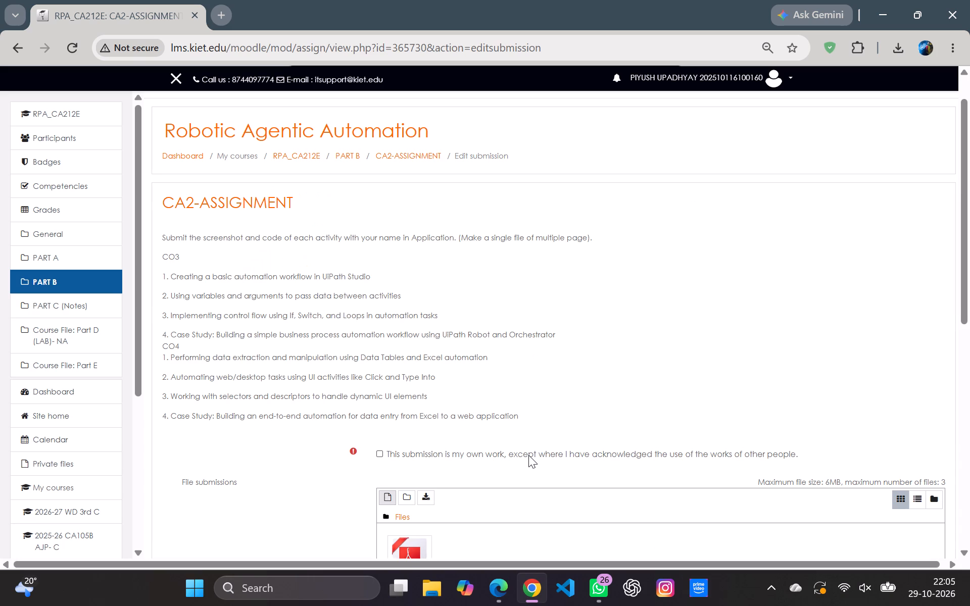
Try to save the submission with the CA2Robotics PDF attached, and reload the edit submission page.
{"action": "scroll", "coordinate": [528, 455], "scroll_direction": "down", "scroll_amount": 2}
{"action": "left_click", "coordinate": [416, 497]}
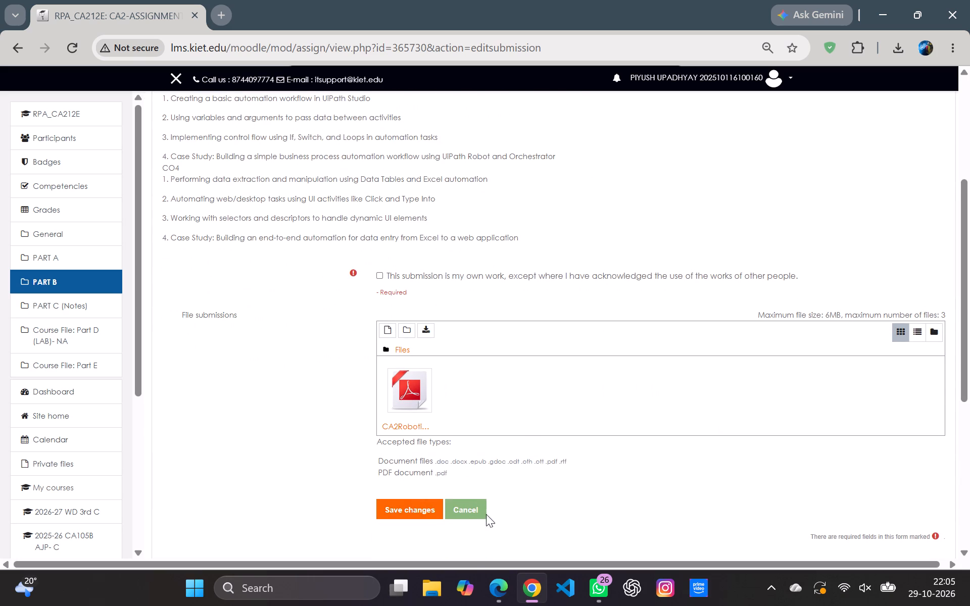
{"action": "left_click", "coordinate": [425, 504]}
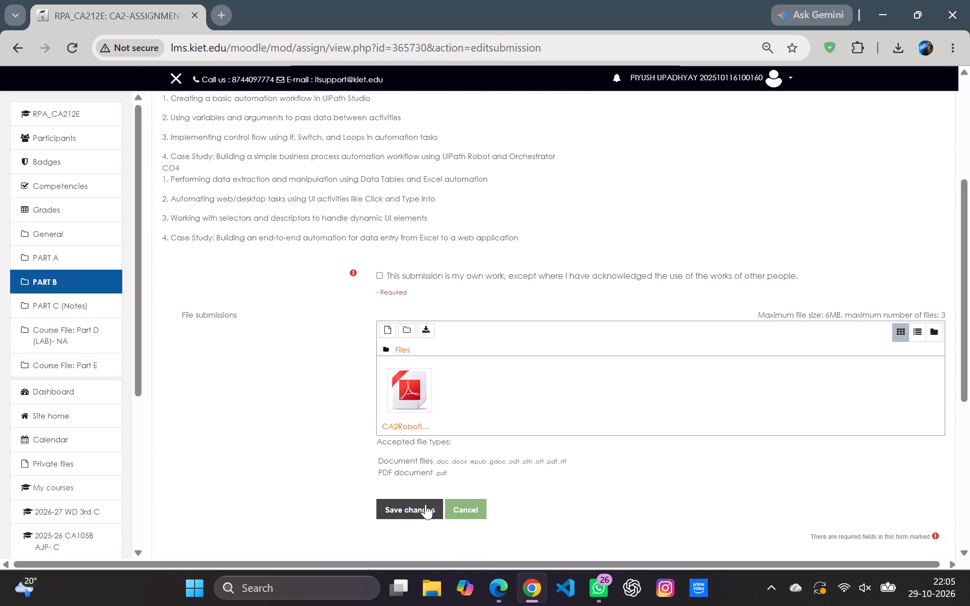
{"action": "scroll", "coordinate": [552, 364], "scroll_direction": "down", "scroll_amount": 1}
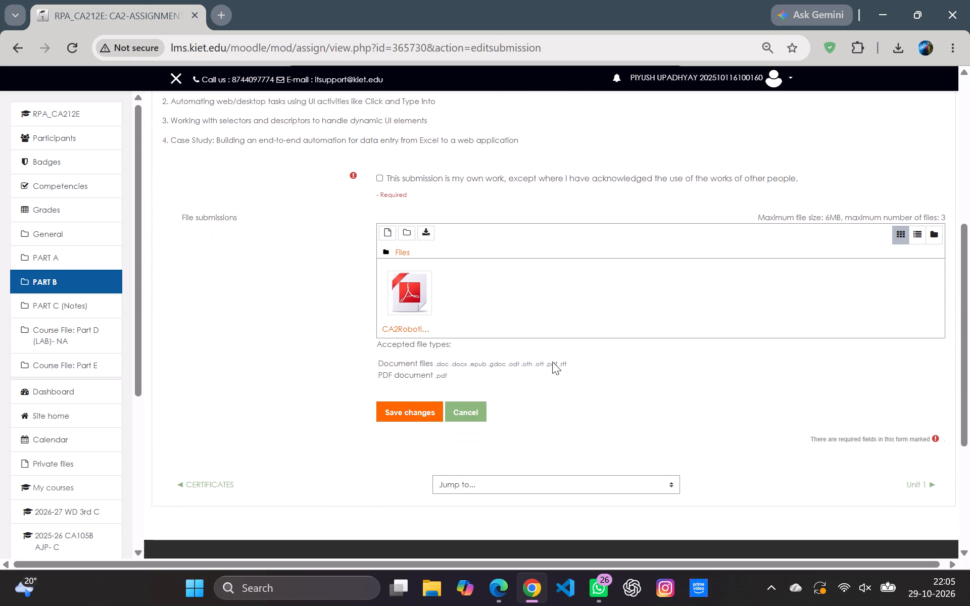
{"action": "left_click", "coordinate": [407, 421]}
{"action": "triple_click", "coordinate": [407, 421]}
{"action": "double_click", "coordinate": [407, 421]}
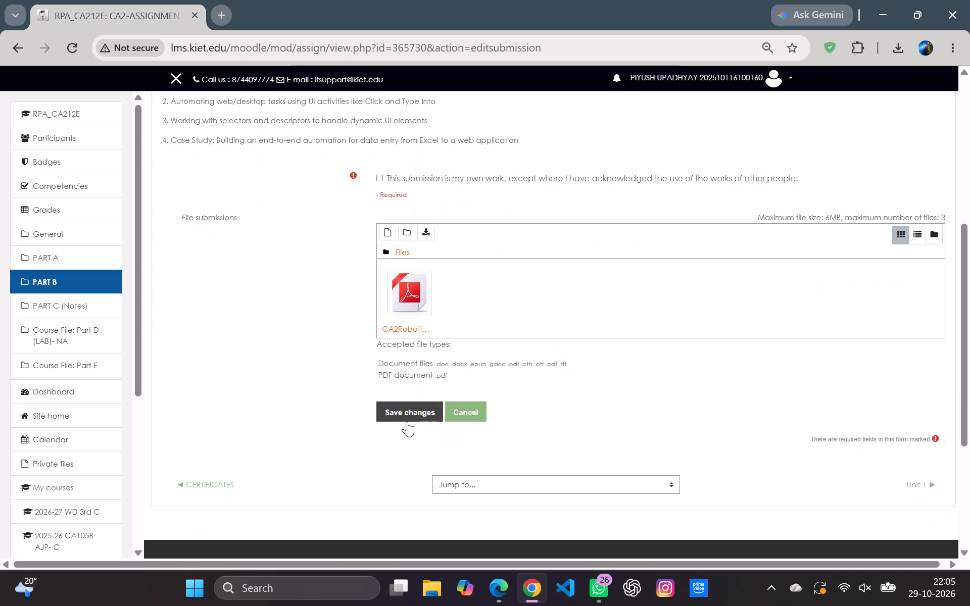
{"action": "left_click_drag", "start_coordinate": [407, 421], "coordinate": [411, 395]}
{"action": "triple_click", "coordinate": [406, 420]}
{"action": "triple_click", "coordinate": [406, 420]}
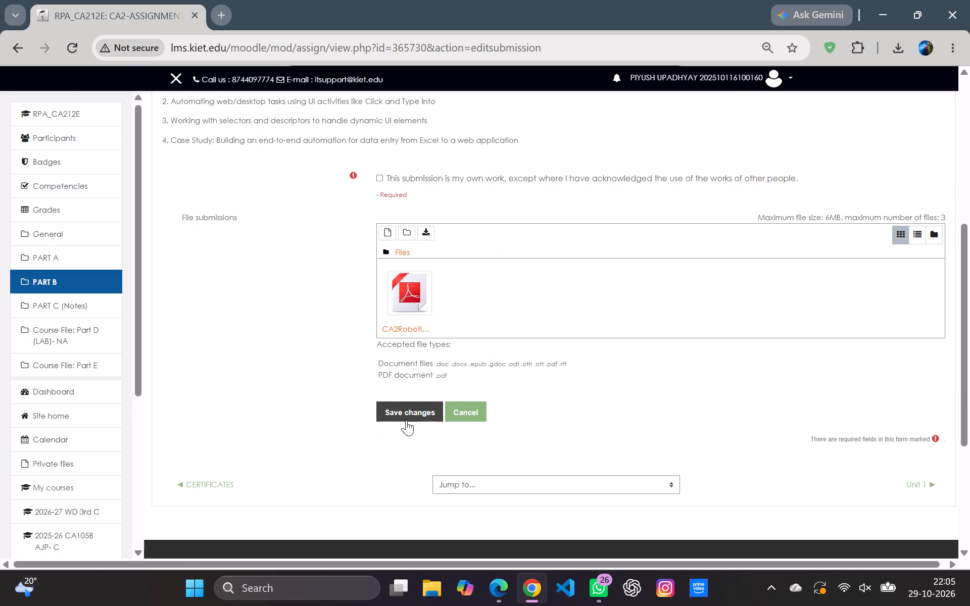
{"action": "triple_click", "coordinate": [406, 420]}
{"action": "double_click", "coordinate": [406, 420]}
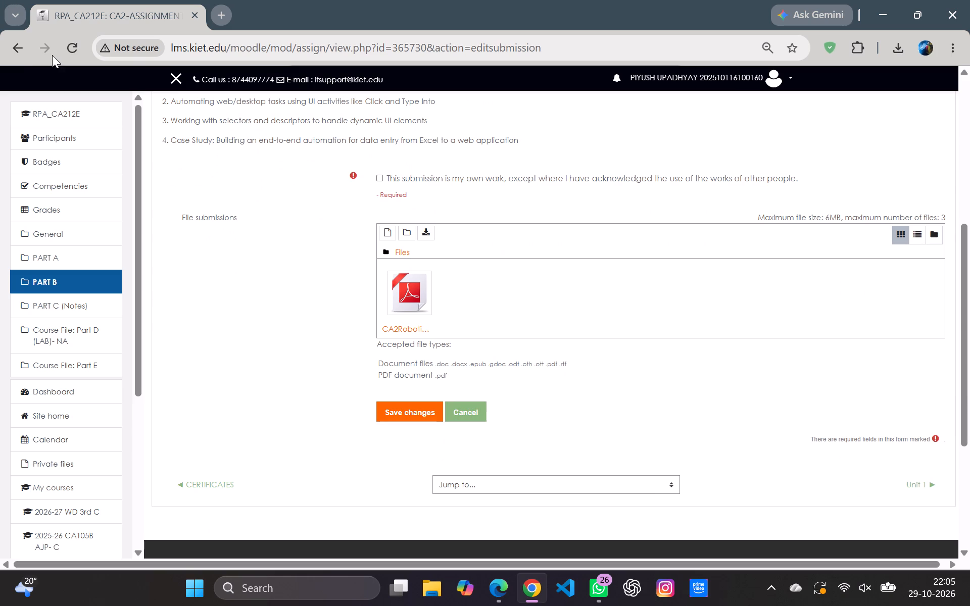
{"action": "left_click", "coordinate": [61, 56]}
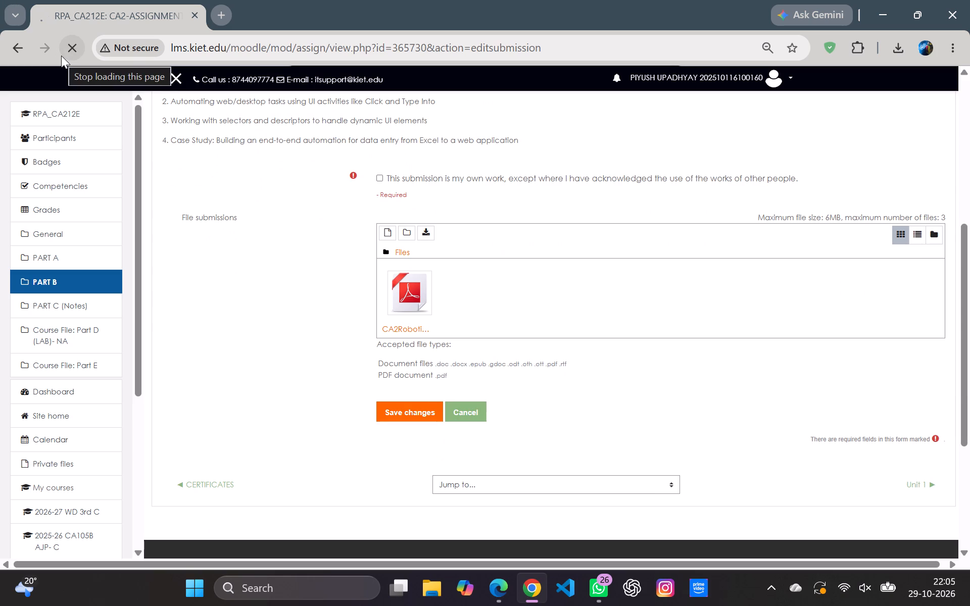
Upload CA2Robotics.pdf from Downloads to the empty file submissions area of CA2-ASSIGNMENT.
{"action": "left_click", "coordinate": [386, 223]}
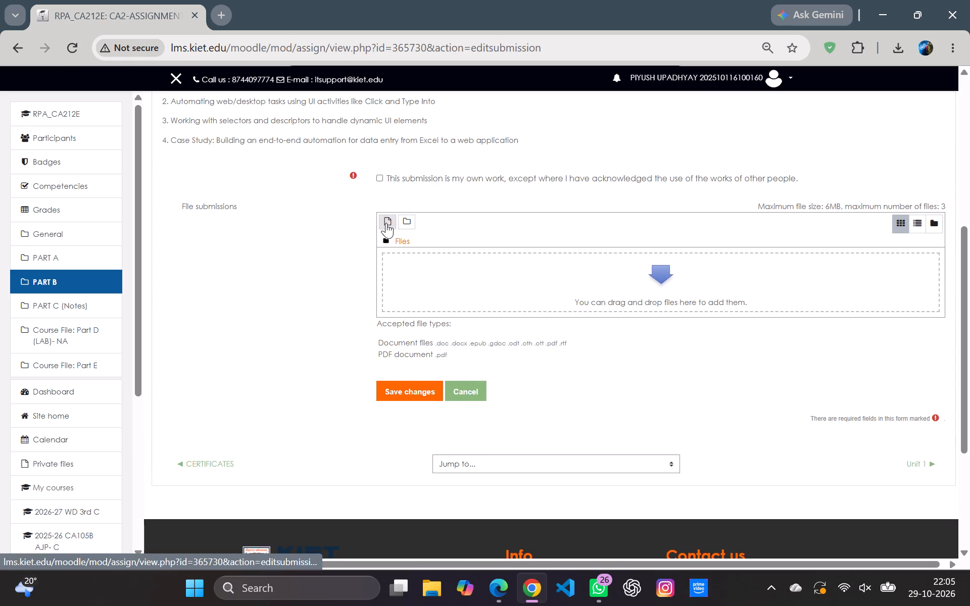
{"action": "left_click", "coordinate": [410, 285]}
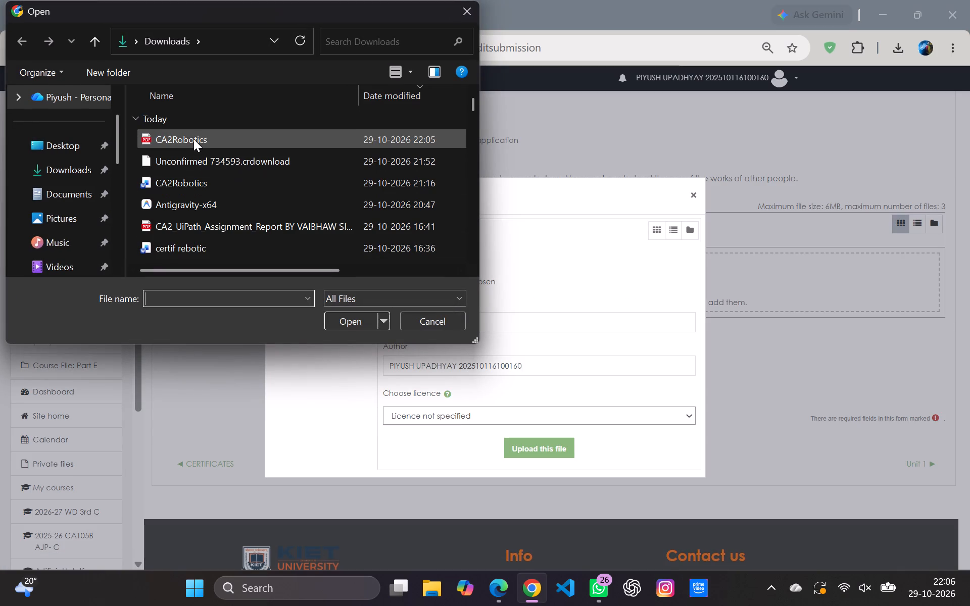
{"action": "left_click", "coordinate": [194, 144]}
{"action": "left_click", "coordinate": [74, 174]}
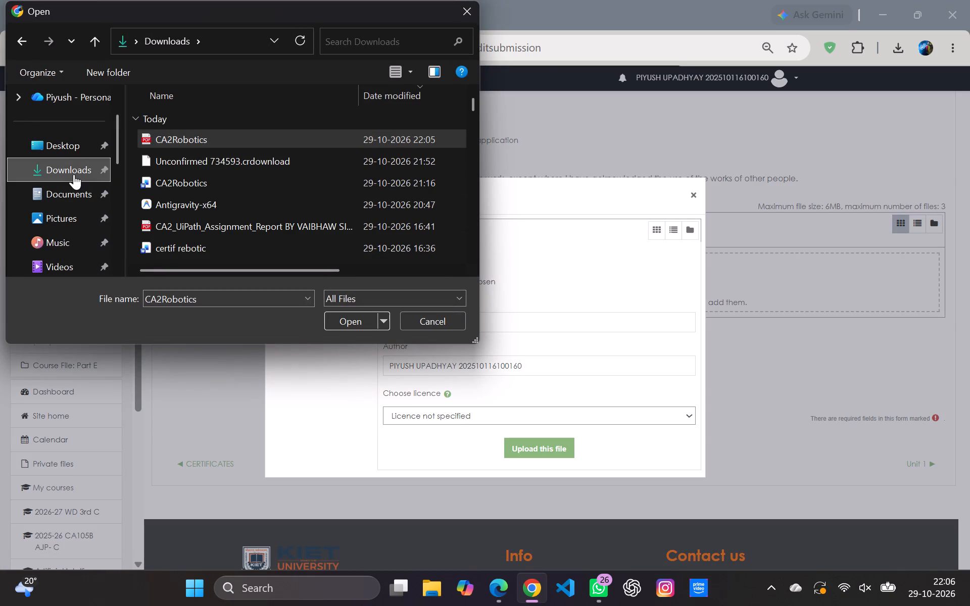
{"action": "left_click", "coordinate": [169, 145]}
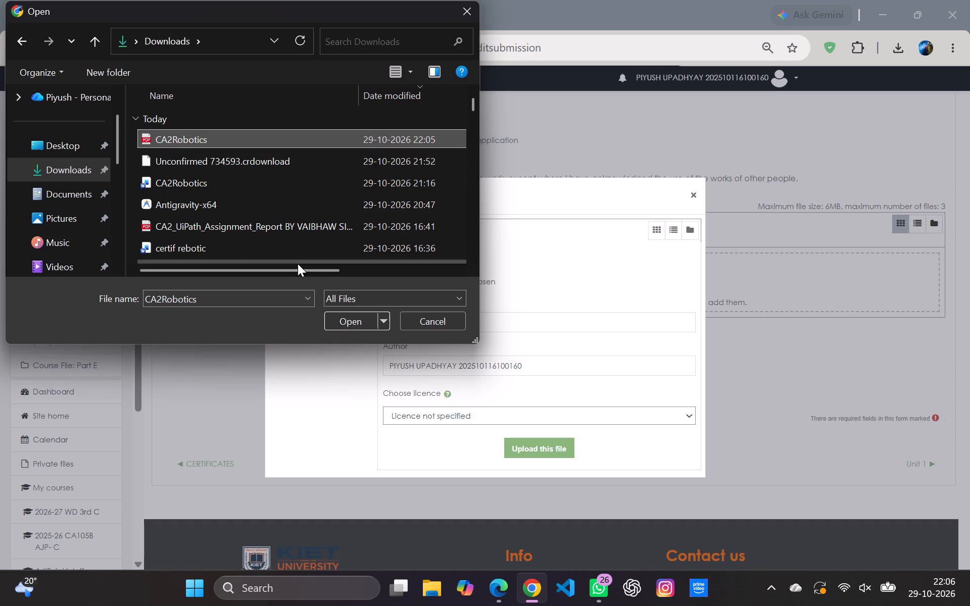
{"action": "left_click", "coordinate": [351, 317]}
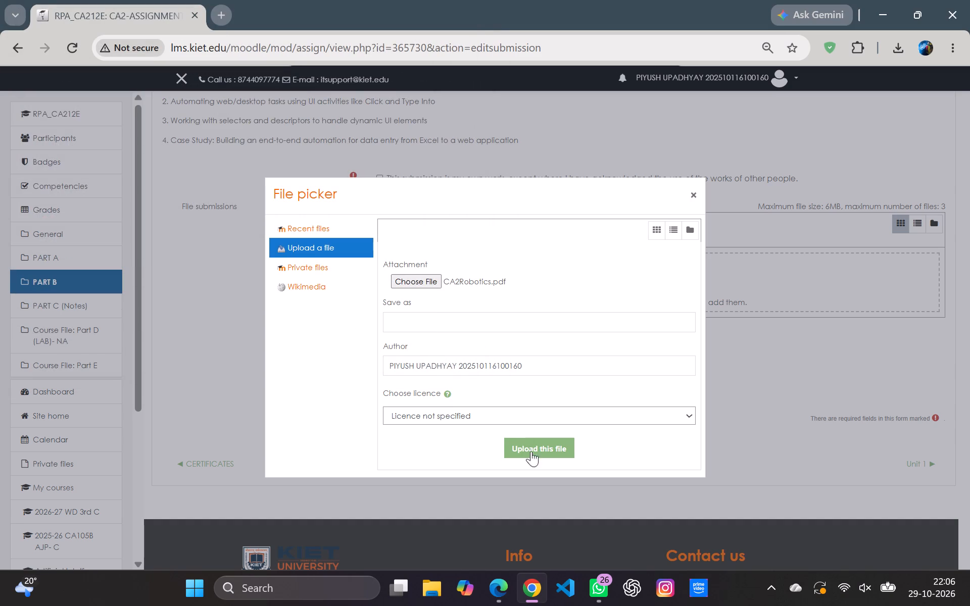
{"action": "left_click", "coordinate": [534, 457]}
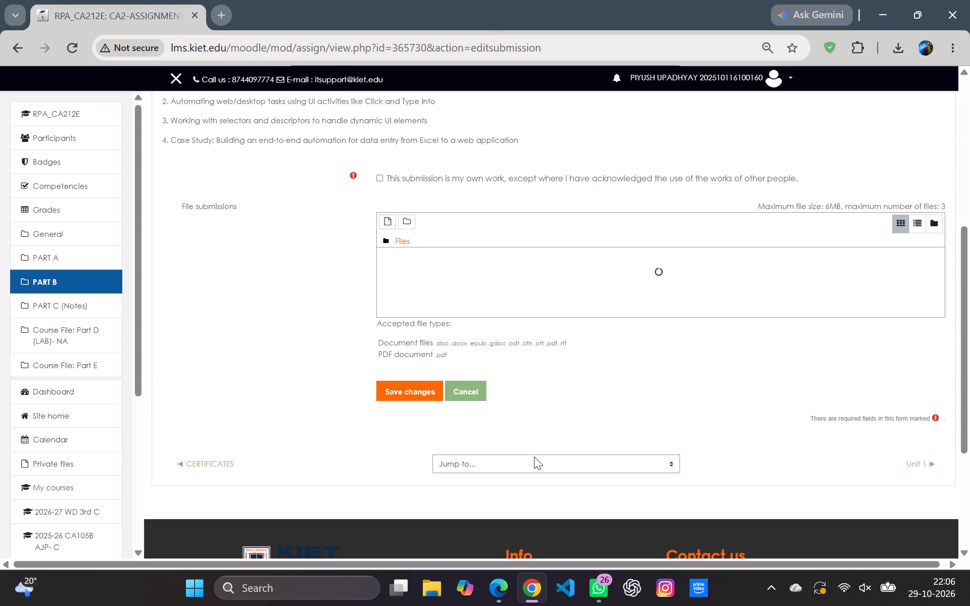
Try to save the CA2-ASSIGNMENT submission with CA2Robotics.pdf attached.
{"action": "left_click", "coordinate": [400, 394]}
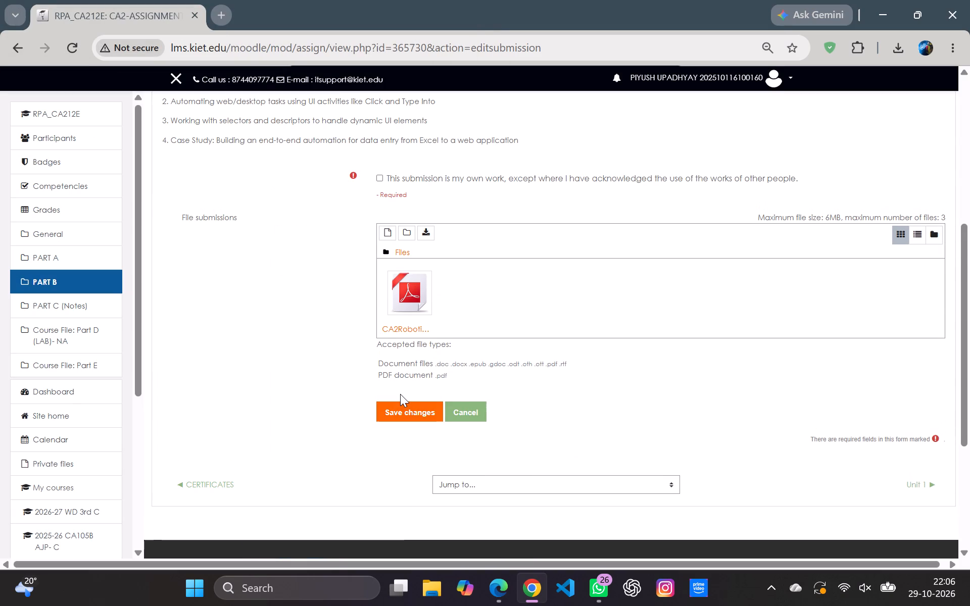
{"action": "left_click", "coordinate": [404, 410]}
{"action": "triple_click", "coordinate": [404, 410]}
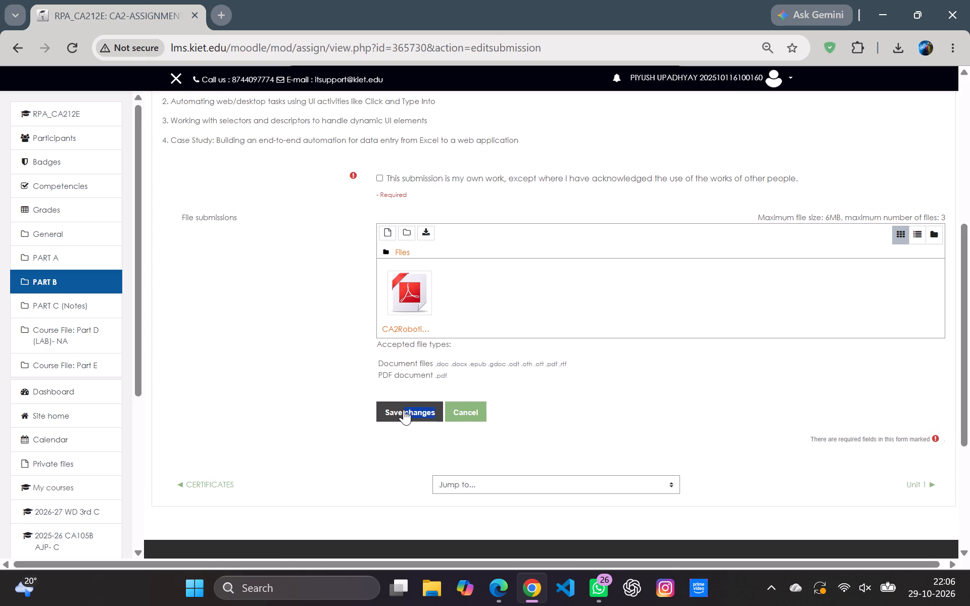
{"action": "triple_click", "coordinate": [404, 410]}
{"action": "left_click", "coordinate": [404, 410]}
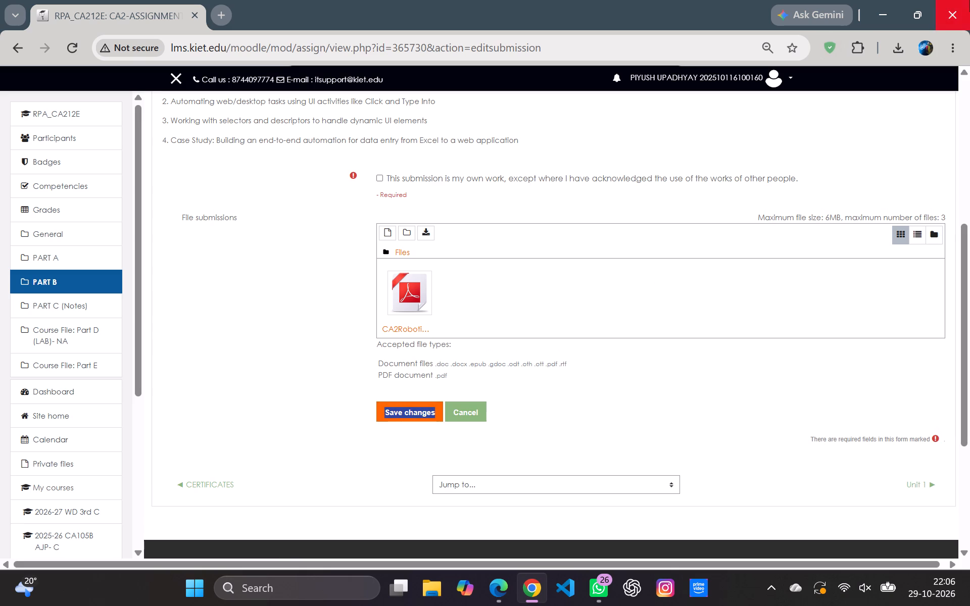
Close the Chrome window showing the CA2-ASSIGNMENT edit submission page.
{"action": "left_click", "coordinate": [969, 0]}
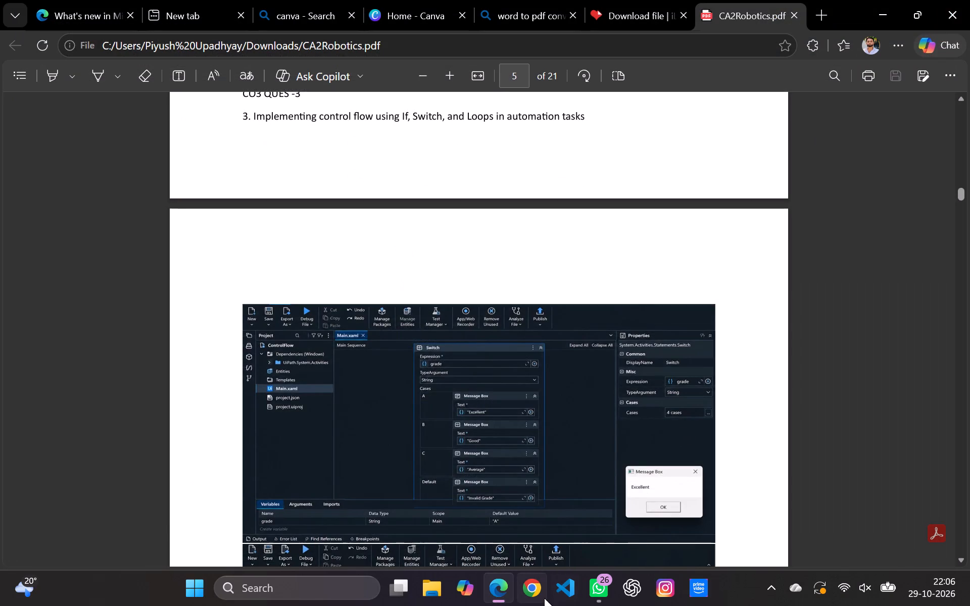
Open the Moodle dashboard at lms.kiet.edu/moodle/my/ in a new Edge tab and refresh the page.
{"action": "left_click", "coordinate": [817, 7]}
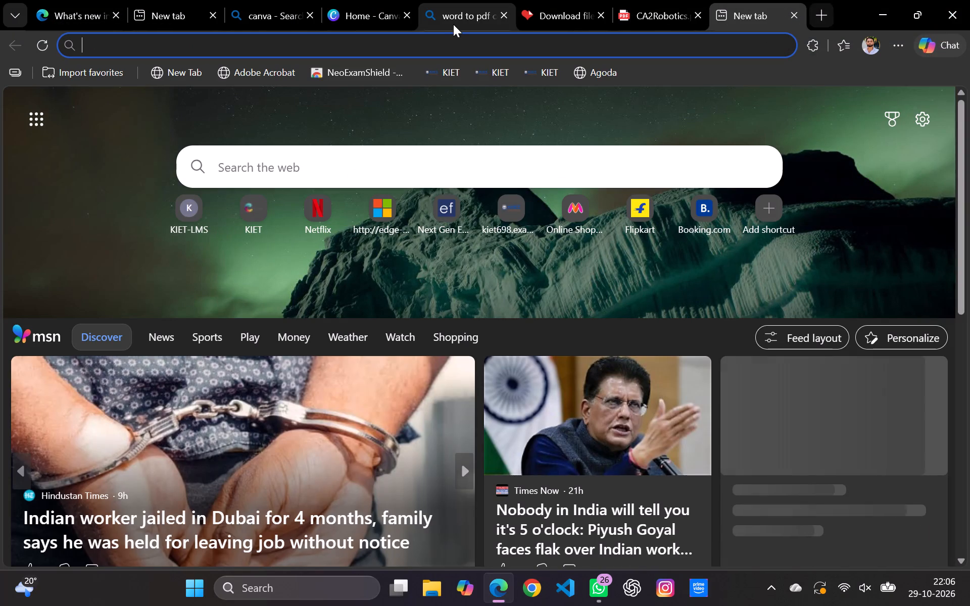
{"action": "type", "text": "lm"}
{"action": "key", "text": "Return"}
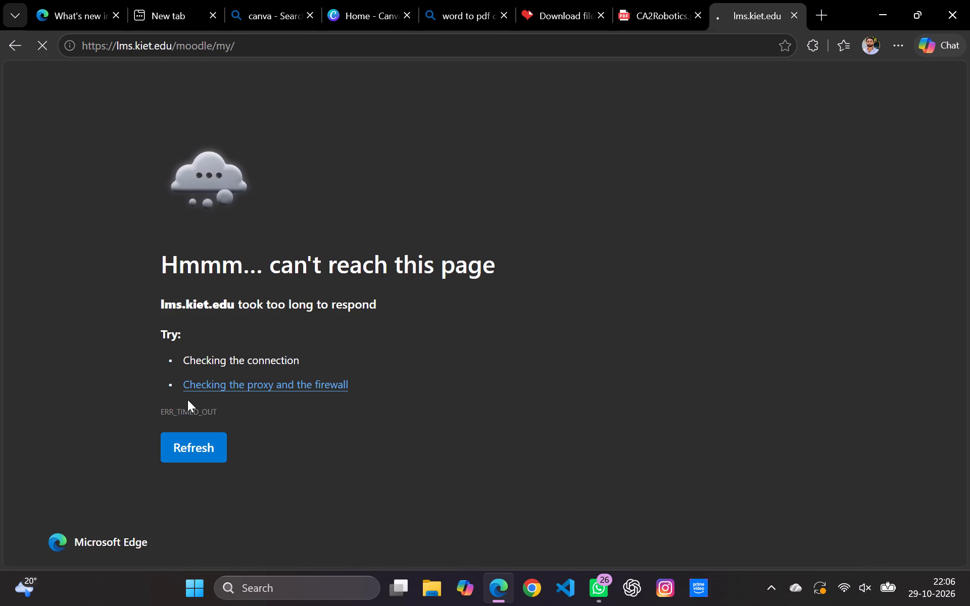
{"action": "left_click", "coordinate": [190, 446]}
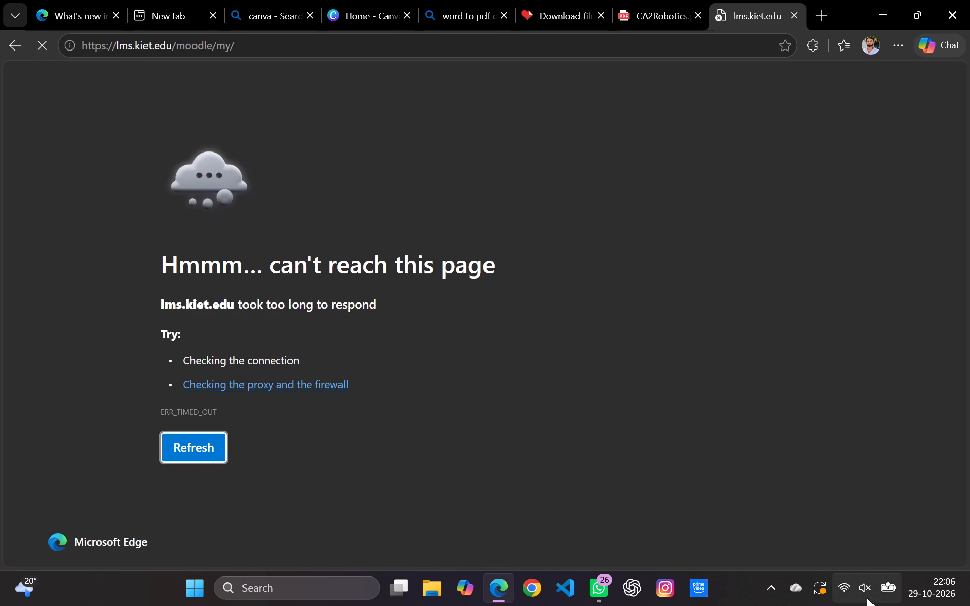
Check the computer's Wi-Fi connection and refresh the lms.kiet.edu page again.
{"action": "left_click", "coordinate": [867, 598]}
{"action": "left_click", "coordinate": [767, 316]}
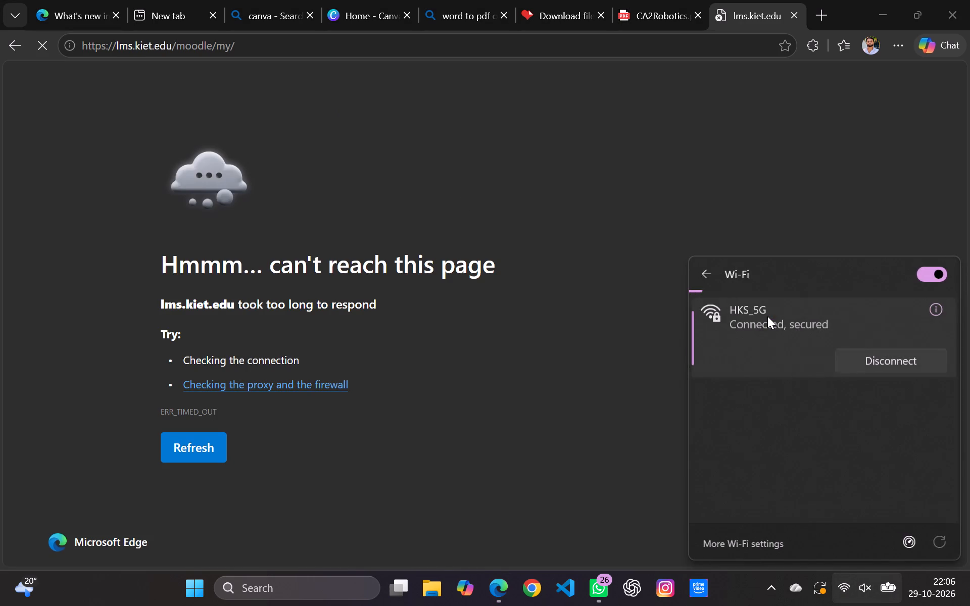
{"action": "left_click", "coordinate": [763, 195]}
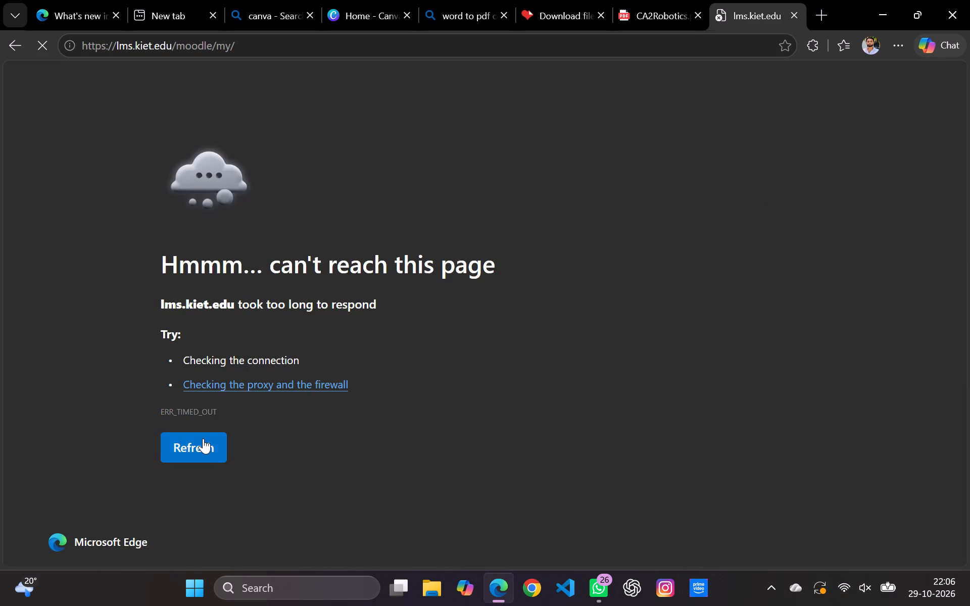
{"action": "left_click", "coordinate": [211, 437]}
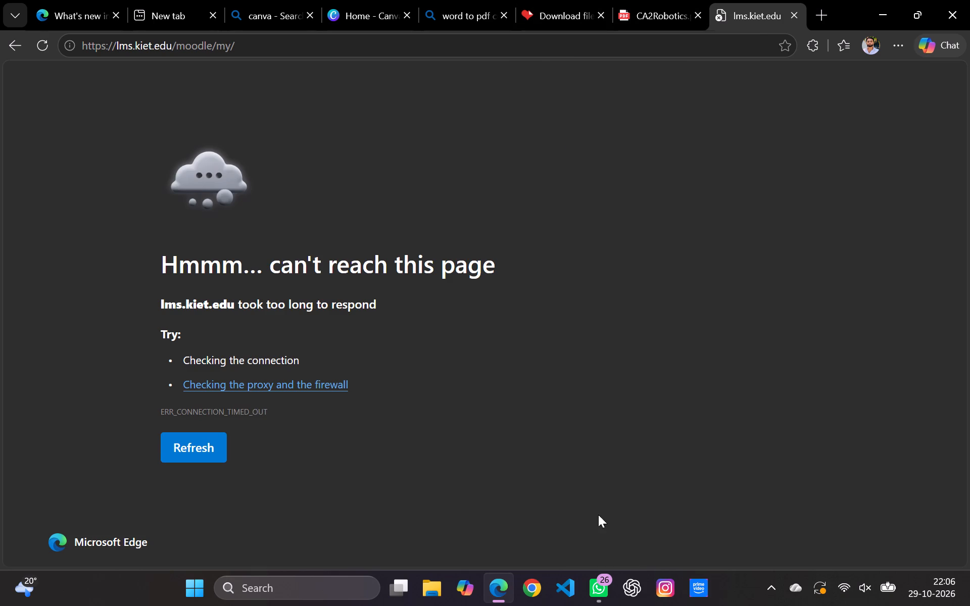
Close the CA2Robotics.pdf tab in Edge, keeping the lms.kiet.edu tab open.
{"action": "left_click", "coordinate": [682, 0]}
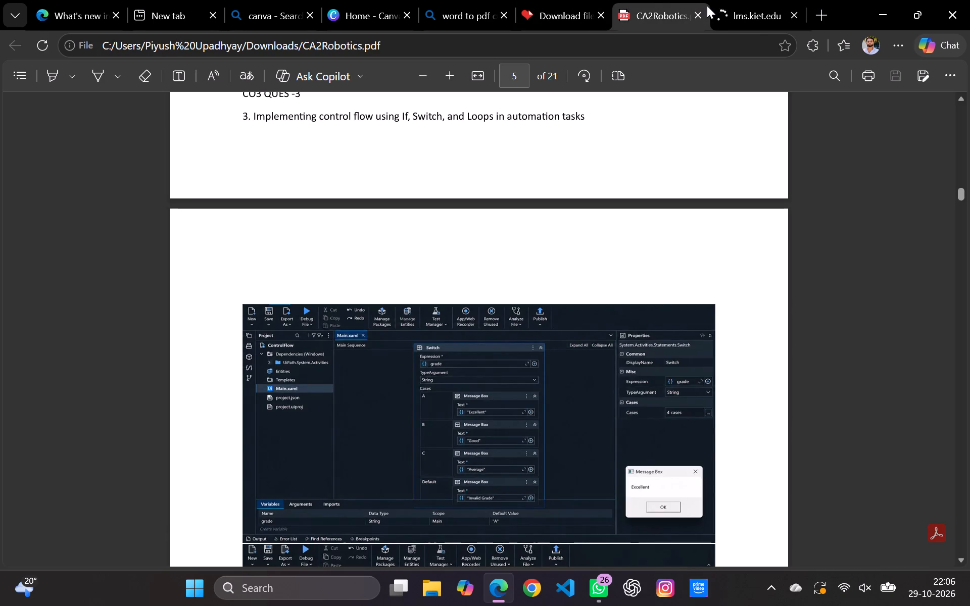
{"action": "left_click", "coordinate": [746, 6]}
{"action": "left_click", "coordinate": [702, 11]}
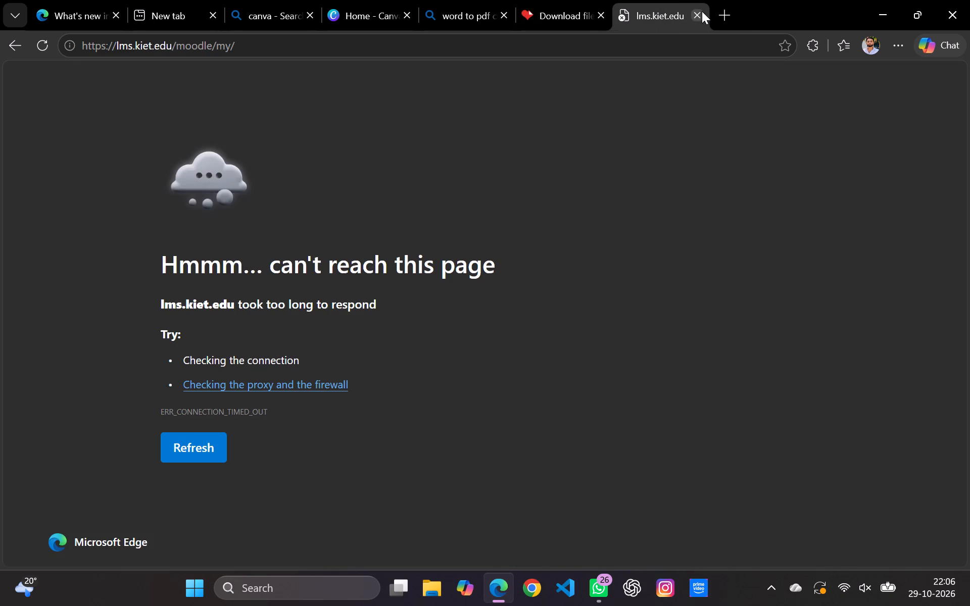
Close the lms.kiet.edu tab that could not load, keeping the other Edge tabs open.
{"action": "left_click", "coordinate": [683, 10]}
{"action": "left_click_drag", "start_coordinate": [705, 12], "coordinate": [693, 14]}
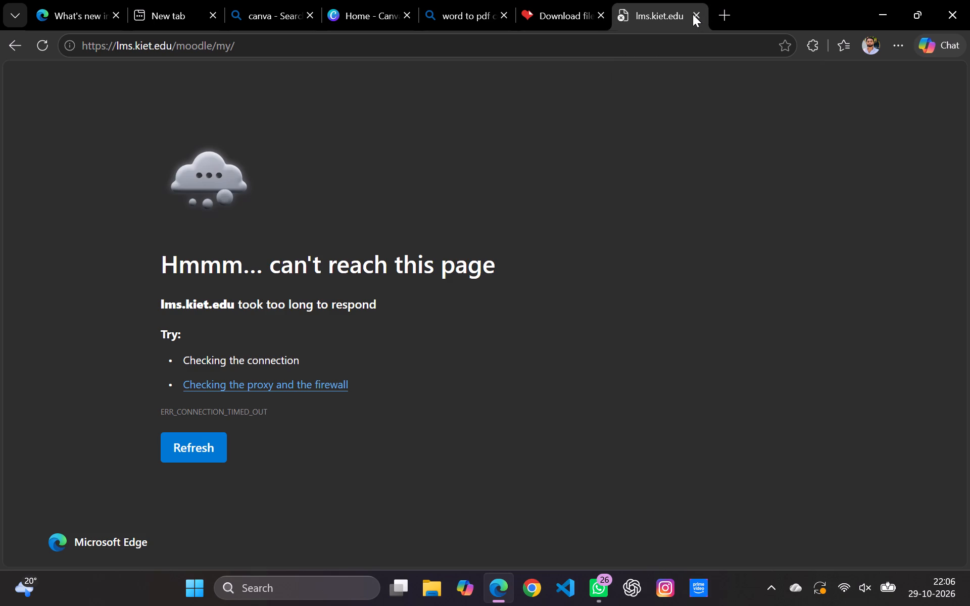
{"action": "left_click", "coordinate": [693, 14]}
{"action": "left_click", "coordinate": [693, 14]}
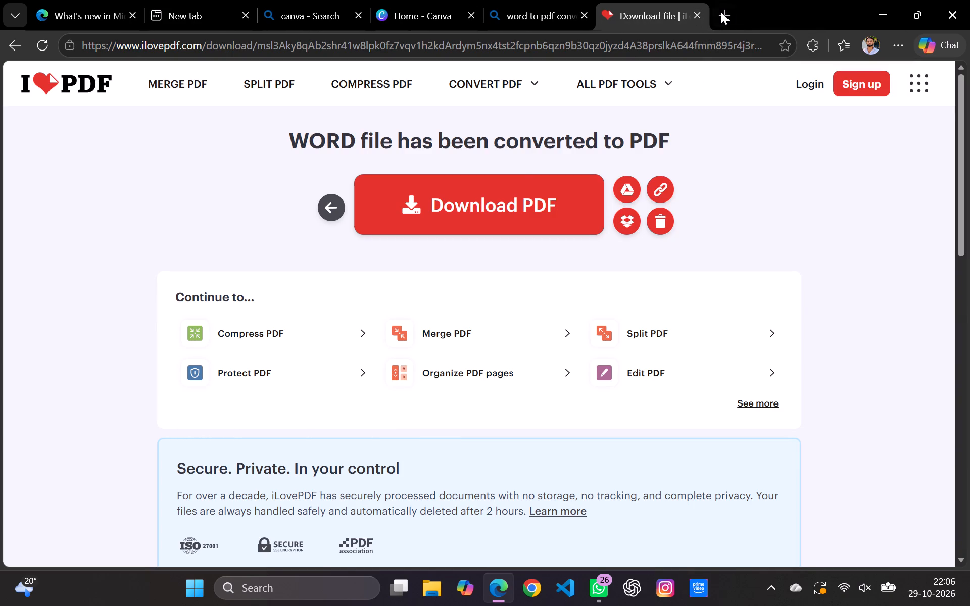
Open the KIET-LMS page lms.kiet.edu/moodle/my/ in a new tab and refresh it.
{"action": "left_click", "coordinate": [721, 12]}
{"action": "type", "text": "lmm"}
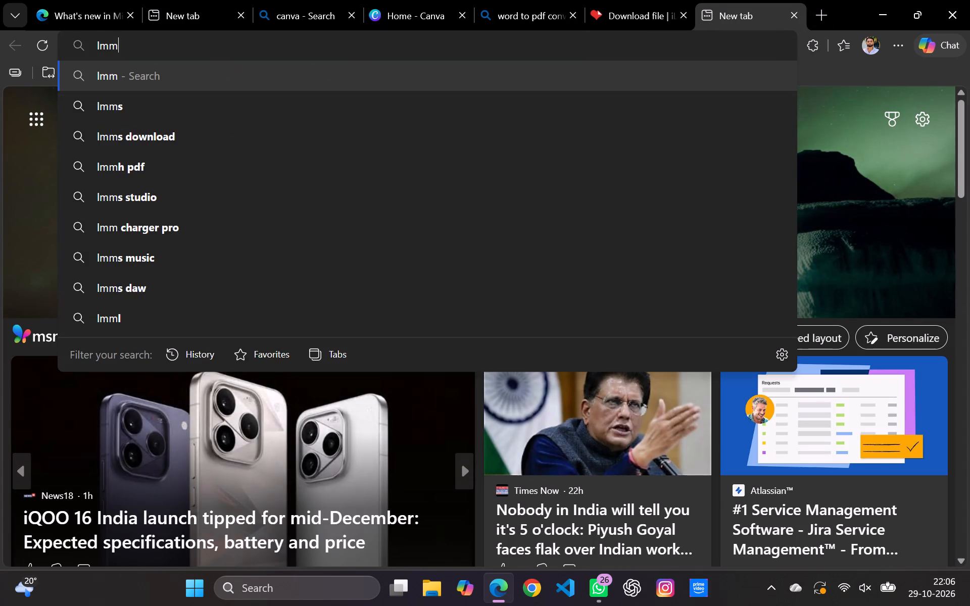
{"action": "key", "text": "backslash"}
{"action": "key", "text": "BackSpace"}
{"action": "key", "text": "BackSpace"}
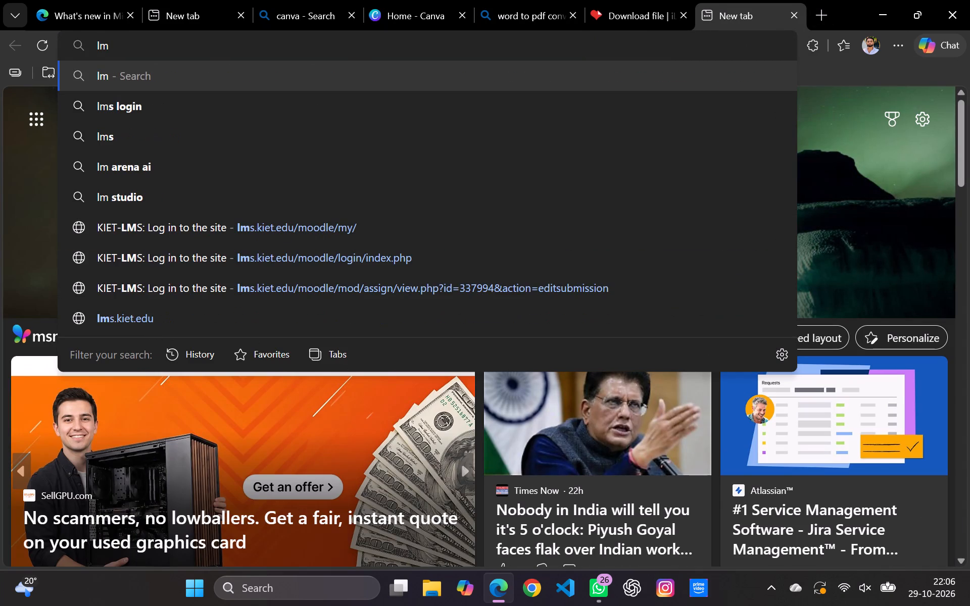
{"action": "left_click", "coordinate": [465, 238]}
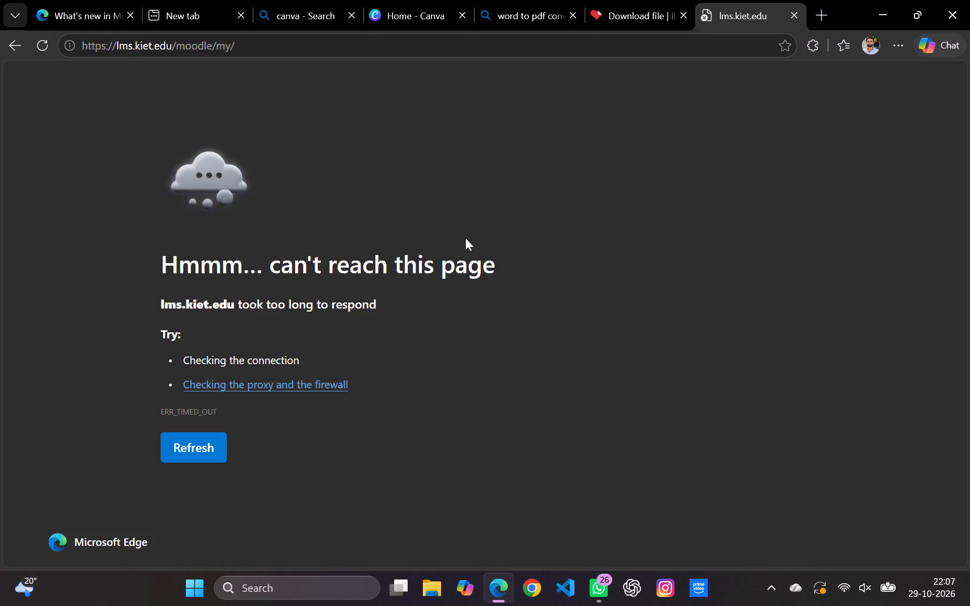
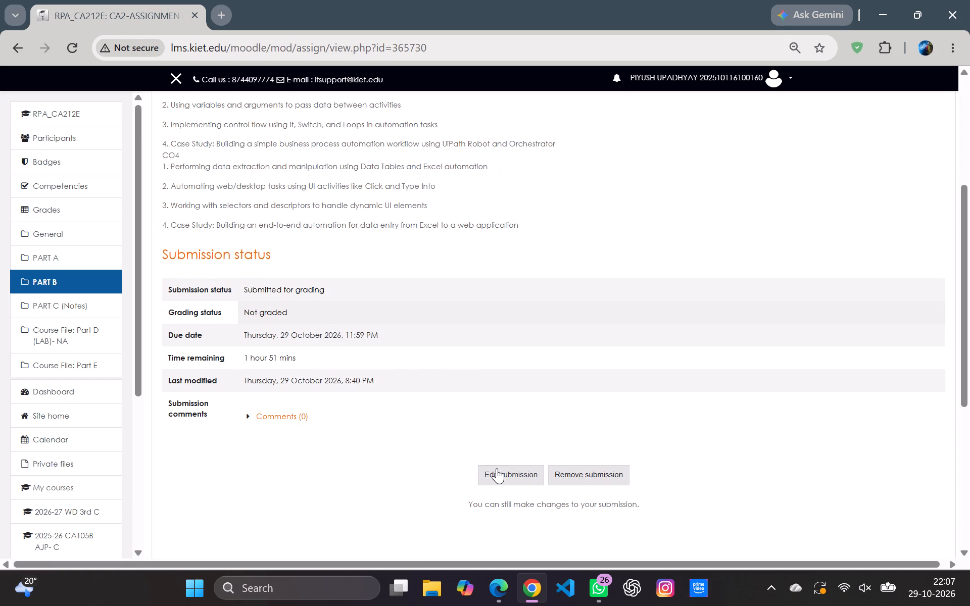
Open the CA2-ASSIGNMENT submission for editing in Chrome and accept the statement that the submission is one's own work.
{"action": "left_click", "coordinate": [499, 468]}
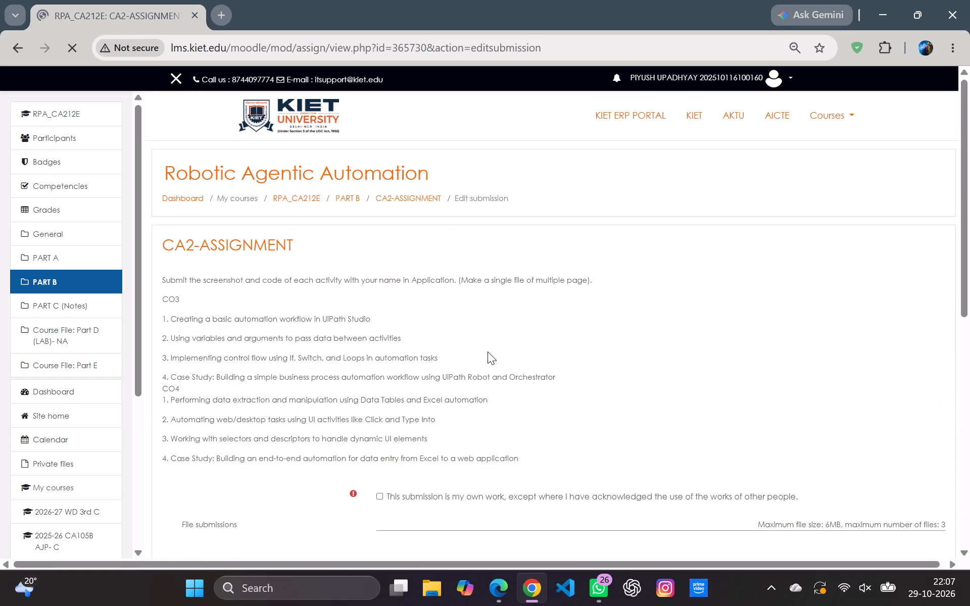
{"action": "left_click", "coordinate": [386, 495]}
{"action": "scroll", "coordinate": [386, 495], "scroll_direction": "down", "scroll_amount": 1}
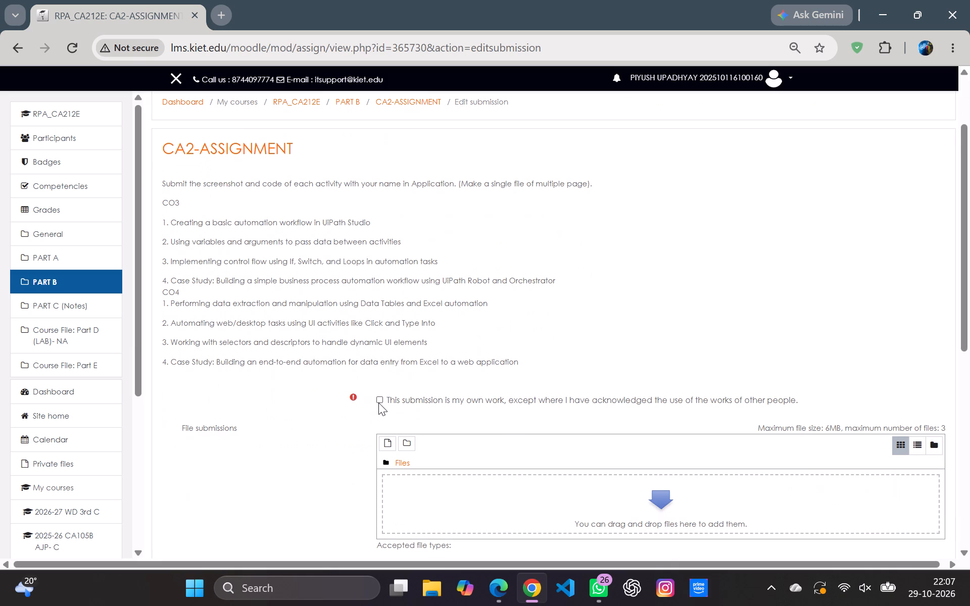
{"action": "left_click", "coordinate": [378, 402]}
Upload the CA2Robotics PDF from the Downloads folder to the assignment's file submissions.
{"action": "left_click", "coordinate": [393, 443]}
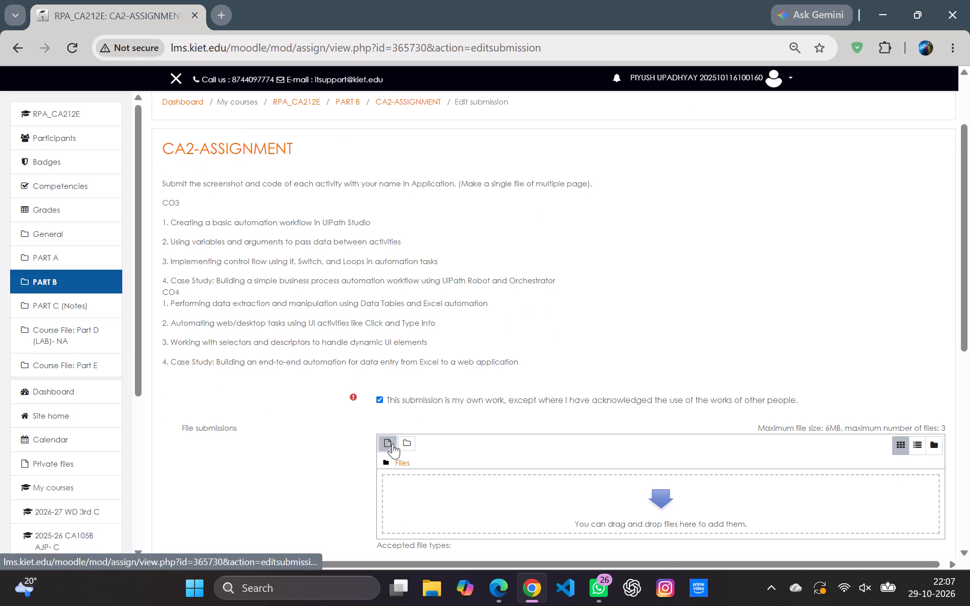
{"action": "left_click", "coordinate": [429, 285]}
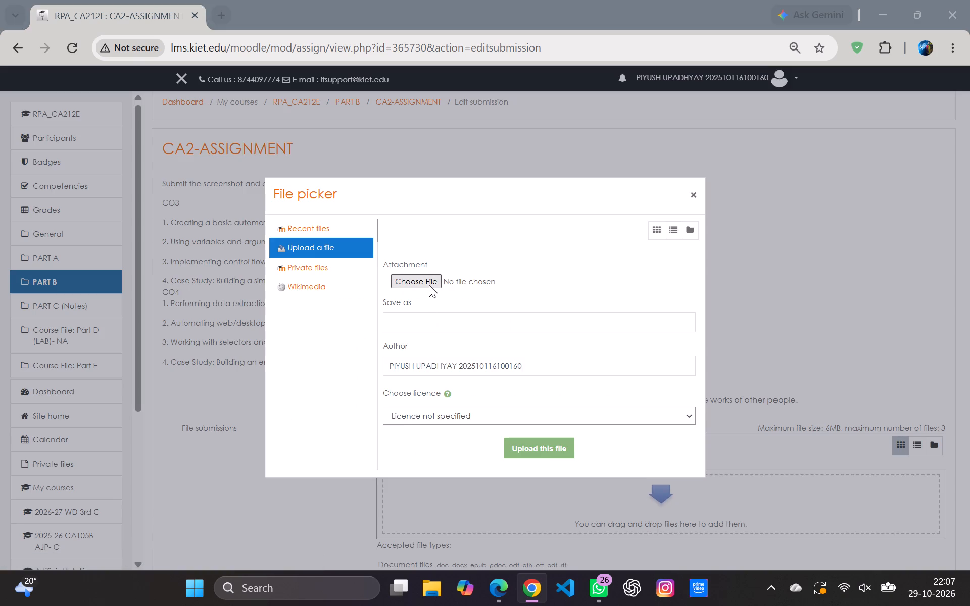
{"action": "left_click", "coordinate": [165, 140]}
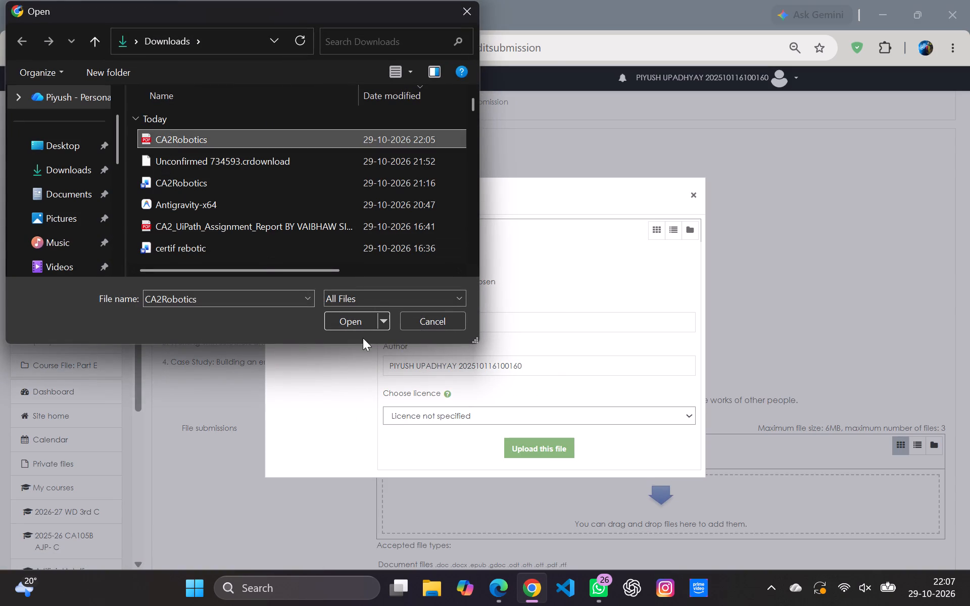
{"action": "left_click", "coordinate": [360, 325]}
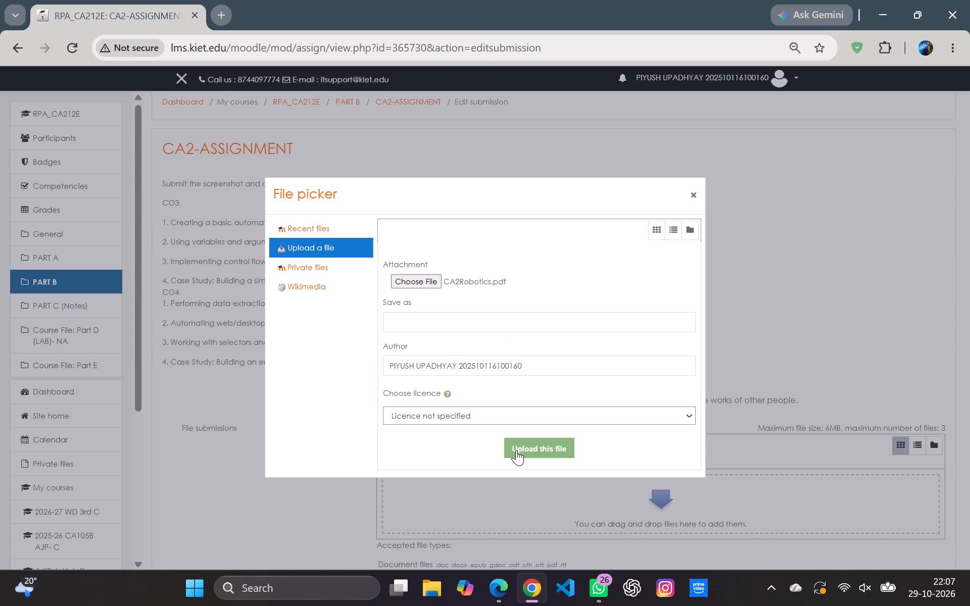
{"action": "left_click", "coordinate": [523, 457]}
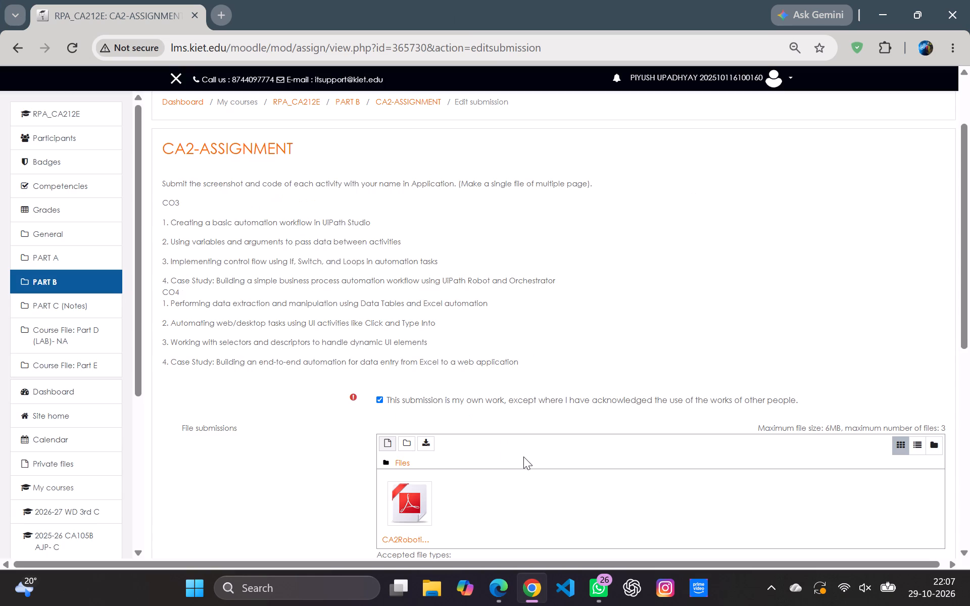
Save the submission changes and view the submission status.
{"action": "scroll", "coordinate": [523, 457], "scroll_direction": "down", "scroll_amount": 2}
{"action": "left_click", "coordinate": [403, 406]}
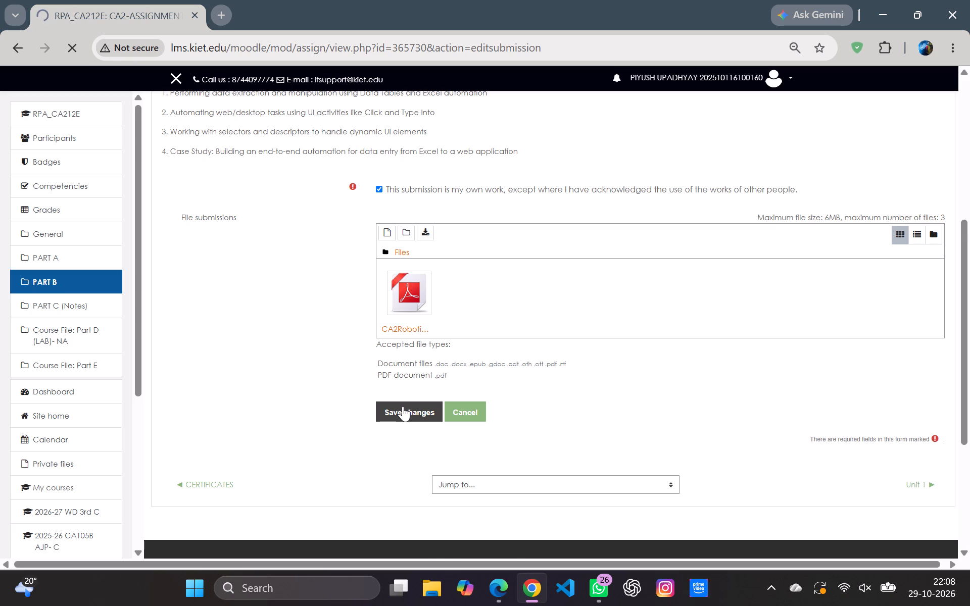
{"action": "scroll", "coordinate": [403, 406], "scroll_direction": "down", "scroll_amount": 4}
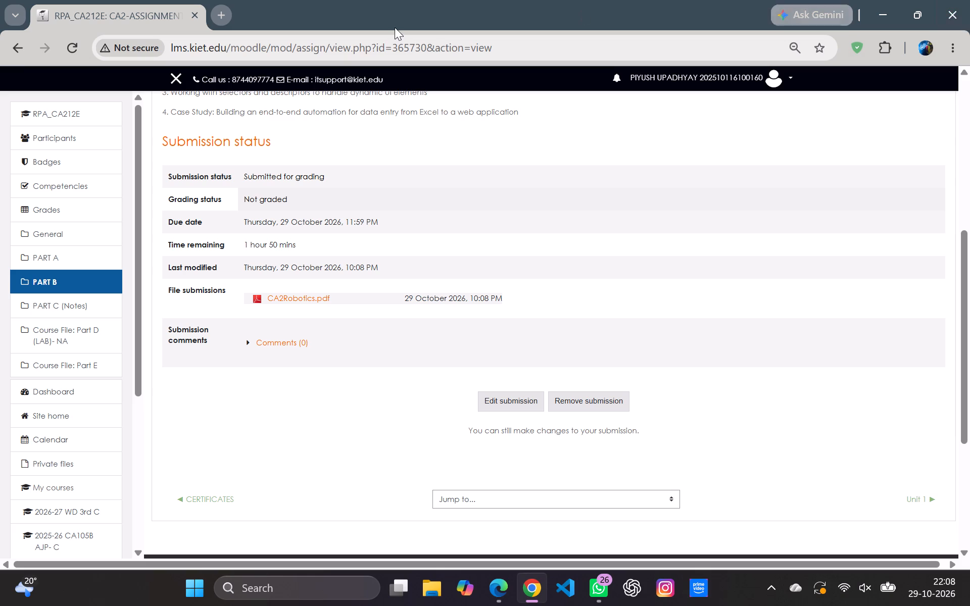
Go back to the Robotic Agentic Automation course page and reopen CA2-ASSIGNMENT to check its submission status.
{"action": "left_click", "coordinate": [28, 50]}
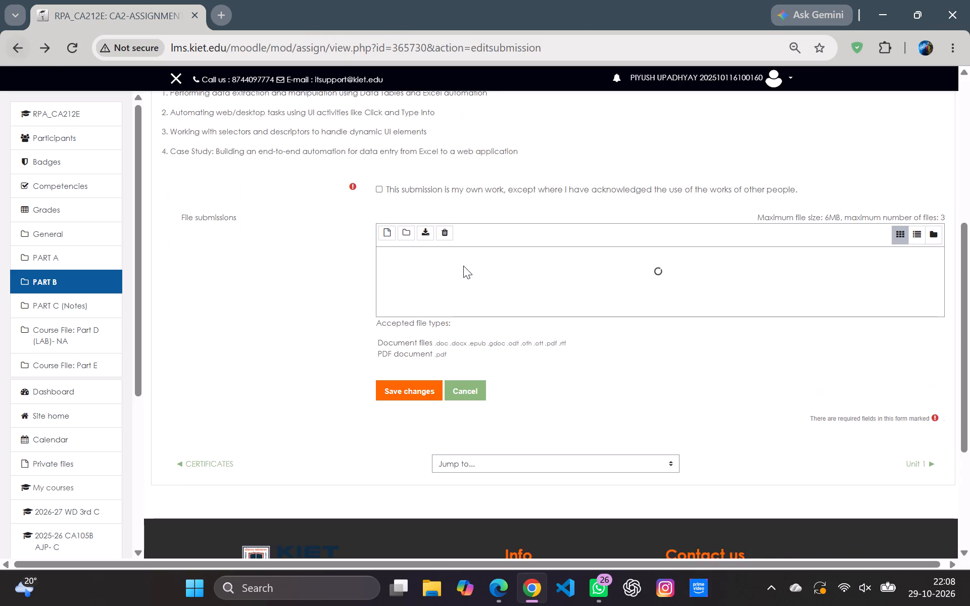
{"action": "left_click", "coordinate": [1, 49]}
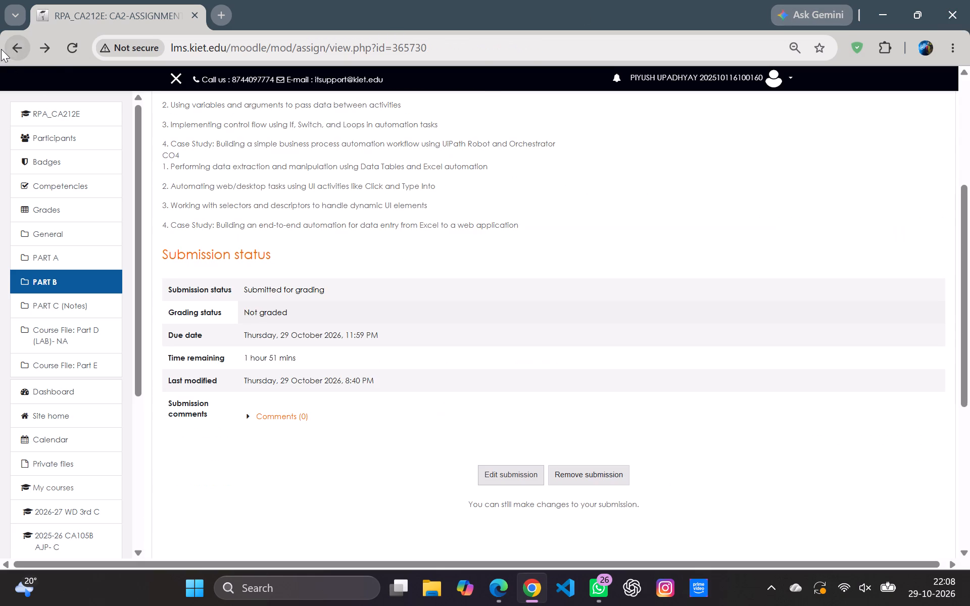
{"action": "left_click", "coordinate": [32, 49]}
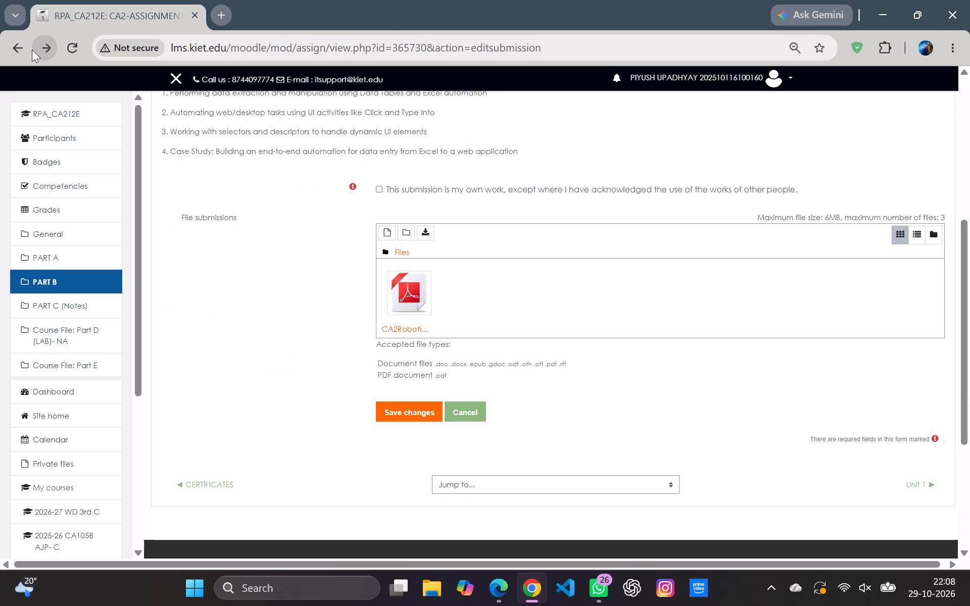
{"action": "double_click", "coordinate": [8, 41]}
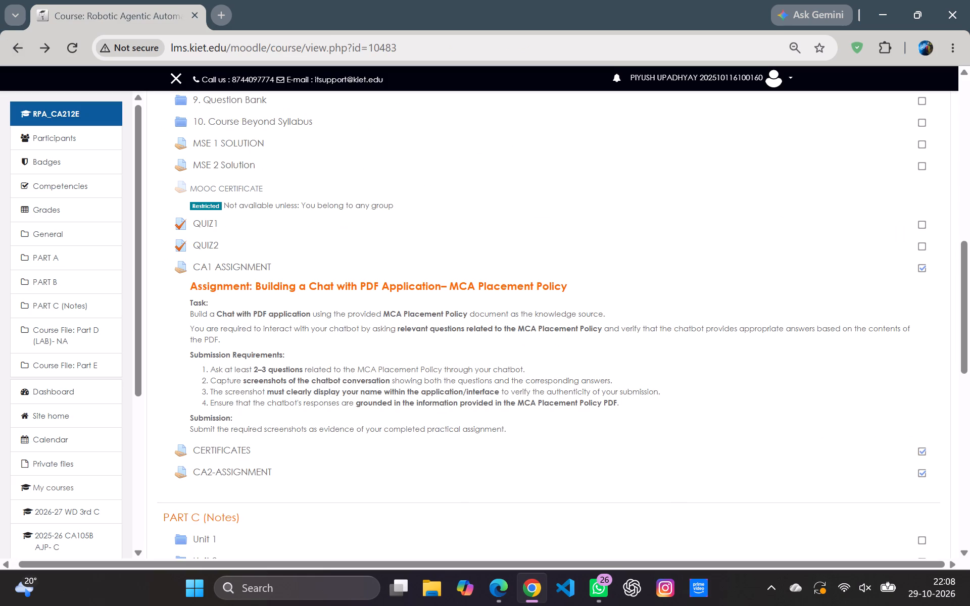
{"action": "left_click", "coordinate": [224, 469]}
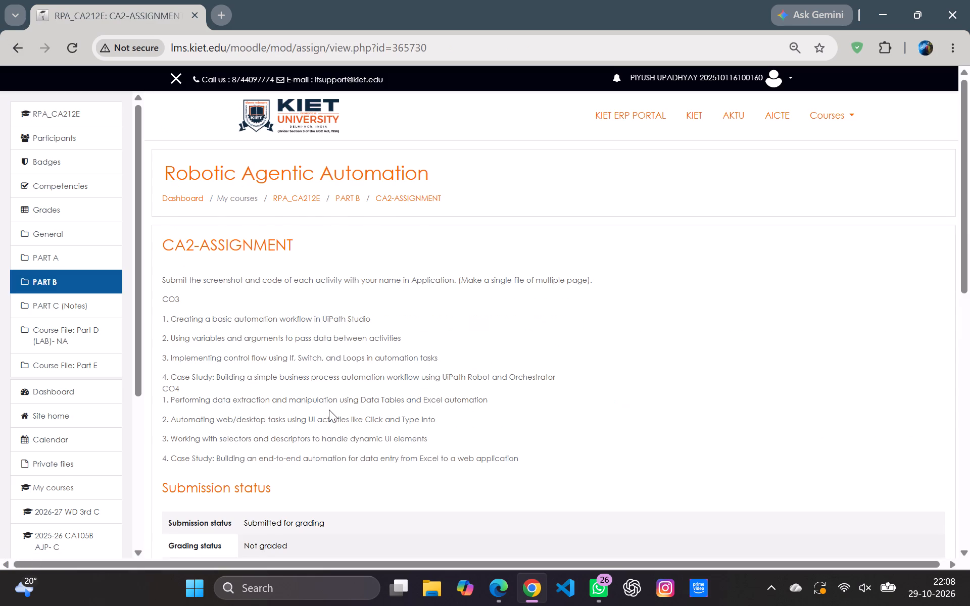
{"action": "scroll", "coordinate": [329, 410], "scroll_direction": "down", "scroll_amount": 2}
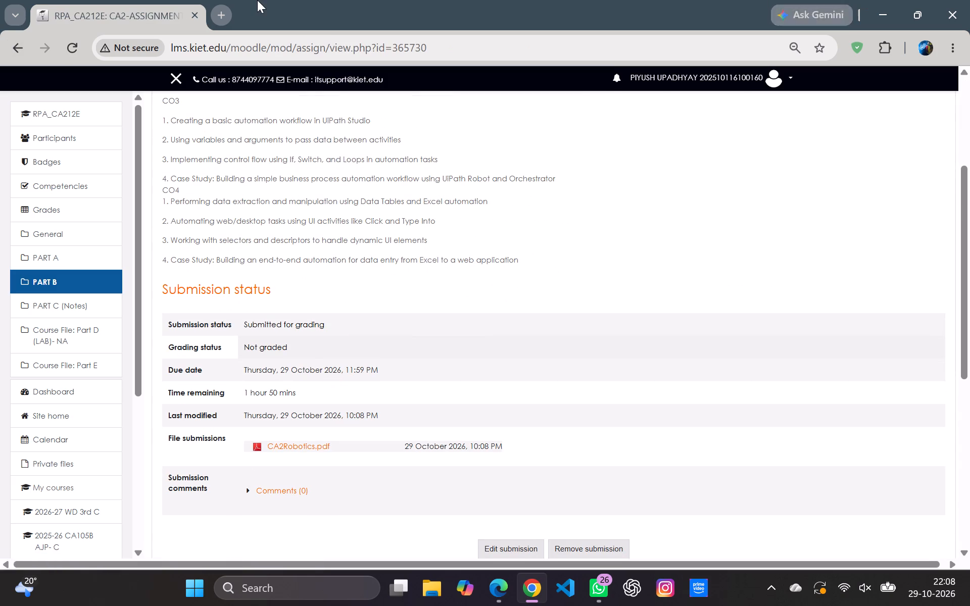
Return to the course page and open the CERTIFICATES assignment to check its submission.
{"action": "left_click", "coordinate": [27, 53]}
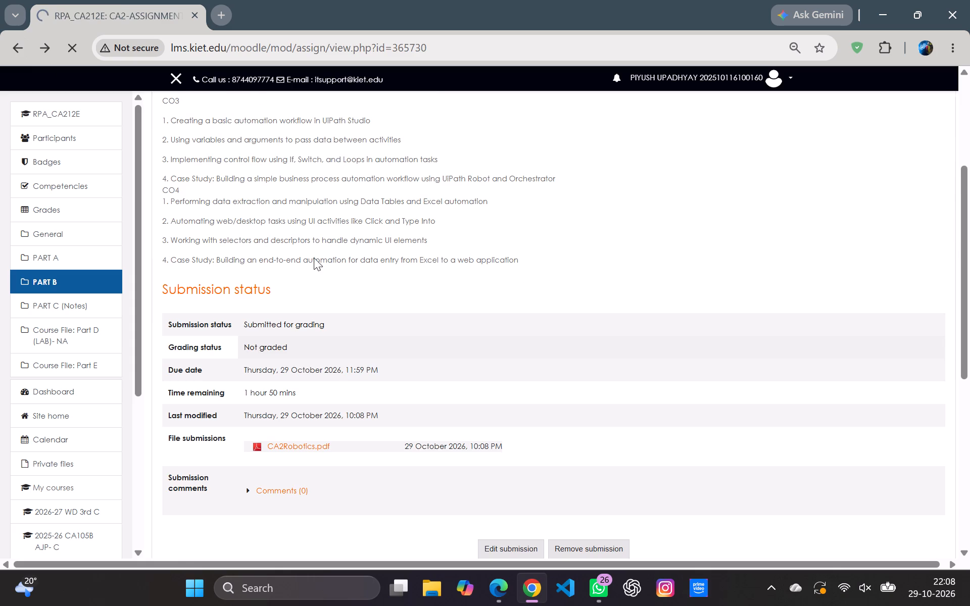
{"action": "left_click", "coordinate": [242, 450]}
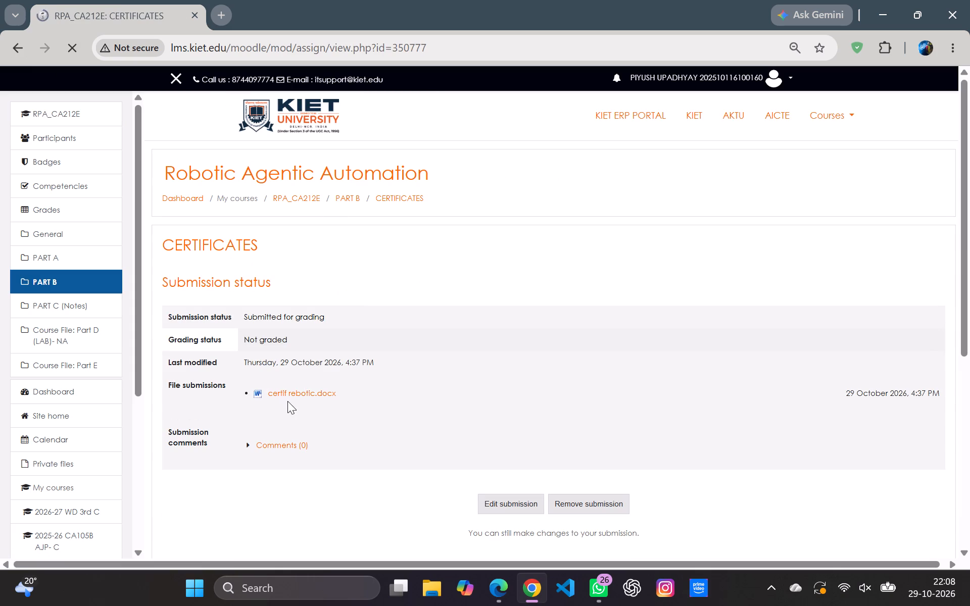
Go back to the Moodle dashboard and open CA-2 Lab Compiler based question from the timeline to check its submission status.
{"action": "left_click", "coordinate": [10, 38]}
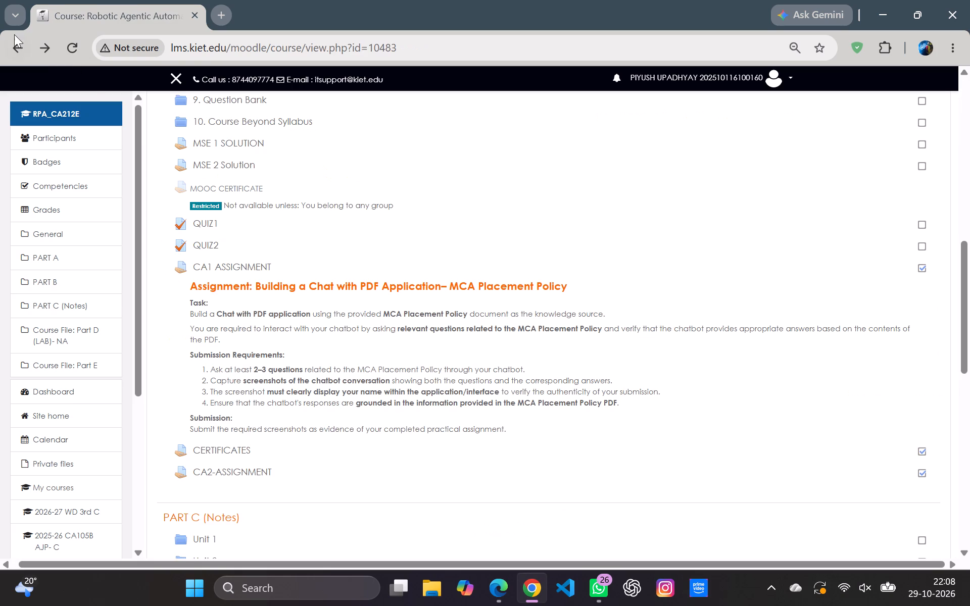
{"action": "left_click", "coordinate": [21, 49]}
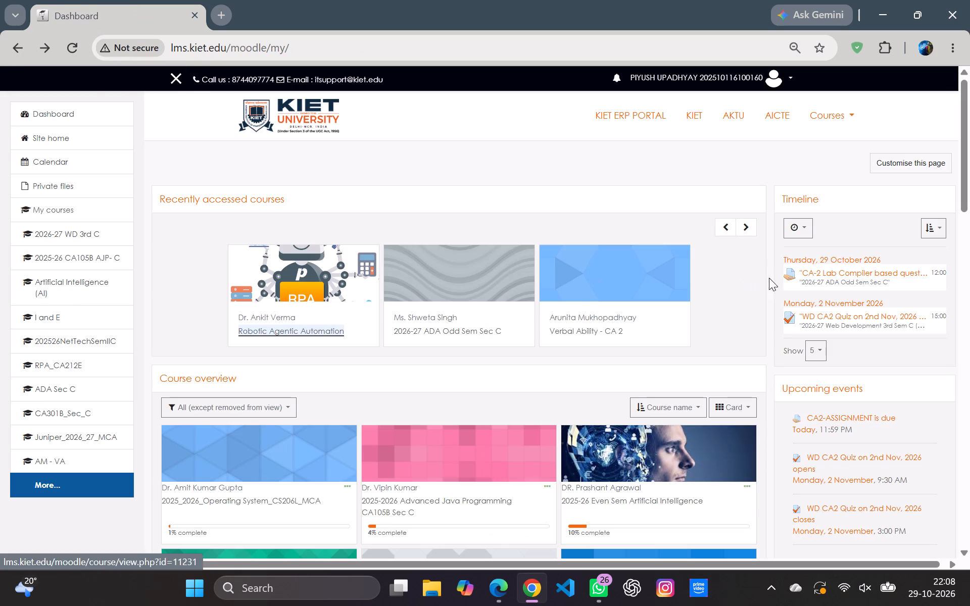
{"action": "left_click", "coordinate": [849, 274]}
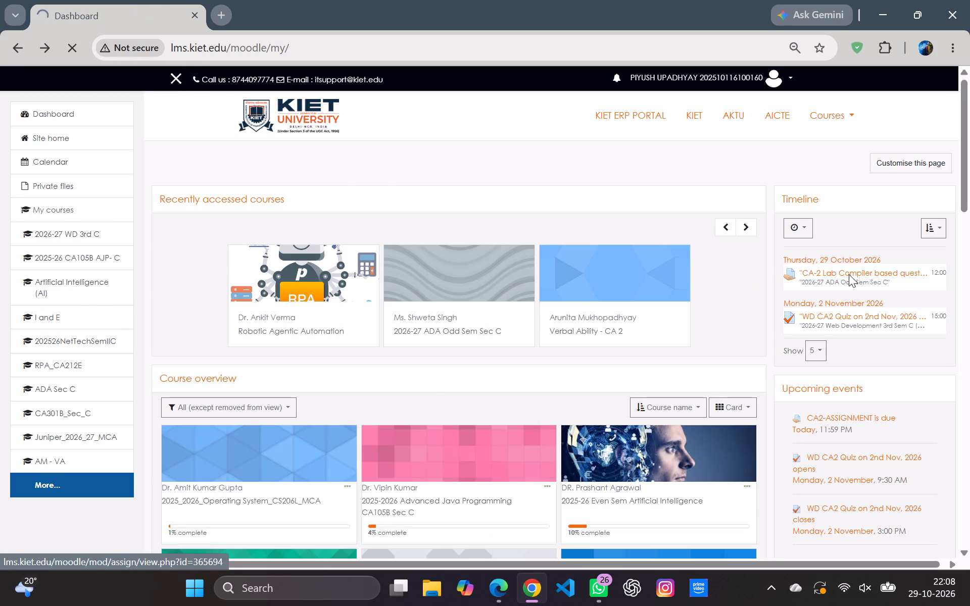
{"action": "scroll", "coordinate": [449, 330], "scroll_direction": "down", "scroll_amount": 1}
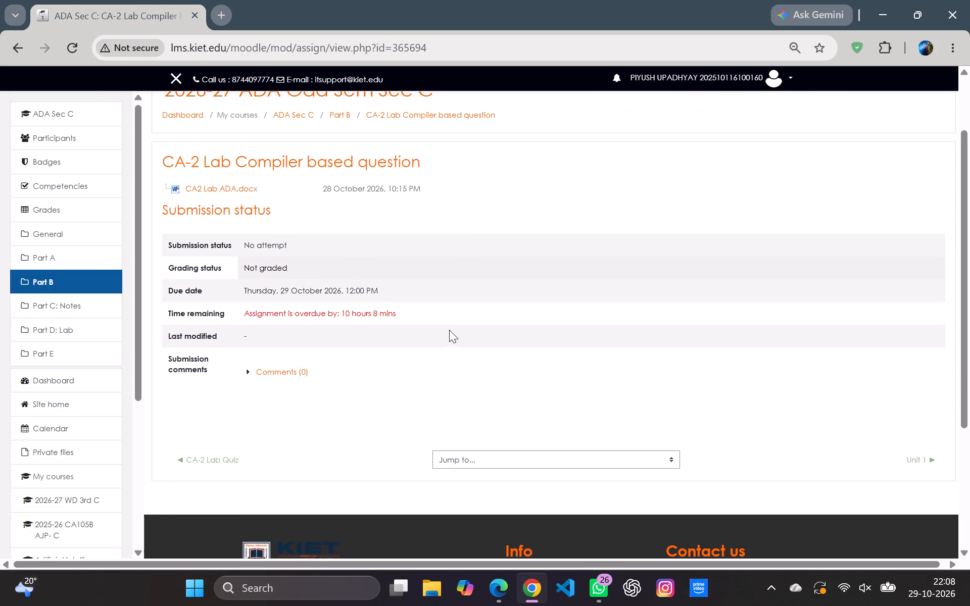
{"action": "scroll", "coordinate": [449, 330], "scroll_direction": "down", "scroll_amount": 2}
{"action": "left_click", "coordinate": [367, 321]}
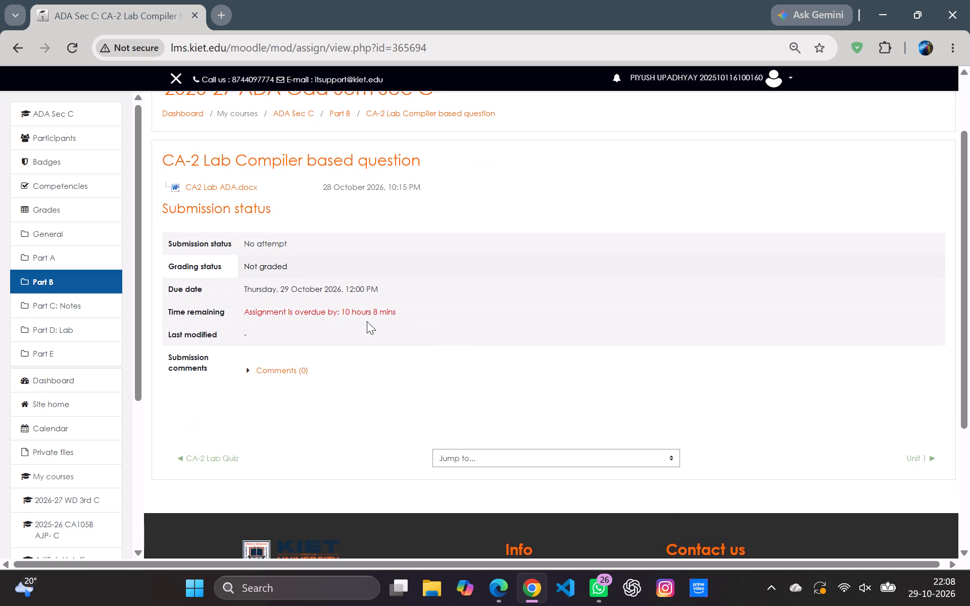
{"action": "triple_click", "coordinate": [367, 321]}
Close the Chrome window showing the CA-2 Lab Compiler based question page.
{"action": "left_click", "coordinate": [969, 0]}
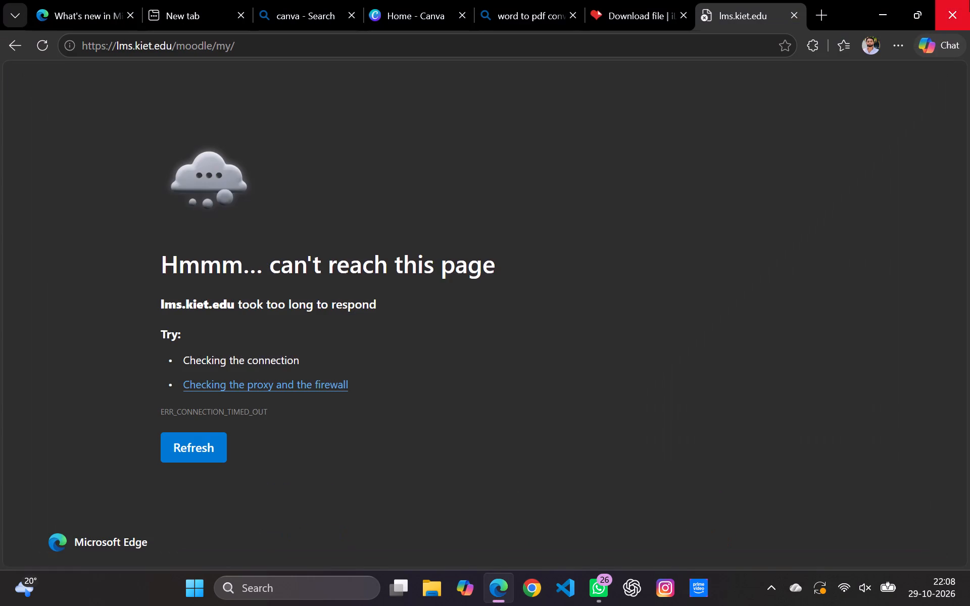
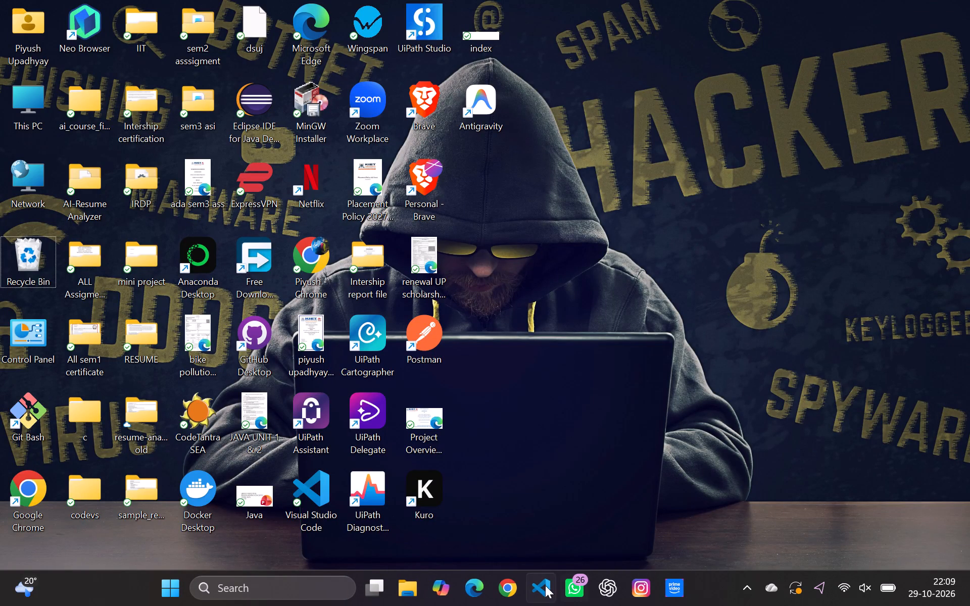
Launch the Kuro application from the desktop.
{"action": "double_click", "coordinate": [428, 506]}
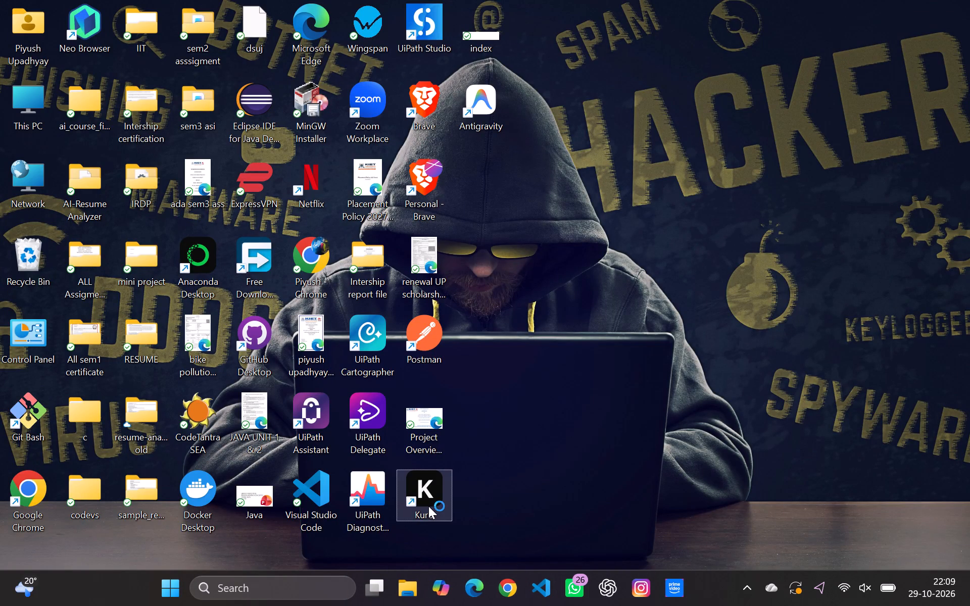
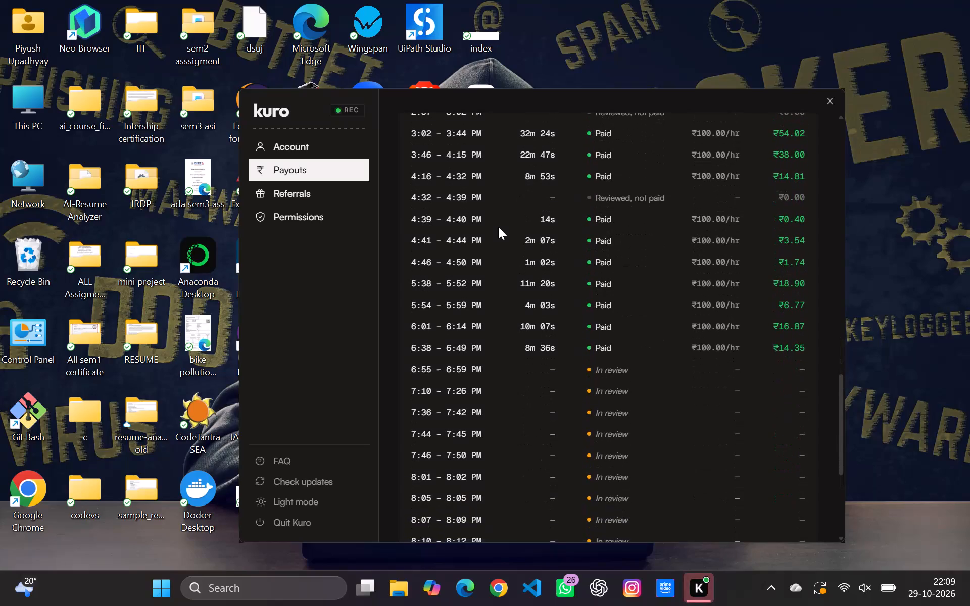
Check the remaining session entries in the Kuro payouts history down to the day's total, and close the Kuro window.
{"action": "scroll", "coordinate": [498, 227], "scroll_direction": "down", "scroll_amount": 7}
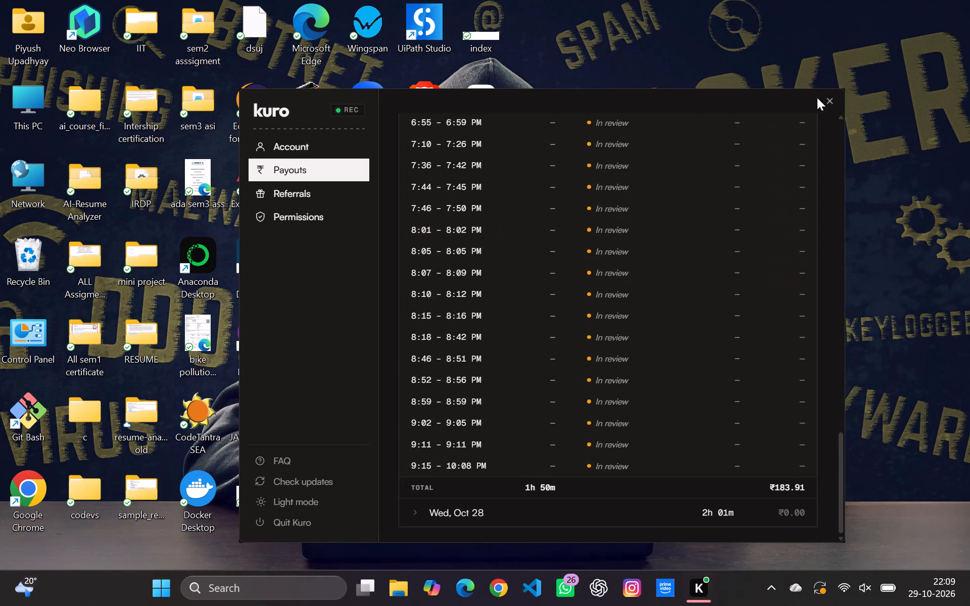
{"action": "left_click", "coordinate": [831, 97]}
Shut down the computer from the desktop.
{"action": "key", "text": "super+x"}
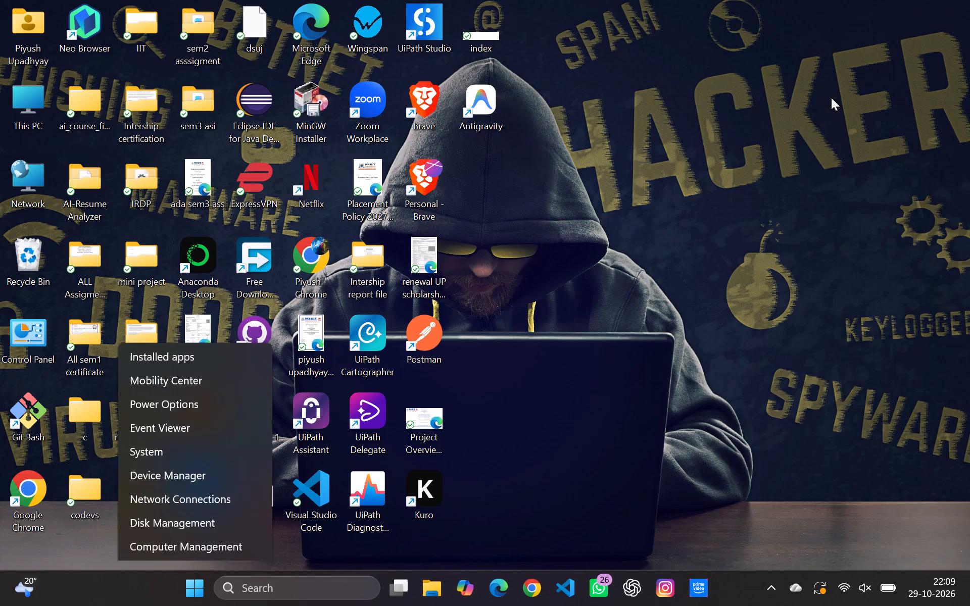
{"action": "type", "text": "uu"}
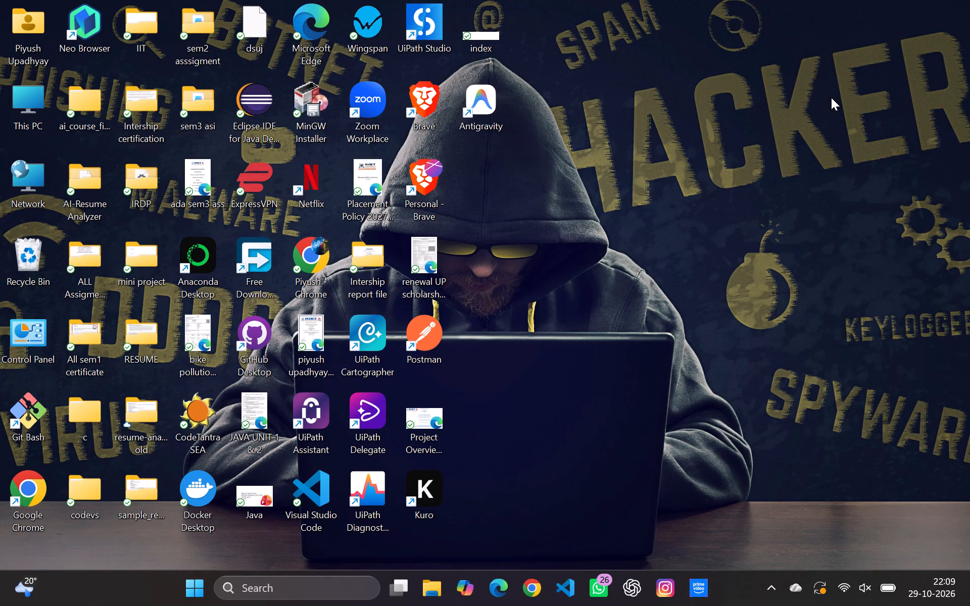